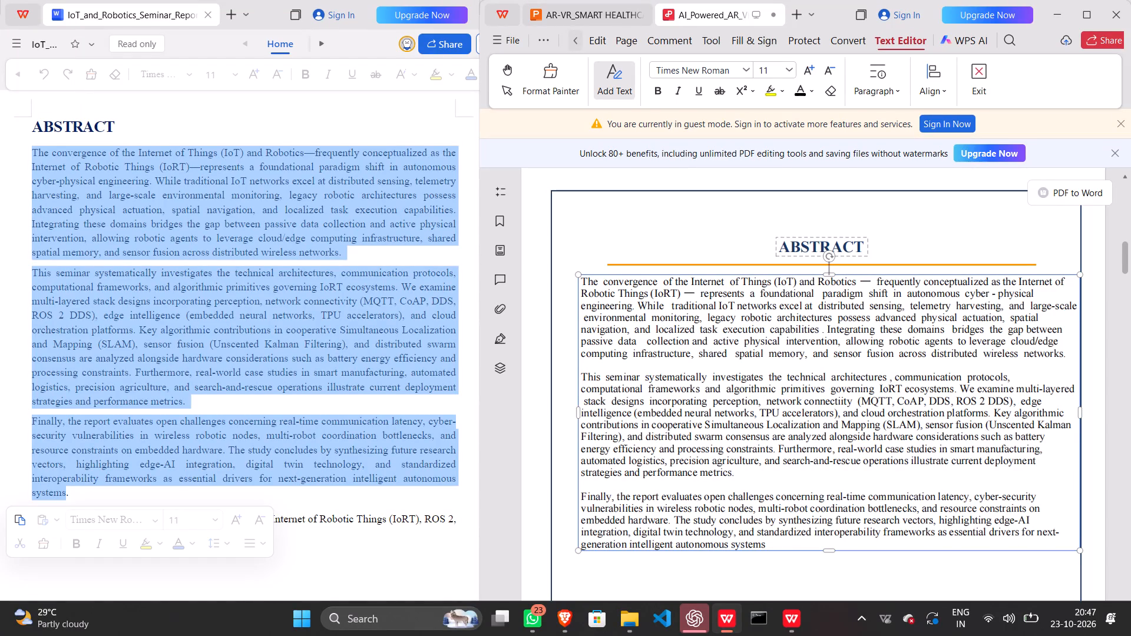
Widen the word gaps with extra spaces in the abstract's second-paragraph line from "intelligence (embedded neural networks" to "orchestration platforms" to imitate justified text.
{"action": "left_click", "coordinate": [630, 413]}
{"action": "key", "text": "space"}
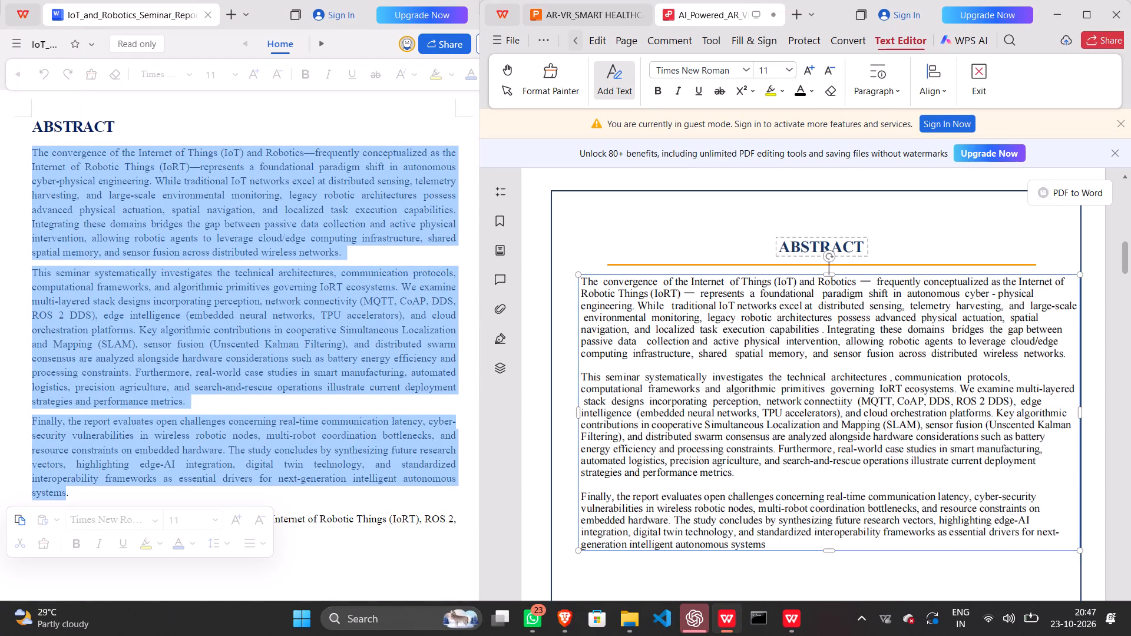
{"action": "left_click", "coordinate": [844, 416]}
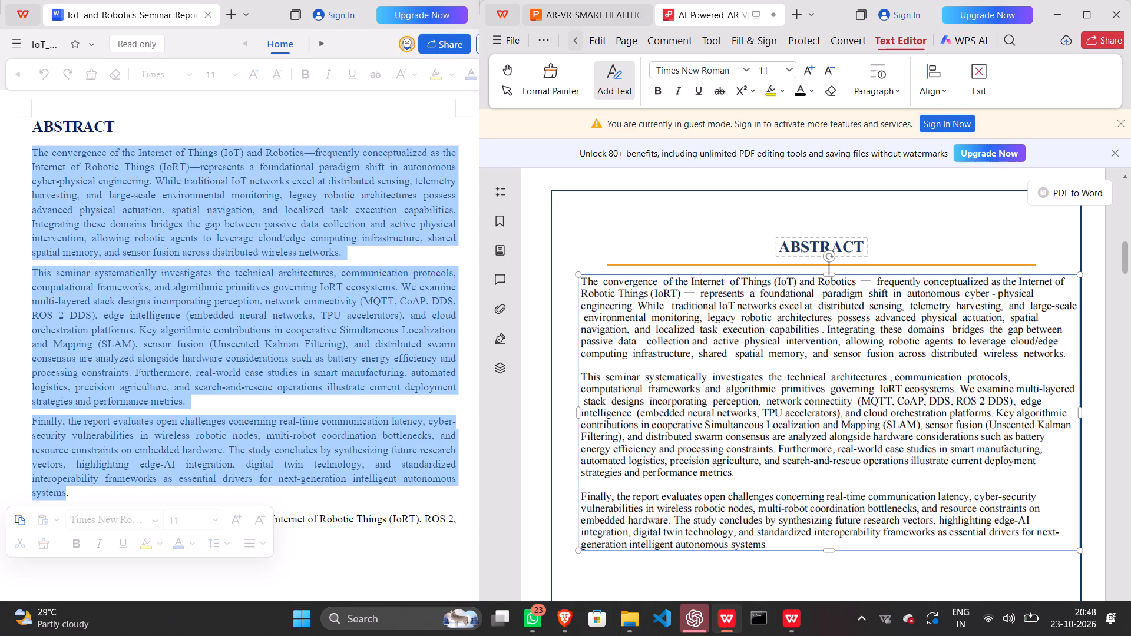
{"action": "key", "text": "space"}
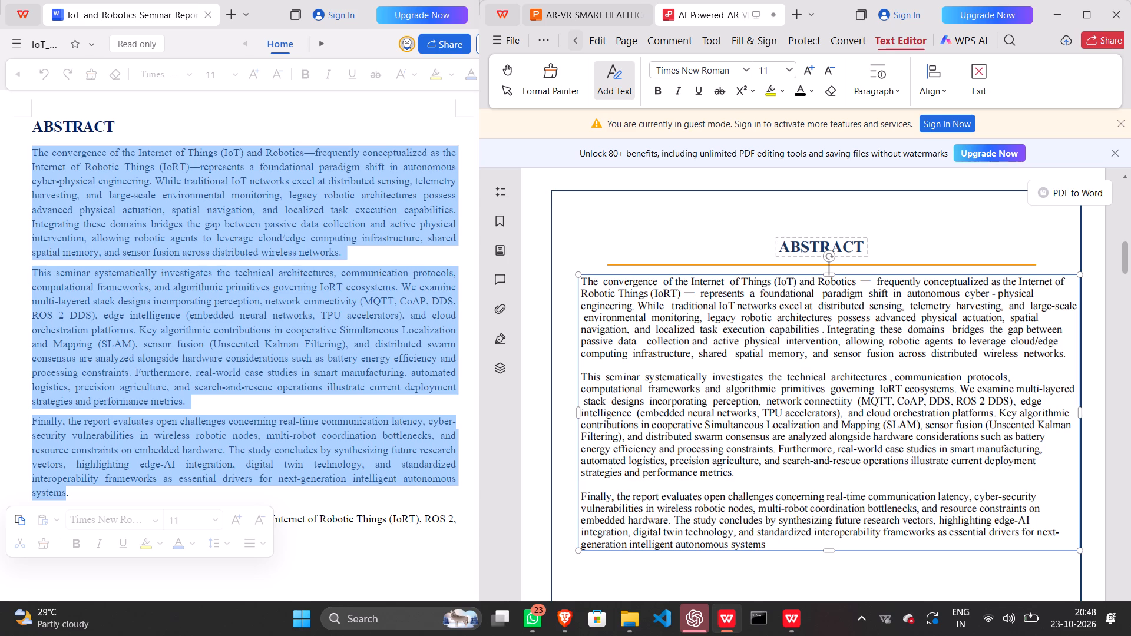
{"action": "key", "text": "space"}
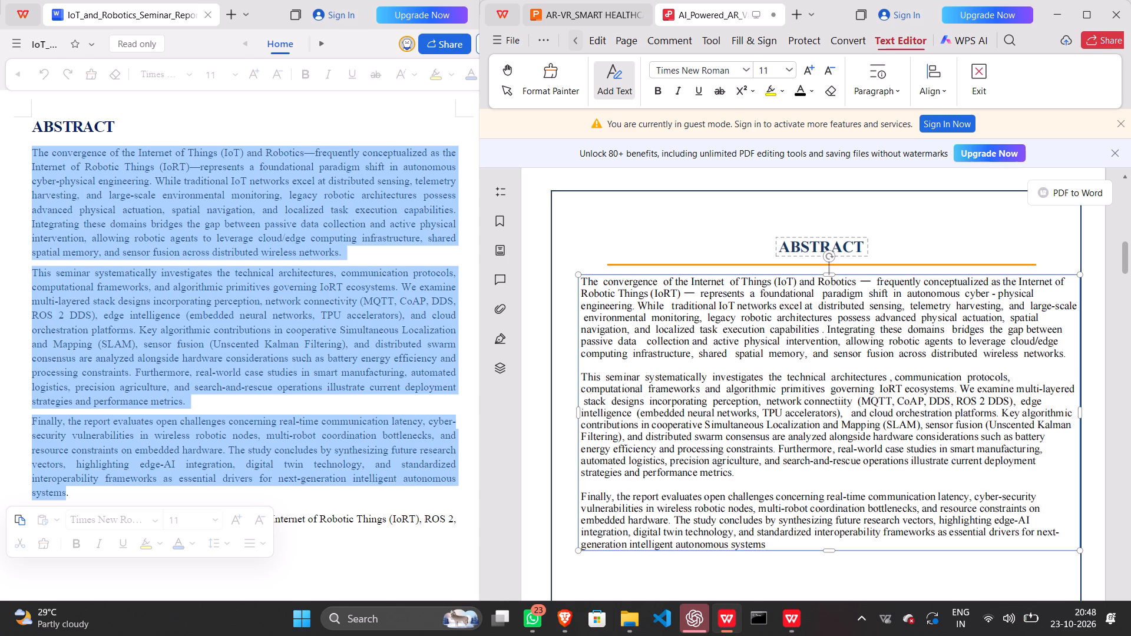
{"action": "key", "text": "BackSpace"}
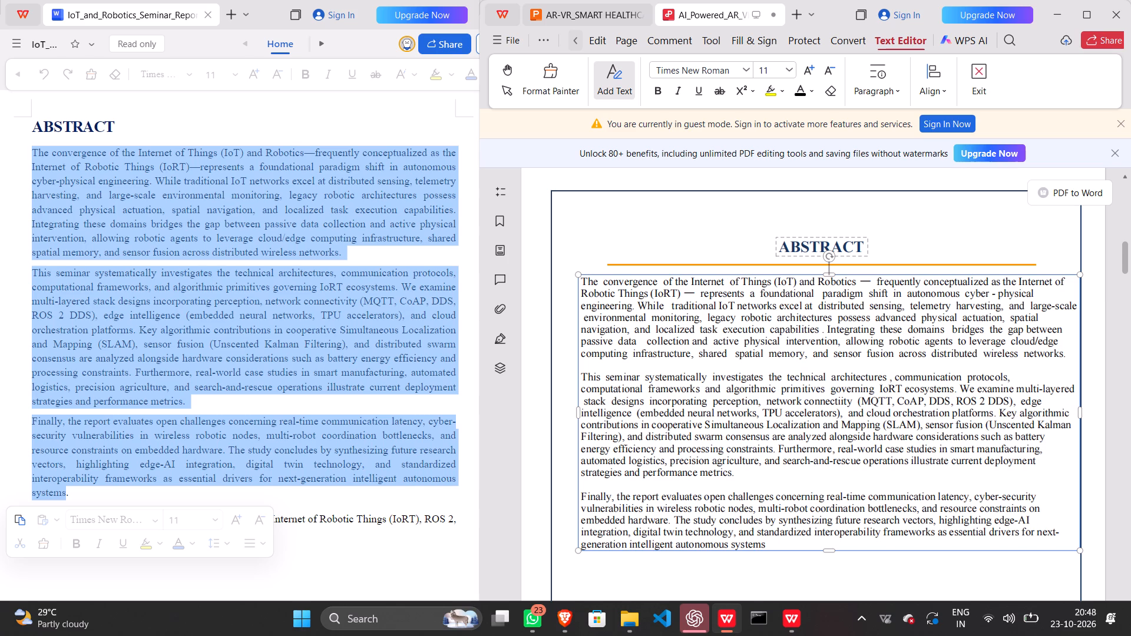
{"action": "left_click", "coordinate": [866, 416]}
{"action": "key", "text": "space"}
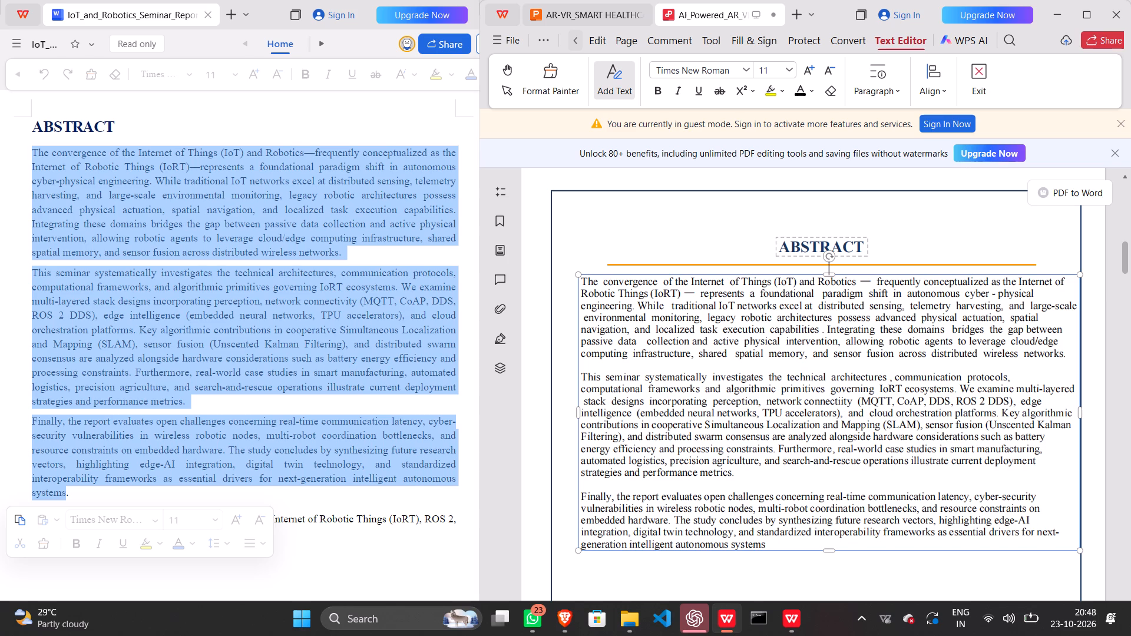
{"action": "left_click", "coordinate": [894, 413]}
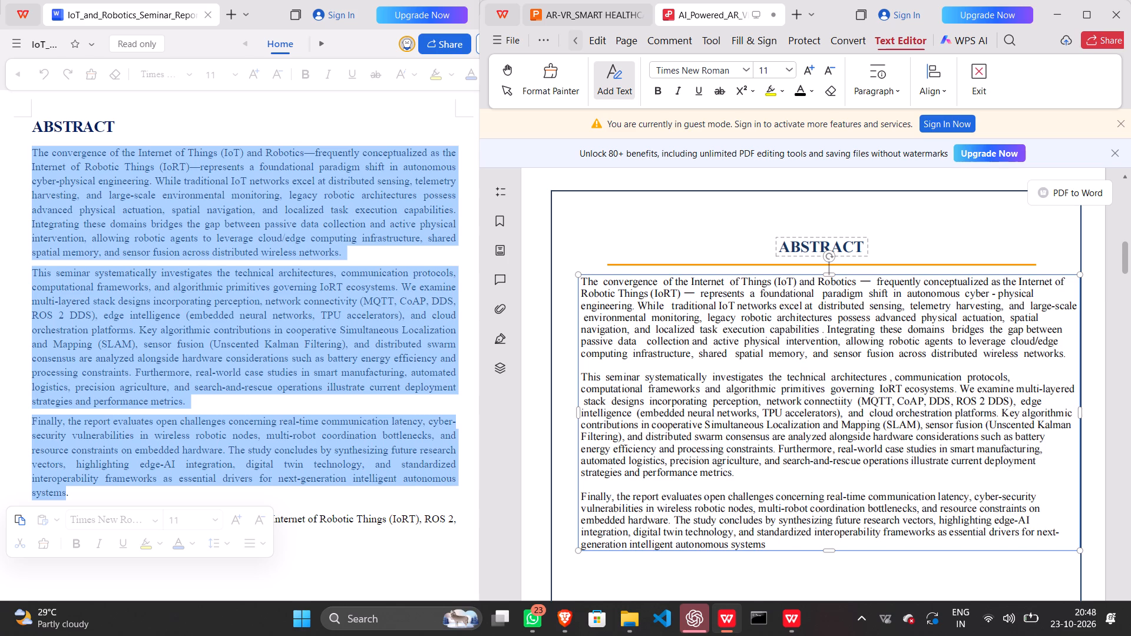
{"action": "left_click", "coordinate": [894, 413]}
{"action": "key", "text": "space"}
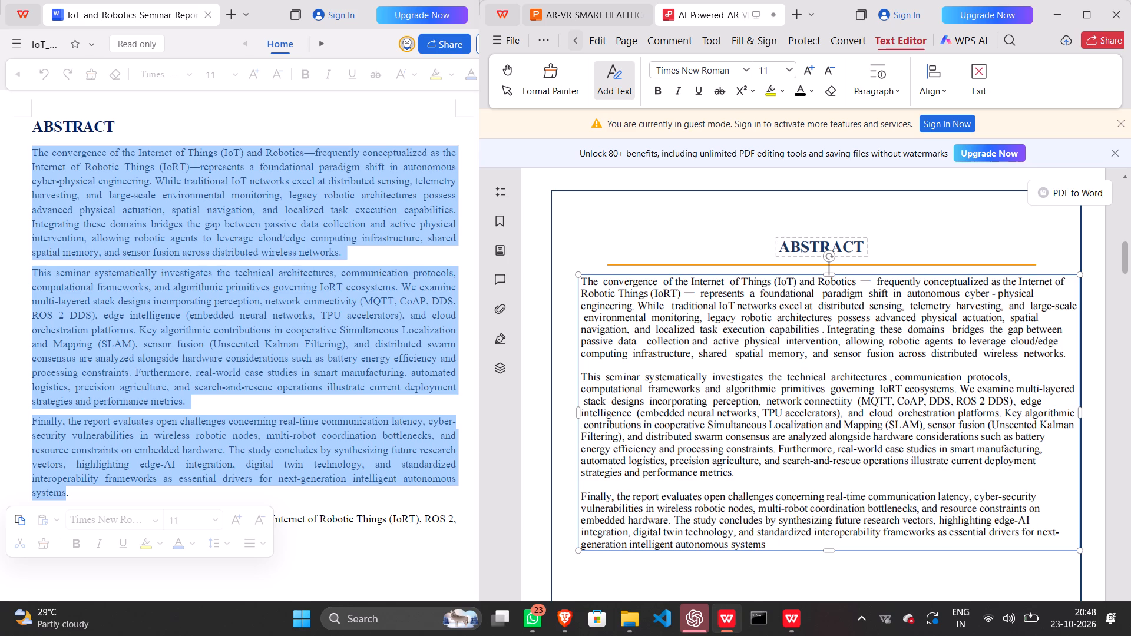
{"action": "left_click", "coordinate": [957, 413]}
{"action": "key", "text": "space"}
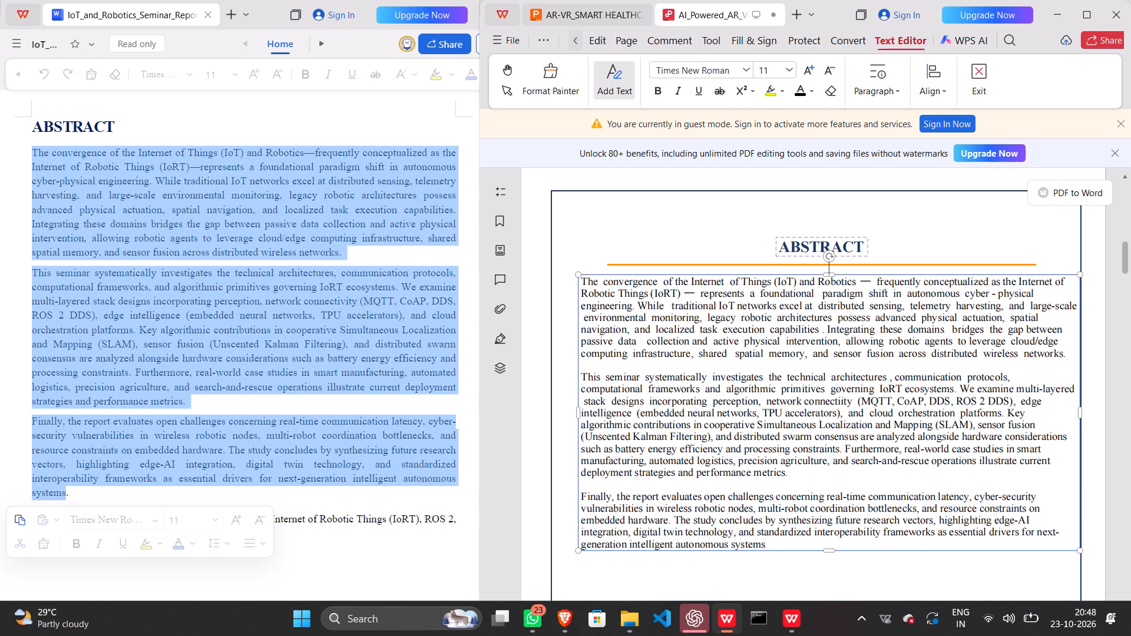
Add extra spaces after "algorithmic" and "contributions" in the following line of the second paragraph to spread it toward the margin.
{"action": "left_click", "coordinate": [633, 427]}
{"action": "key", "text": "space"}
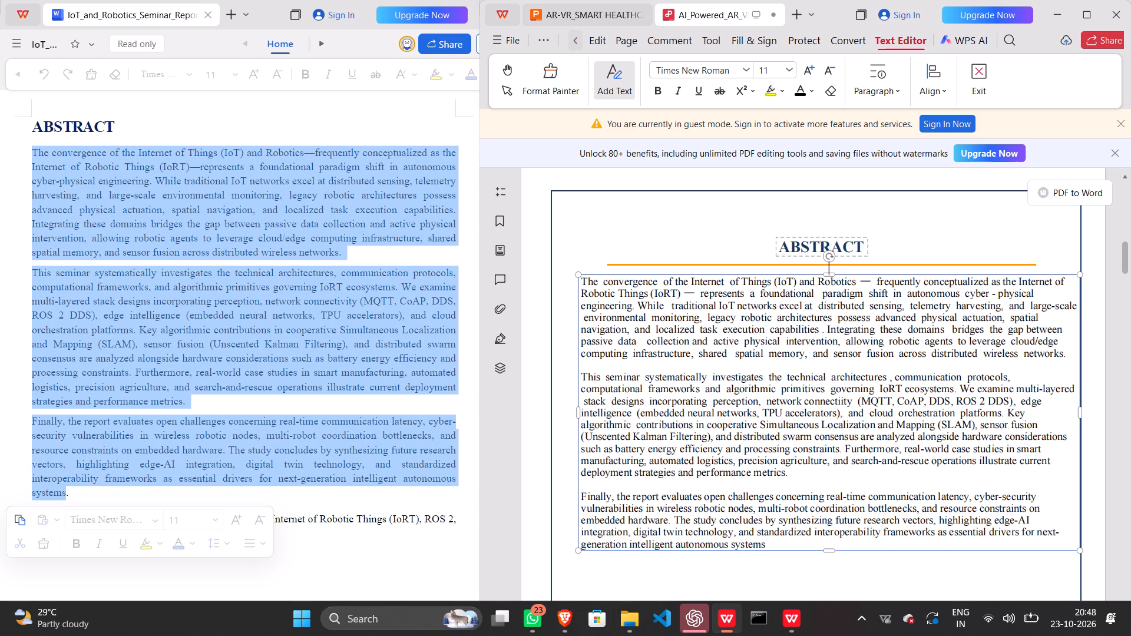
{"action": "left_click", "coordinate": [693, 429]}
{"action": "key", "text": "space"}
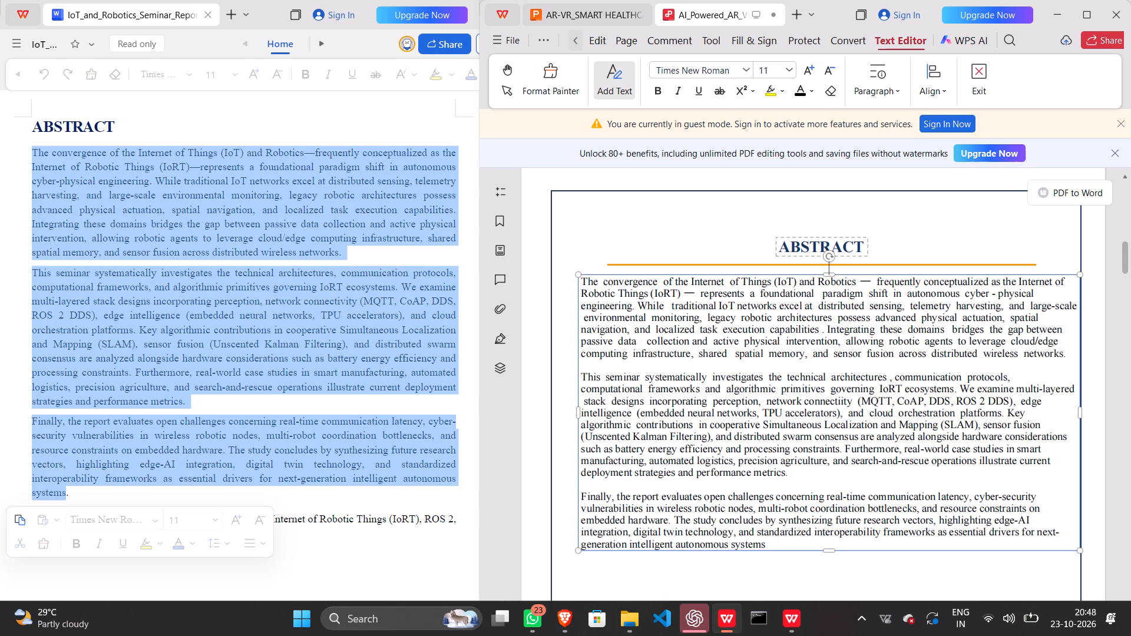
{"action": "key", "text": "space"}
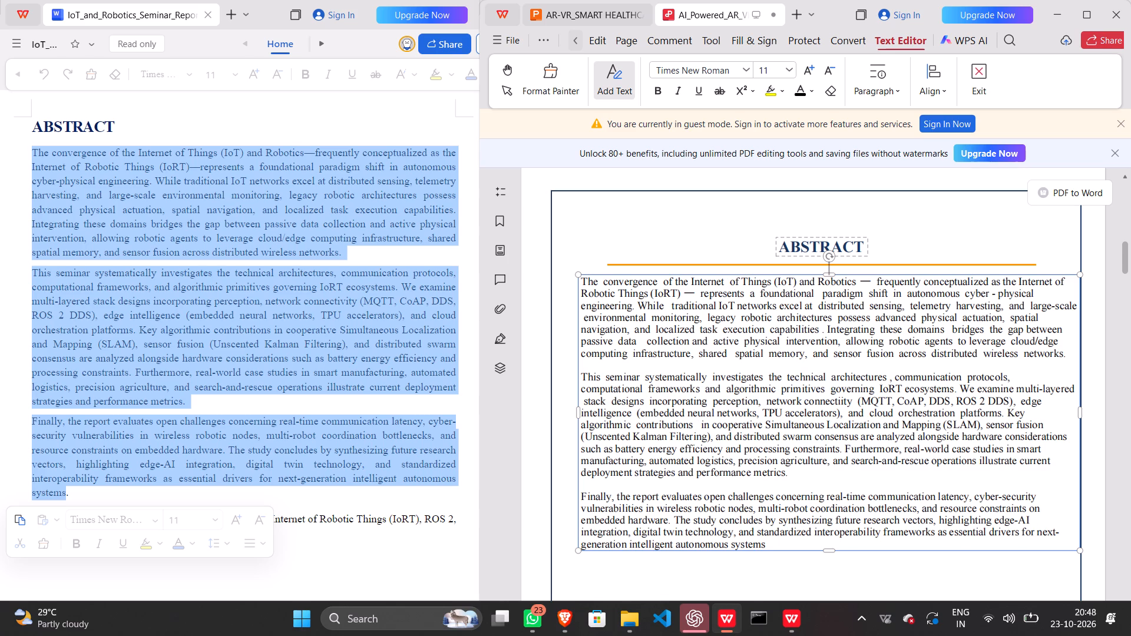
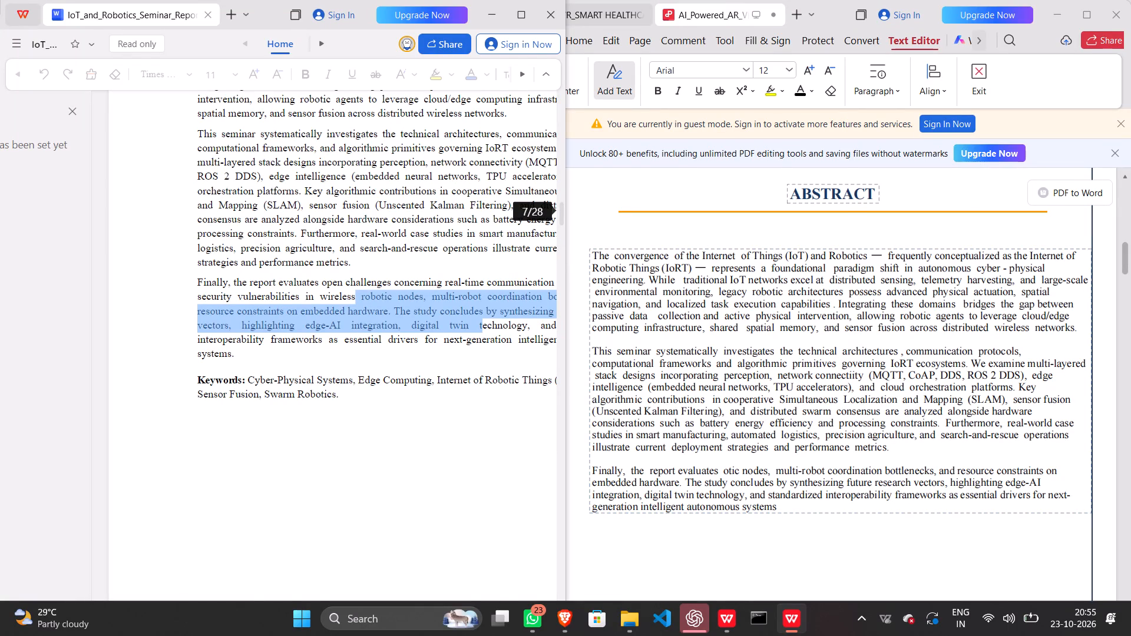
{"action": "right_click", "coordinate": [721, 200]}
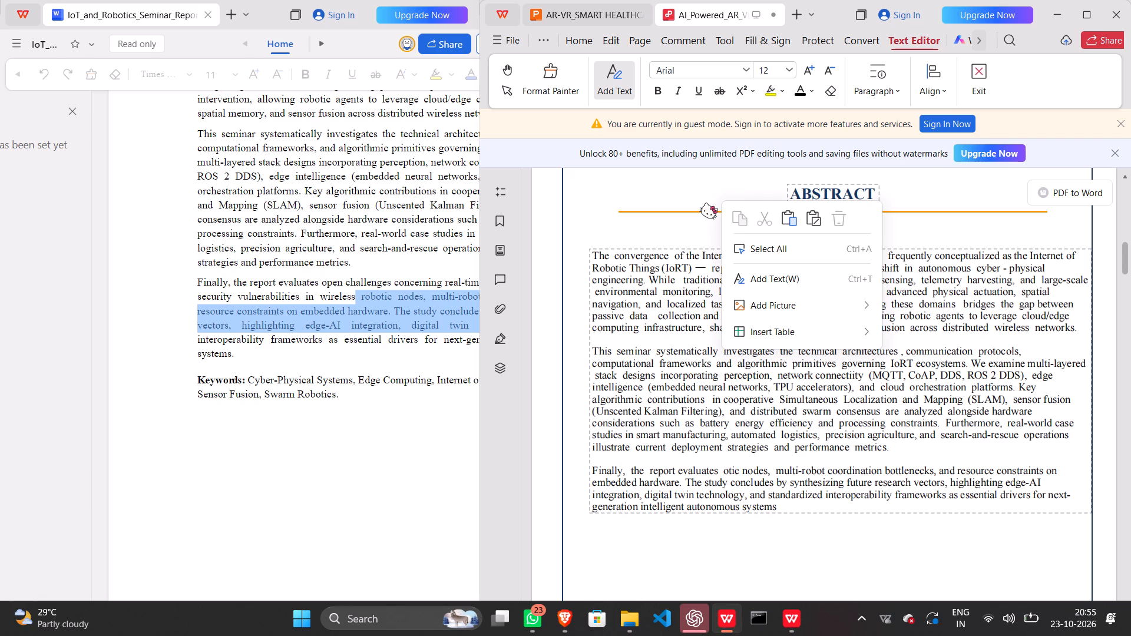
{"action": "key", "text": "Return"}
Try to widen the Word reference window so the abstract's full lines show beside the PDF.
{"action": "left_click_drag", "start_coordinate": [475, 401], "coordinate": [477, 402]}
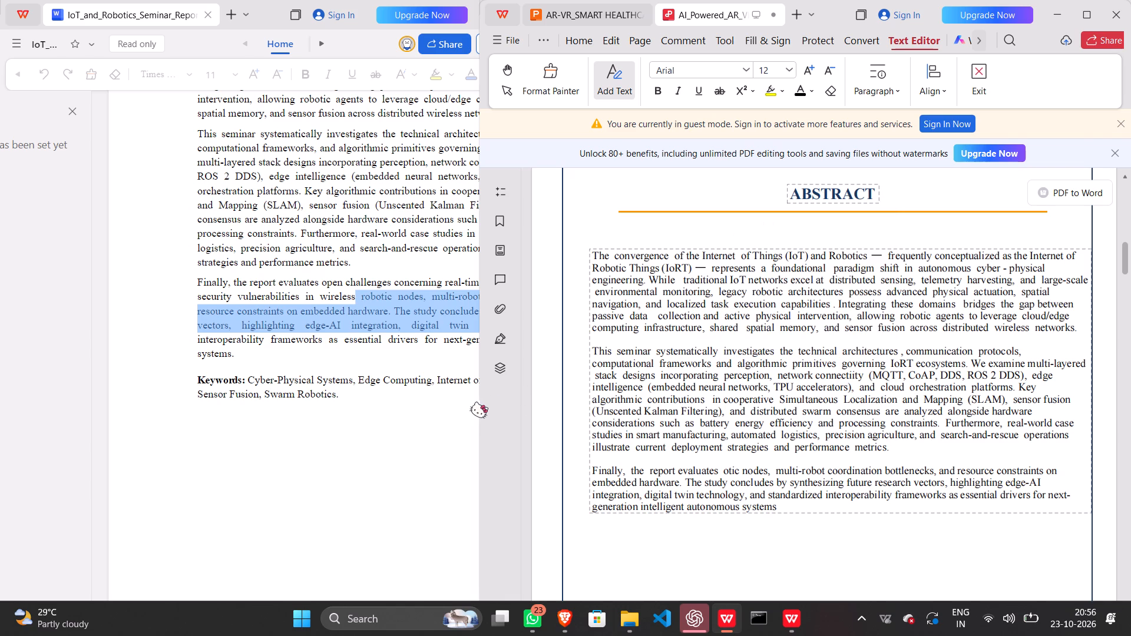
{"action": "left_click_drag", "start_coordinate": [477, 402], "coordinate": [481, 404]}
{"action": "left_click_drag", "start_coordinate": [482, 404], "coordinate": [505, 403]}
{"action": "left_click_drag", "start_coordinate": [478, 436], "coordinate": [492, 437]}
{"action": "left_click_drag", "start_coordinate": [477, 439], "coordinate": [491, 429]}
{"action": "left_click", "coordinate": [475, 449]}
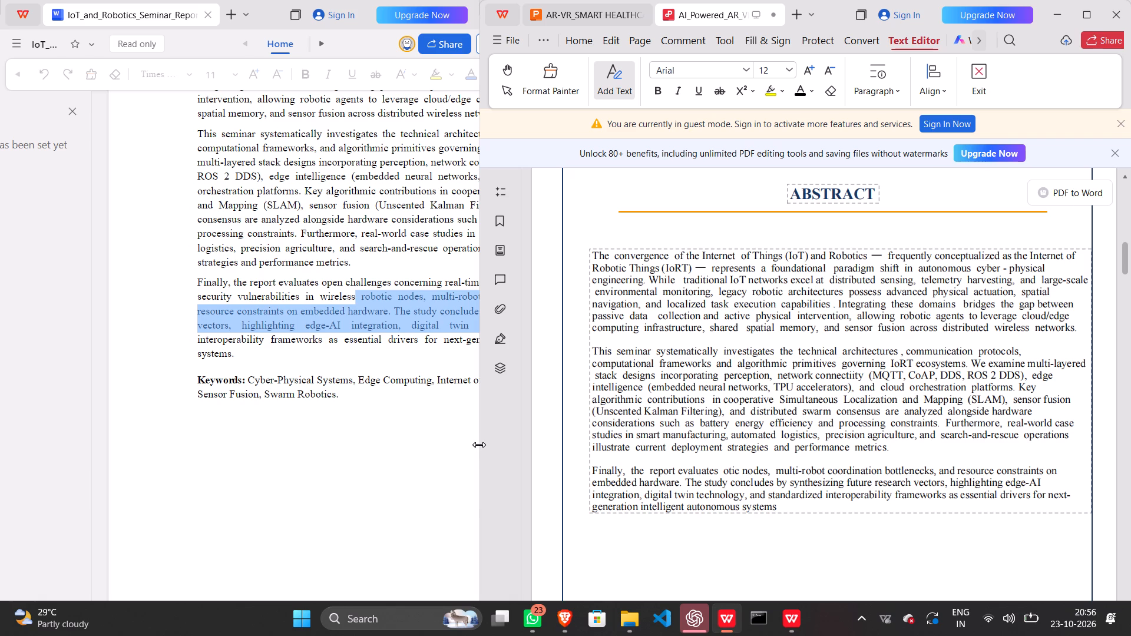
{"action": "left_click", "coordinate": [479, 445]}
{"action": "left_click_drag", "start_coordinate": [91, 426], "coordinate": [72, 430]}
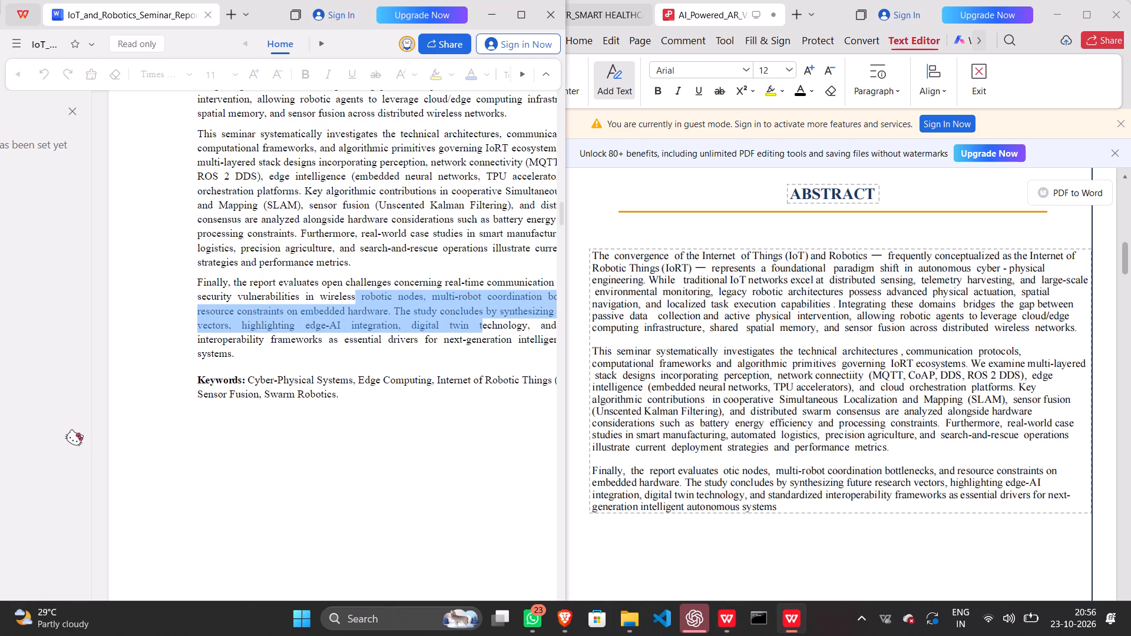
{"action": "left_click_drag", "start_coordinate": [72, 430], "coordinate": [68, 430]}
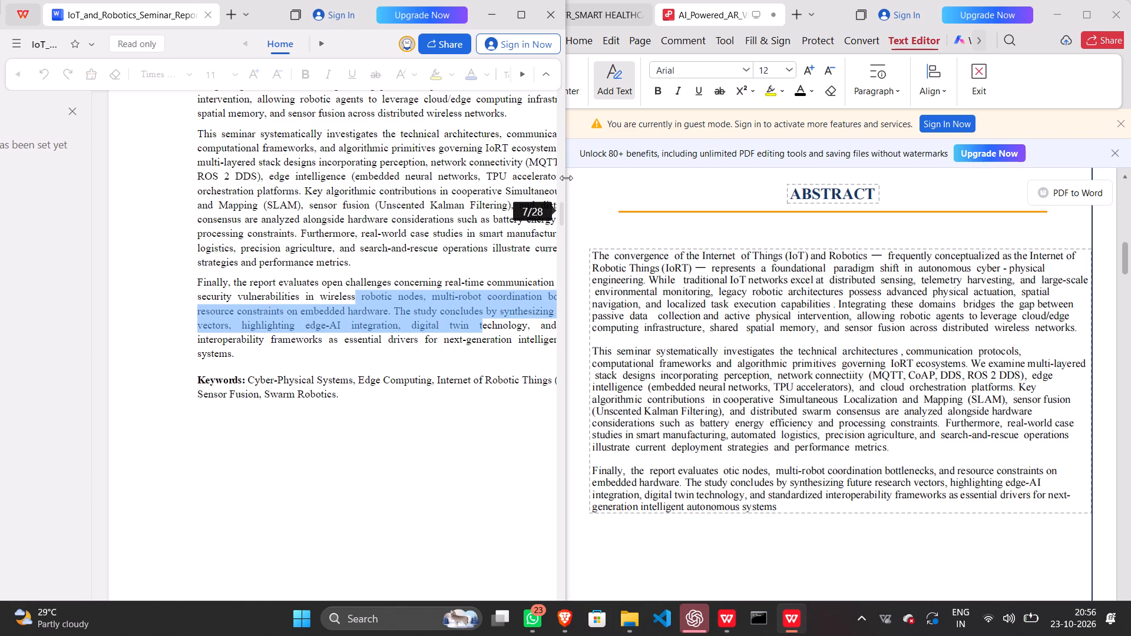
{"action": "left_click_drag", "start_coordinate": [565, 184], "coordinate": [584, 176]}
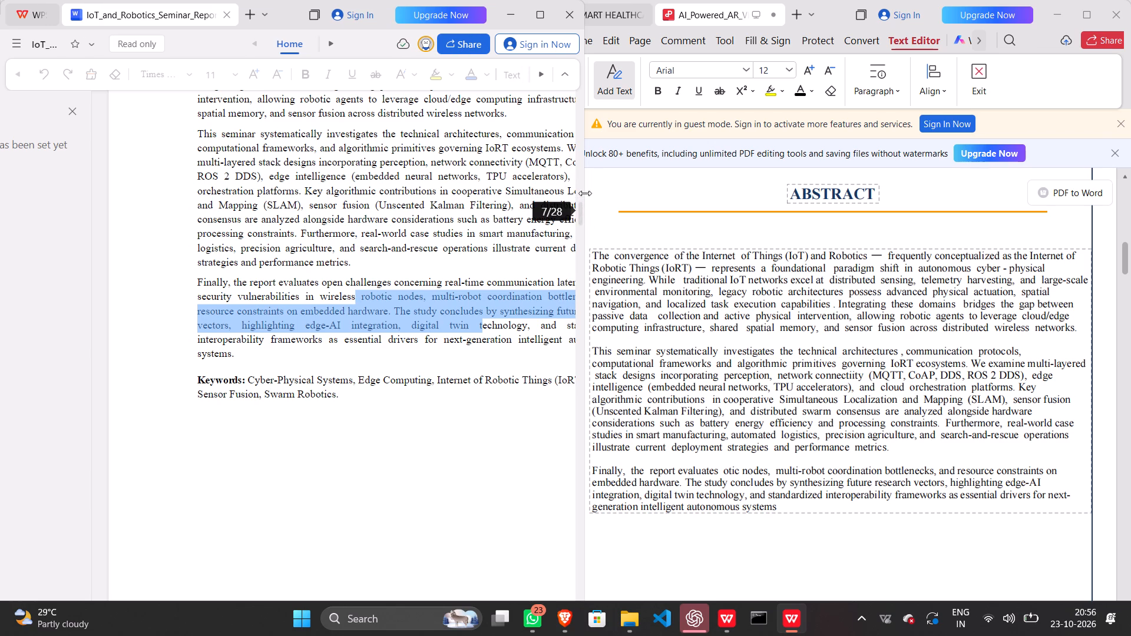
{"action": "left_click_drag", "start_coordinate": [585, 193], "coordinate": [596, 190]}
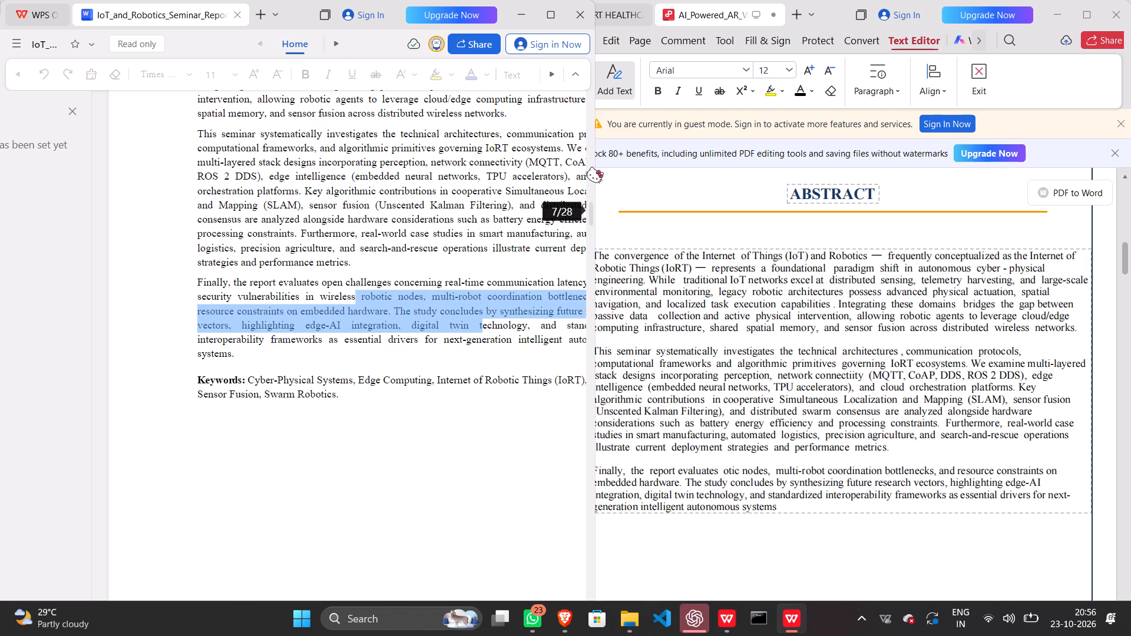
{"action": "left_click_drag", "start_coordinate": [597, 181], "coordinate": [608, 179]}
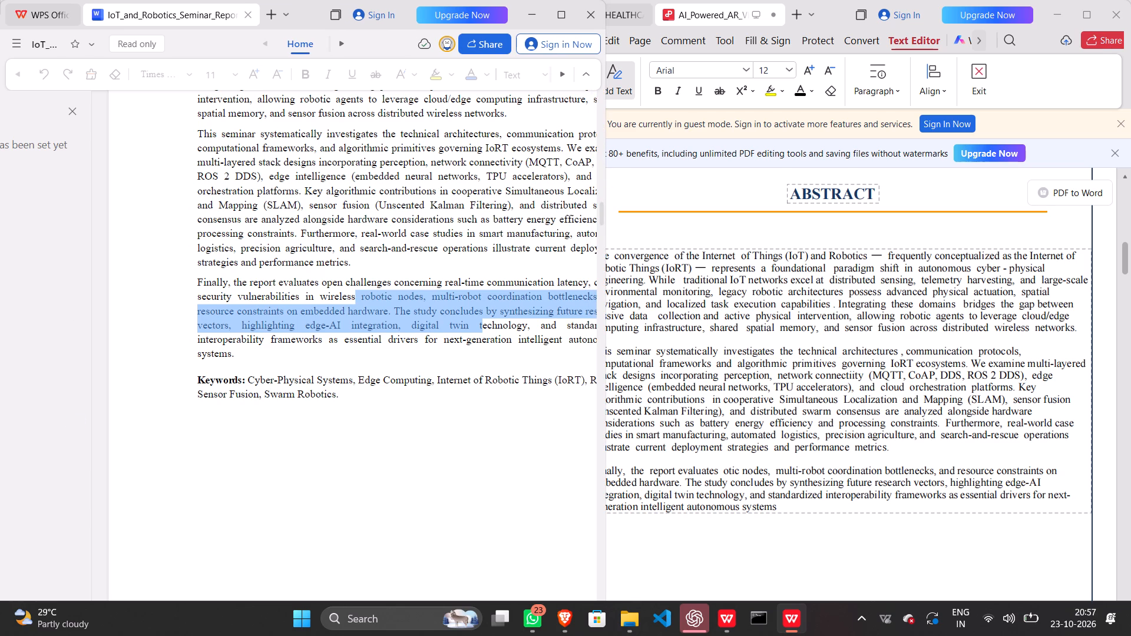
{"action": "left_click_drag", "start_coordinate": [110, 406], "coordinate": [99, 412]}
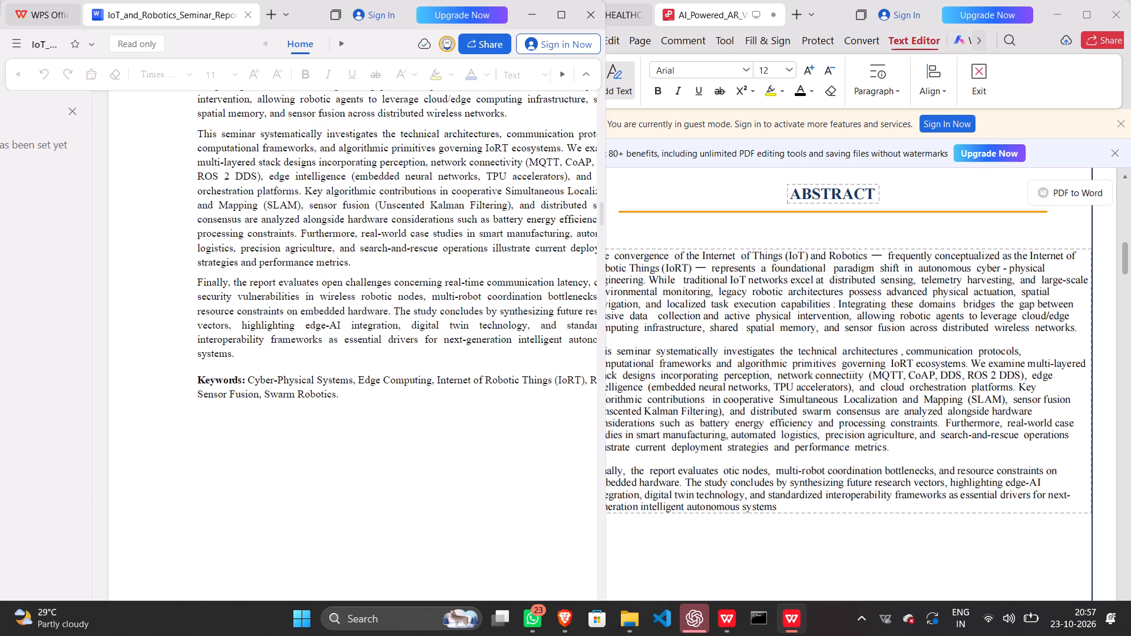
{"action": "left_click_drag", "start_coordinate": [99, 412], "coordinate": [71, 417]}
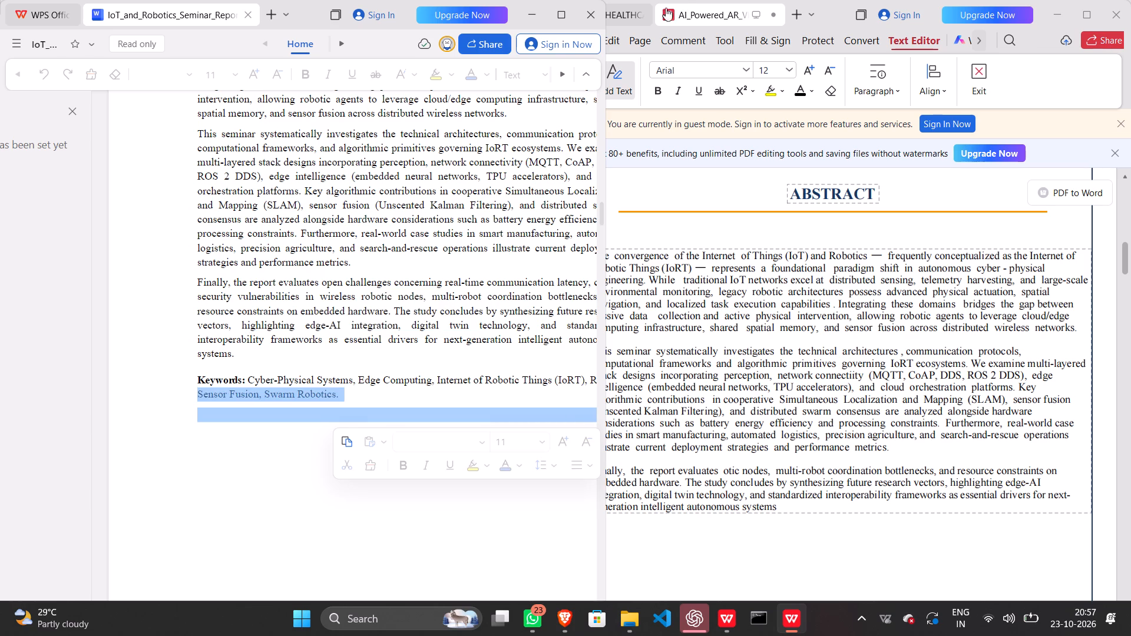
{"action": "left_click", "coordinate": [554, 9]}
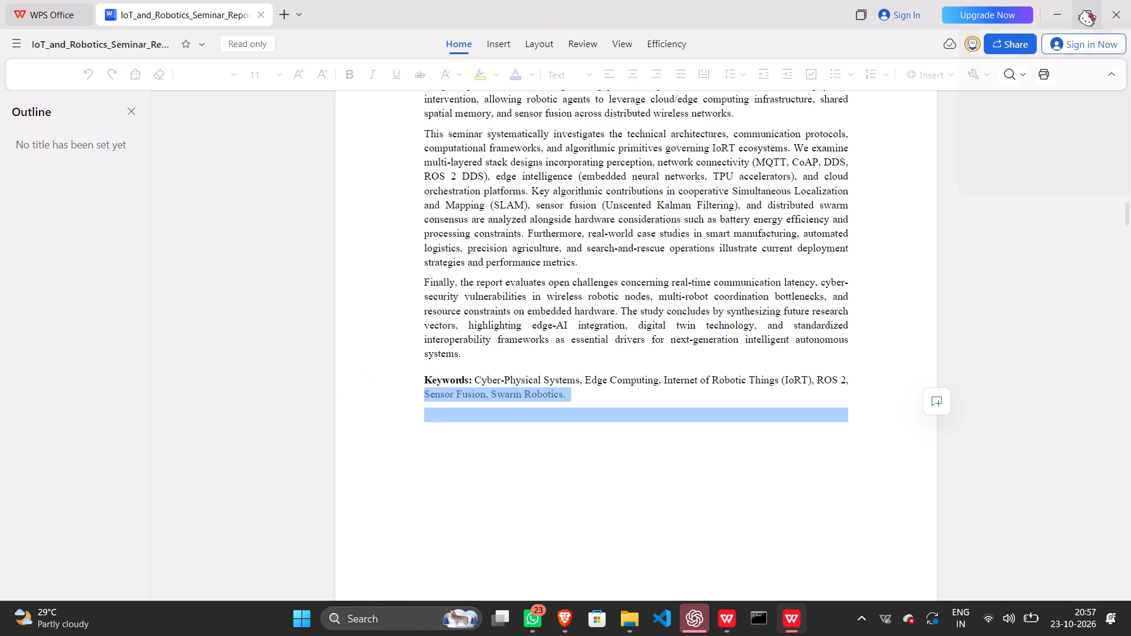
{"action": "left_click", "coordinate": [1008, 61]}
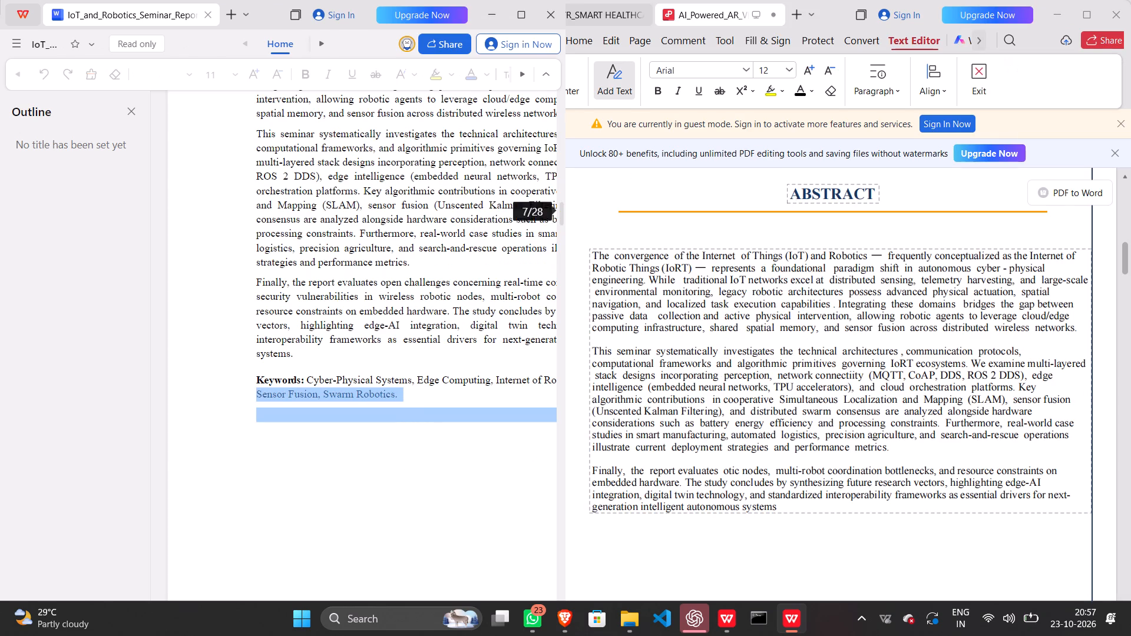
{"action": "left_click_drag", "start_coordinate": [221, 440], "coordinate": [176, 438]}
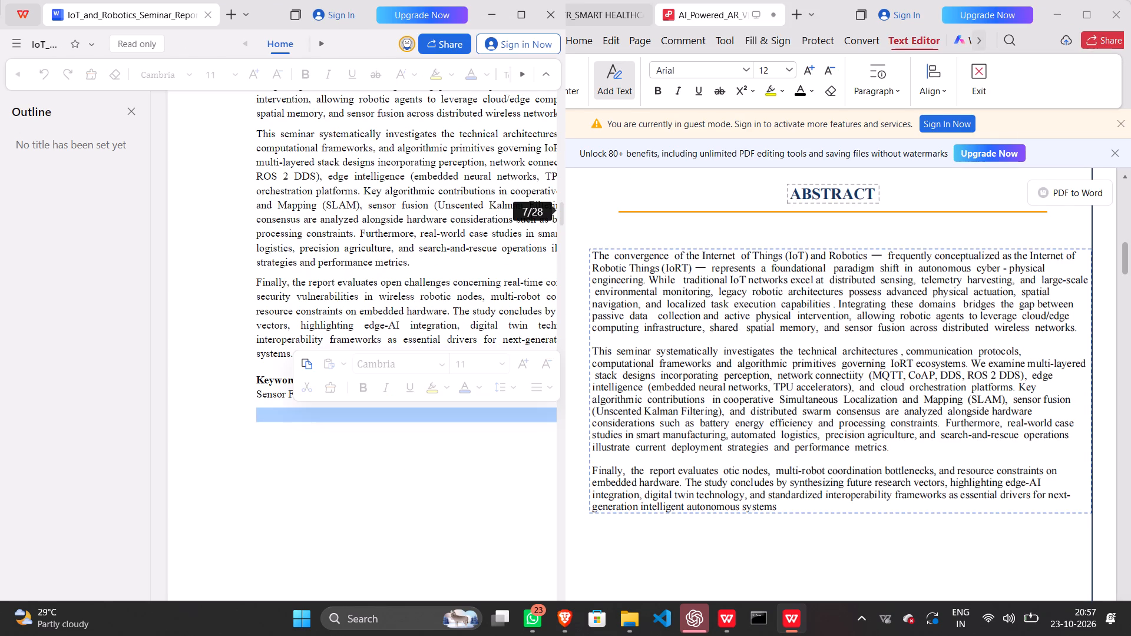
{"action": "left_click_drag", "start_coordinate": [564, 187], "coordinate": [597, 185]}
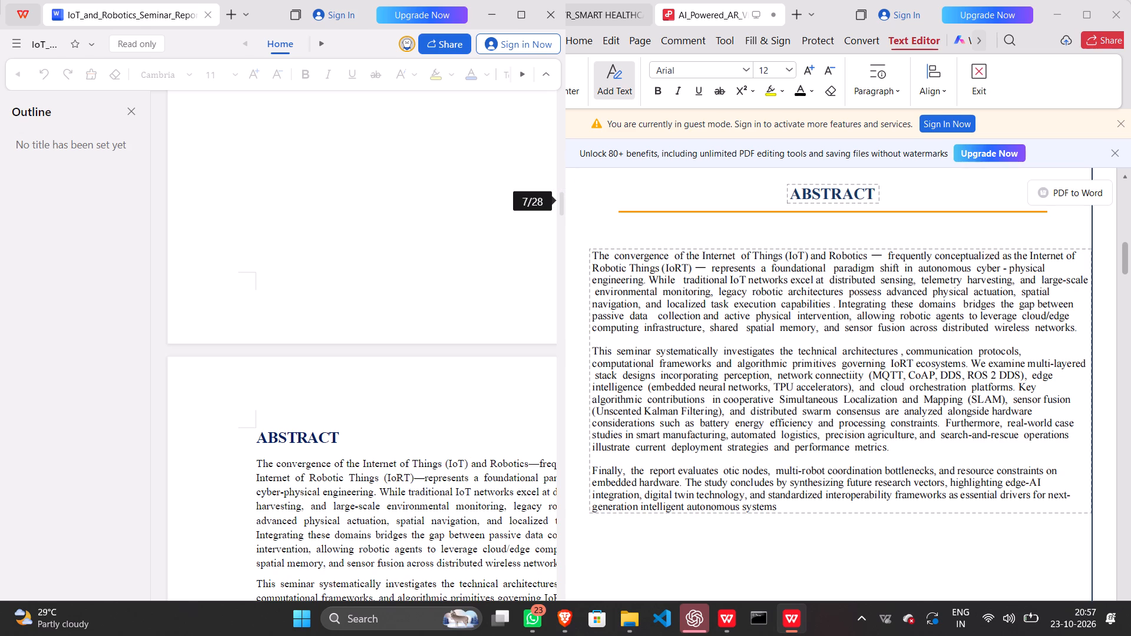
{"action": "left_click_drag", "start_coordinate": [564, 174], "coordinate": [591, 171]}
Bring the full width of the Word reference's abstract into view beside the PDF and examine its final paragraph.
{"action": "scroll", "coordinate": [432, 279], "scroll_direction": "down", "scroll_amount": 5}
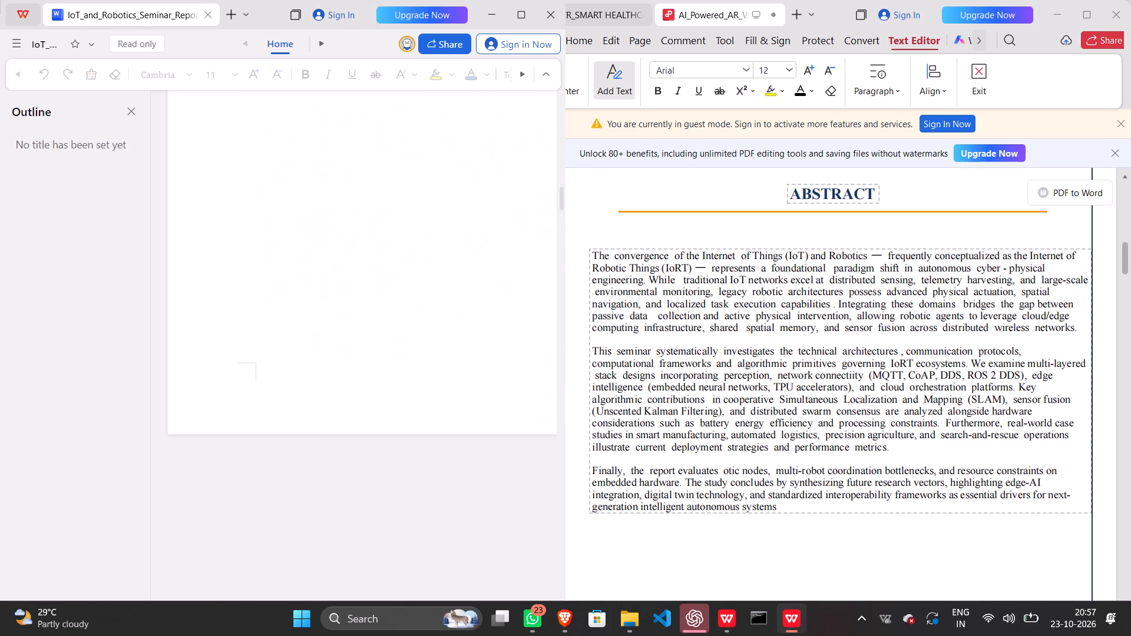
{"action": "scroll", "coordinate": [429, 273], "scroll_direction": "down", "scroll_amount": 6}
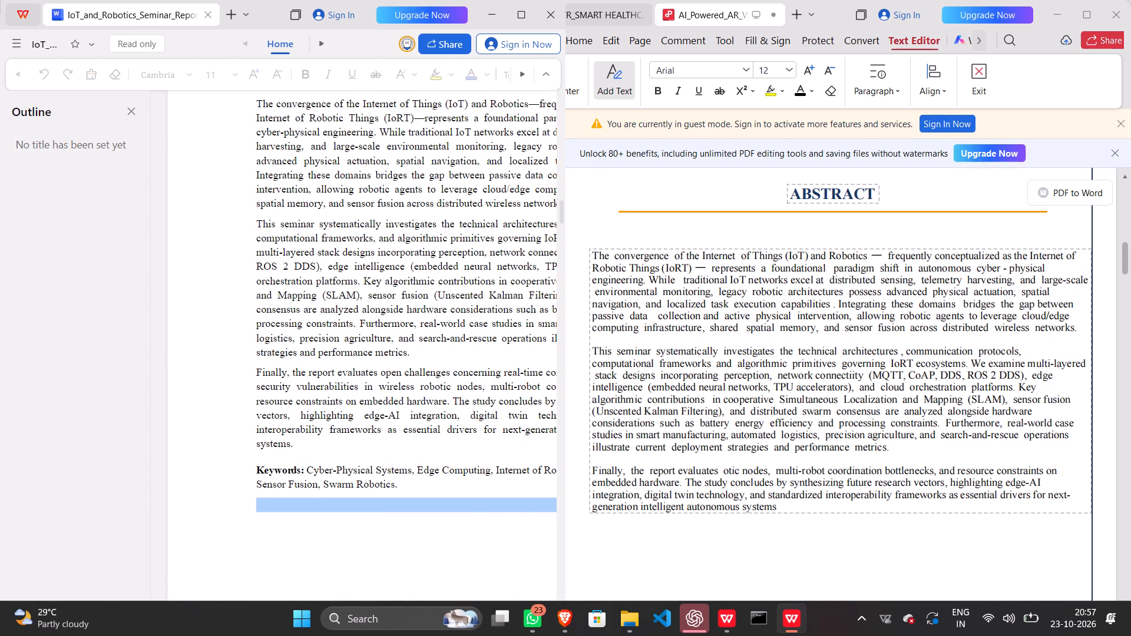
{"action": "left_click_drag", "start_coordinate": [561, 280], "coordinate": [571, 284]}
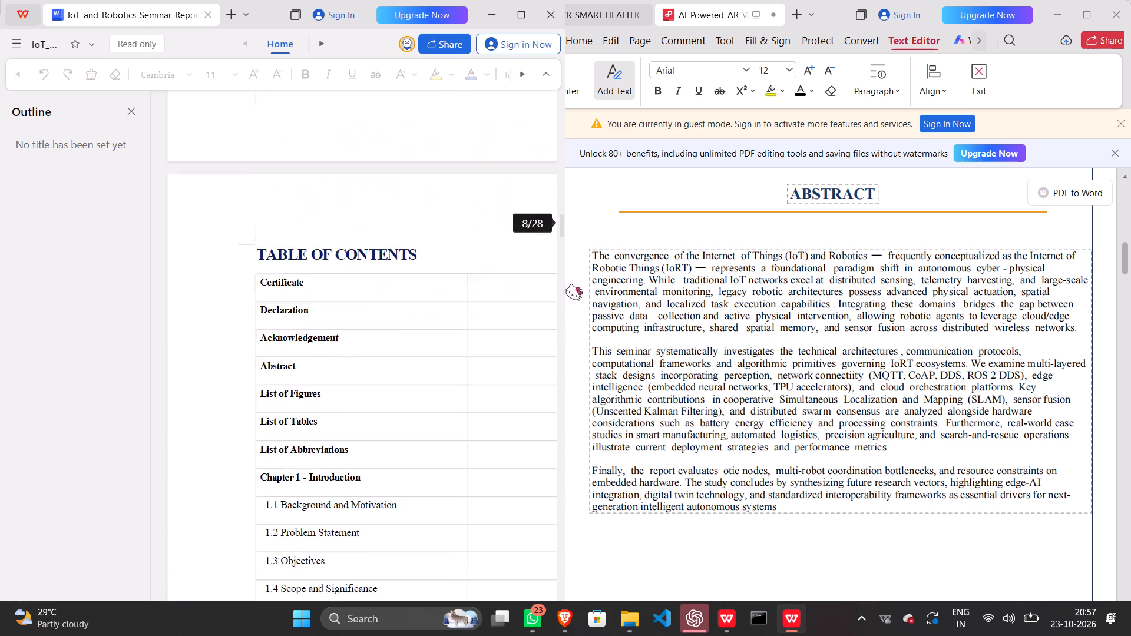
{"action": "left_click_drag", "start_coordinate": [571, 284], "coordinate": [459, 308]}
{"action": "scroll", "coordinate": [459, 308], "scroll_direction": "up", "scroll_amount": 5}
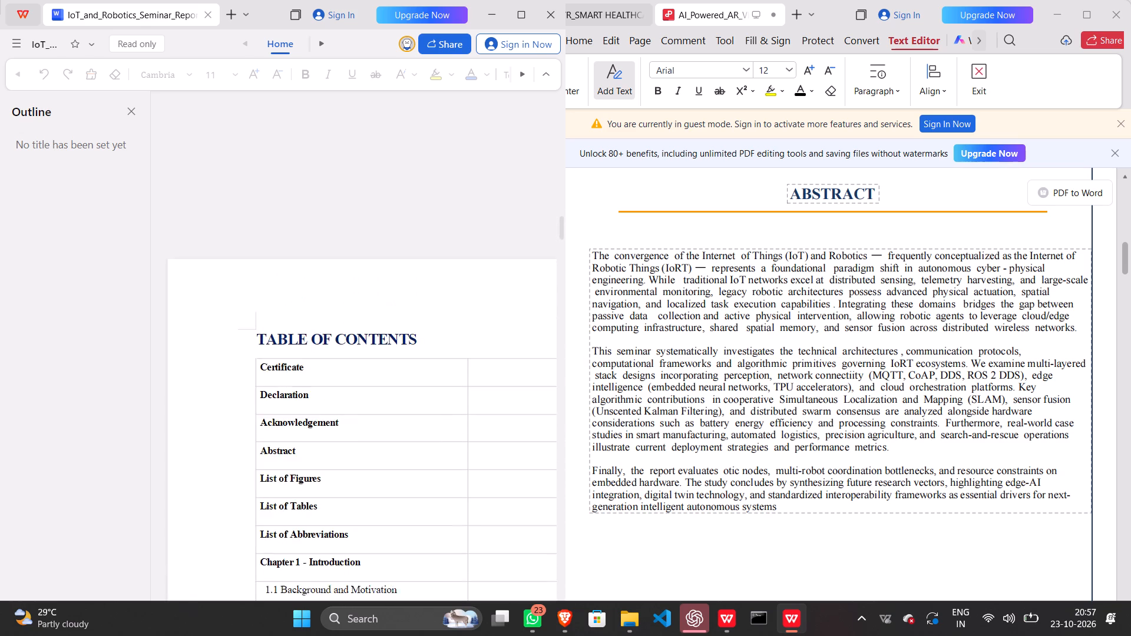
{"action": "scroll", "coordinate": [459, 308], "scroll_direction": "up", "scroll_amount": 3}
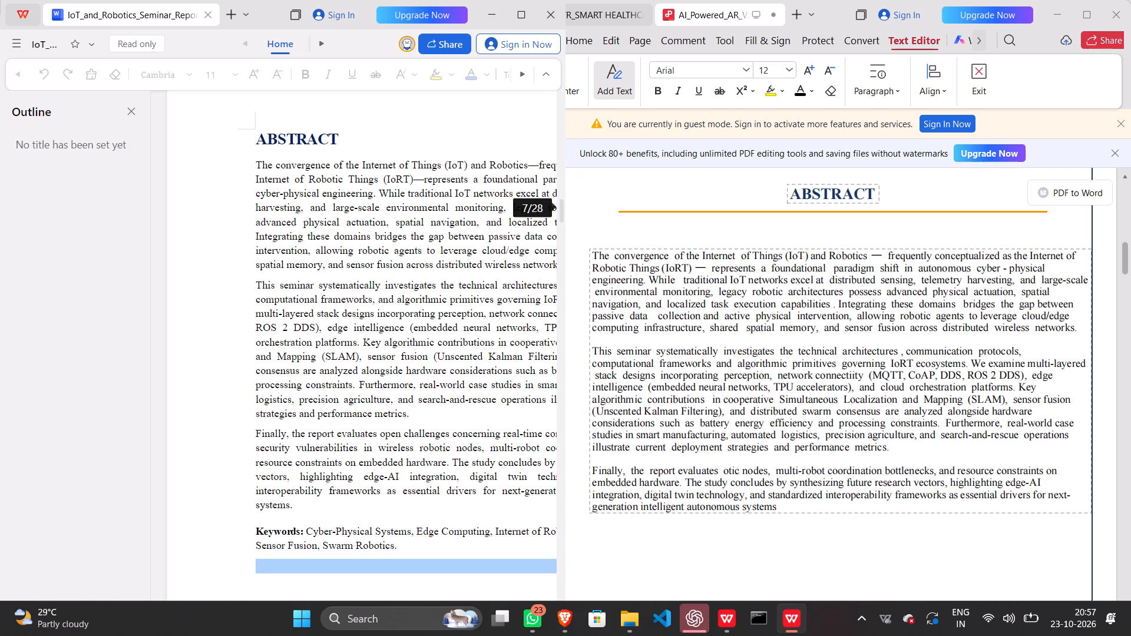
{"action": "left_click_drag", "start_coordinate": [565, 193], "coordinate": [502, 237]}
{"action": "scroll", "coordinate": [502, 237], "scroll_direction": "down", "scroll_amount": 1}
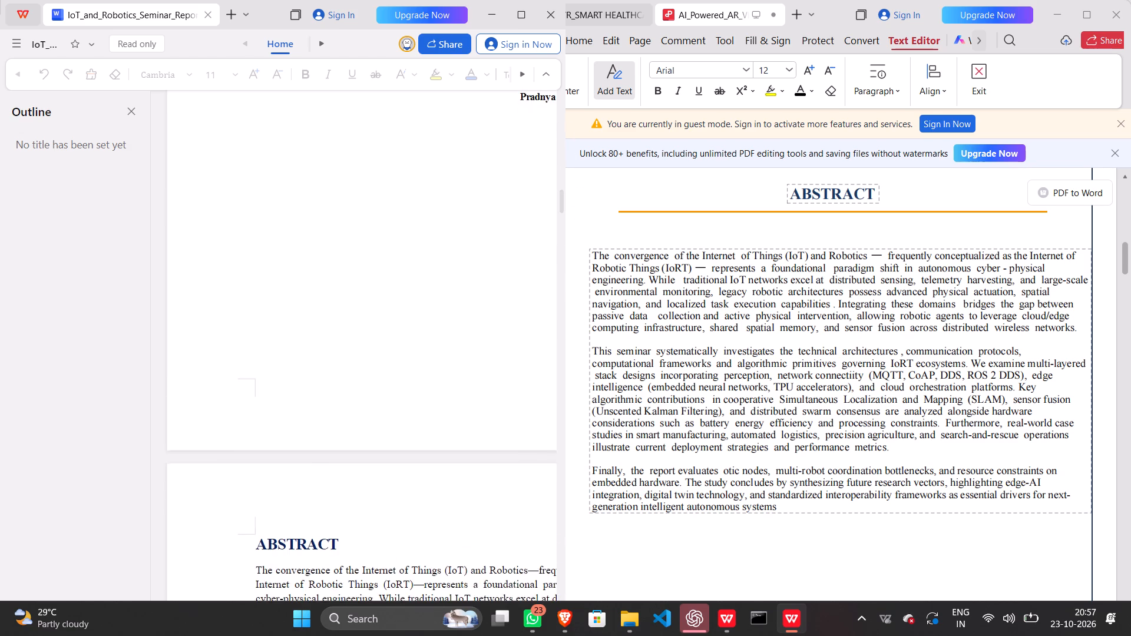
{"action": "scroll", "coordinate": [502, 237], "scroll_direction": "down", "scroll_amount": 3}
{"action": "scroll", "coordinate": [502, 237], "scroll_direction": "left", "scroll_amount": 1}
{"action": "scroll", "coordinate": [502, 237], "scroll_direction": "down", "scroll_amount": 1}
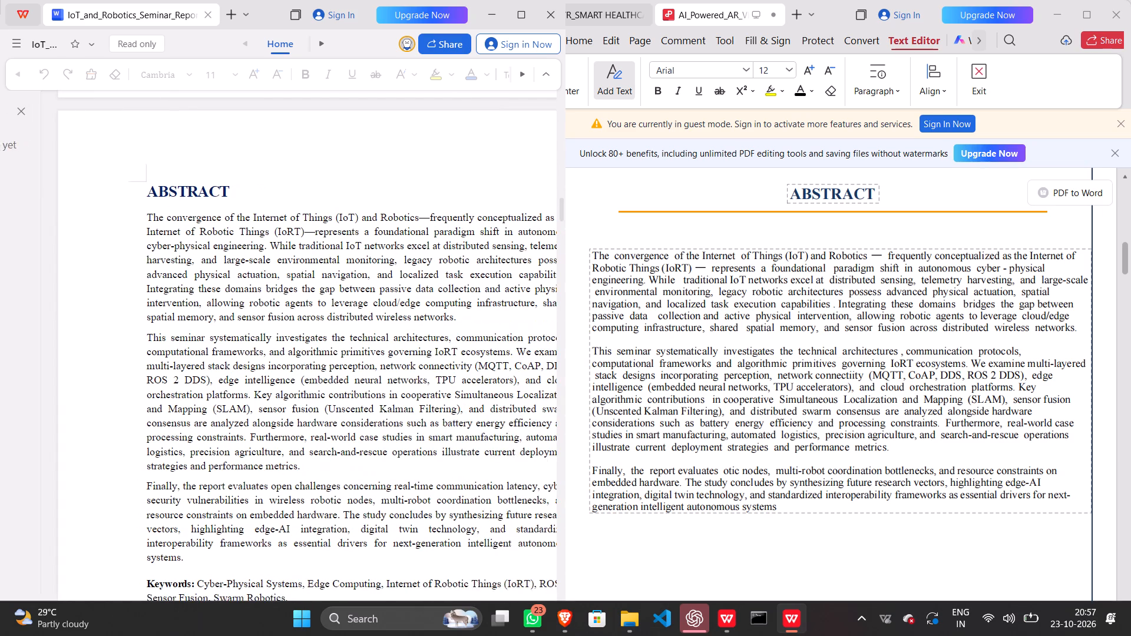
{"action": "scroll", "coordinate": [502, 237], "scroll_direction": "down", "scroll_amount": 1}
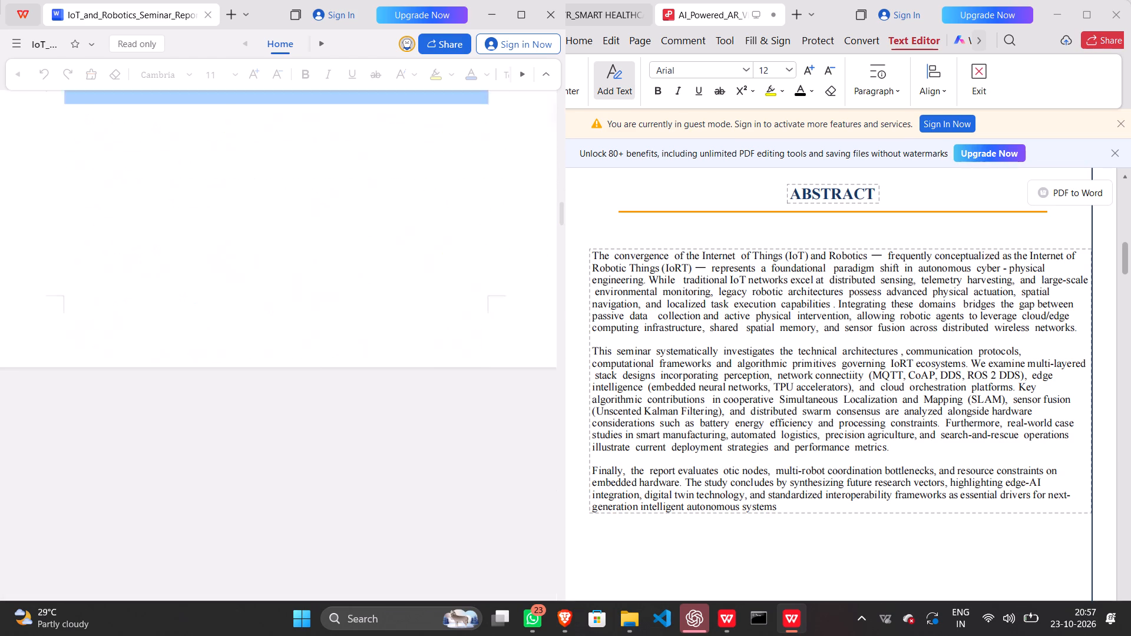
{"action": "scroll", "coordinate": [502, 237], "scroll_direction": "up", "scroll_amount": 6}
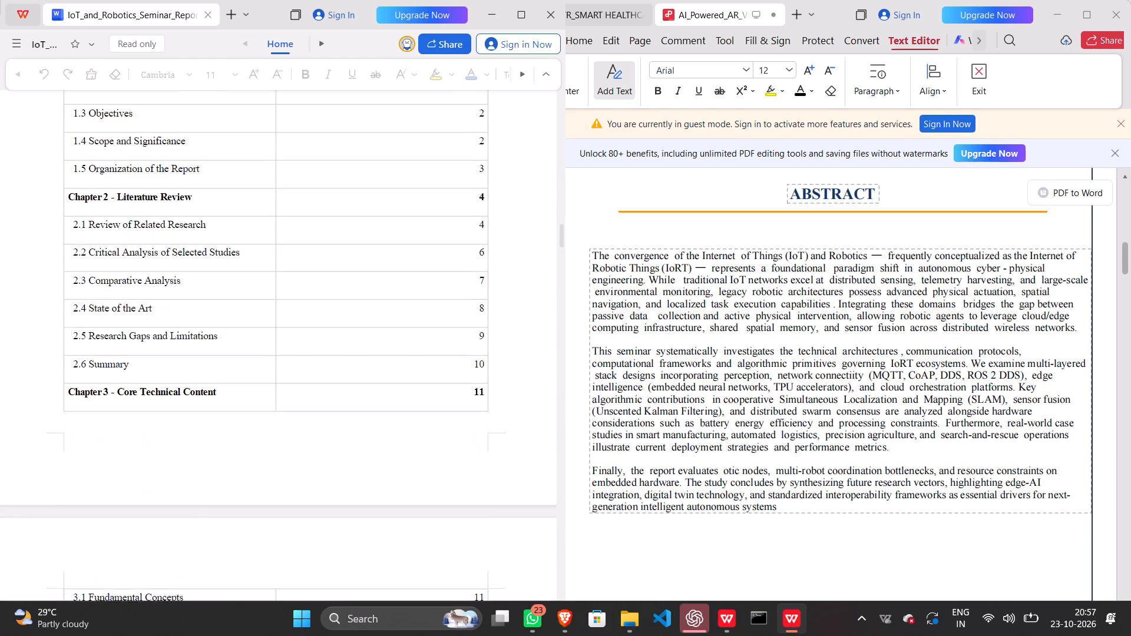
{"action": "scroll", "coordinate": [502, 237], "scroll_direction": "up", "scroll_amount": 7}
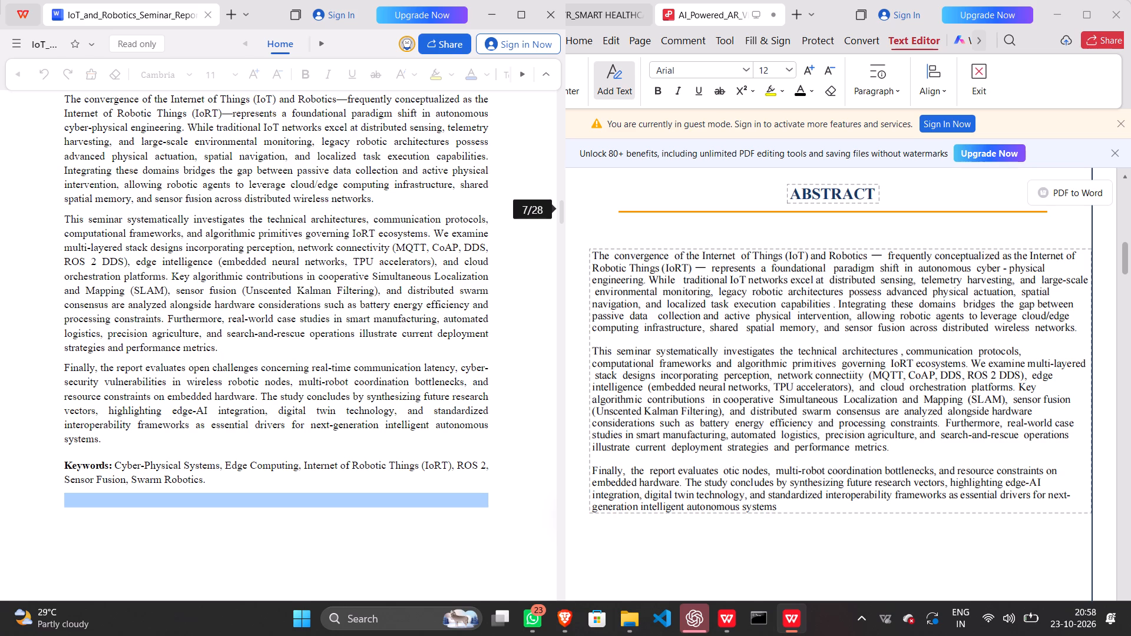
Insert "open challenges" after "evaluates" in the third paragraph of the PDF's abstract, in lowercase.
{"action": "left_click", "coordinate": [719, 470]}
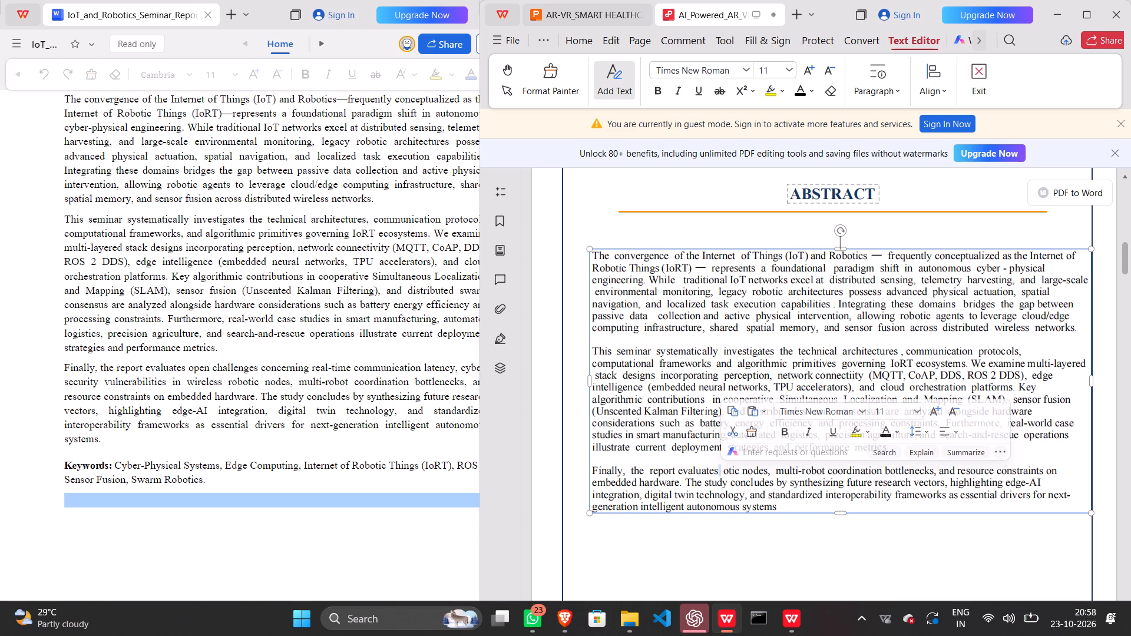
{"action": "key", "text": "space"}
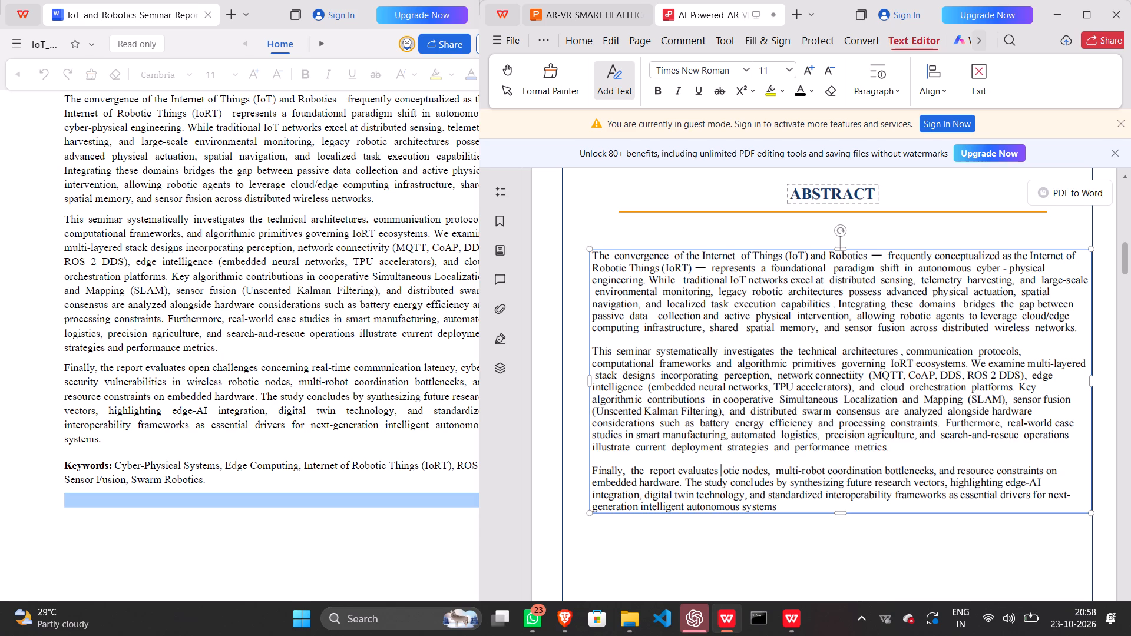
{"action": "type", "text": "OPEN"}
{"action": "key", "text": "BackSpace"}
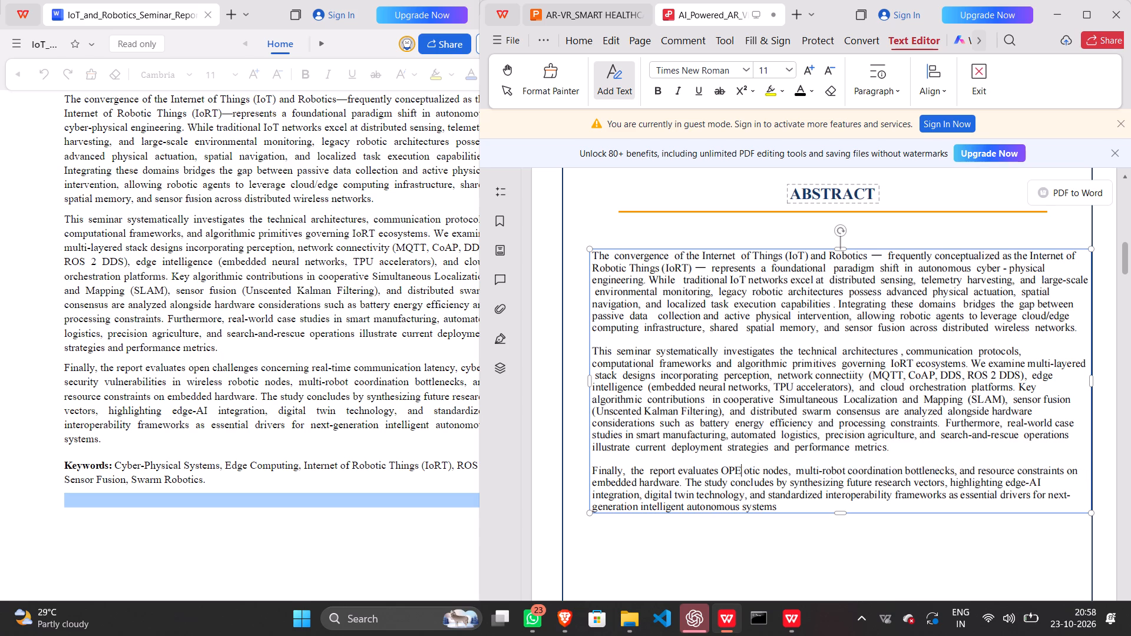
{"action": "key", "text": "BackSpace"}
{"action": "key", "text": "BackSpace"}
{"action": "key", "text": "BackSpace"}
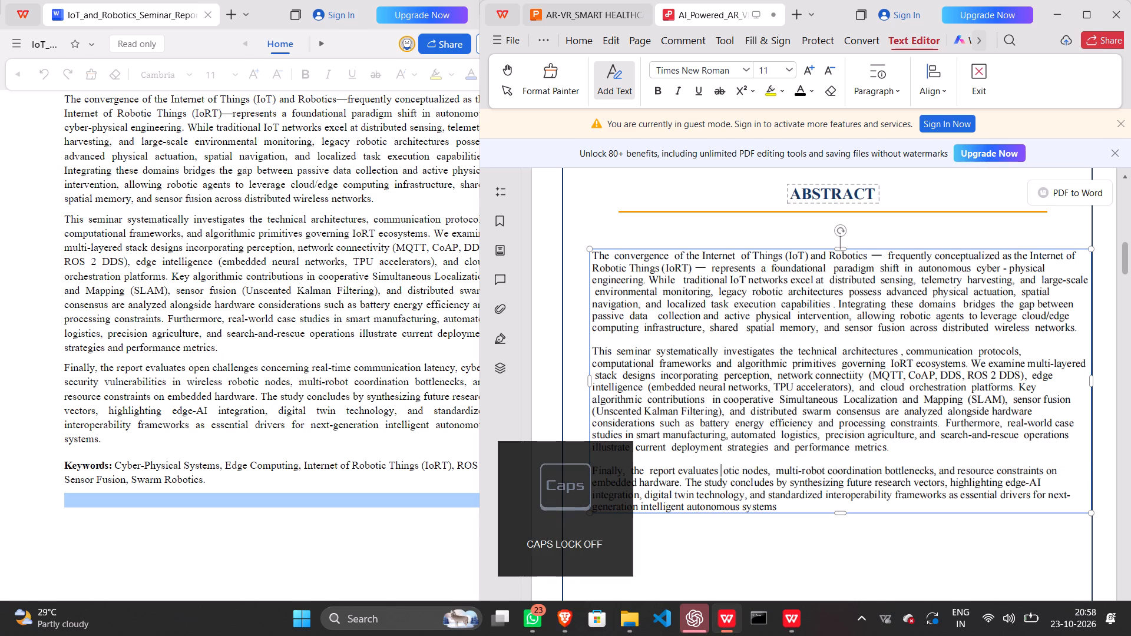
{"action": "type", "text": "ope"}
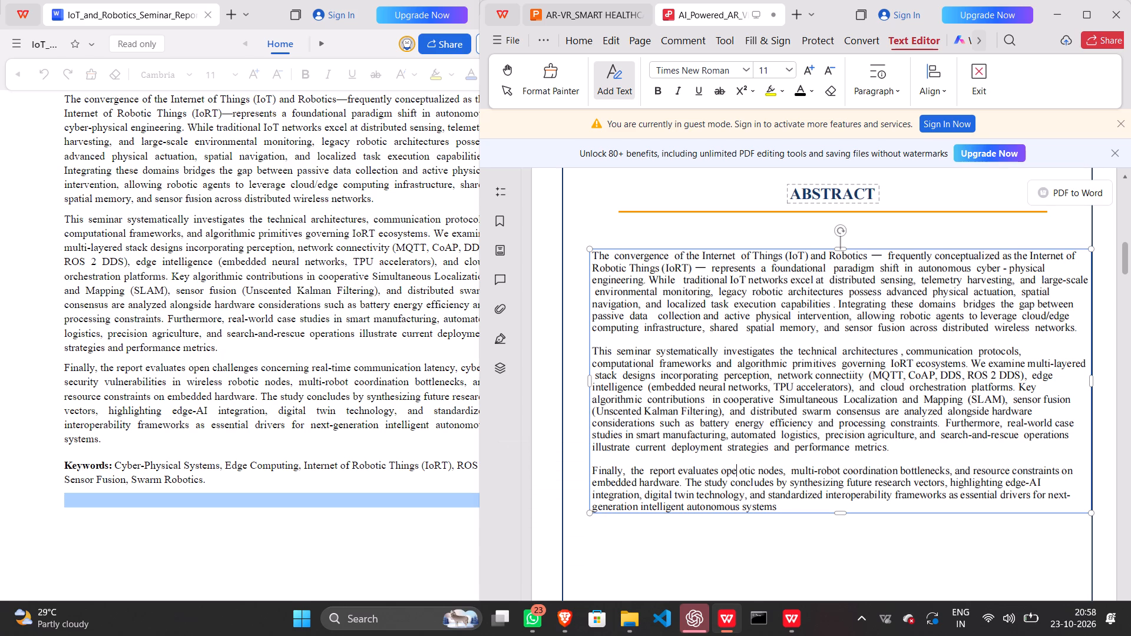
{"action": "key", "text": "n"}
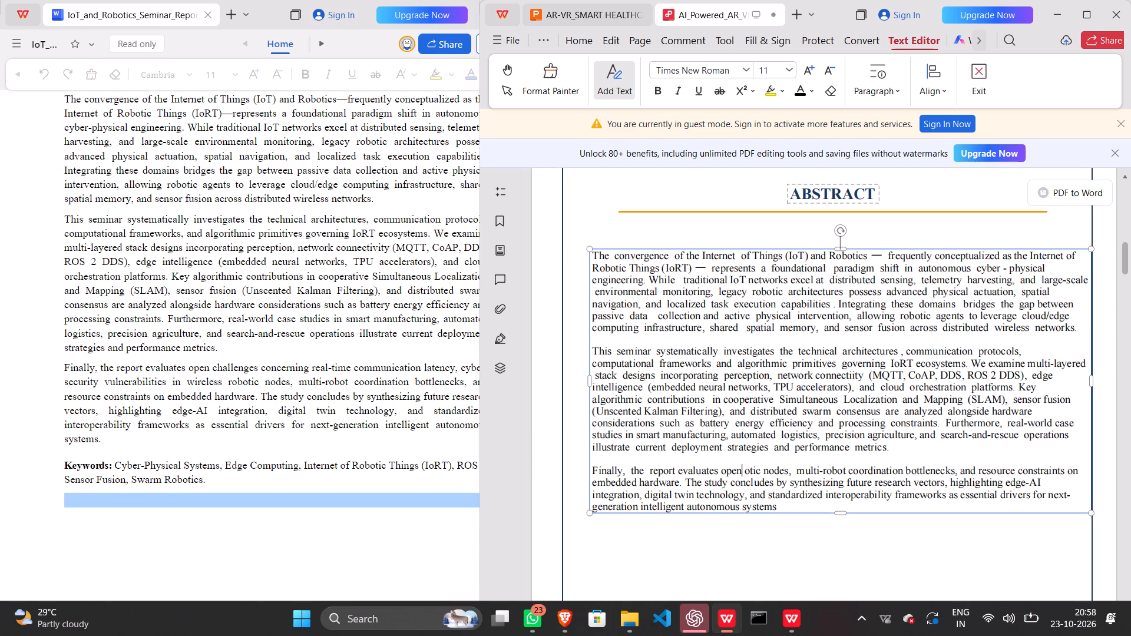
{"action": "key", "text": "space"}
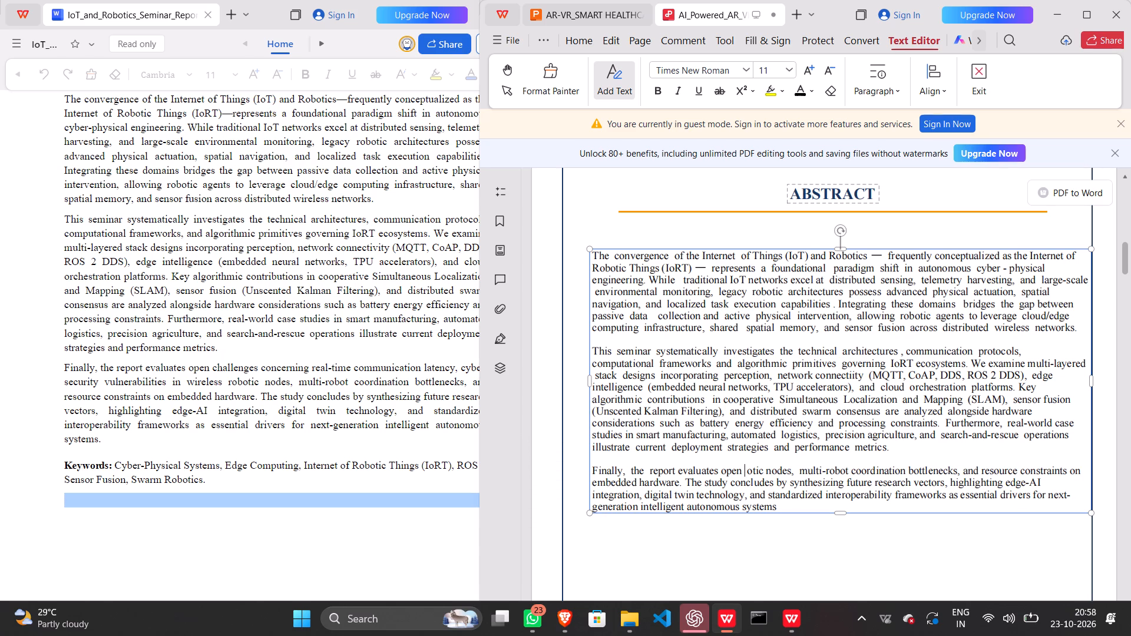
{"action": "key", "text": "space"}
{"action": "type", "text": "challe"}
{"action": "type", "text": "nges"}
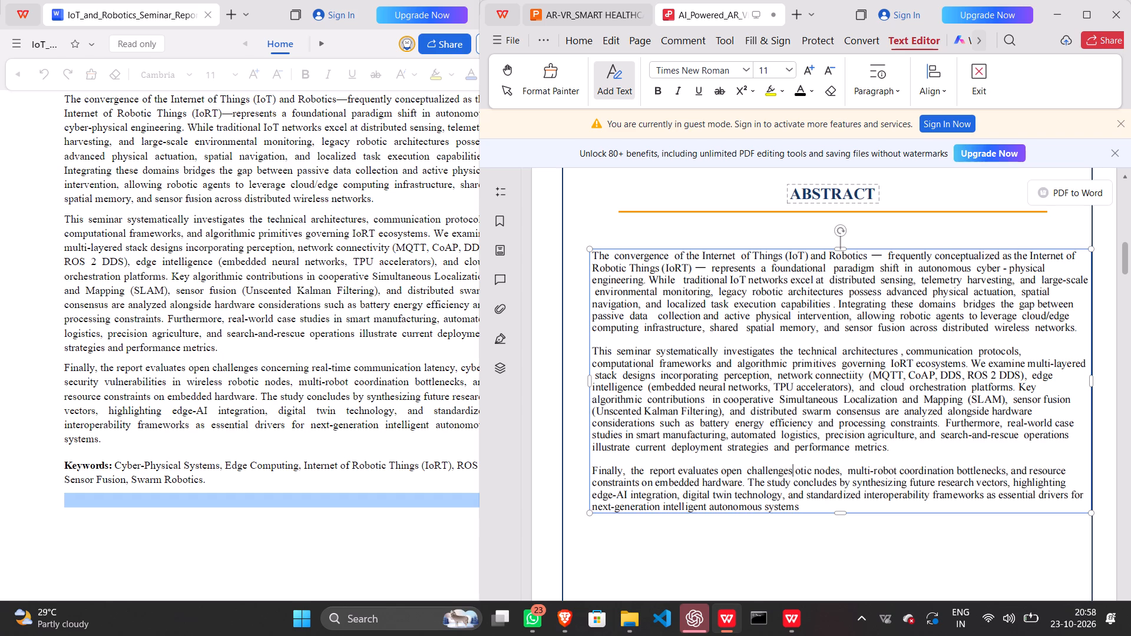
{"action": "key", "text": "space"}
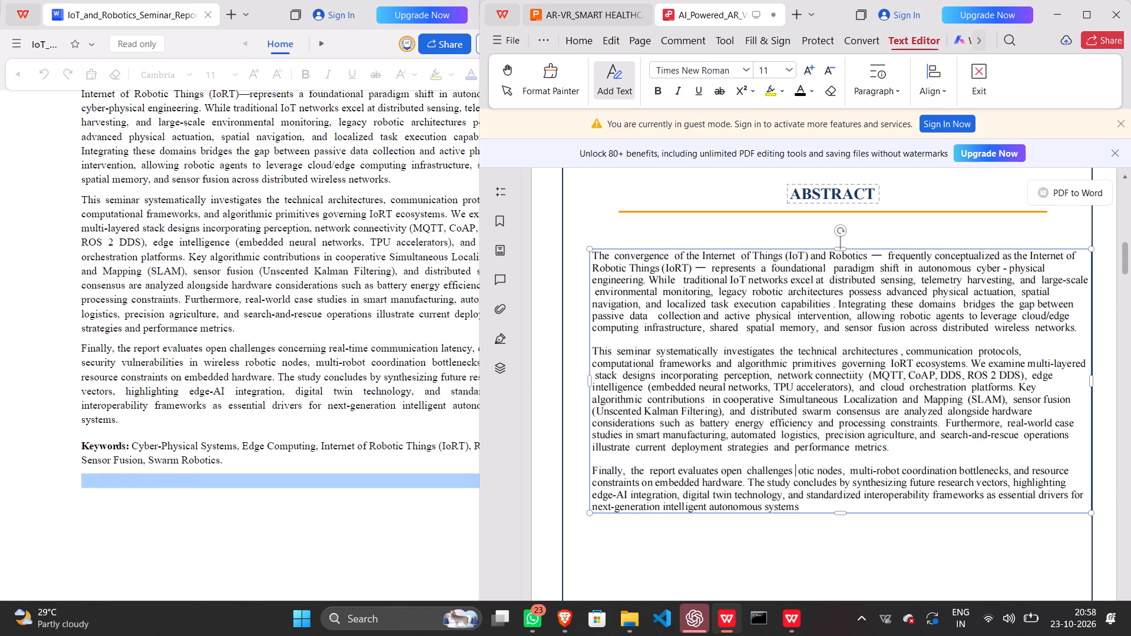
Copy "concerning real-time communication latency, cyber-security vulnerabilities in wireless robotic nodes," from the final abstract paragraph of the Word reference.
{"action": "scroll", "coordinate": [16, 461], "scroll_direction": "down", "scroll_amount": 1}
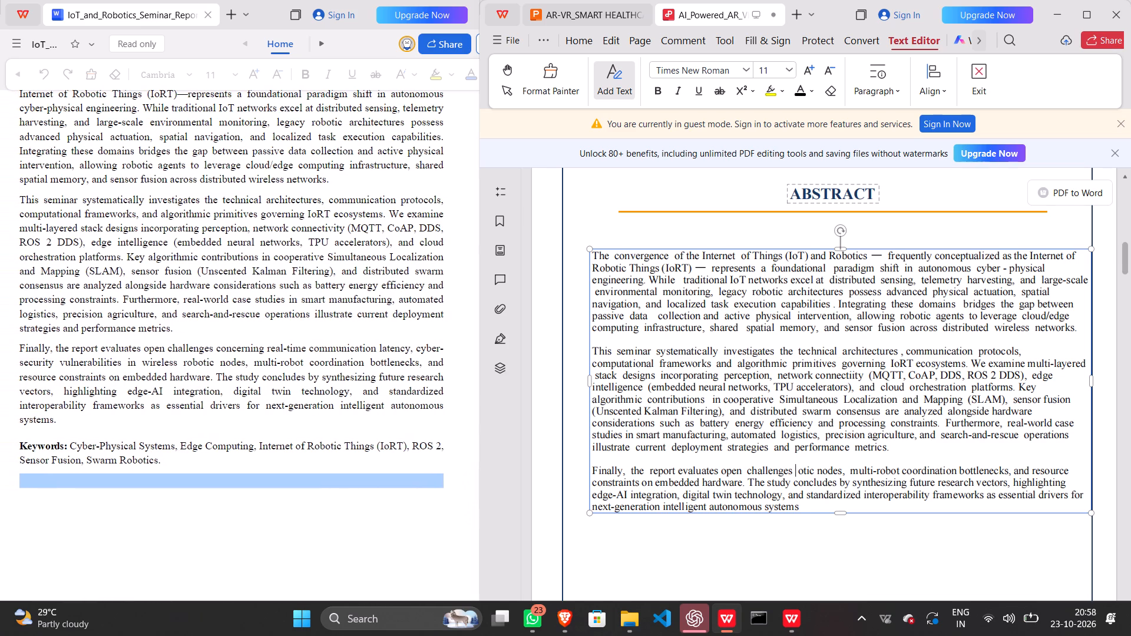
{"action": "scroll", "coordinate": [16, 461], "scroll_direction": "down", "scroll_amount": 1}
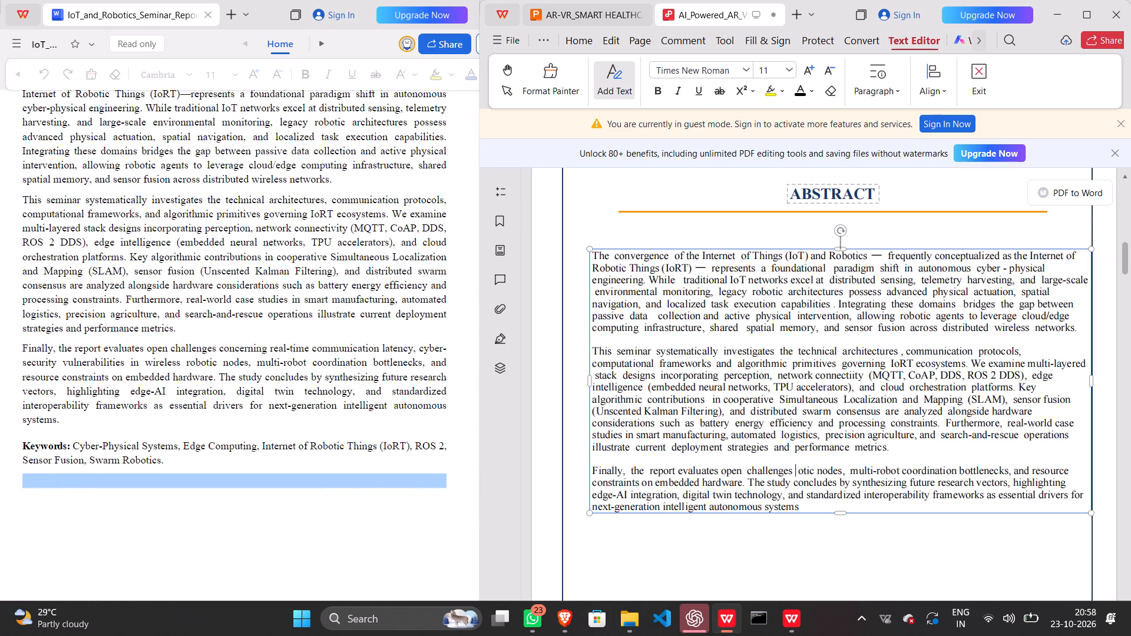
{"action": "left_click_drag", "start_coordinate": [220, 347], "coordinate": [485, 355]}
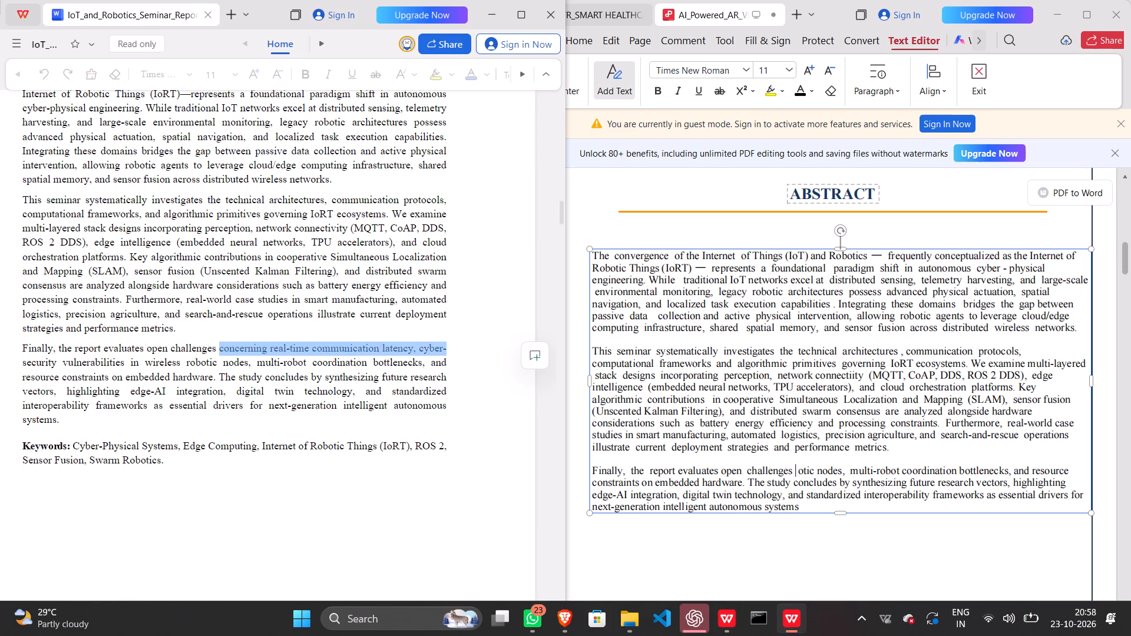
{"action": "left_click_drag", "start_coordinate": [485, 355], "coordinate": [226, 361]}
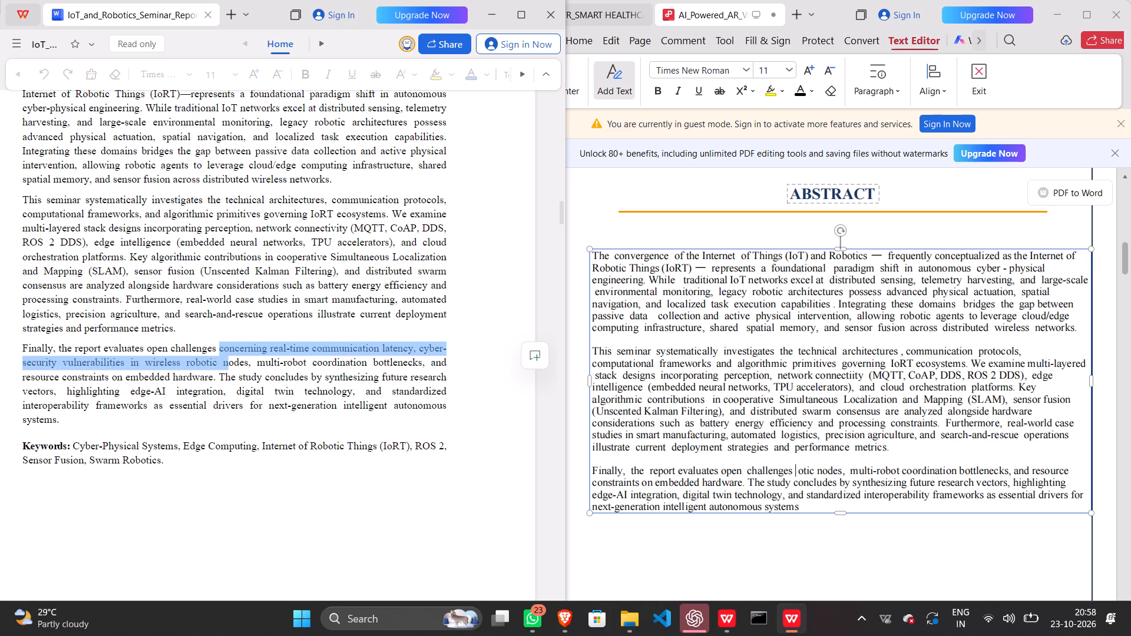
{"action": "left_click_drag", "start_coordinate": [226, 361], "coordinate": [227, 361]}
{"action": "left_click_drag", "start_coordinate": [227, 361], "coordinate": [247, 362]}
{"action": "left_click_drag", "start_coordinate": [247, 362], "coordinate": [252, 363]}
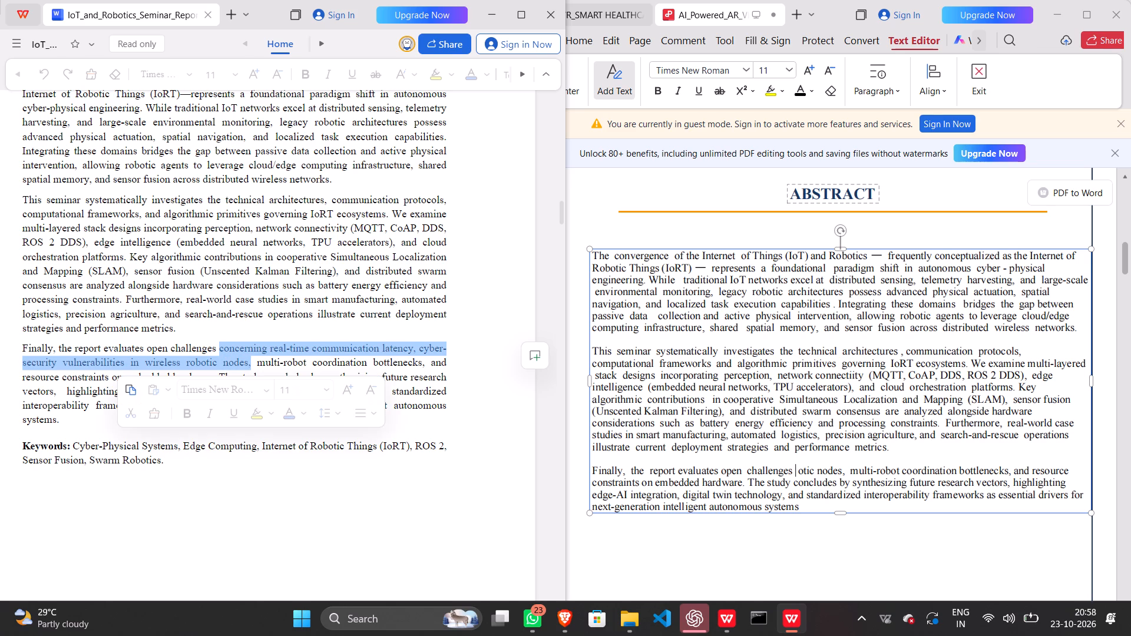
{"action": "key", "text": "ctrl+c"}
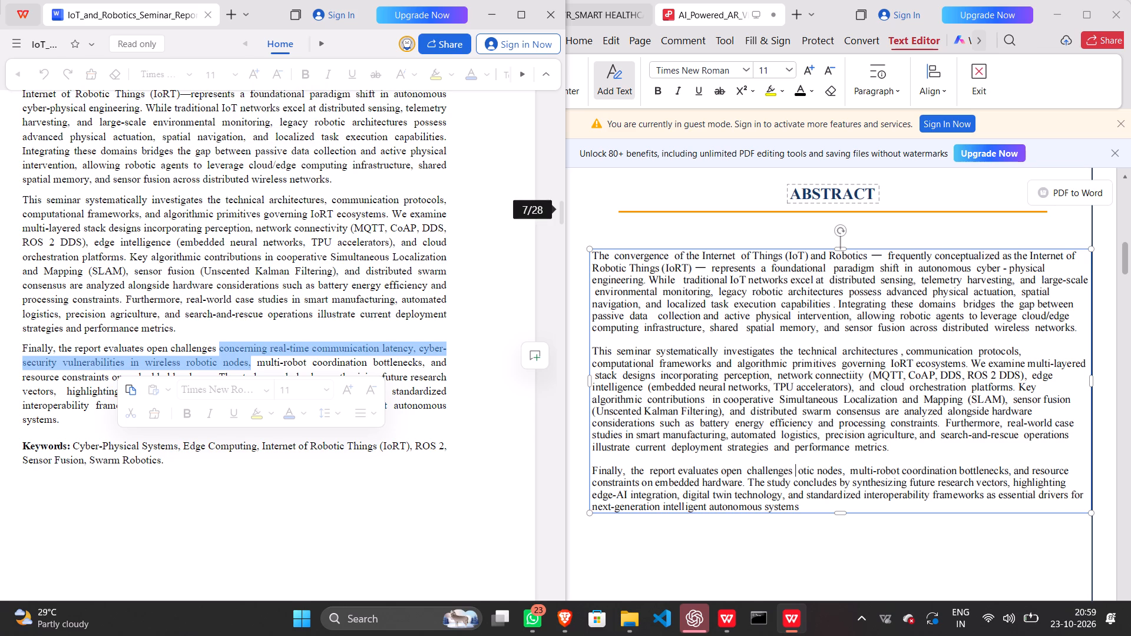
Replace the leftover fragment "otic nodes," in the PDF abstract's third paragraph with the copied Word text.
{"action": "left_click", "coordinate": [845, 473]}
{"action": "left_click", "coordinate": [845, 473]}
{"action": "left_click", "coordinate": [845, 473]}
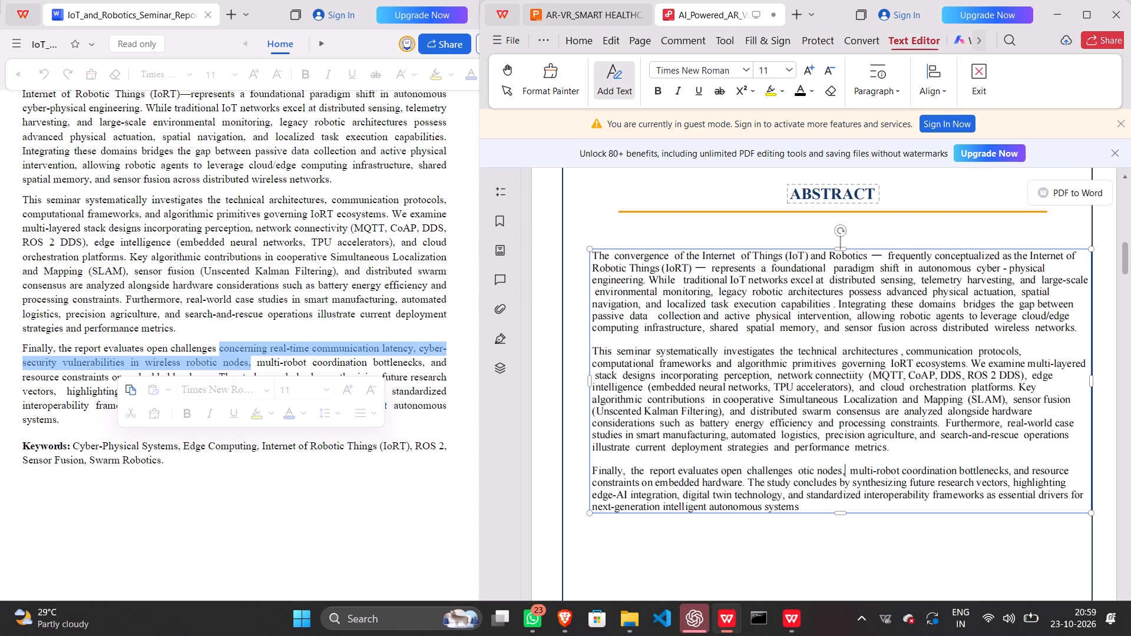
{"action": "key", "text": "BackSpace"}
{"action": "key", "text": "BackSpace"}
{"action": "key", "text": "BackSpace"}
{"action": "key", "text": "BackSpace"}
{"action": "key", "text": "BackSpace"}
{"action": "key", "text": "BackSpace"}
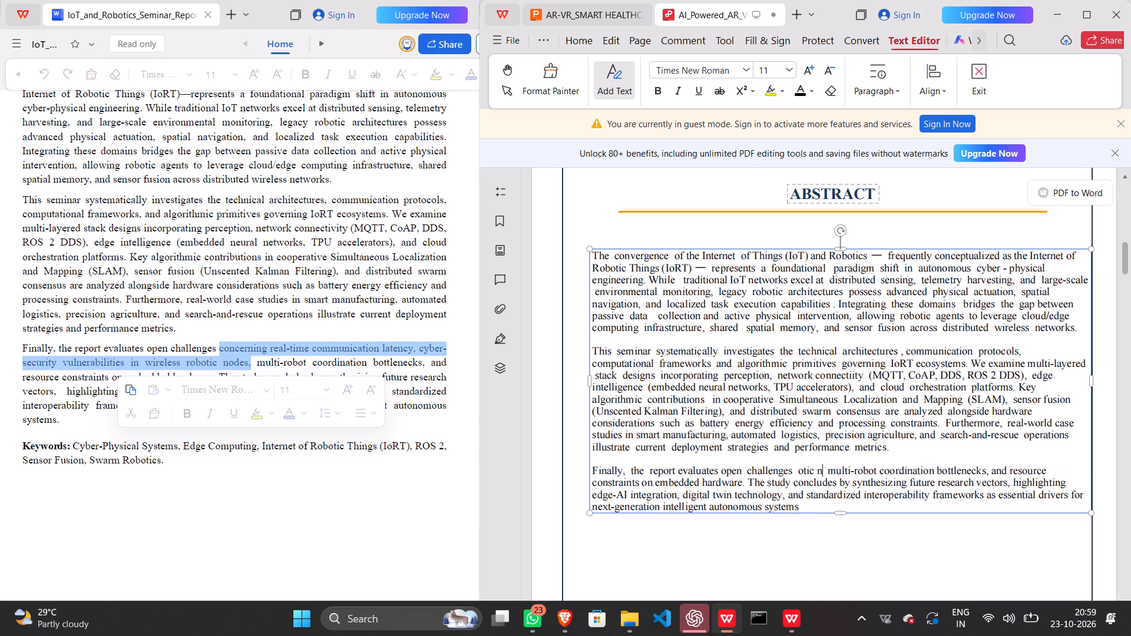
{"action": "key", "text": "BackSpace"}
{"action": "key", "text": "BackSpace"}
{"action": "key", "text": "BackSpace"}
{"action": "key", "text": "BackSpace"}
{"action": "key", "text": "BackSpace"}
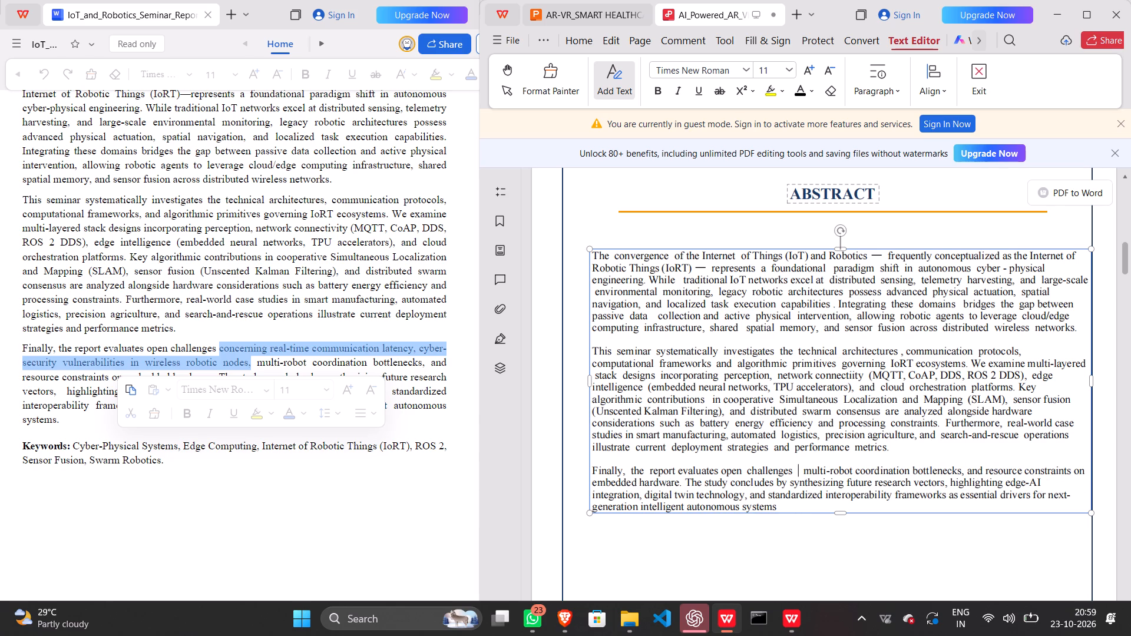
{"action": "key", "text": "ctrl+v"}
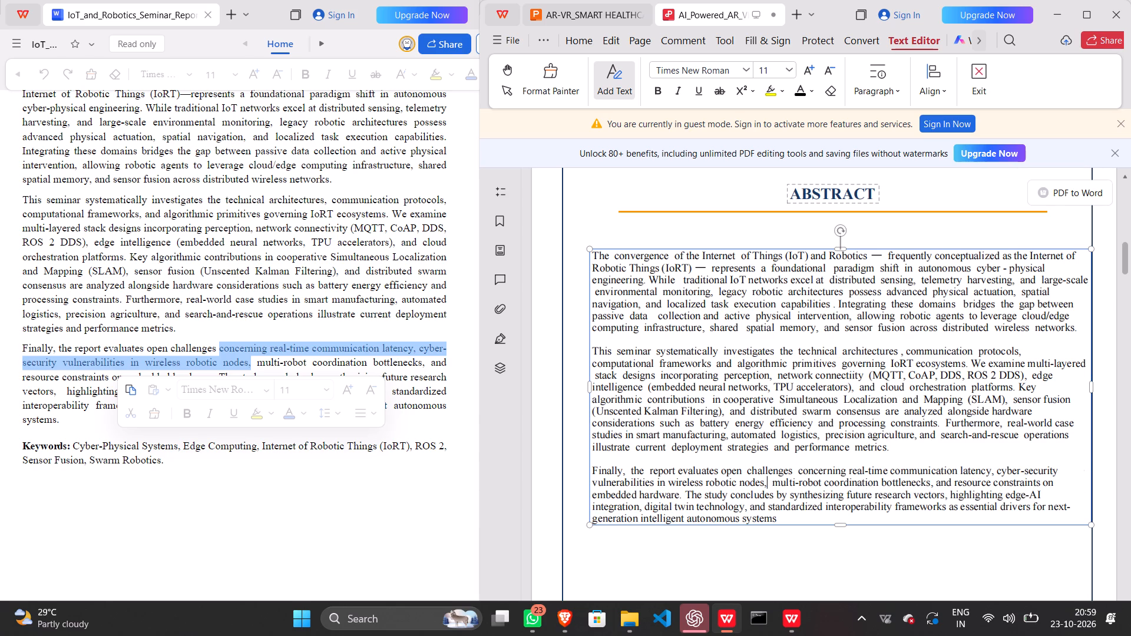
Widen the word gaps with extra spaces from "multi-robot" to "on" in the third paragraph's second line to imitate justified text.
{"action": "left_click", "coordinate": [824, 486]}
{"action": "key", "text": "space"}
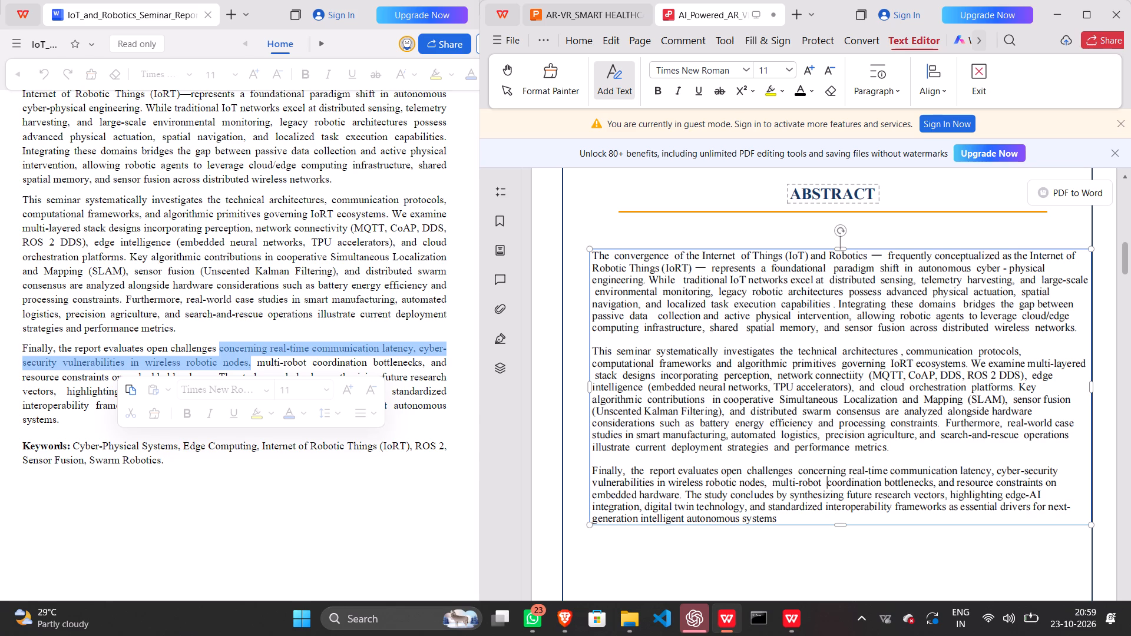
{"action": "left_click", "coordinate": [885, 487]}
{"action": "key", "text": "space"}
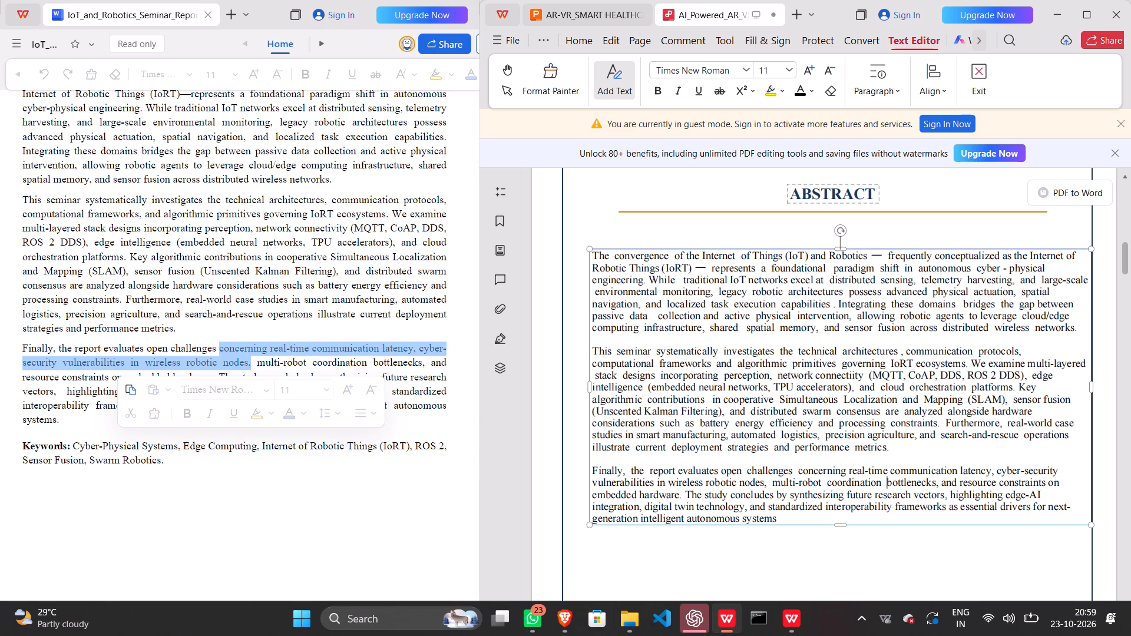
{"action": "left_click", "coordinate": [940, 487]}
{"action": "key", "text": "space"}
{"action": "left_click", "coordinate": [959, 486]}
{"action": "key", "text": "space"}
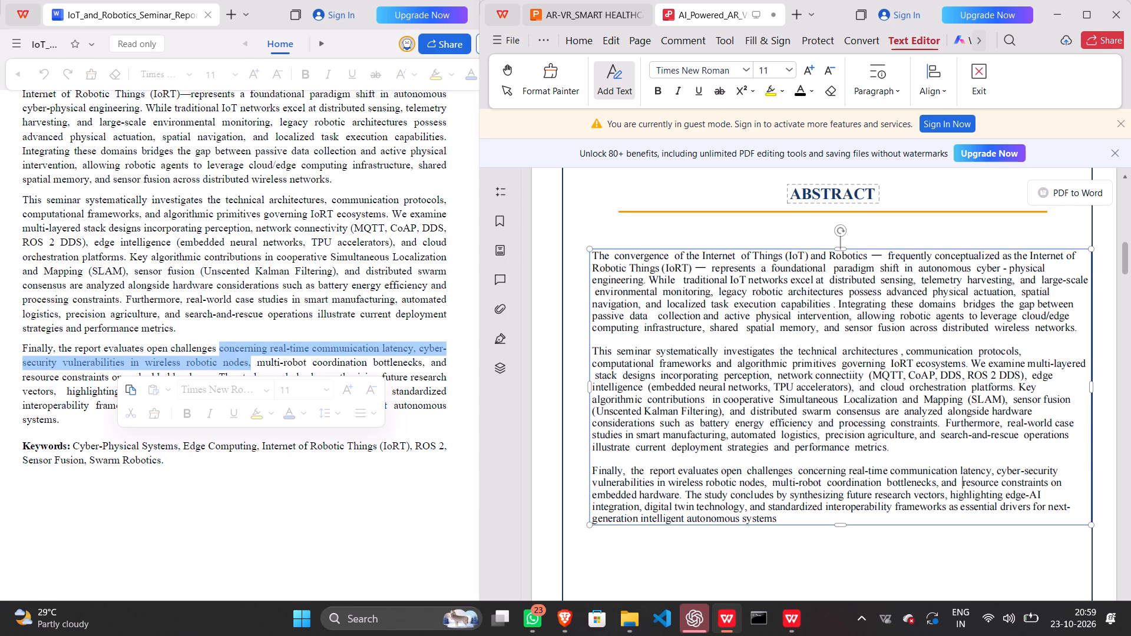
{"action": "left_click", "coordinate": [1000, 485]}
{"action": "key", "text": "space"}
{"action": "left_click", "coordinate": [1053, 486]}
{"action": "key", "text": "space"}
Widen the word gaps with one extra space each from "embedded" to "synthesizing" in the third line of the PDF abstract's third paragraph.
{"action": "left_click", "coordinate": [638, 496]}
{"action": "key", "text": "space"}
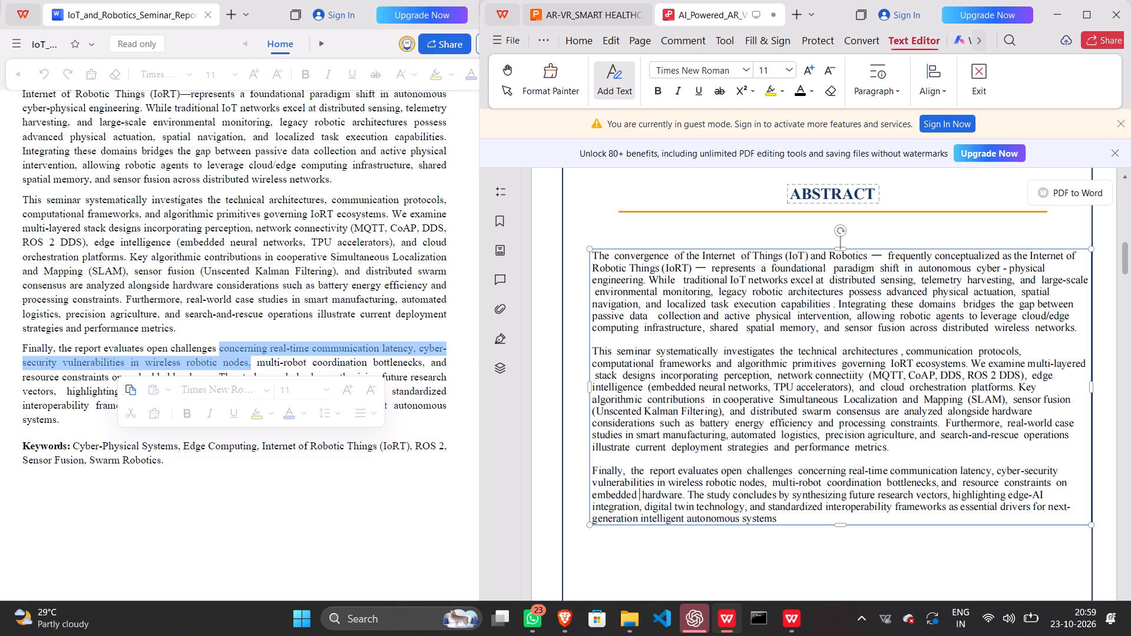
{"action": "left_click", "coordinate": [687, 495]}
{"action": "key", "text": "space"}
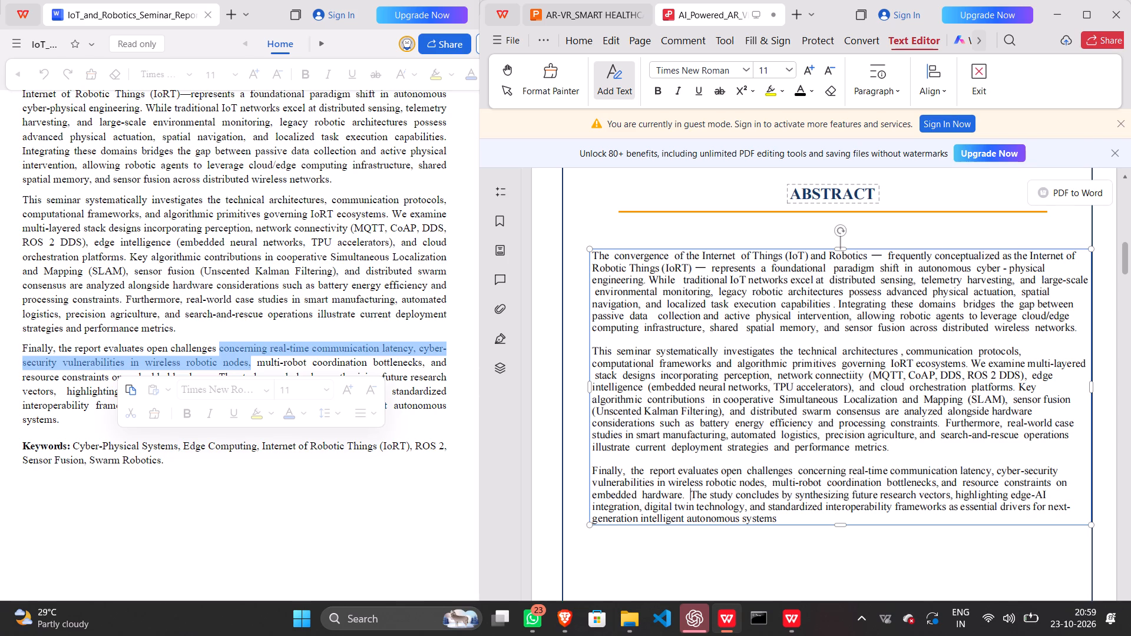
{"action": "left_click", "coordinate": [706, 494]}
{"action": "key", "text": "space"}
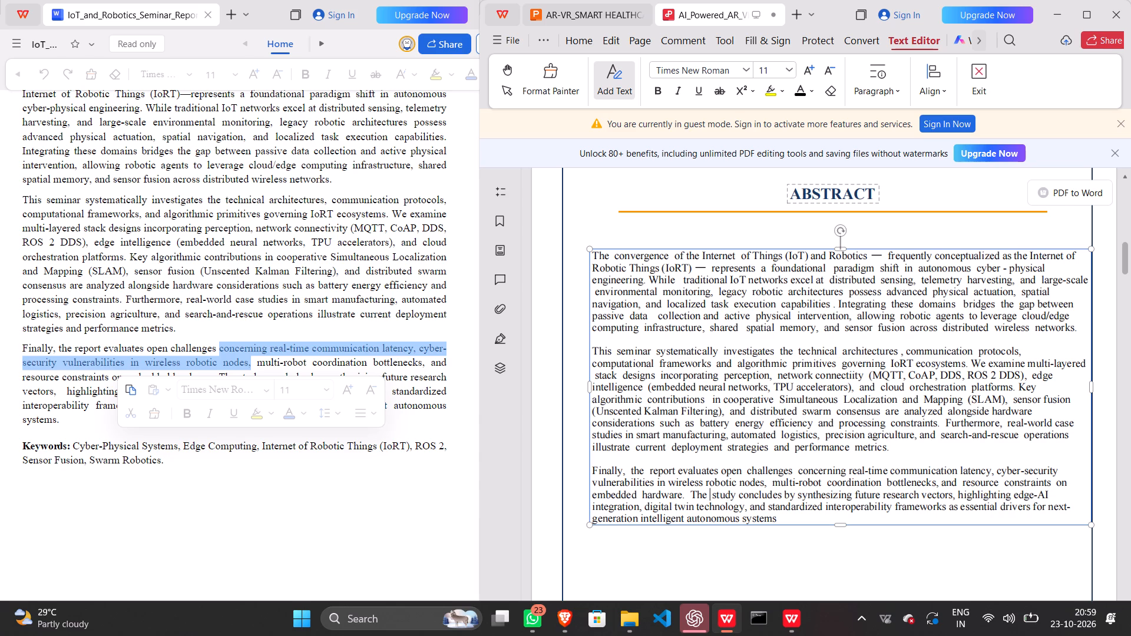
{"action": "left_click", "coordinate": [738, 495]}
{"action": "key", "text": "space"}
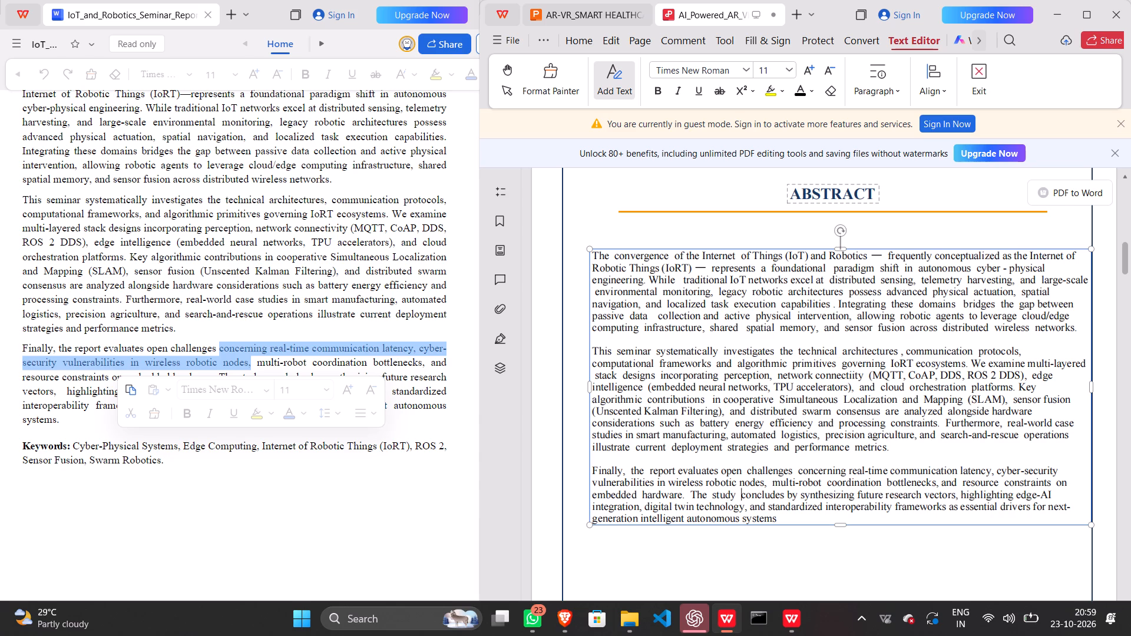
{"action": "left_click", "coordinate": [786, 499]}
{"action": "key", "text": "space"}
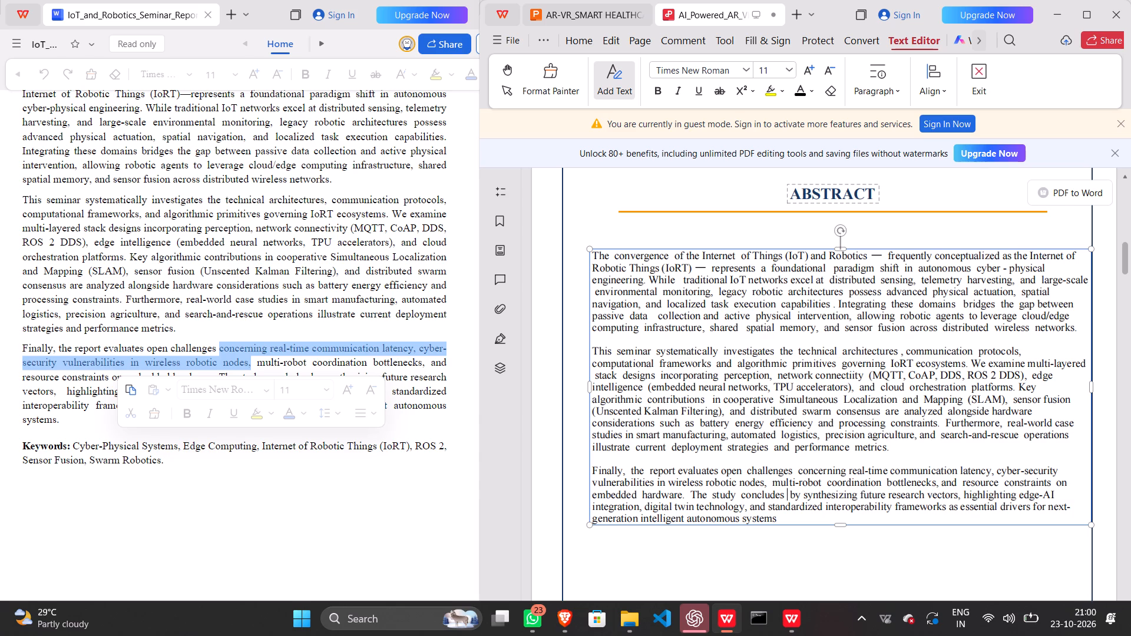
{"action": "left_click", "coordinate": [804, 495]}
{"action": "key", "text": "space"}
Add one extra space to each word gap from "synthesizing" to "edge-AI" in the third paragraph's third line.
{"action": "left_click", "coordinate": [859, 498]}
{"action": "key", "text": "space"}
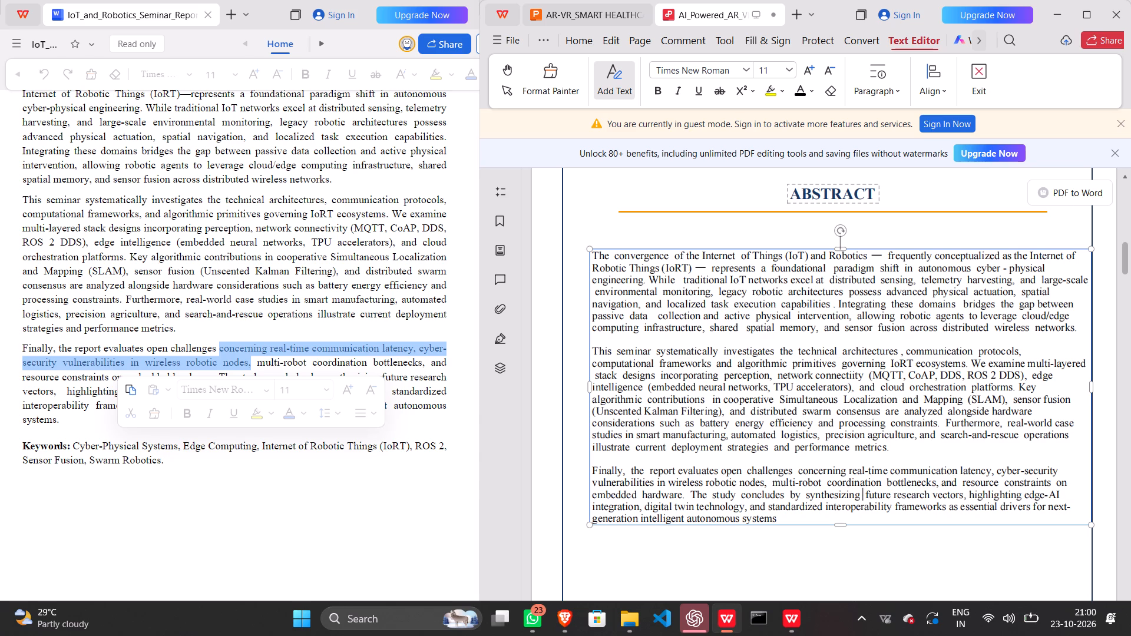
{"action": "left_click", "coordinate": [892, 495]}
{"action": "key", "text": "space"}
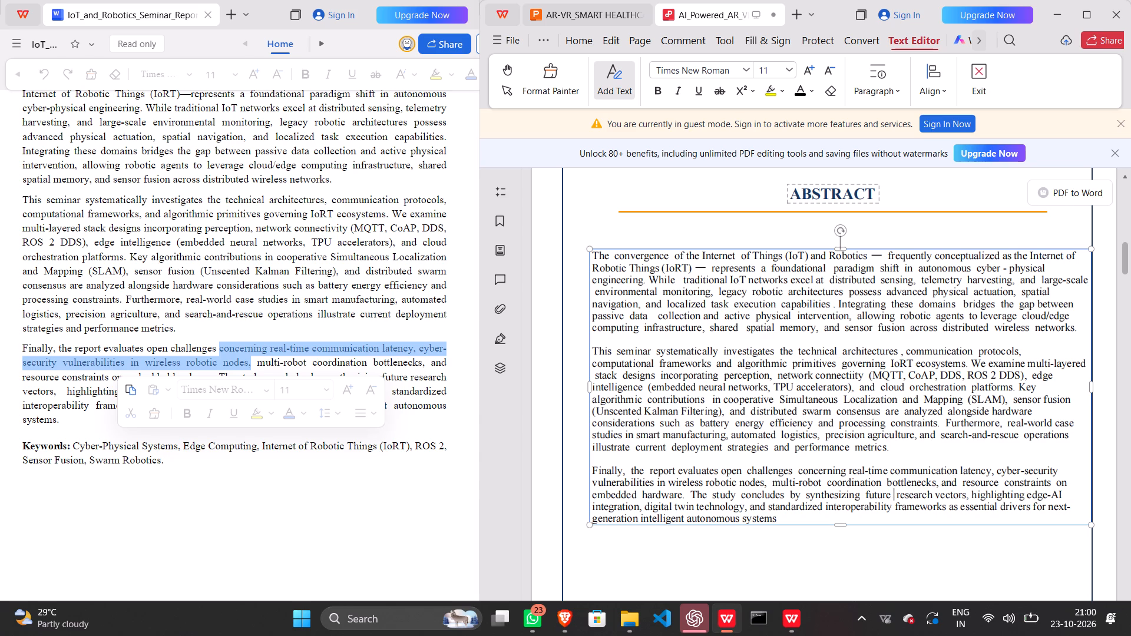
{"action": "left_click", "coordinate": [935, 499]}
{"action": "key", "text": "space"}
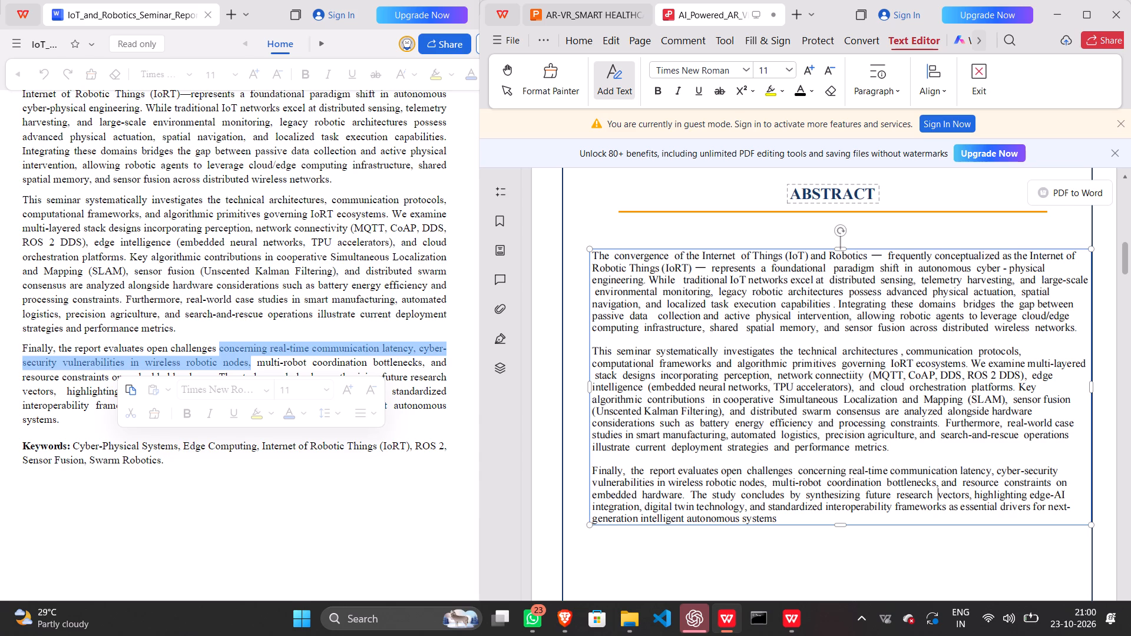
{"action": "left_click", "coordinate": [973, 499]}
{"action": "key", "text": "space"}
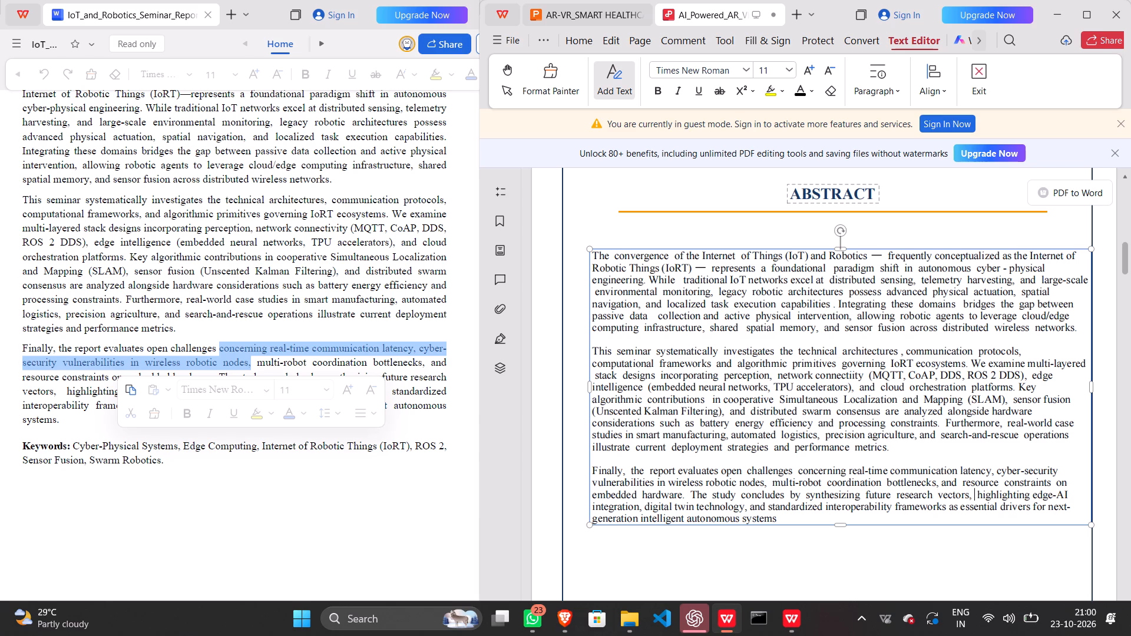
{"action": "left_click", "coordinate": [1031, 495]}
{"action": "key", "text": "space"}
Widen the word gaps in the third paragraph's fourth line, starting with an extra space between "integration," and "digital".
{"action": "left_click", "coordinate": [645, 508]}
{"action": "key", "text": "space"}
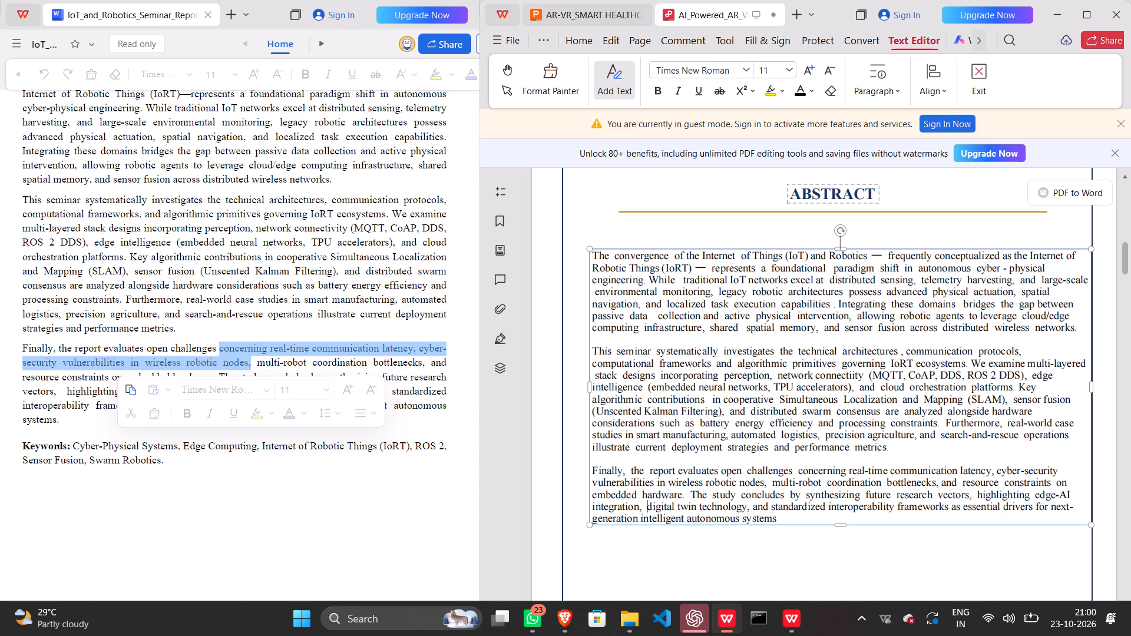
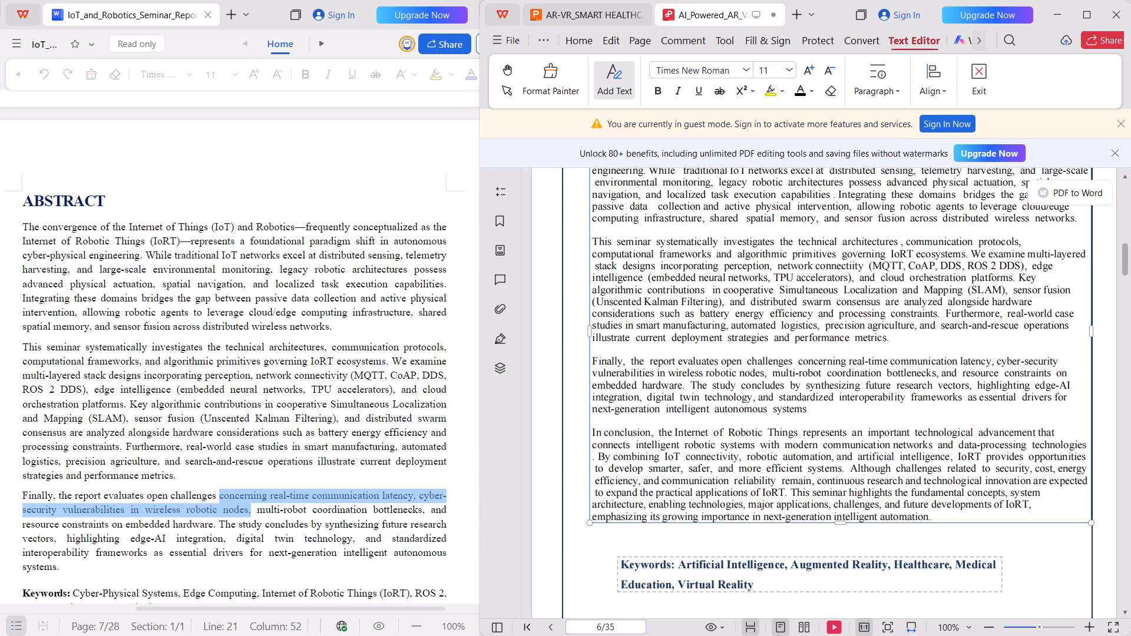
Widen the word gaps on both sides of "research" with one extra space each in the PDF abstract's concluding paragraph, fifth line.
{"action": "left_click", "coordinate": [867, 483]}
{"action": "key", "text": "space"}
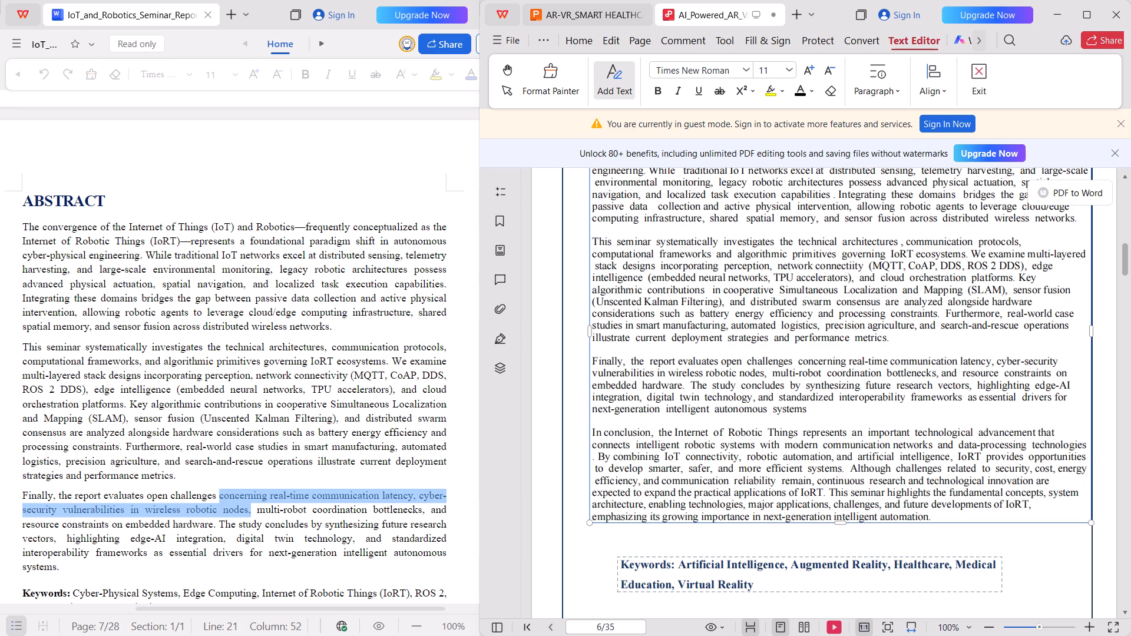
{"action": "left_click", "coordinate": [907, 485]}
{"action": "key", "text": "space"}
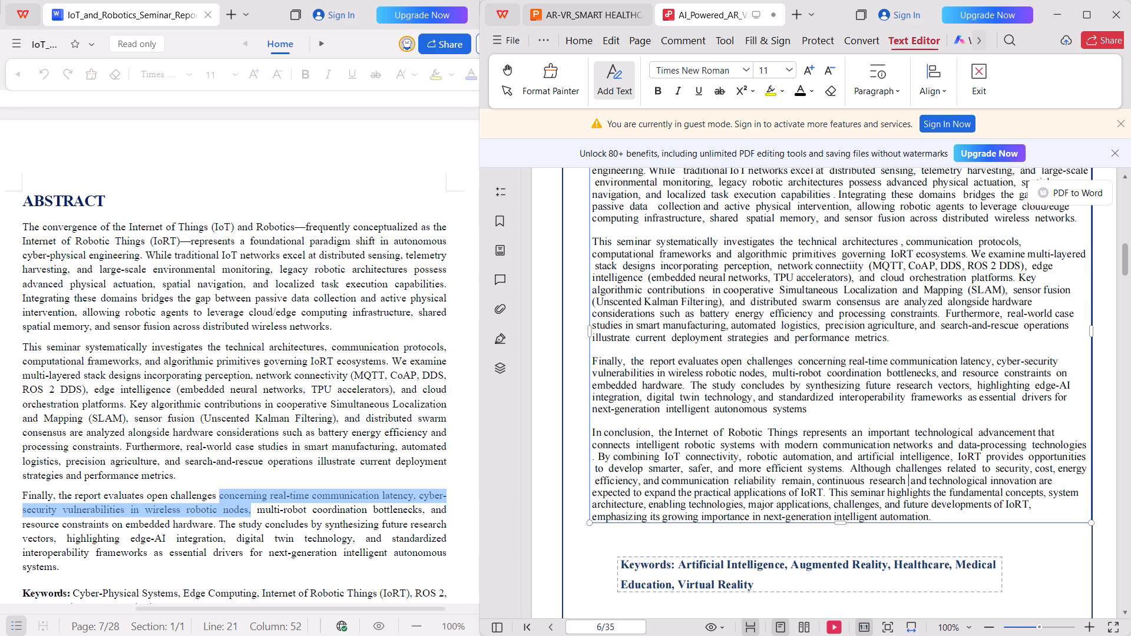
Widen the word gaps with extra spaces from "This" to "the fundamental" in the concluding paragraph's sixth line.
{"action": "left_click", "coordinate": [931, 489]}
{"action": "key", "text": "space"}
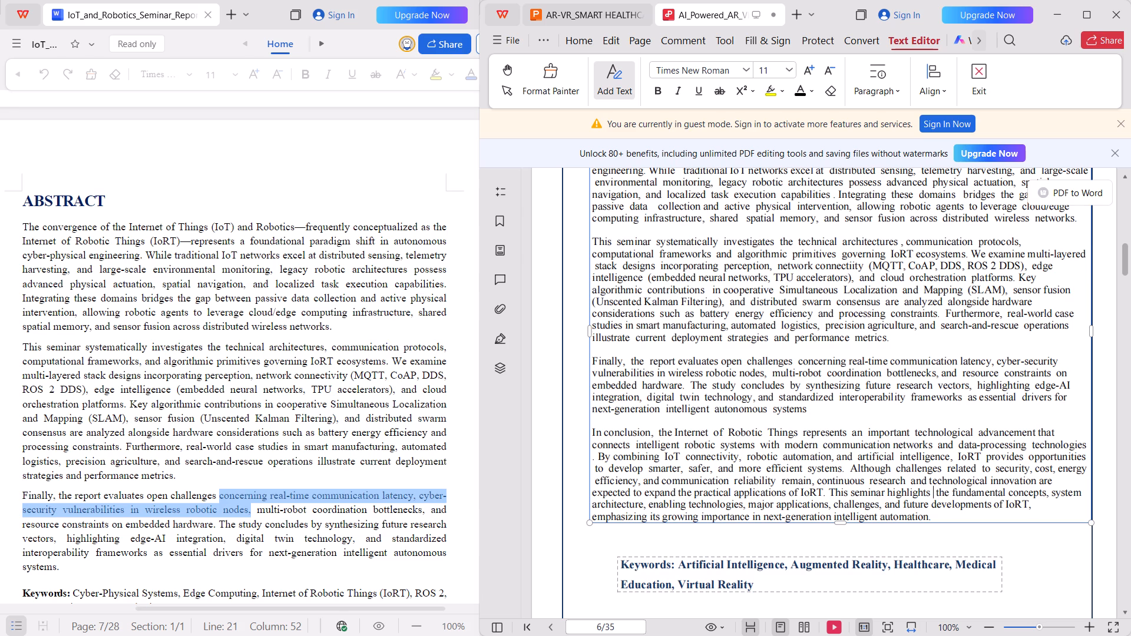
{"action": "left_click", "coordinate": [852, 494]}
{"action": "key", "text": "space"}
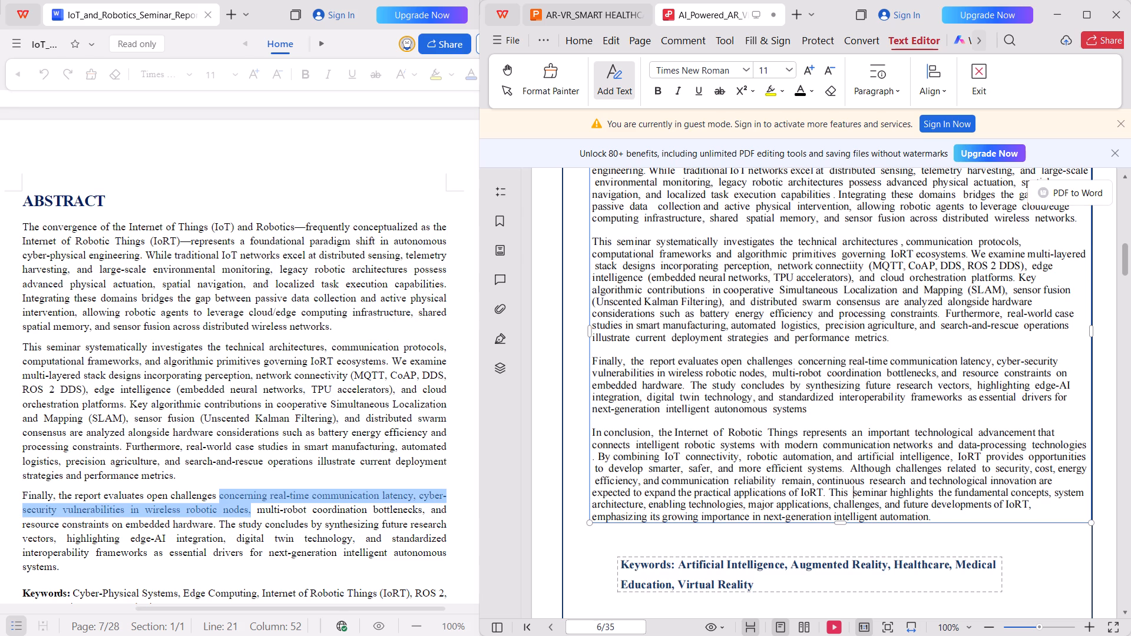
{"action": "left_click", "coordinate": [889, 493]}
{"action": "key", "text": "space"}
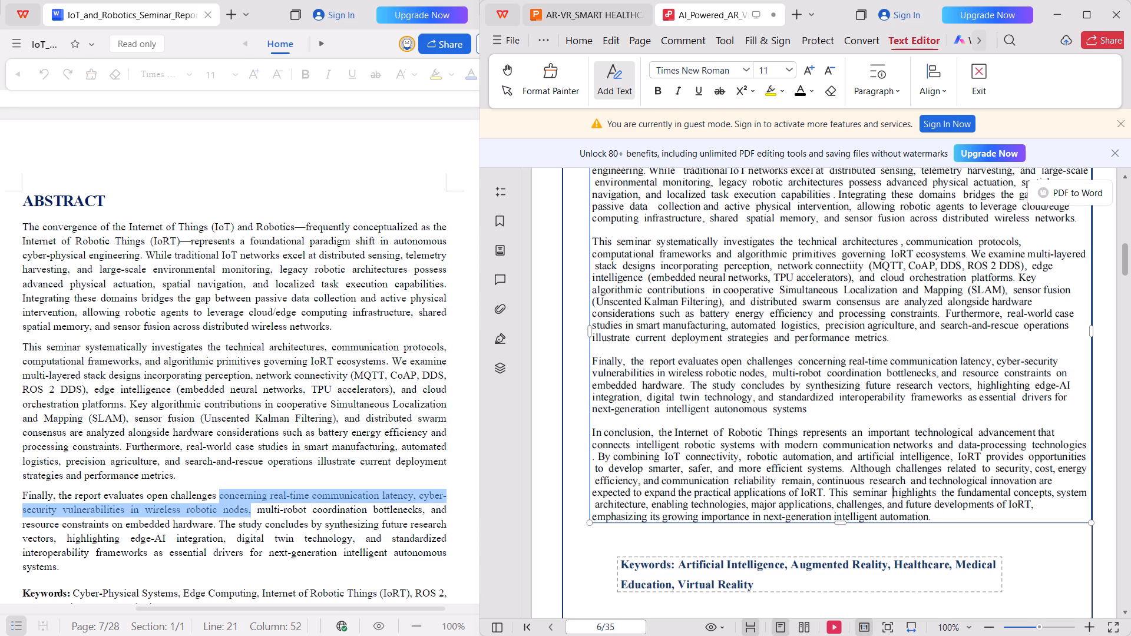
{"action": "left_click", "coordinate": [938, 495]}
{"action": "key", "text": "space"}
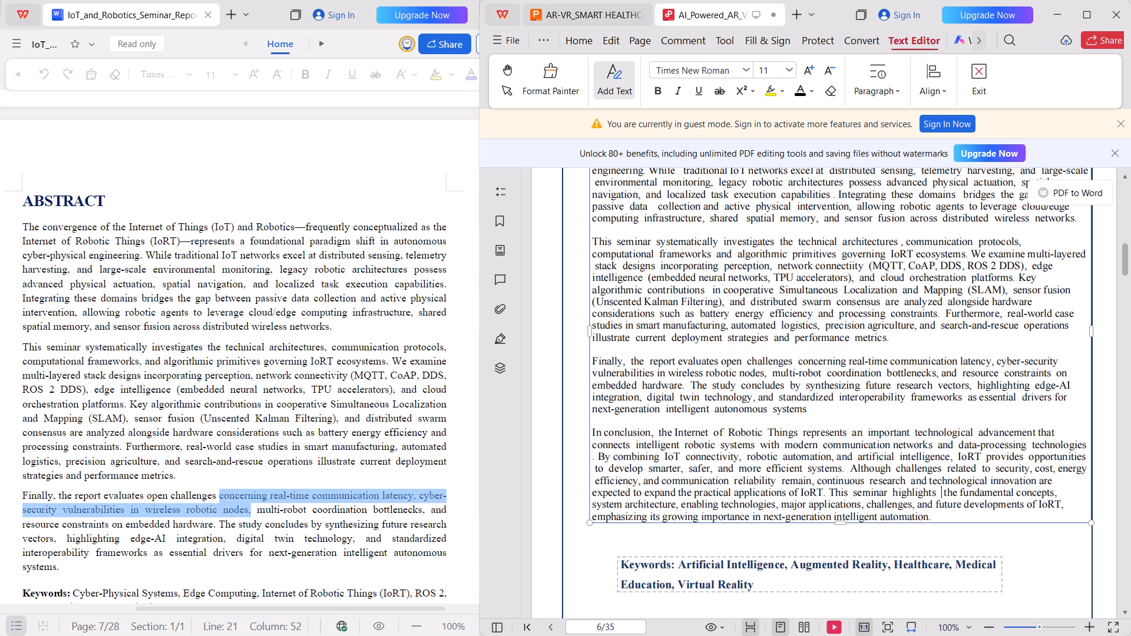
Add one extra space to each word gap from "system" to "major" in the concluding paragraph's seventh line.
{"action": "left_click", "coordinate": [623, 505]}
{"action": "key", "text": "space"}
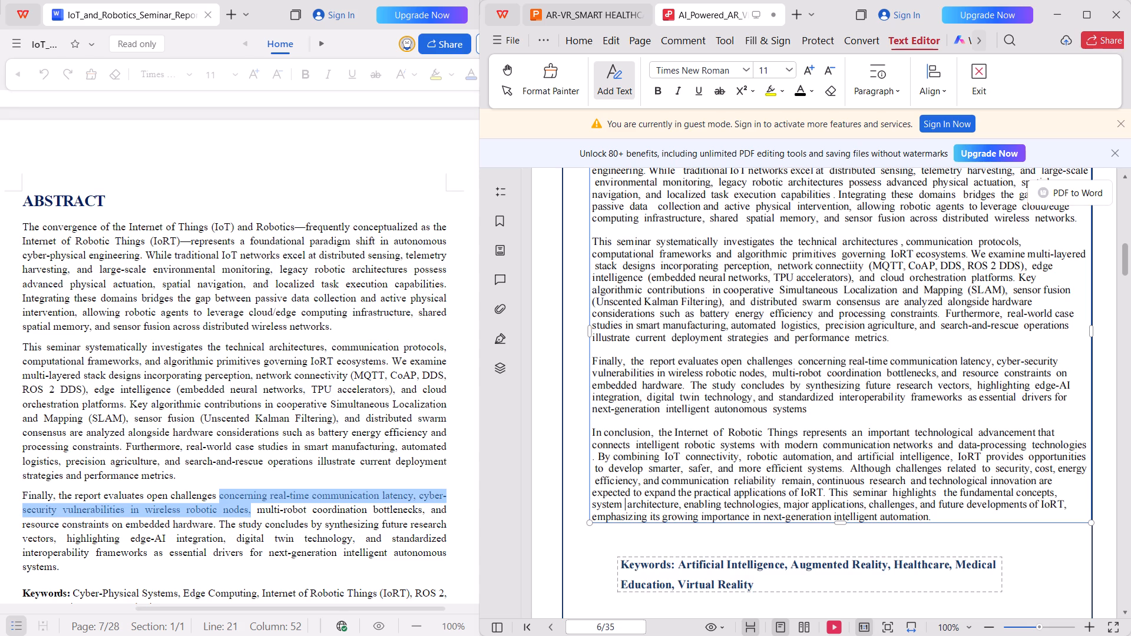
{"action": "left_click", "coordinate": [684, 505]}
{"action": "key", "text": "space"}
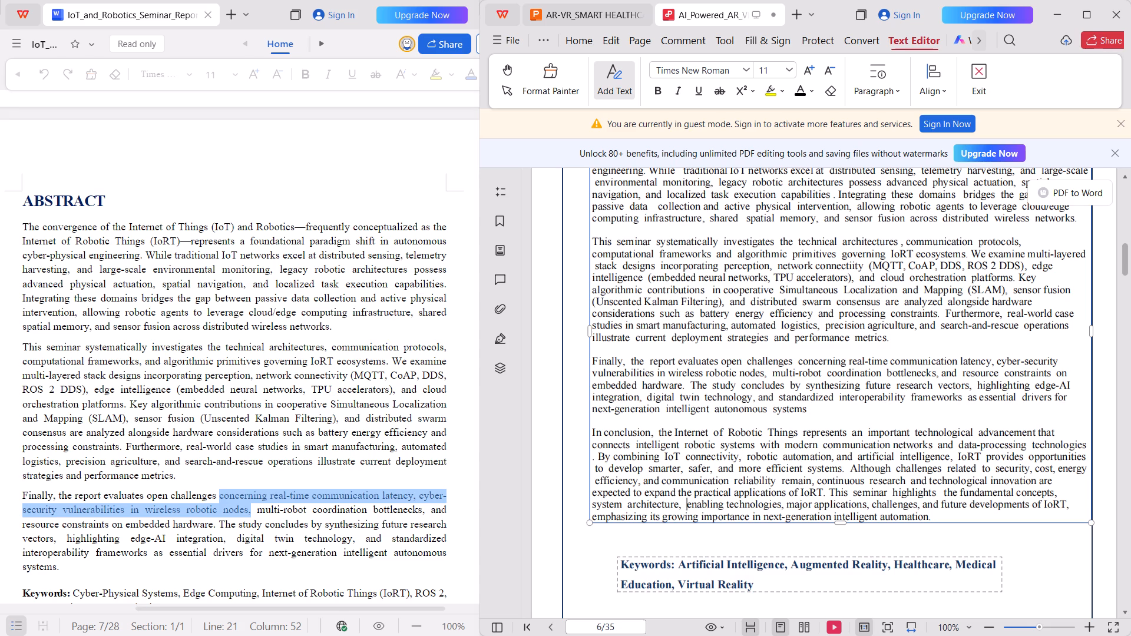
{"action": "left_click", "coordinate": [724, 507]}
{"action": "key", "text": "space"}
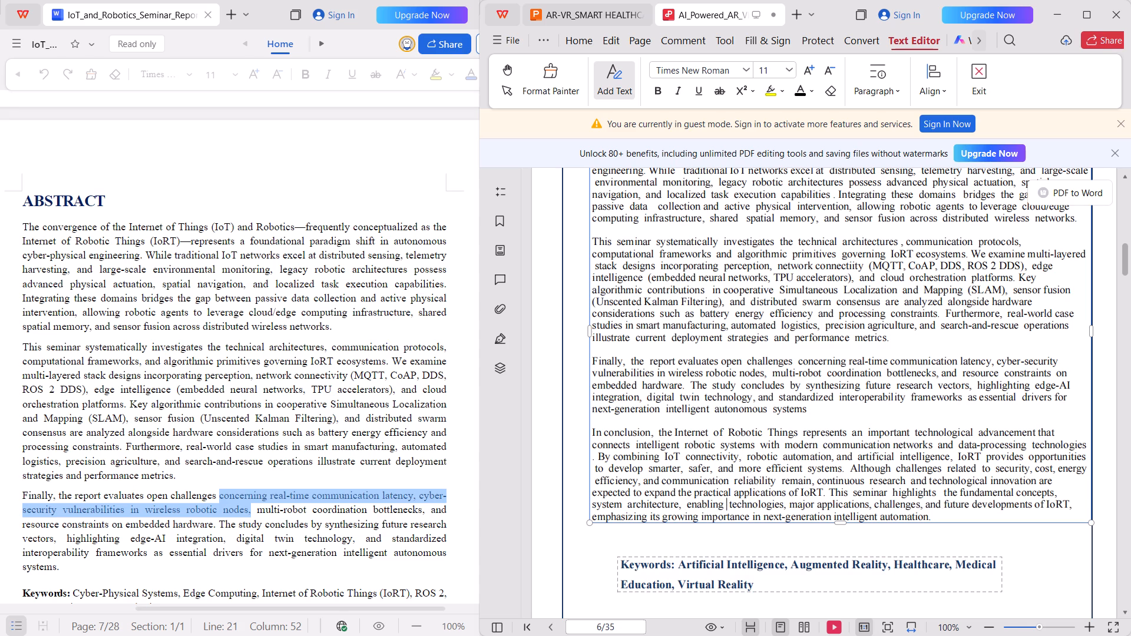
{"action": "left_click", "coordinate": [788, 505]}
{"action": "key", "text": "space"}
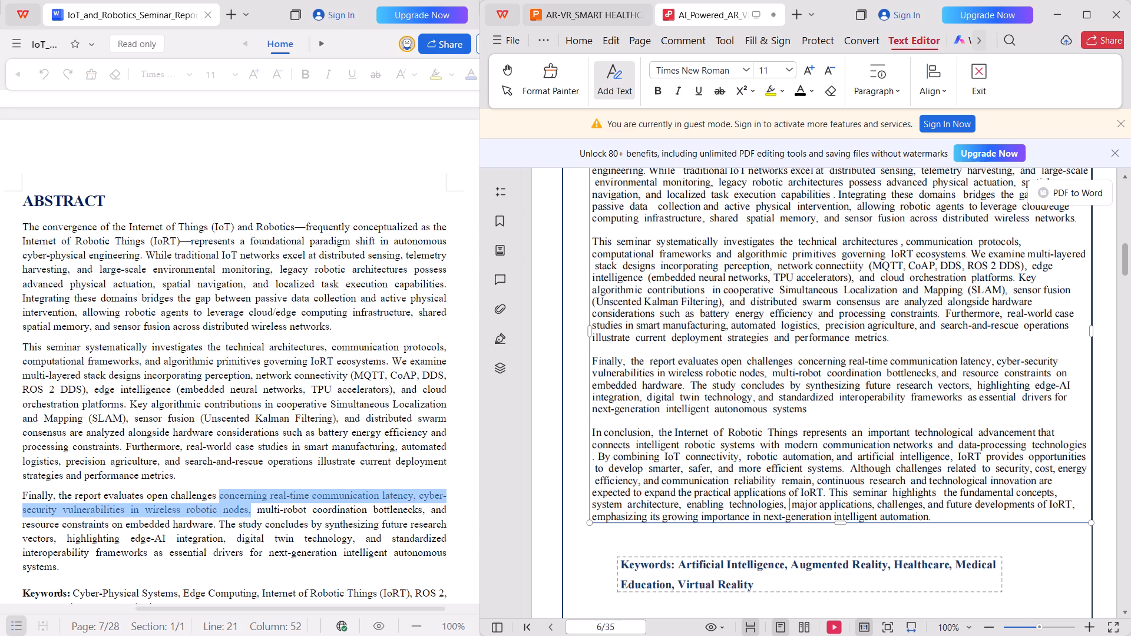
Add an extra space after "applications,", "challenges,", "and" and "developments" in the concluding paragraph's seventh line.
{"action": "left_click", "coordinate": [877, 505]}
{"action": "key", "text": "space"}
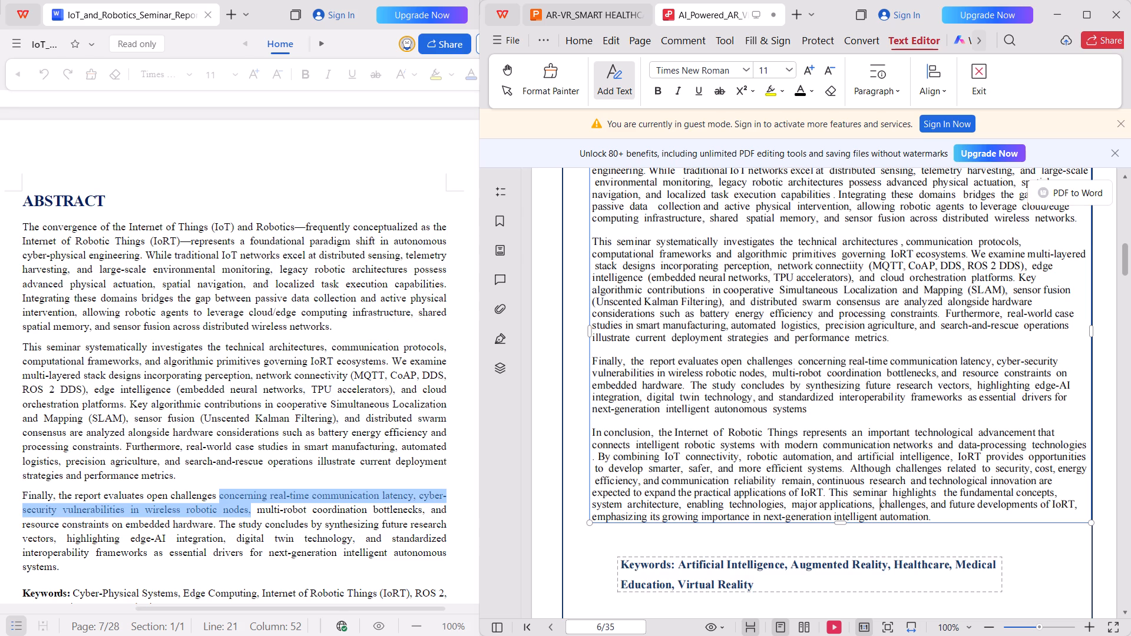
{"action": "left_click", "coordinate": [927, 506]}
{"action": "key", "text": "space"}
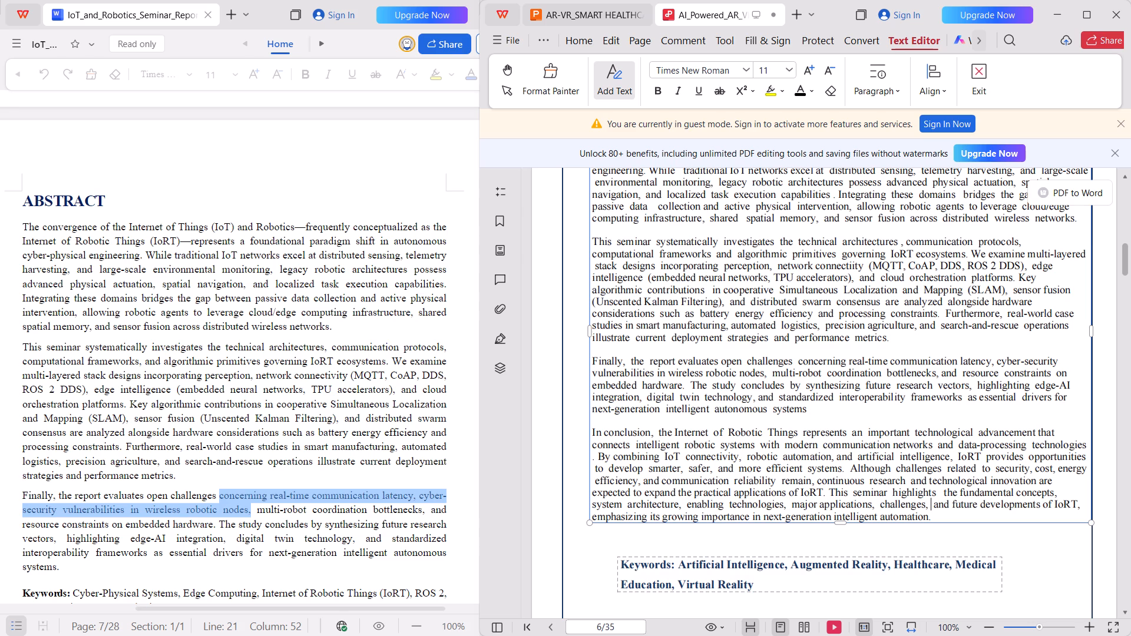
{"action": "left_click", "coordinate": [951, 506]}
{"action": "key", "text": "space"}
{"action": "left_click", "coordinate": [1045, 503]}
{"action": "key", "text": "space"}
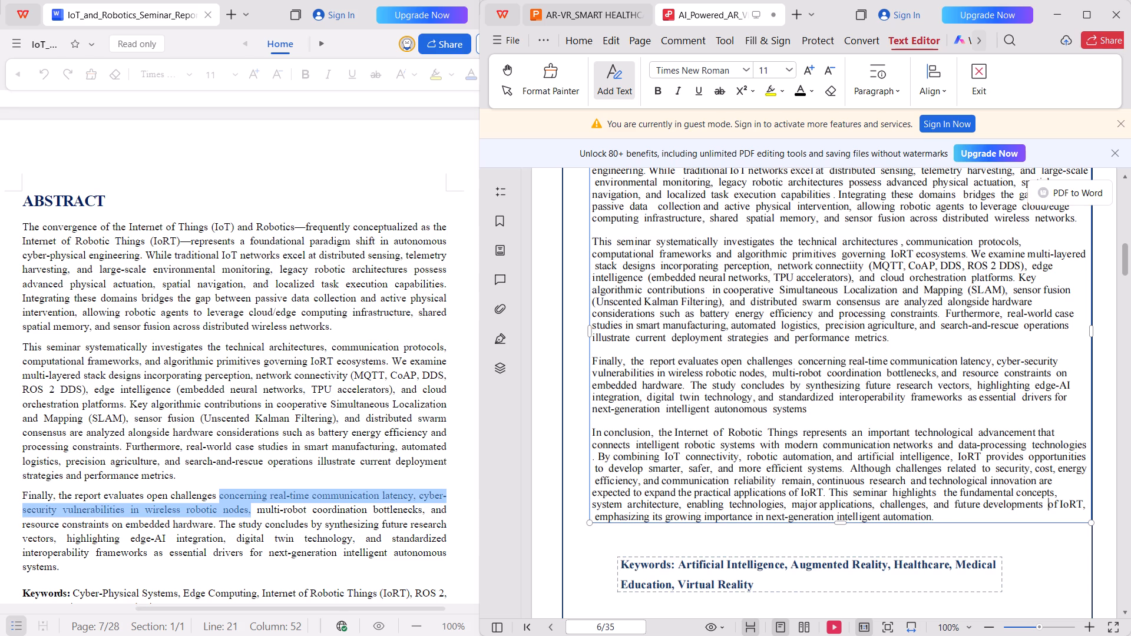
Widen the last line of the concluding paragraph with an extra space after "emphasizing", "its", "importance", "in" and "next-generation".
{"action": "left_click", "coordinate": [650, 520]}
{"action": "key", "text": "space"}
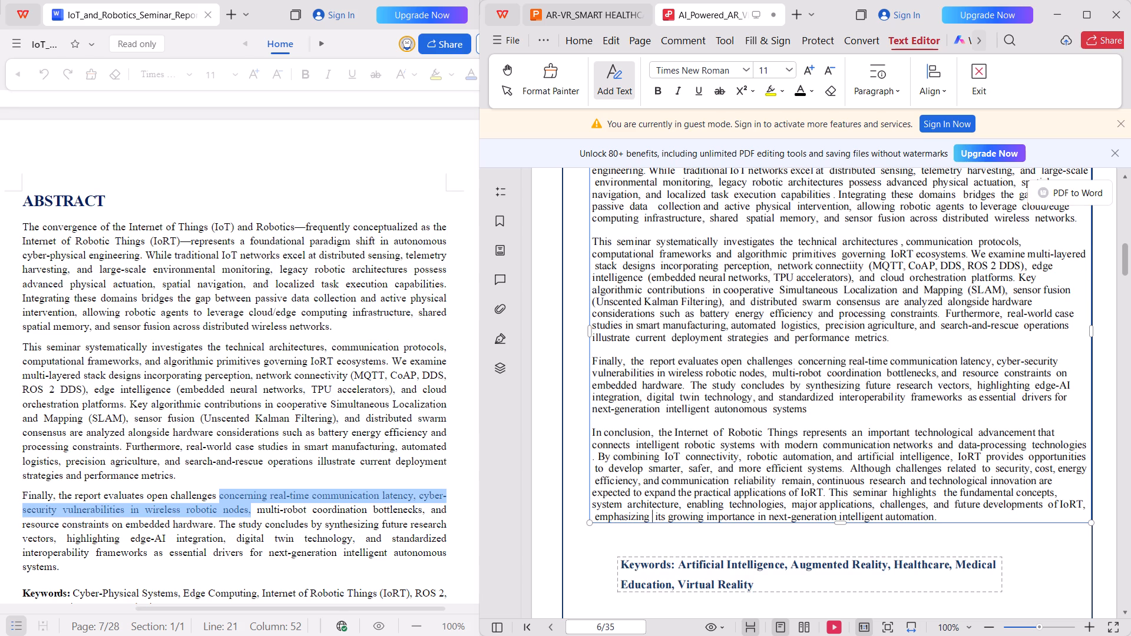
{"action": "left_click", "coordinate": [669, 516]}
{"action": "key", "text": "space"}
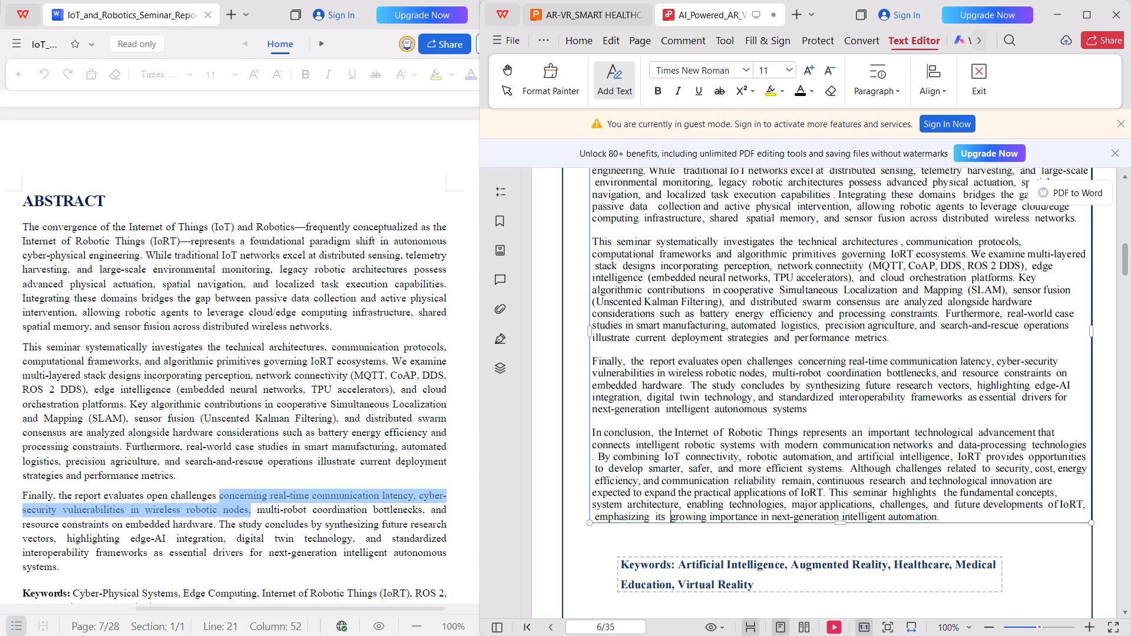
{"action": "left_click", "coordinate": [708, 520]}
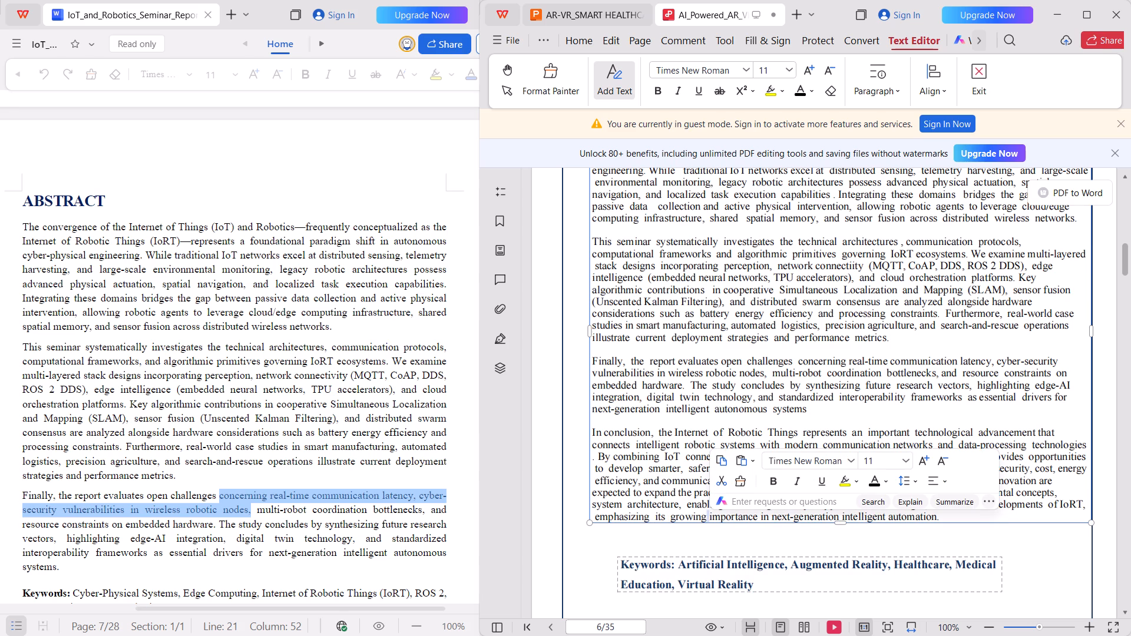
{"action": "left_click", "coordinate": [760, 518]}
{"action": "key", "text": "space"}
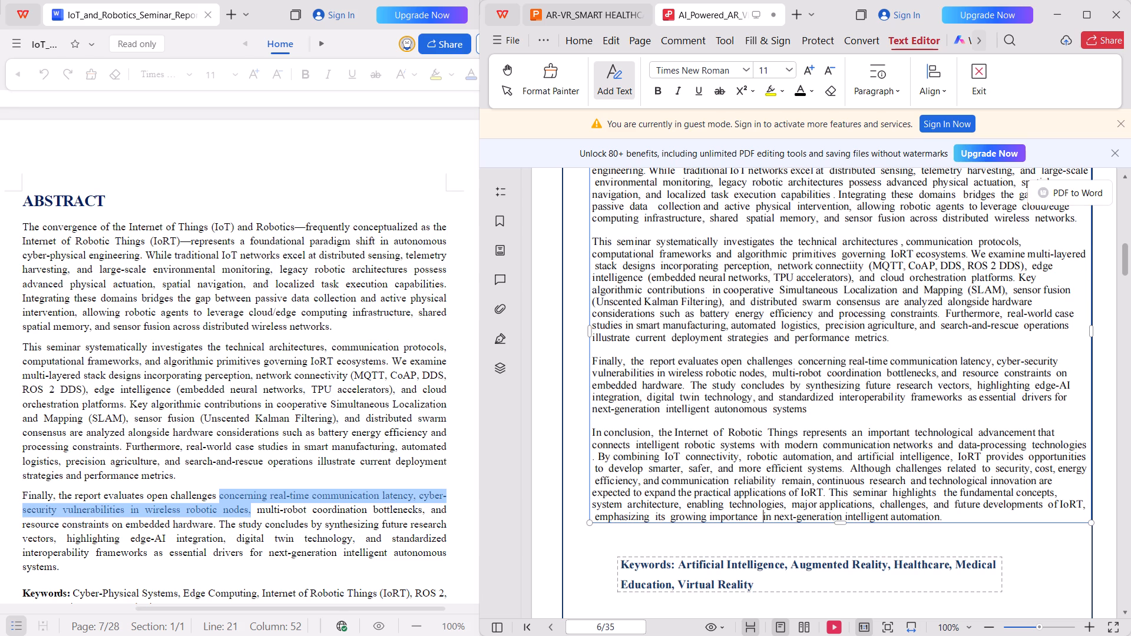
{"action": "left_click", "coordinate": [774, 517]}
{"action": "key", "text": "space"}
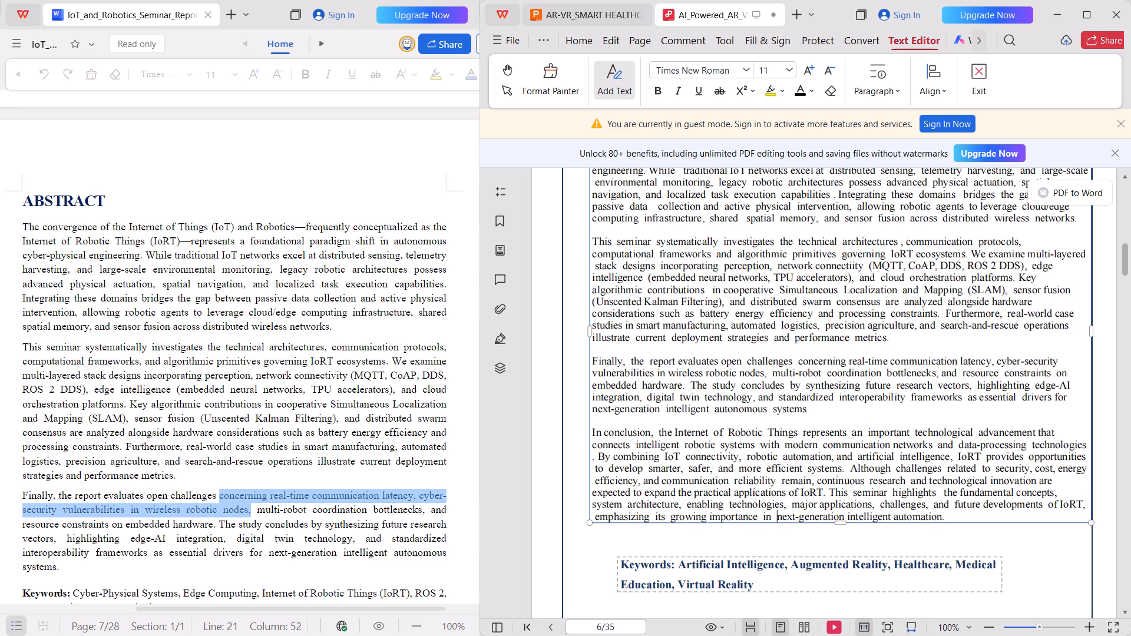
{"action": "left_click", "coordinate": [844, 519]}
{"action": "key", "text": "space"}
{"action": "left_click", "coordinate": [893, 519]}
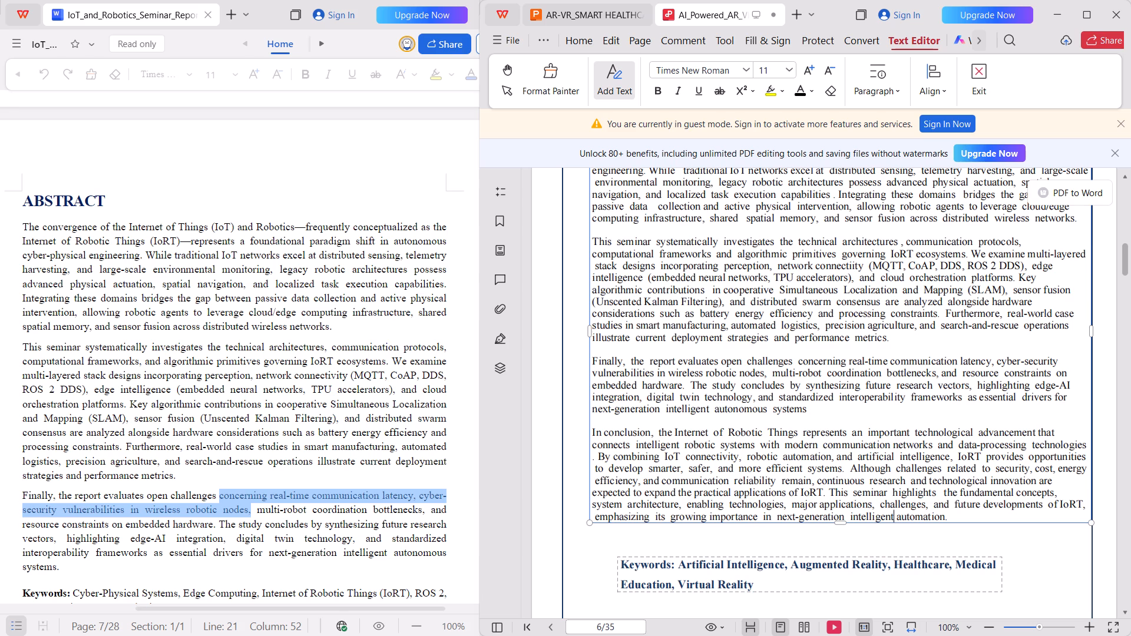
Copy the keyword list from "Cyber-Physical Systems" through "Swarm Robotics" in the Word reference, leaving out the "Keywords:" label.
{"action": "scroll", "coordinate": [719, 391], "scroll_direction": "down", "scroll_amount": 1}
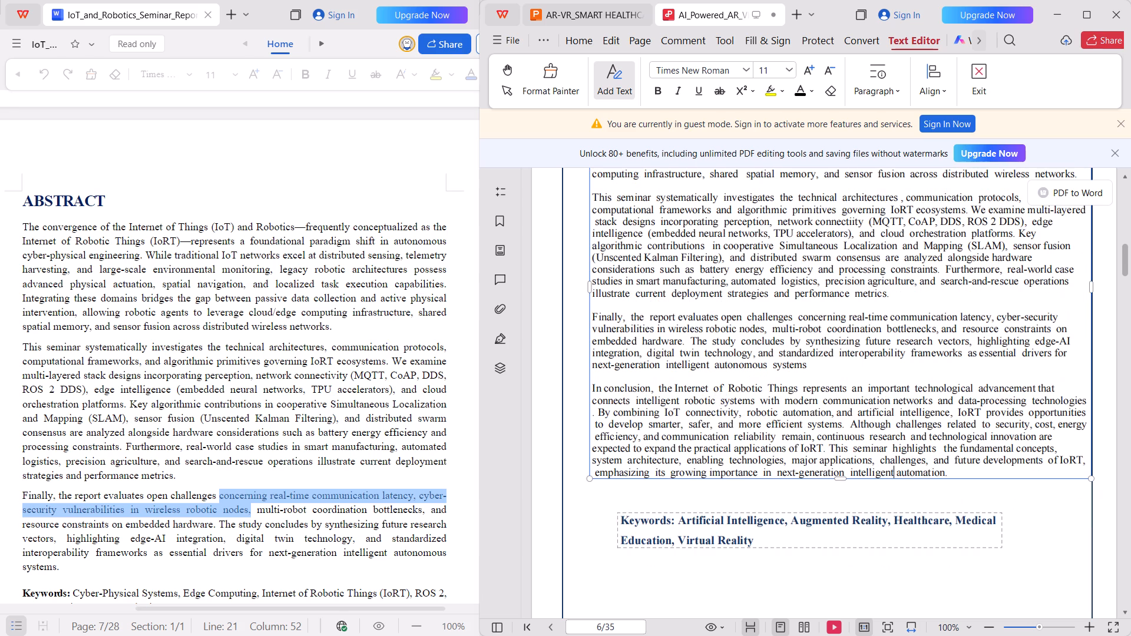
{"action": "left_click", "coordinate": [754, 539]}
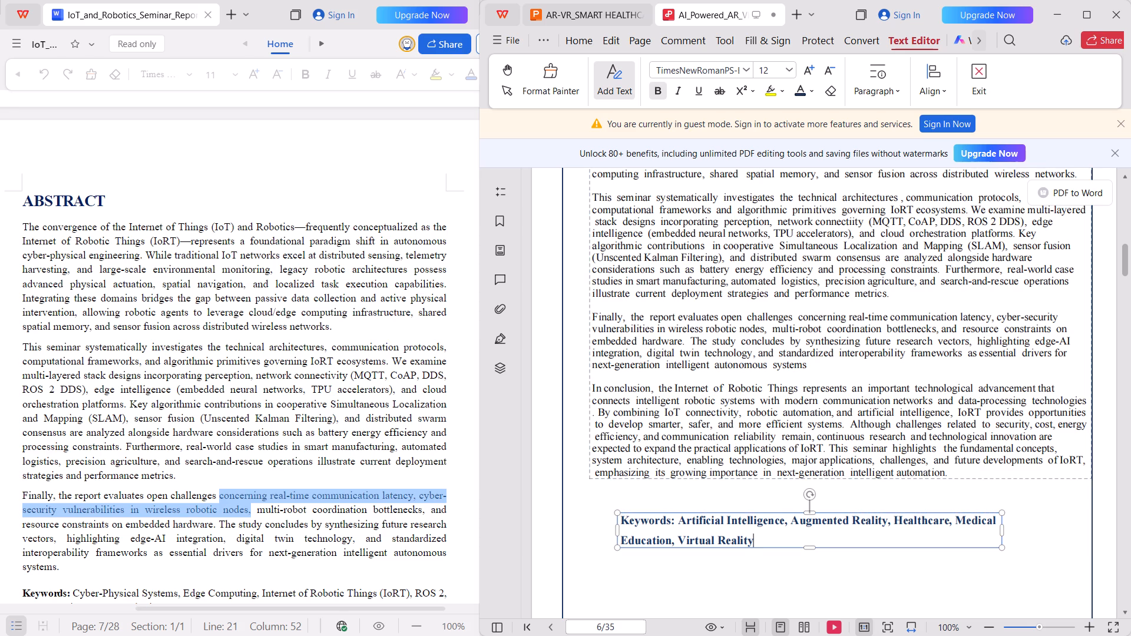
{"action": "scroll", "coordinate": [118, 316], "scroll_direction": "down", "scroll_amount": 4}
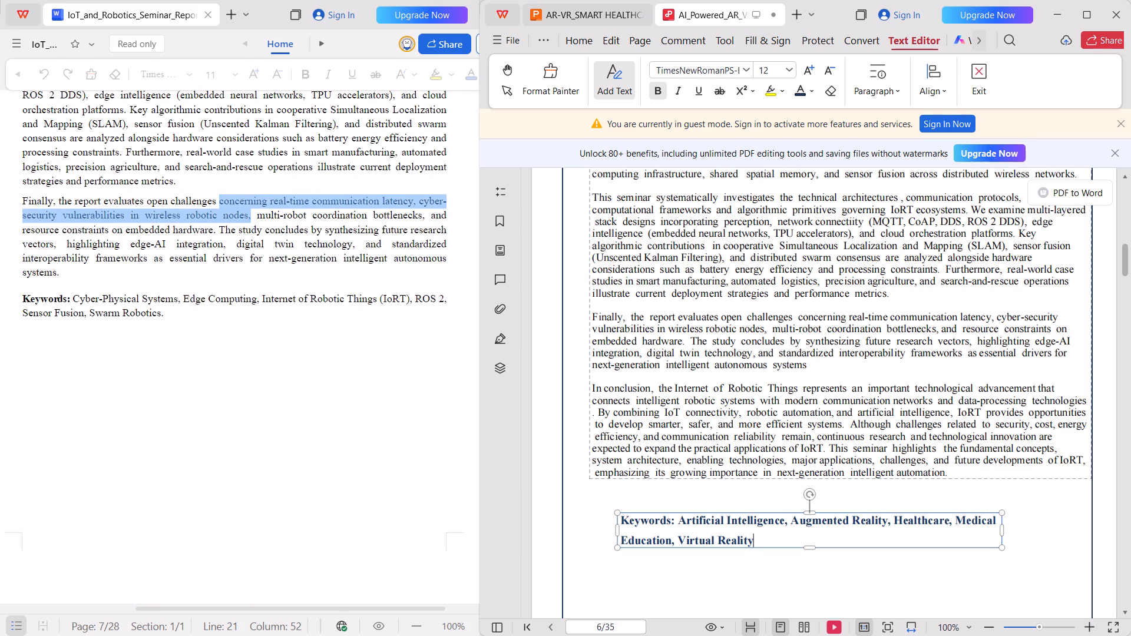
{"action": "left_click_drag", "start_coordinate": [71, 297], "coordinate": [161, 320]}
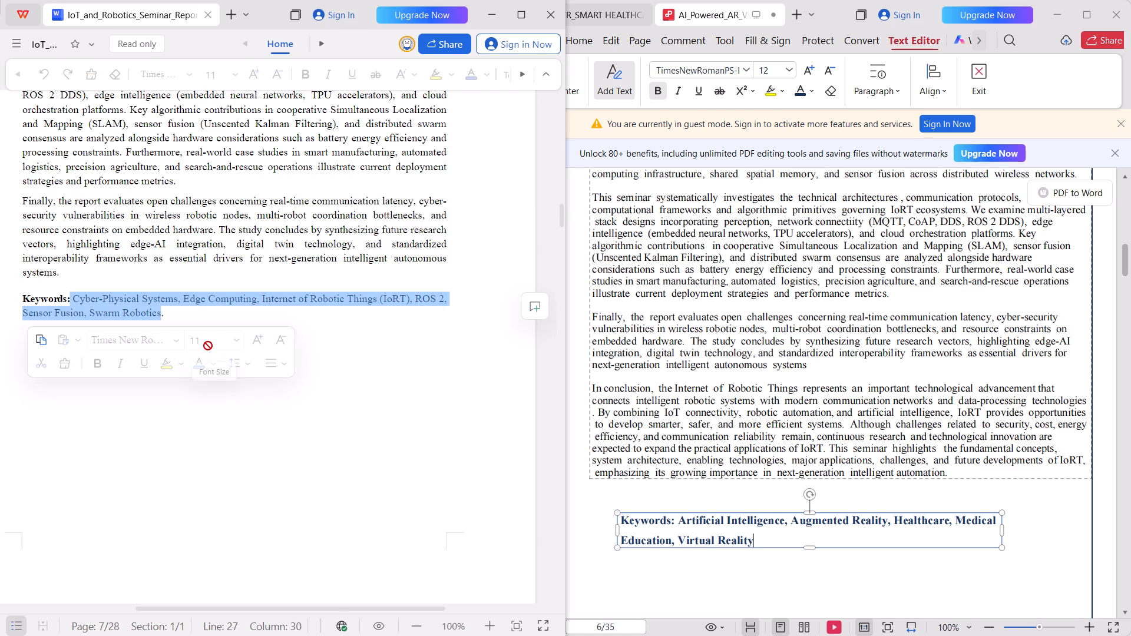
{"action": "key", "text": "ctrl+c"}
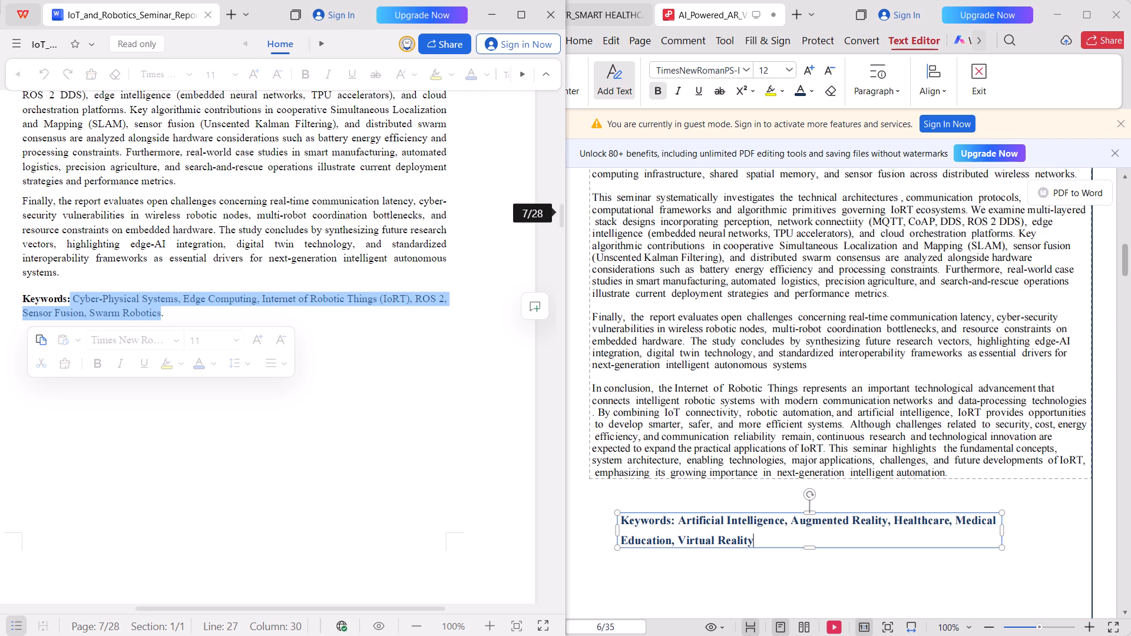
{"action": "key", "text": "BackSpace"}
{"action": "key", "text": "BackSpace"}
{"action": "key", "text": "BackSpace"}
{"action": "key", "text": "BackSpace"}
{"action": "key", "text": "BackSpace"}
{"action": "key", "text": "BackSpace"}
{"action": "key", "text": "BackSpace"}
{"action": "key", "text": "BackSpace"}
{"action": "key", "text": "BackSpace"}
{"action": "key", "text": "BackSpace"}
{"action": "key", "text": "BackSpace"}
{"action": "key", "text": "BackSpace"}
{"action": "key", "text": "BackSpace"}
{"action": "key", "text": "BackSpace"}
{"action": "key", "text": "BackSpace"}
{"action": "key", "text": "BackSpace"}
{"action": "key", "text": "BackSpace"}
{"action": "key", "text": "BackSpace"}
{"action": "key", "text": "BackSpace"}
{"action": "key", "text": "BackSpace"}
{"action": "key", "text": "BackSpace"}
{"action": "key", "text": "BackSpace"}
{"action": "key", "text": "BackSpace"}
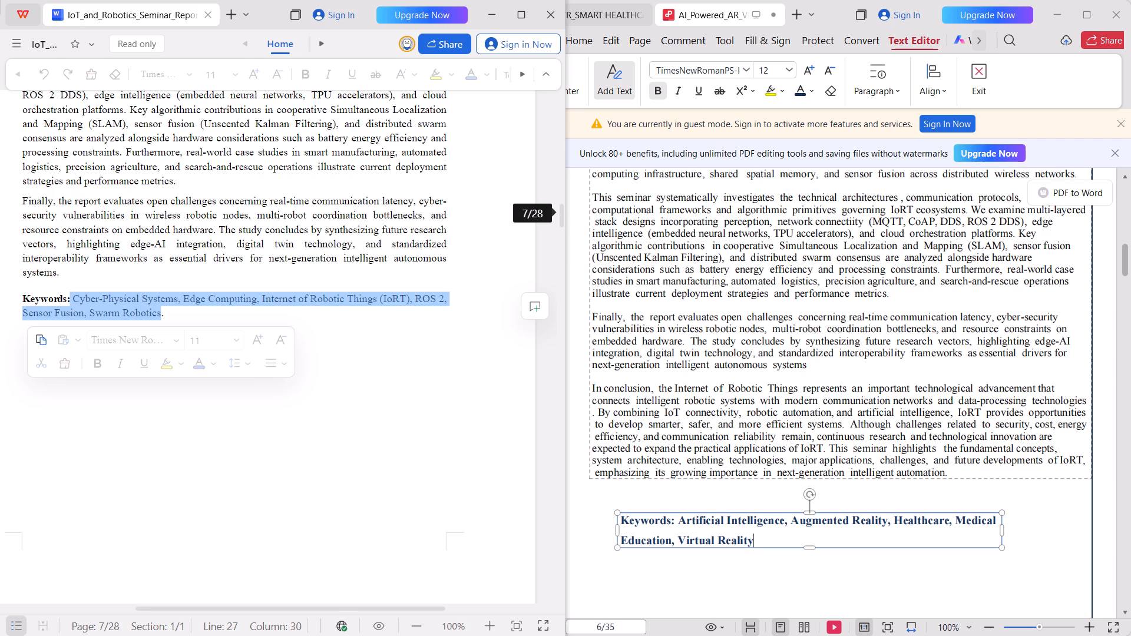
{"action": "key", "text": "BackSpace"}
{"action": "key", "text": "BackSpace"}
Replace the PDF keywords following "Keywords: Artificial" with the copied list, from Cyber-Physical Systems to Swarm Robotics.
{"action": "left_click", "coordinate": [758, 548]}
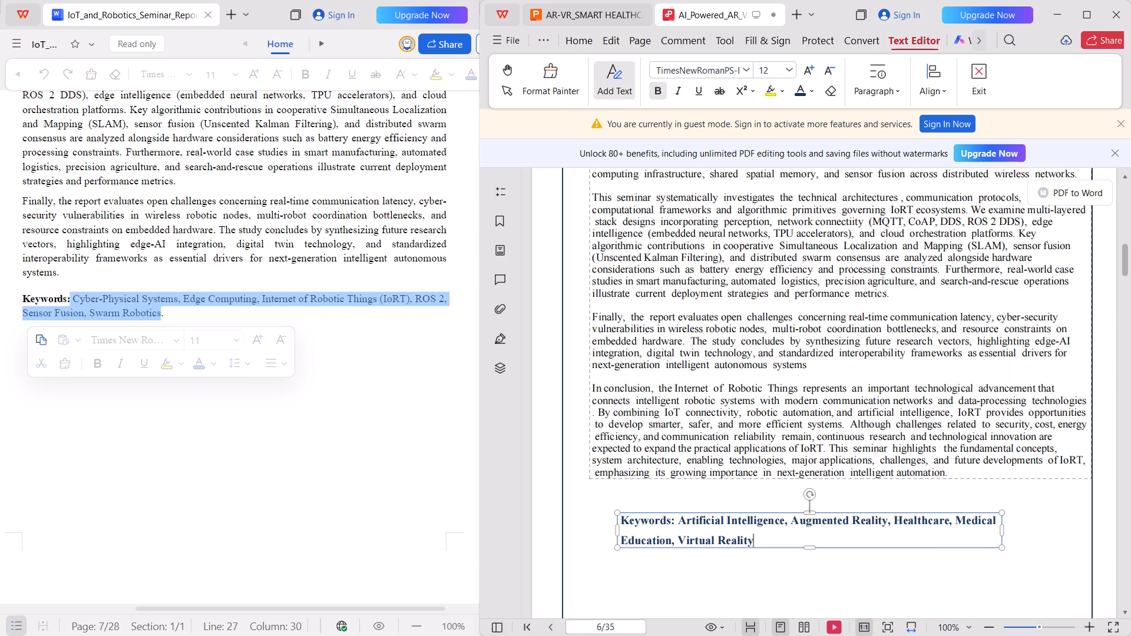
{"action": "key", "text": "BackSpace"}
{"action": "key", "text": "BackSpace"}
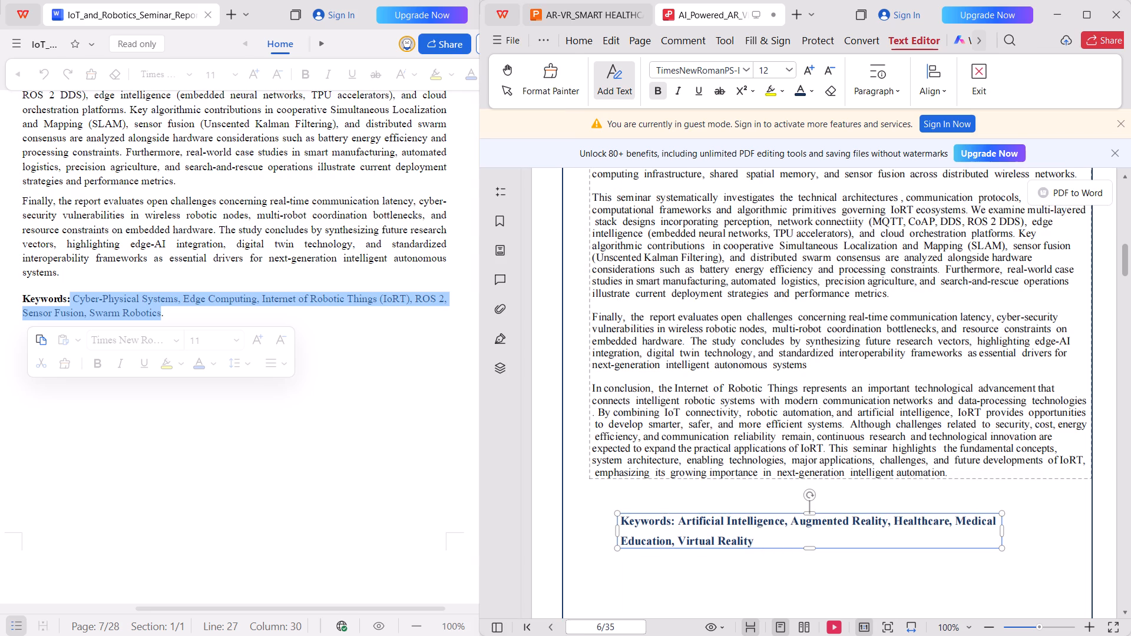
{"action": "left_click", "coordinate": [756, 539]}
{"action": "key", "text": "BackSpace"}
{"action": "key", "text": "BackSpace"}
{"action": "key", "text": "BackSpace"}
{"action": "key", "text": "BackSpace"}
{"action": "key", "text": "BackSpace"}
{"action": "key", "text": "BackSpace"}
{"action": "key", "text": "BackSpace"}
{"action": "key", "text": "BackSpace"}
{"action": "key", "text": "BackSpace"}
{"action": "key", "text": "BackSpace"}
{"action": "key", "text": "BackSpace"}
{"action": "key", "text": "BackSpace"}
{"action": "key", "text": "BackSpace"}
{"action": "key", "text": "BackSpace"}
{"action": "key", "text": "BackSpace"}
{"action": "key", "text": "BackSpace"}
{"action": "key", "text": "BackSpace"}
{"action": "key", "text": "BackSpace"}
{"action": "key", "text": "BackSpace"}
{"action": "key", "text": "BackSpace"}
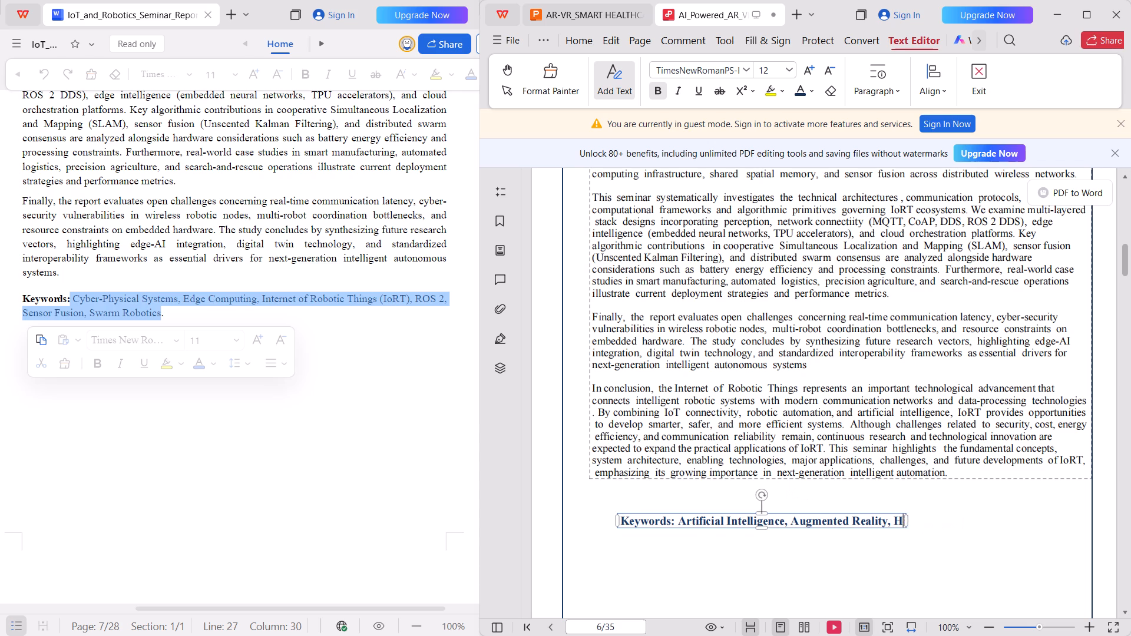
{"action": "key", "text": "BackSpace"}
{"action": "key", "text": "BackSpace"}
{"action": "key", "text": "BackSpace"}
{"action": "key", "text": "BackSpace"}
{"action": "key", "text": "BackSpace"}
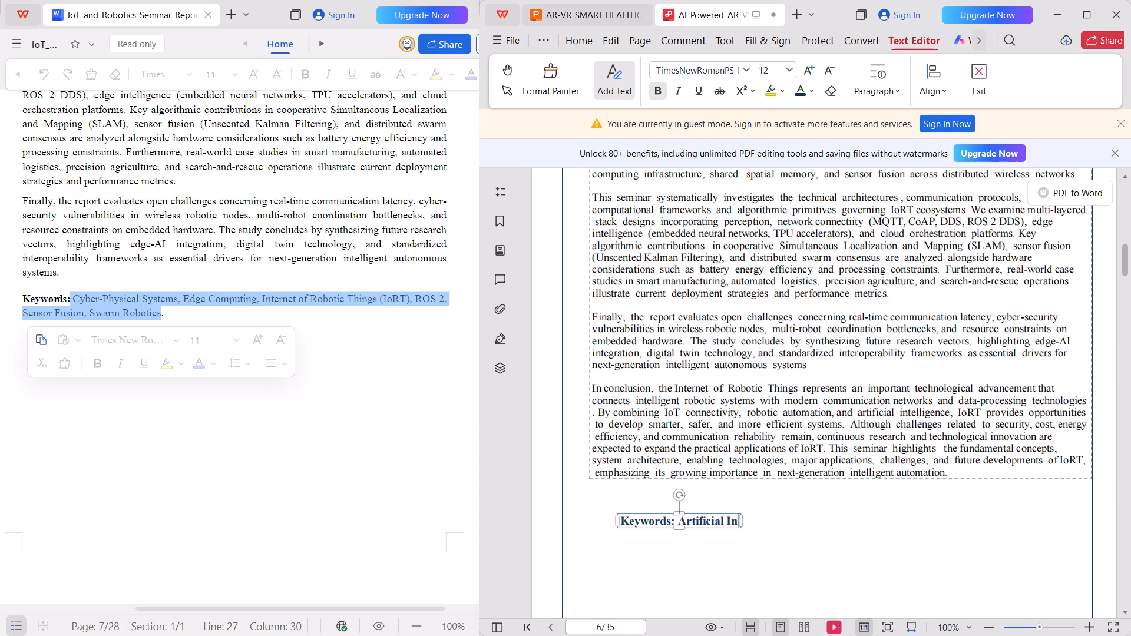
{"action": "key", "text": "BackSpace"}
{"action": "key", "text": "BackSpace"}
{"action": "key", "text": "ctrl+v"}
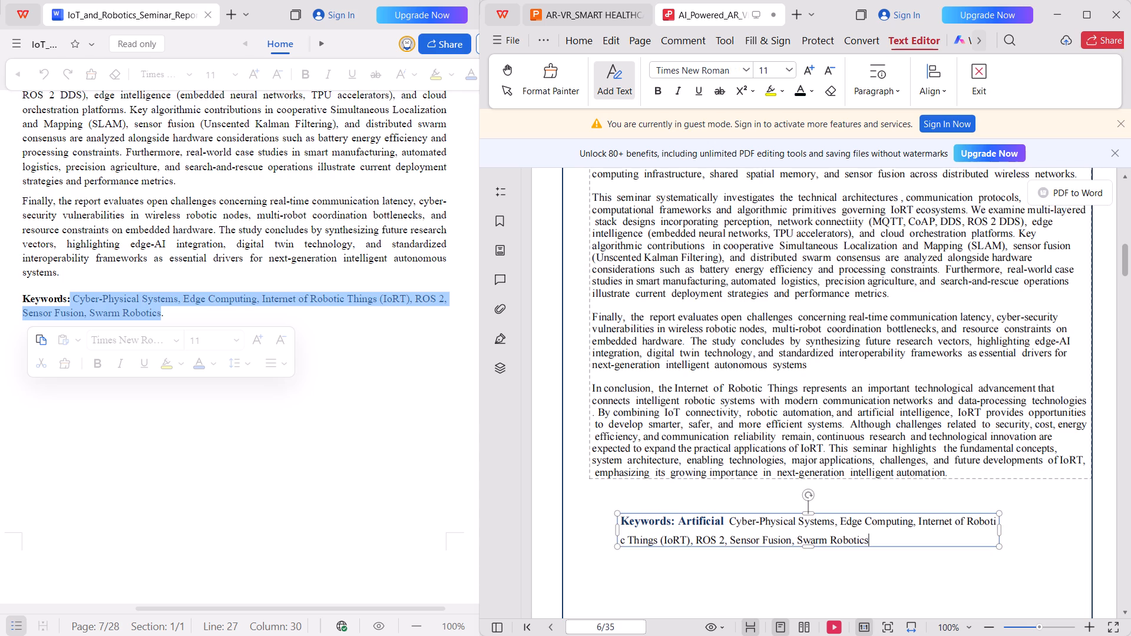
Delete the leftover word "Artificial" after the "Keywords:" label in the PDF, leaving Cyber-Physical Systems as the first keyword.
{"action": "left_click", "coordinate": [727, 523]}
{"action": "key", "text": "BackSpace"}
{"action": "key", "text": "BackSpace"}
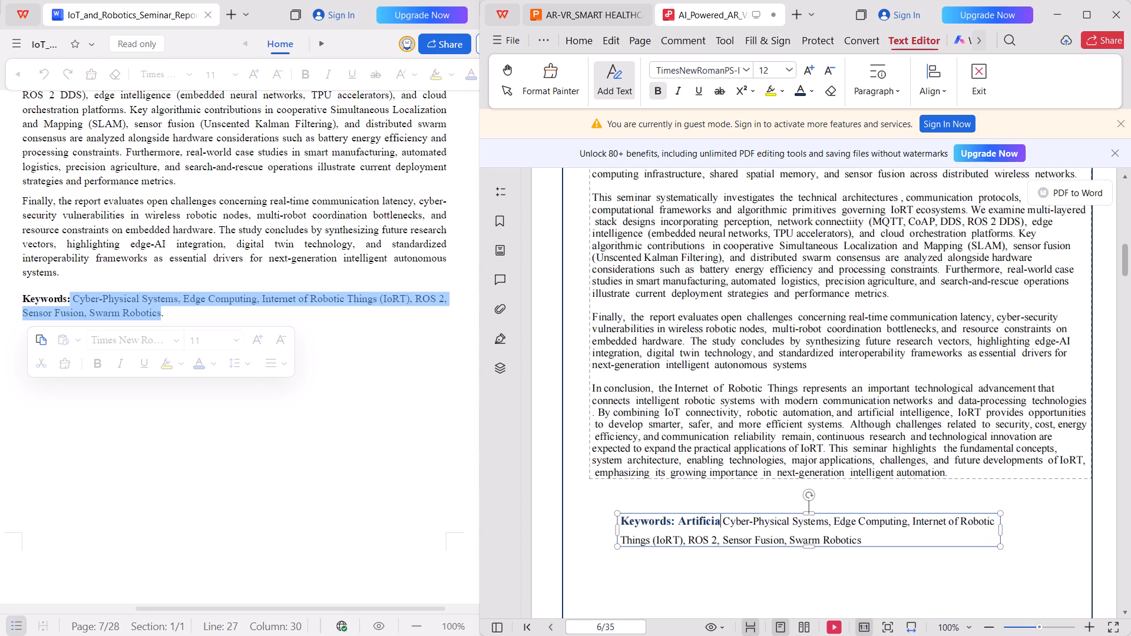
{"action": "key", "text": "BackSpace"}
{"action": "key", "text": "BackSpace"}
{"action": "key", "text": "BackSpace"}
{"action": "key", "text": "BackSpace"}
{"action": "key", "text": "BackSpace"}
{"action": "key", "text": "BackSpace"}
{"action": "key", "text": "BackSpace"}
{"action": "key", "text": "BackSpace"}
{"action": "key", "text": "BackSpace"}
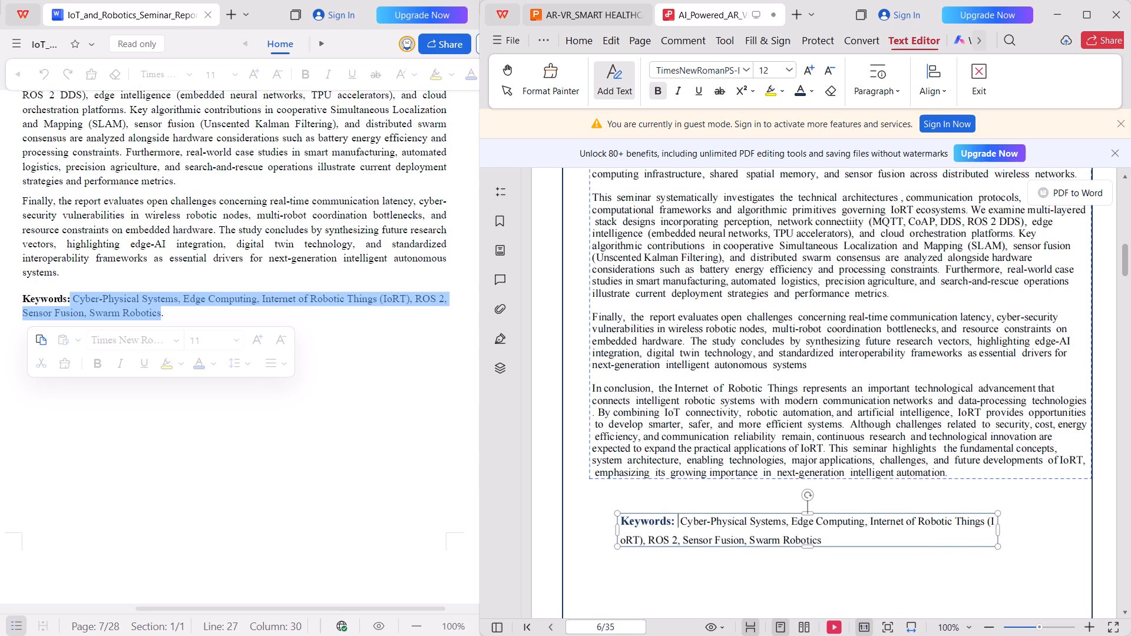
Move the keywords text box down the abstract page to just above the footer line.
{"action": "scroll", "coordinate": [833, 426], "scroll_direction": "down", "scroll_amount": 4}
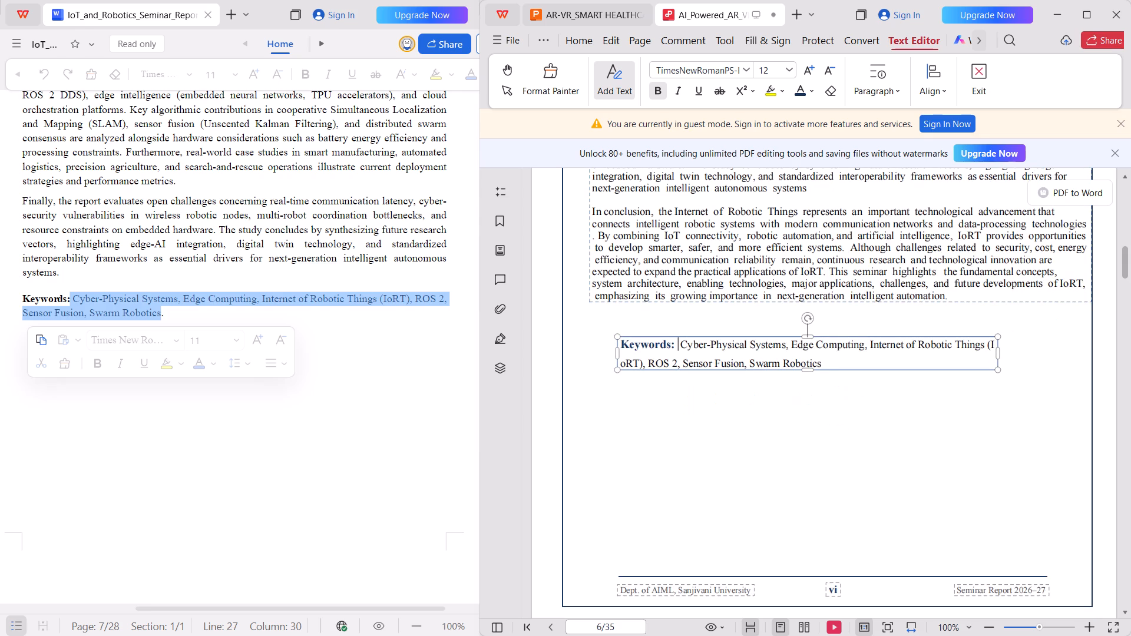
{"action": "scroll", "coordinate": [738, 396], "scroll_direction": "down", "scroll_amount": 1}
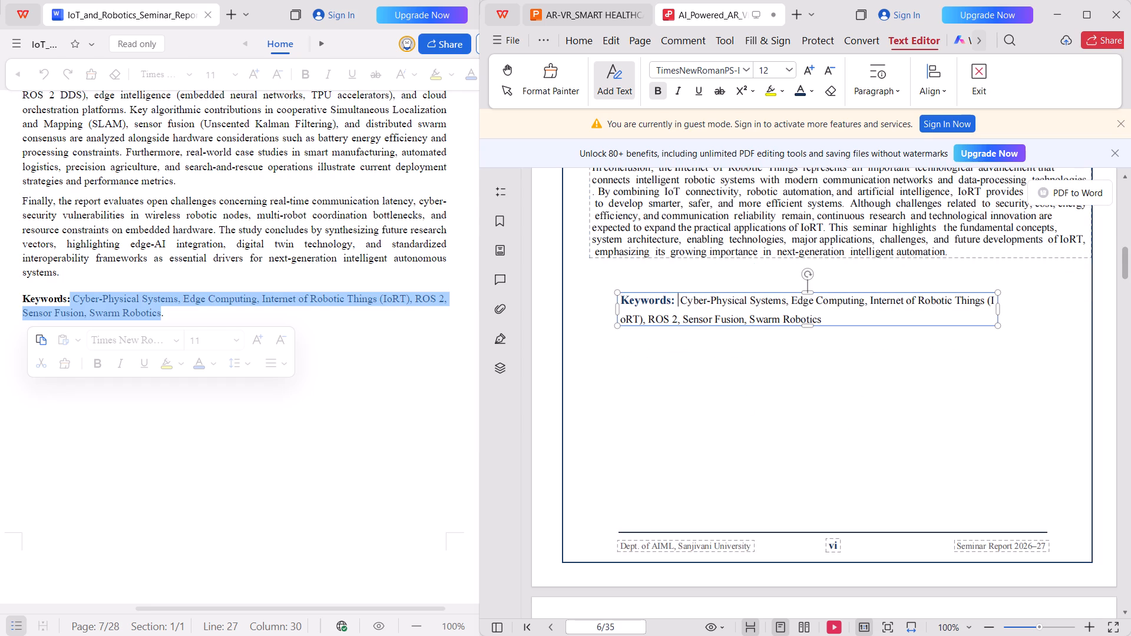
{"action": "left_click_drag", "start_coordinate": [806, 327], "coordinate": [847, 515]}
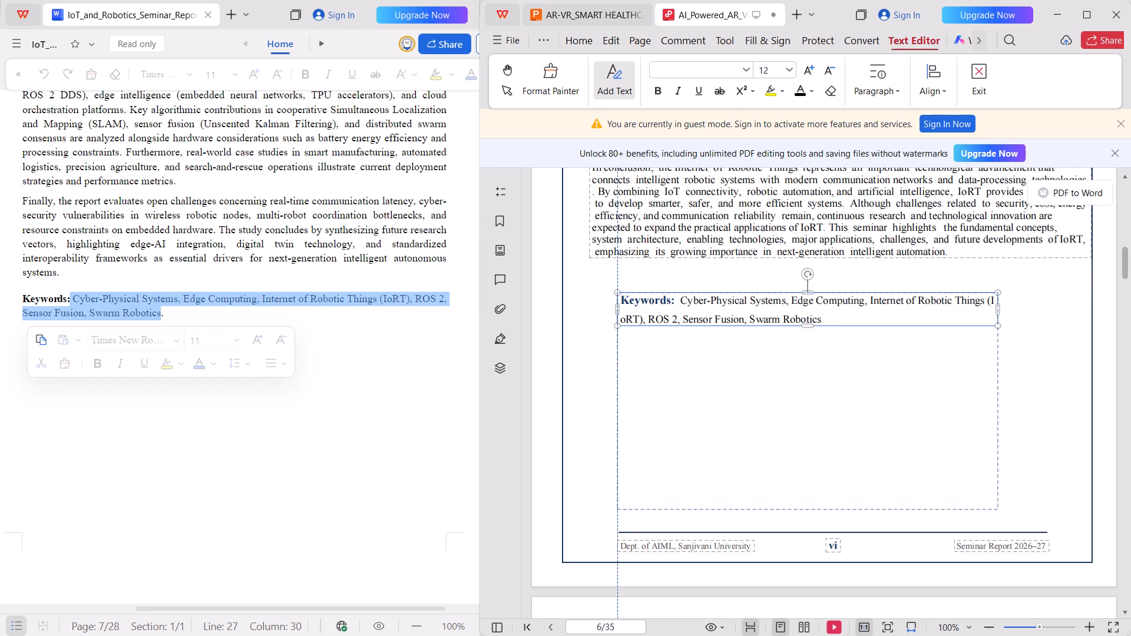
{"action": "left_click_drag", "start_coordinate": [847, 515], "coordinate": [852, 514]}
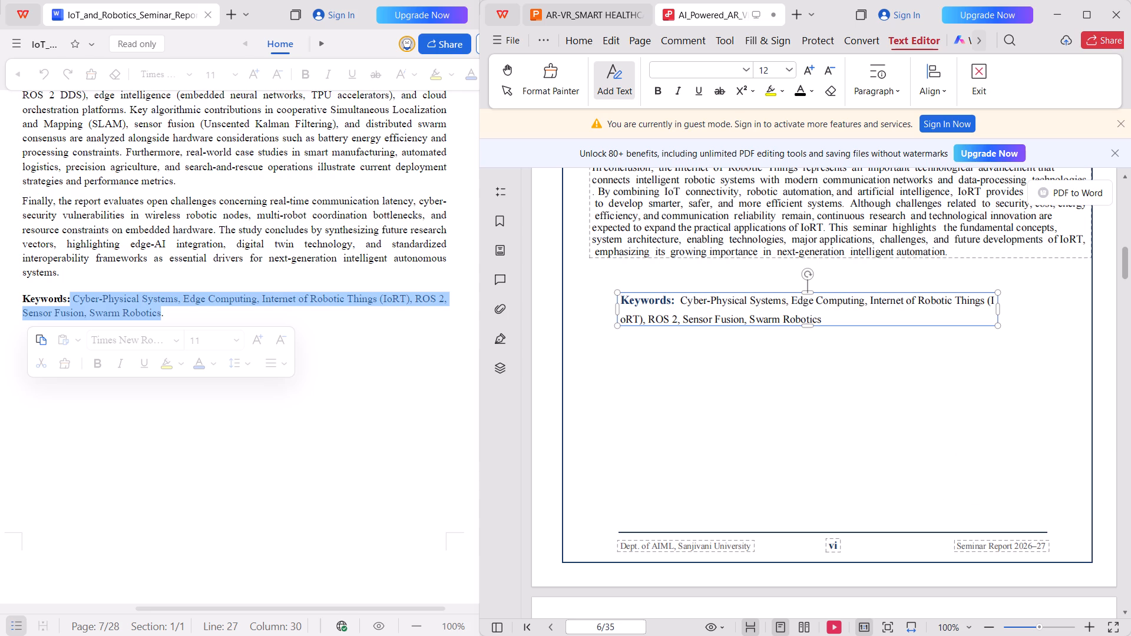
{"action": "left_click_drag", "start_coordinate": [758, 293], "coordinate": [794, 439]}
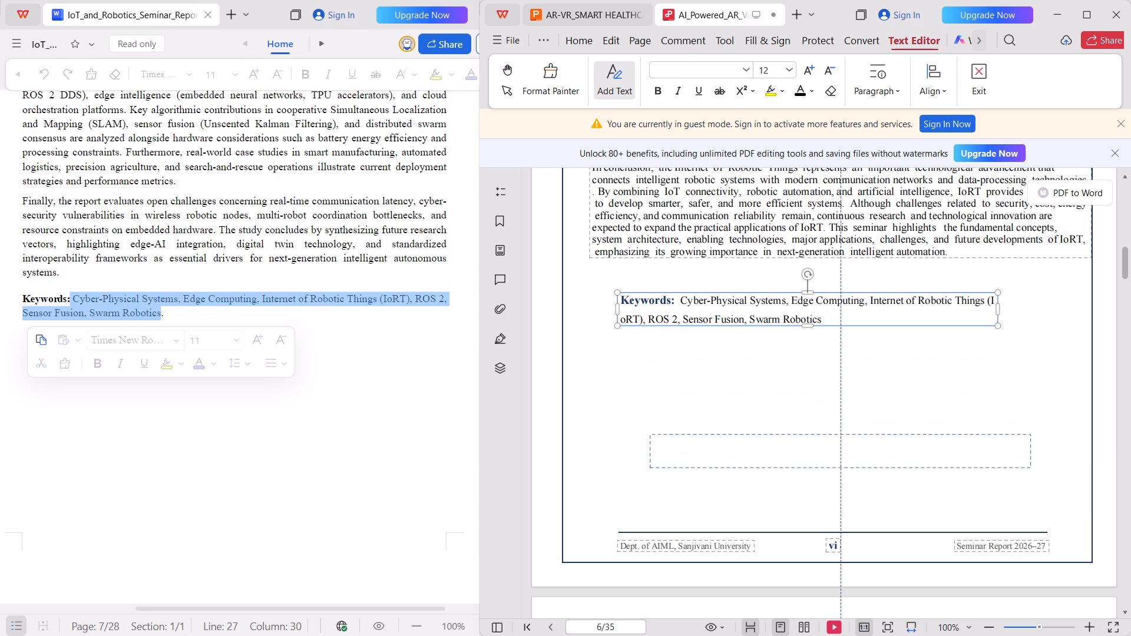
{"action": "left_click_drag", "start_coordinate": [794, 439], "coordinate": [747, 481]}
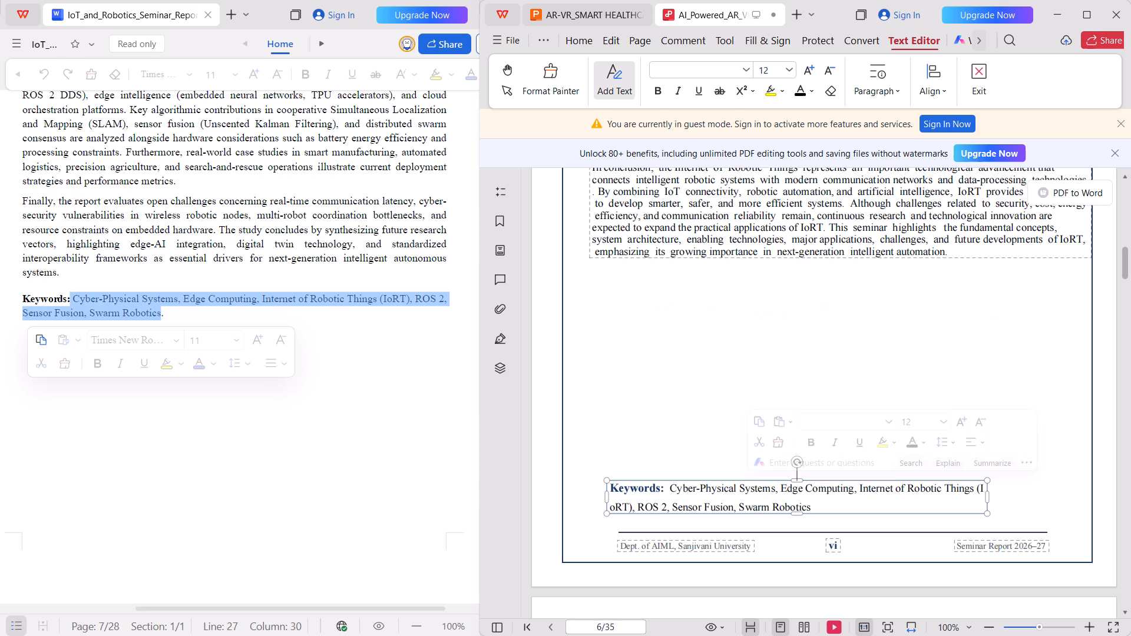
{"action": "scroll", "coordinate": [706, 362], "scroll_direction": "up", "scroll_amount": 1}
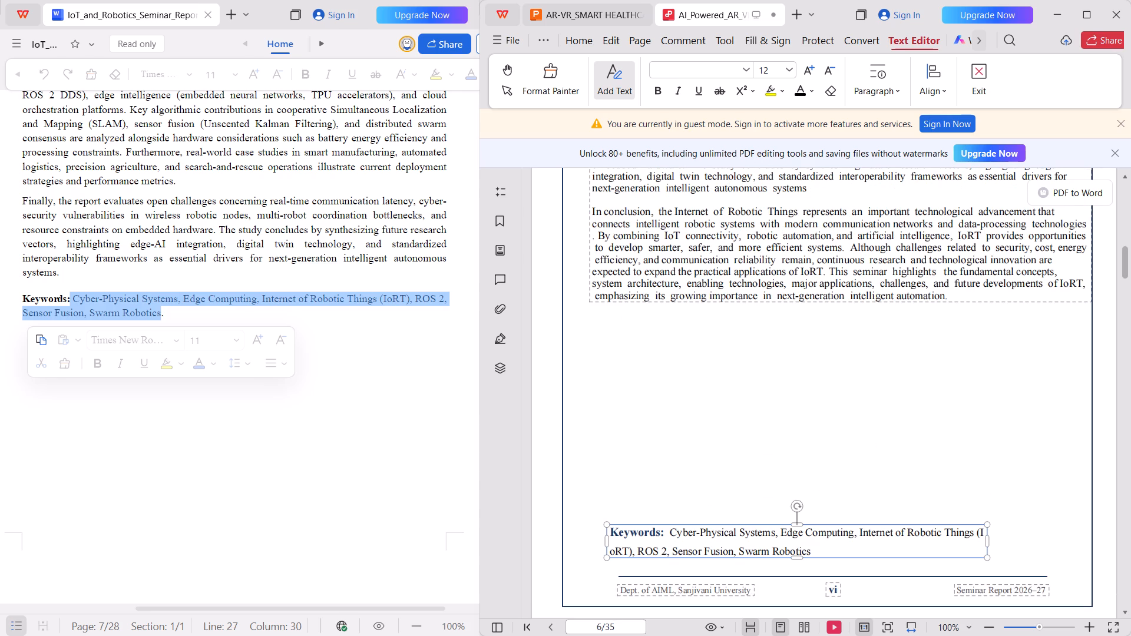
{"action": "scroll", "coordinate": [673, 267], "scroll_direction": "up", "scroll_amount": 3}
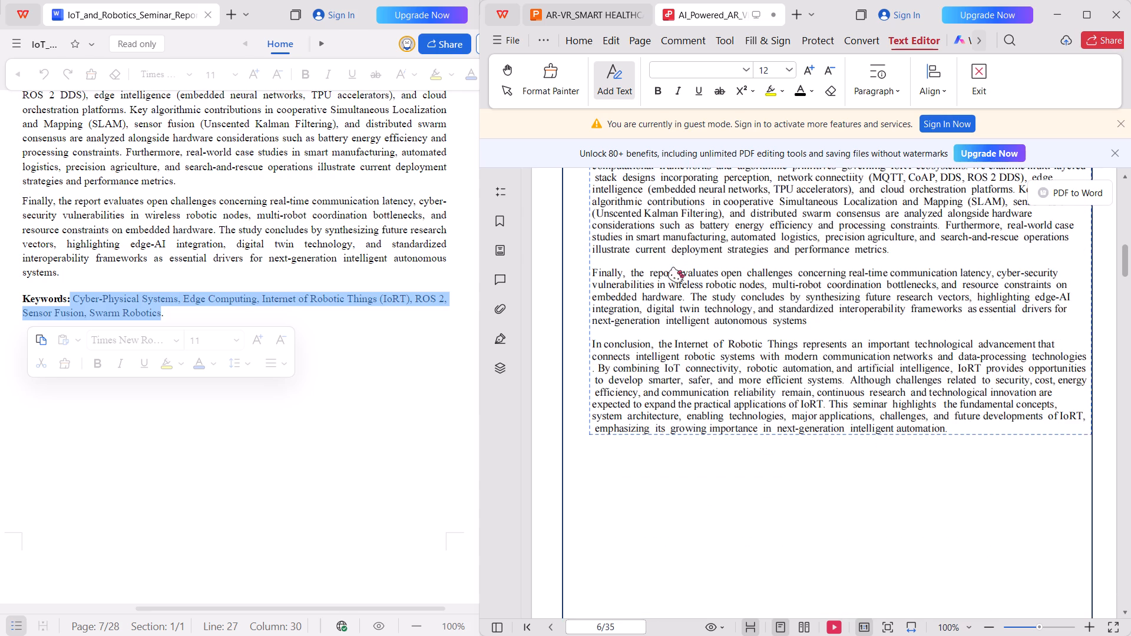
{"action": "scroll", "coordinate": [673, 267], "scroll_direction": "up", "scroll_amount": 1}
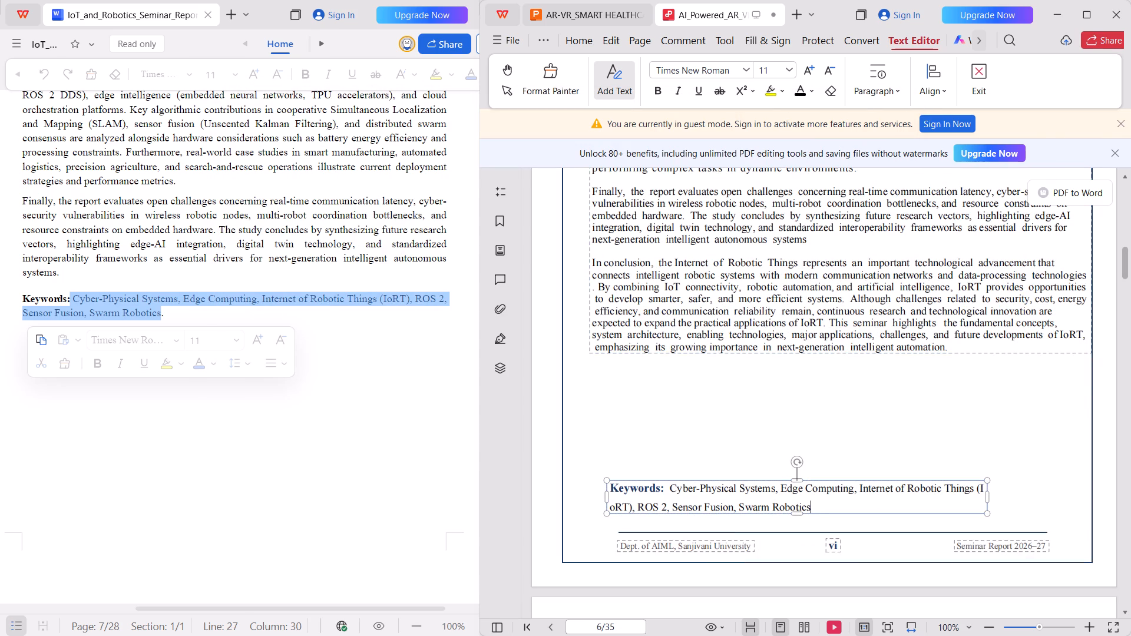
{"action": "key", "text": "BackSpace"}
{"action": "key", "text": "BackSpace"}
{"action": "key", "text": "BackSpace"}
{"action": "key", "text": "BackSpace"}
{"action": "key", "text": "BackSpace"}
{"action": "key", "text": "BackSpace"}
{"action": "key", "text": "BackSpace"}
{"action": "key", "text": "BackSpace"}
{"action": "key", "text": "BackSpace"}
{"action": "key", "text": "BackSpace"}
{"action": "key", "text": "BackSpace"}
{"action": "key", "text": "BackSpace"}
{"action": "key", "text": "BackSpace"}
{"action": "key", "text": "BackSpace"}
{"action": "key", "text": "BackSpace"}
{"action": "key", "text": "BackSpace"}
{"action": "key", "text": "BackSpace"}
{"action": "key", "text": "BackSpace"}
{"action": "key", "text": "BackSpace"}
{"action": "key", "text": "BackSpace"}
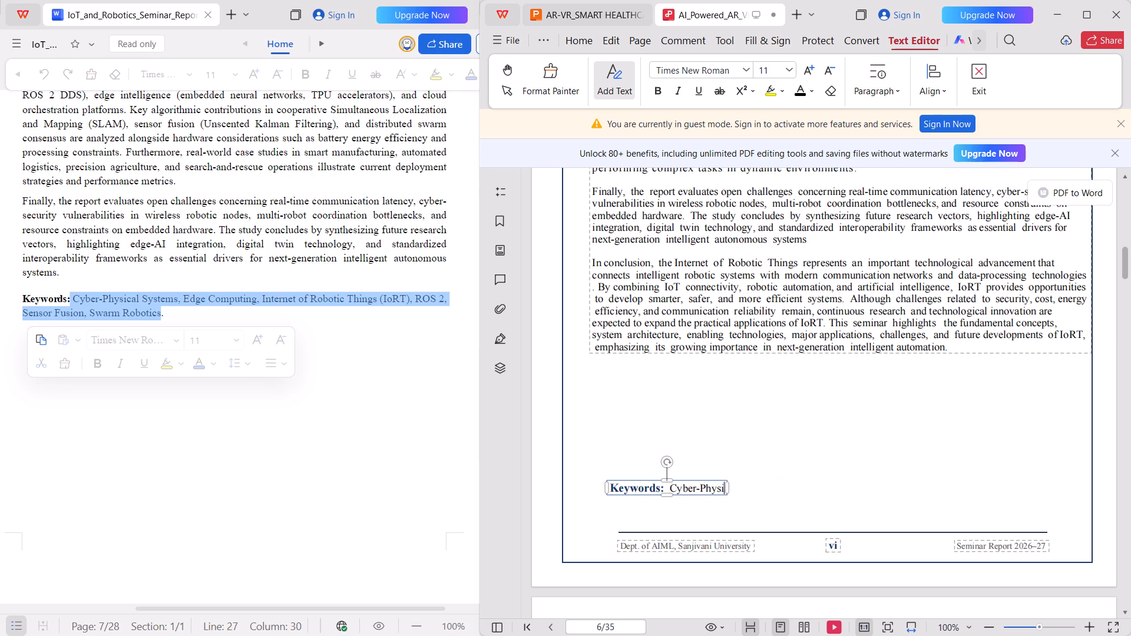
{"action": "key", "text": "BackSpace"}
{"action": "key", "text": "BackSpace"}
{"action": "key", "text": "BackSpace"}
{"action": "key", "text": "BackSpace"}
{"action": "key", "text": "BackSpace"}
{"action": "key", "text": "BackSpace"}
{"action": "key", "text": "BackSpace"}
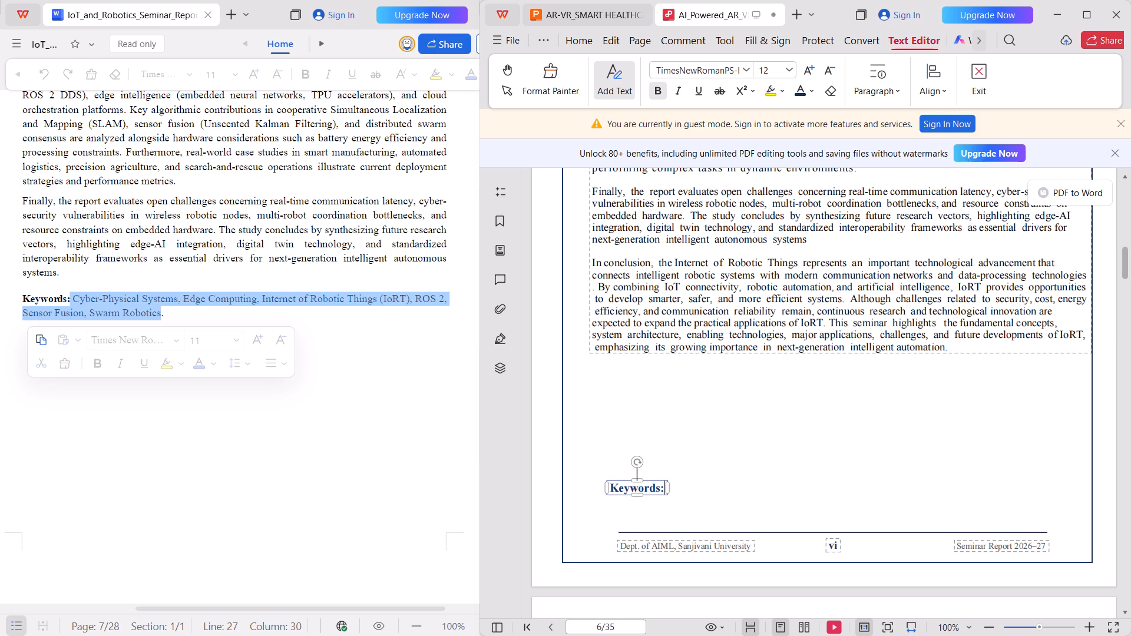
{"action": "key", "text": "BackSpace"}
{"action": "key", "text": "ctrl+v"}
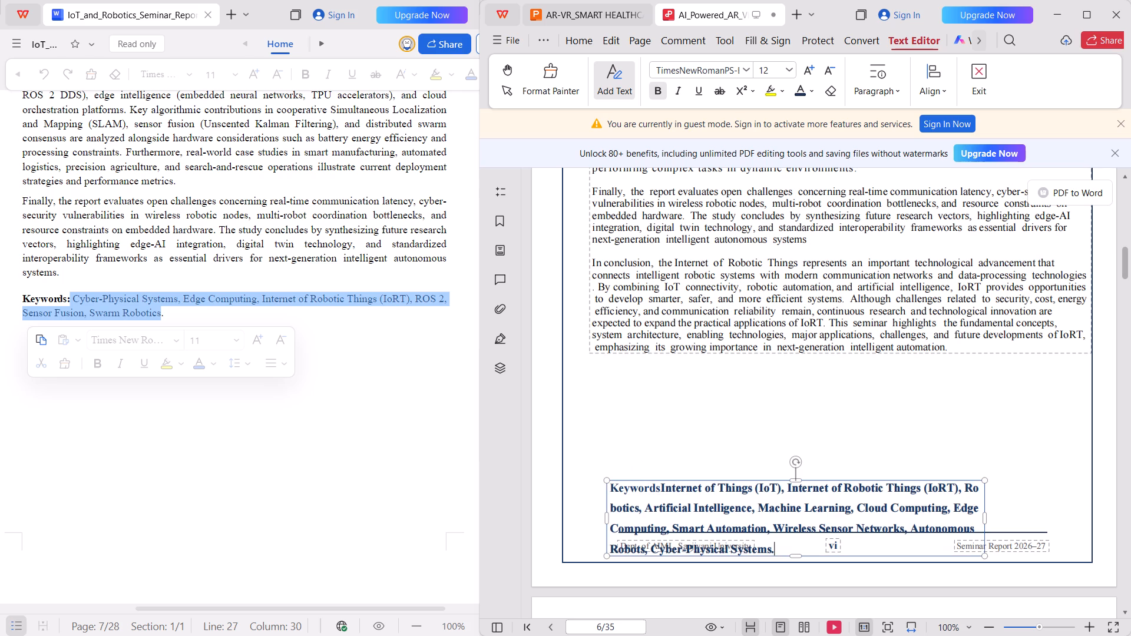
Insert a space and a colon between "Keywords" and "Internet of Things (IoT)" in the keyword line.
{"action": "left_click", "coordinate": [660, 491]}
{"action": "key", "text": "space"}
{"action": "key", "text": "semicolon"}
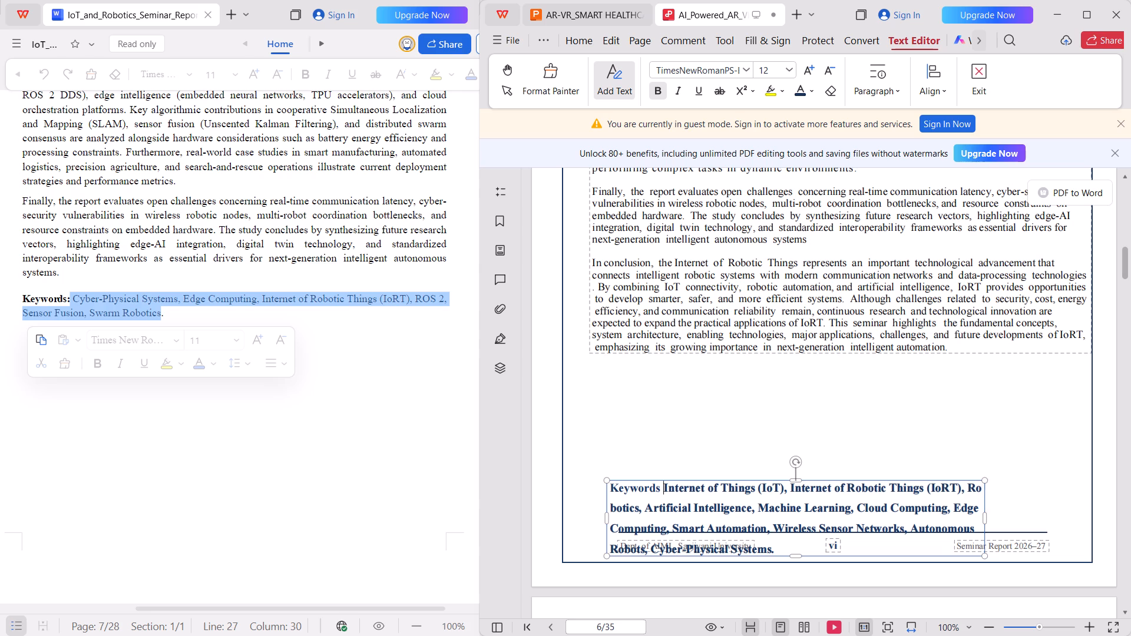
{"action": "key", "text": "BackSpace"}
{"action": "key", "text": "shift+colon"}
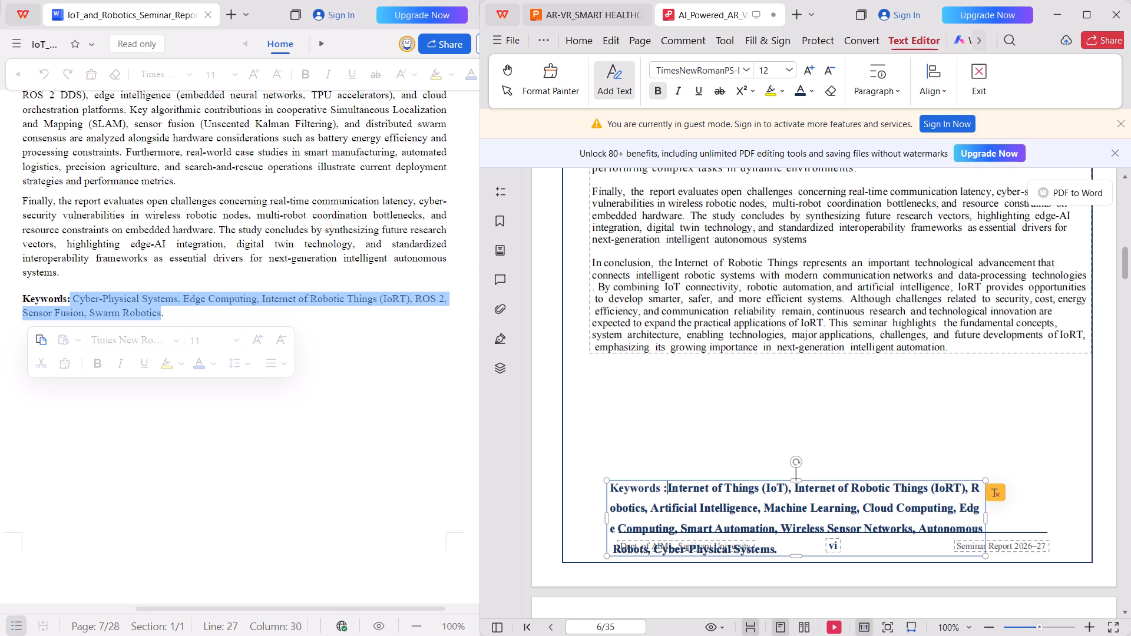
Move the keywords text box up clear of the footer line and widen it to about that line's right end.
{"action": "left_click_drag", "start_coordinate": [797, 481], "coordinate": [797, 459]}
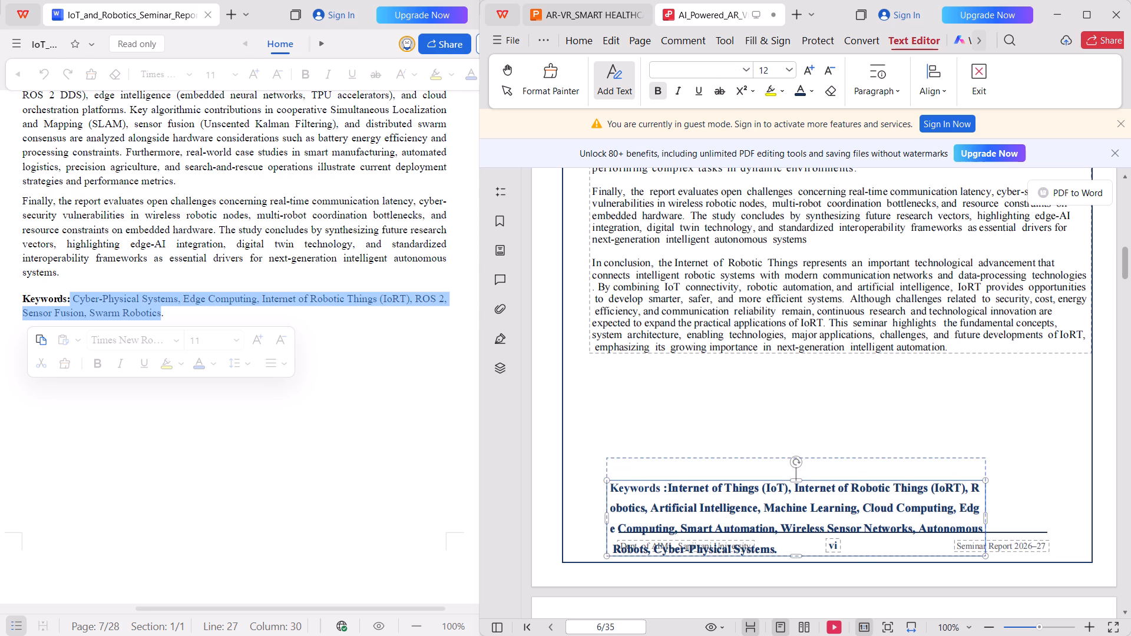
{"action": "left_click_drag", "start_coordinate": [797, 459], "coordinate": [797, 453]}
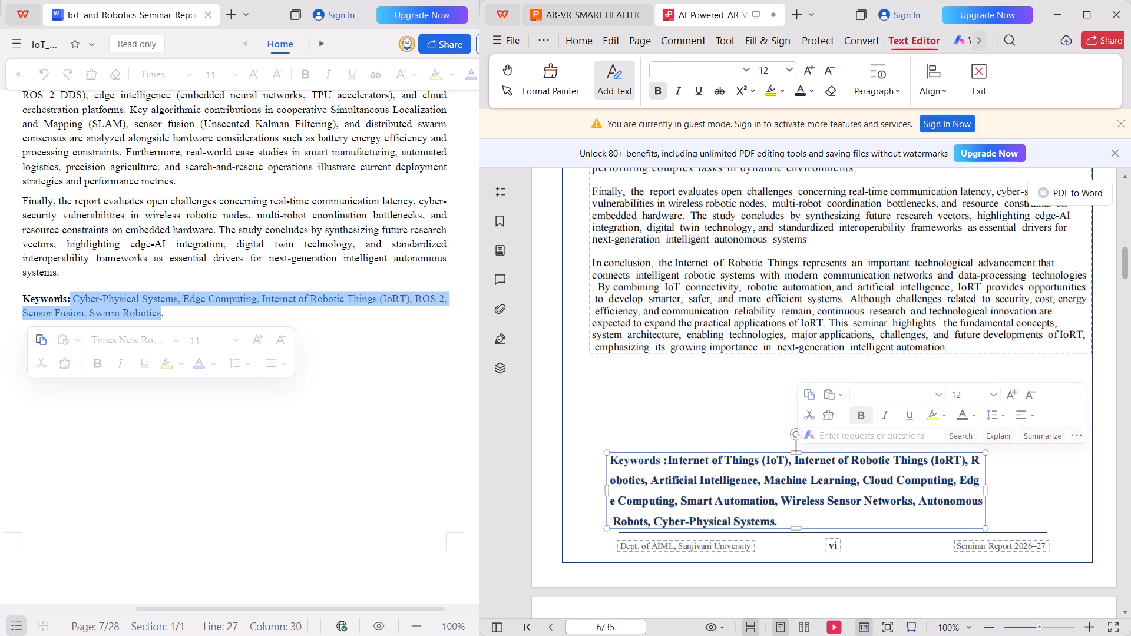
{"action": "left_click_drag", "start_coordinate": [986, 492], "coordinate": [1036, 491]}
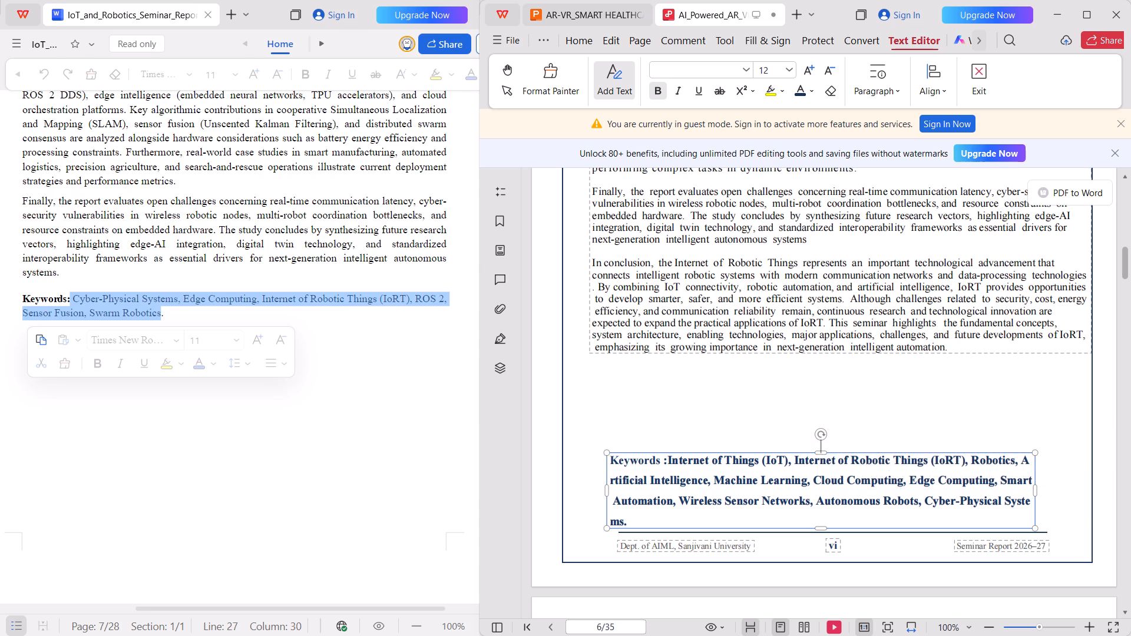
{"action": "left_click_drag", "start_coordinate": [1034, 492], "coordinate": [1047, 492]}
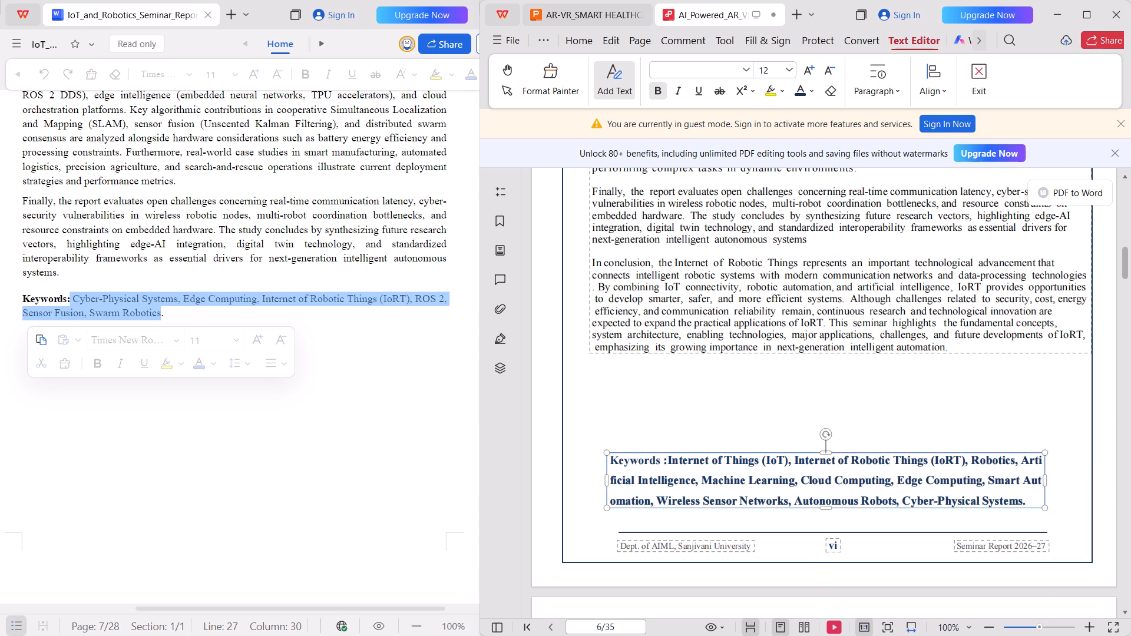
{"action": "left_click", "coordinate": [662, 419]}
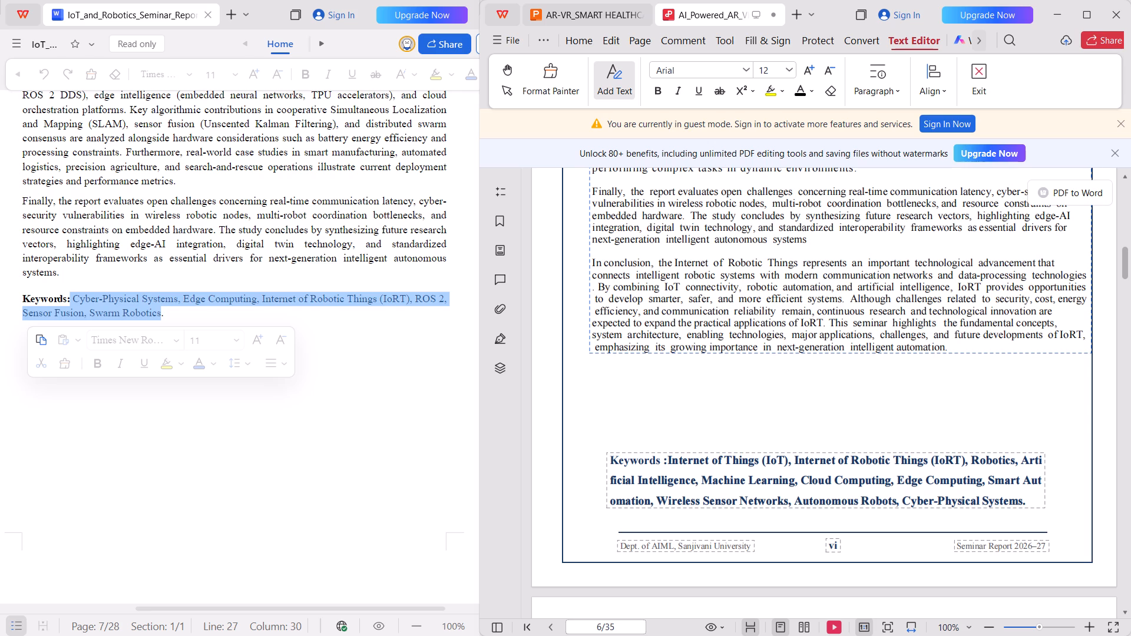
Widen the spacing in the abstract's "In conclusion" paragraph by adding a space after "efficiency, and" and after "expected to expand".
{"action": "left_click", "coordinate": [662, 314]}
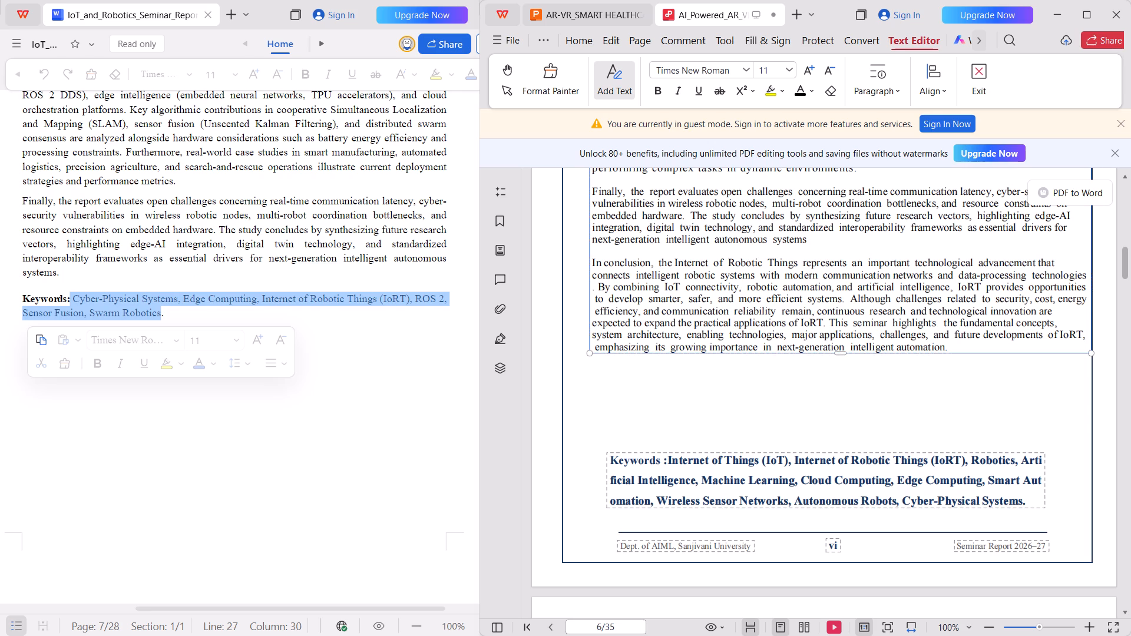
{"action": "key", "text": "space"}
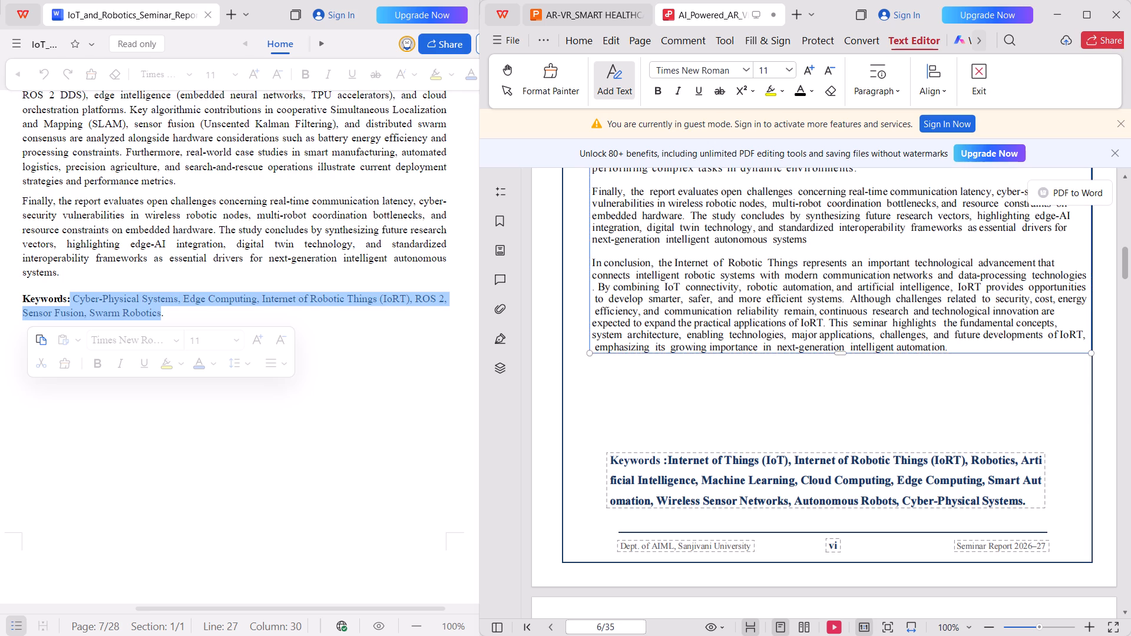
{"action": "left_click", "coordinate": [736, 311]}
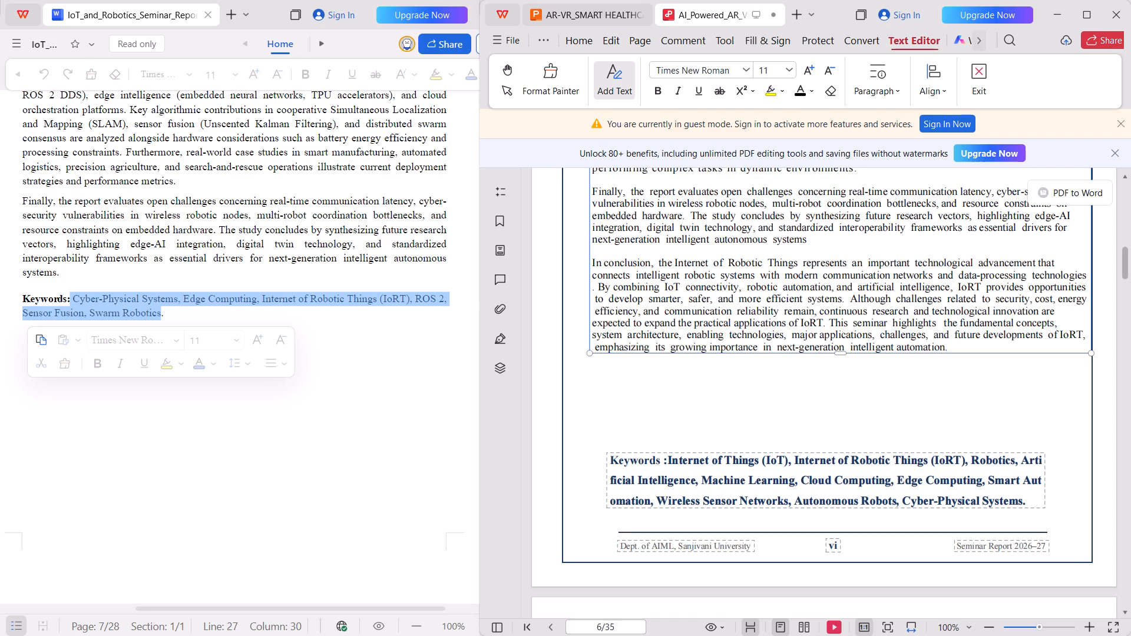
{"action": "left_click", "coordinate": [679, 324]}
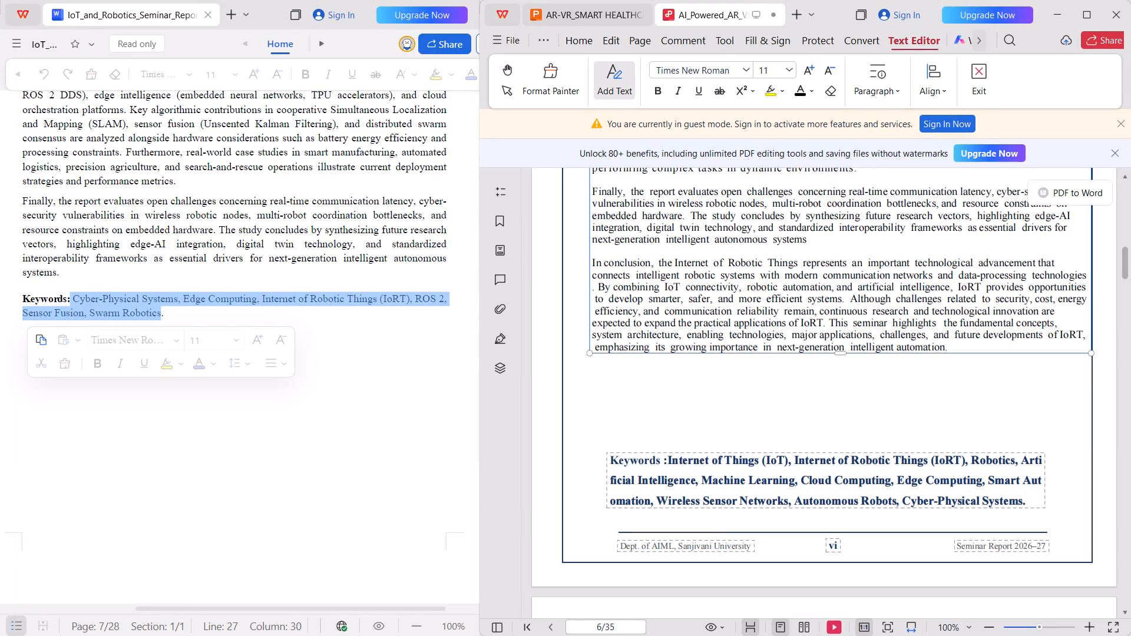
{"action": "key", "text": "space"}
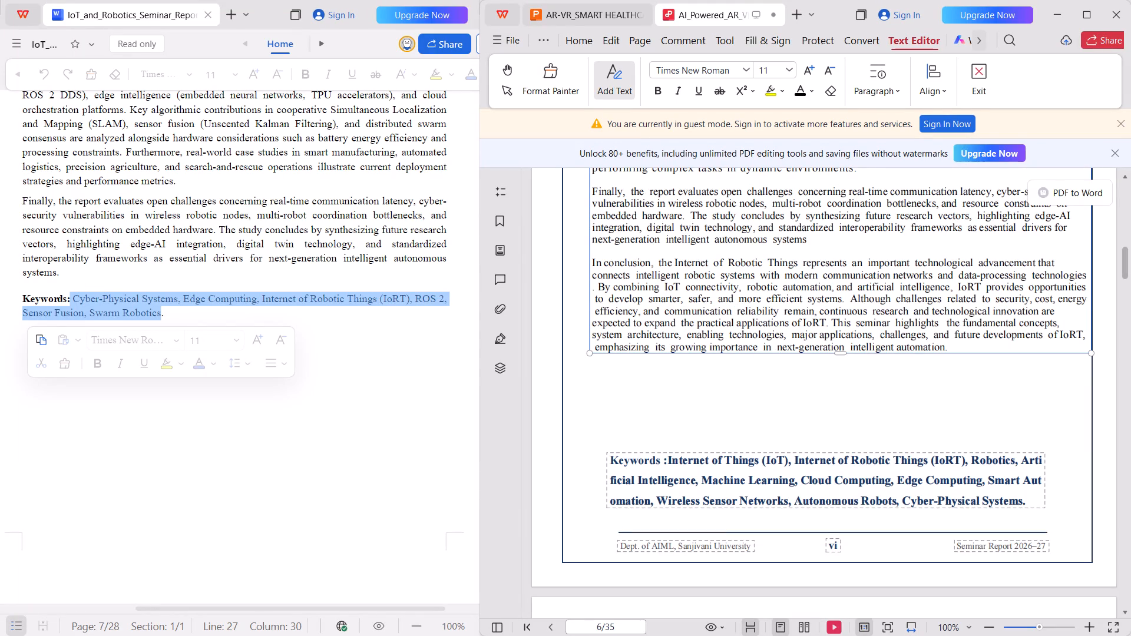
{"action": "left_click", "coordinate": [736, 330]}
{"action": "key", "text": "space"}
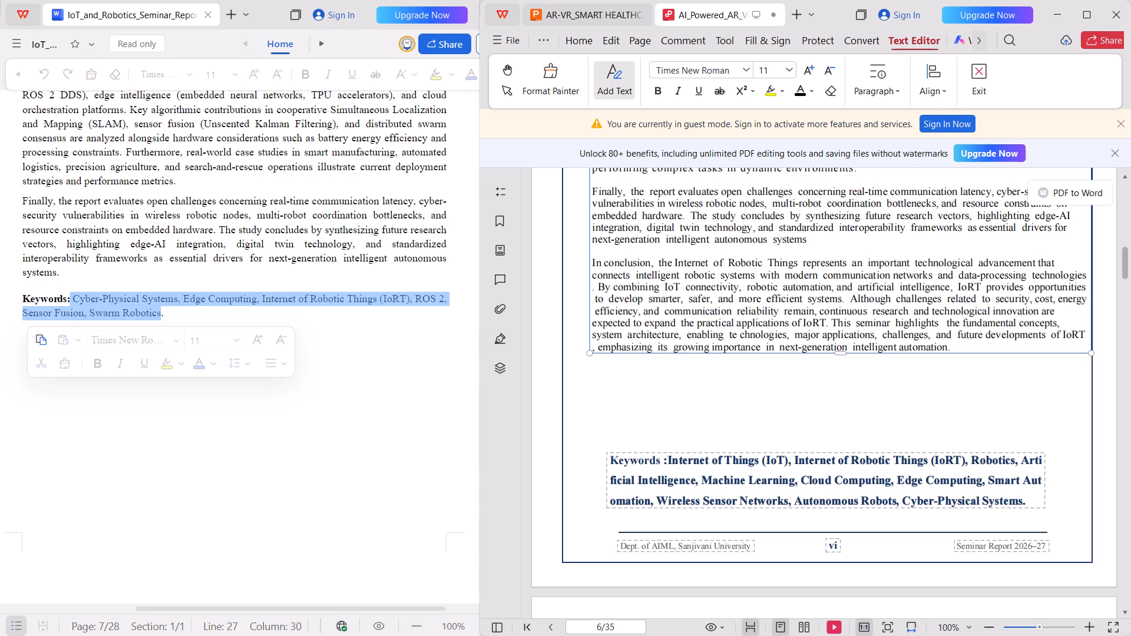
{"action": "key", "text": "BackSpace"}
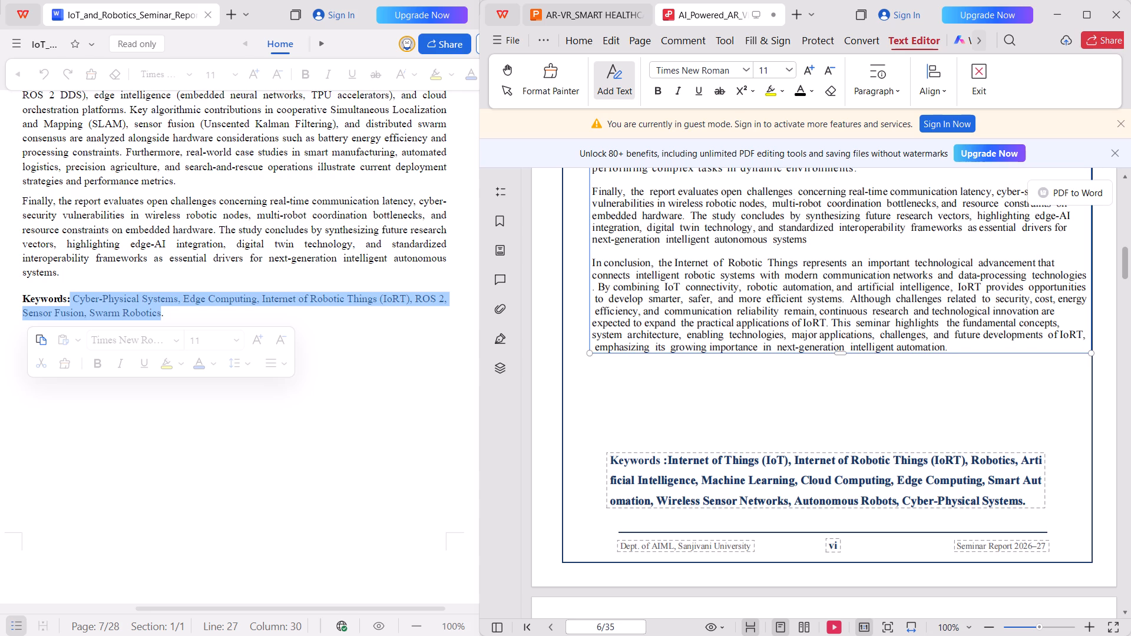
{"action": "left_click", "coordinate": [726, 336]}
{"action": "scroll", "coordinate": [751, 336], "scroll_direction": "up", "scroll_amount": 6}
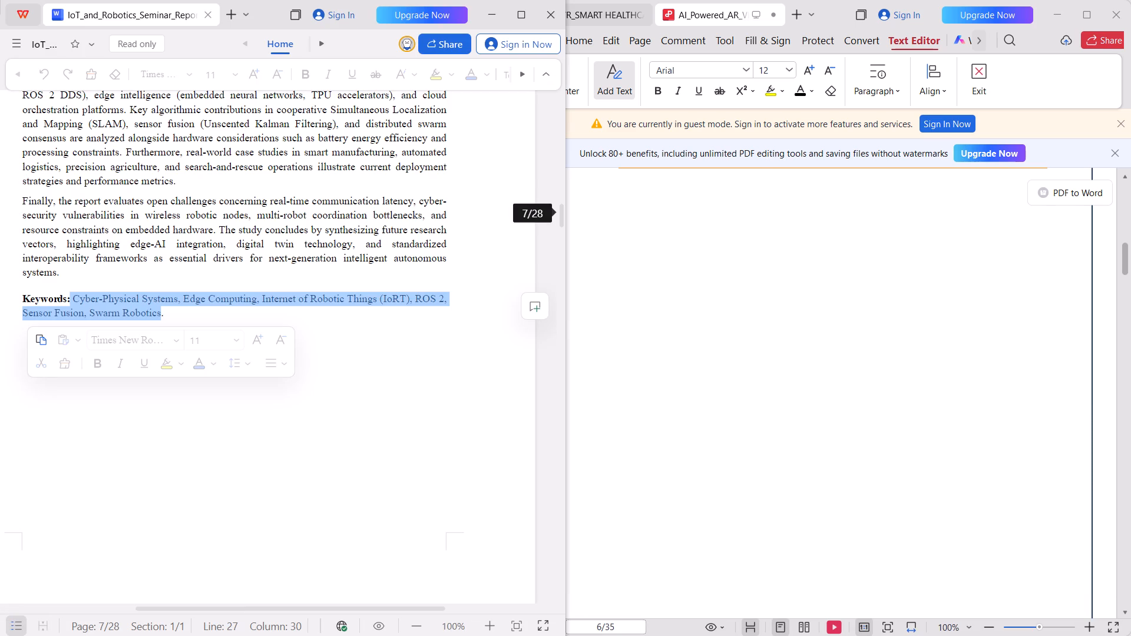
{"action": "left_click_drag", "start_coordinate": [569, 296], "coordinate": [566, 298]}
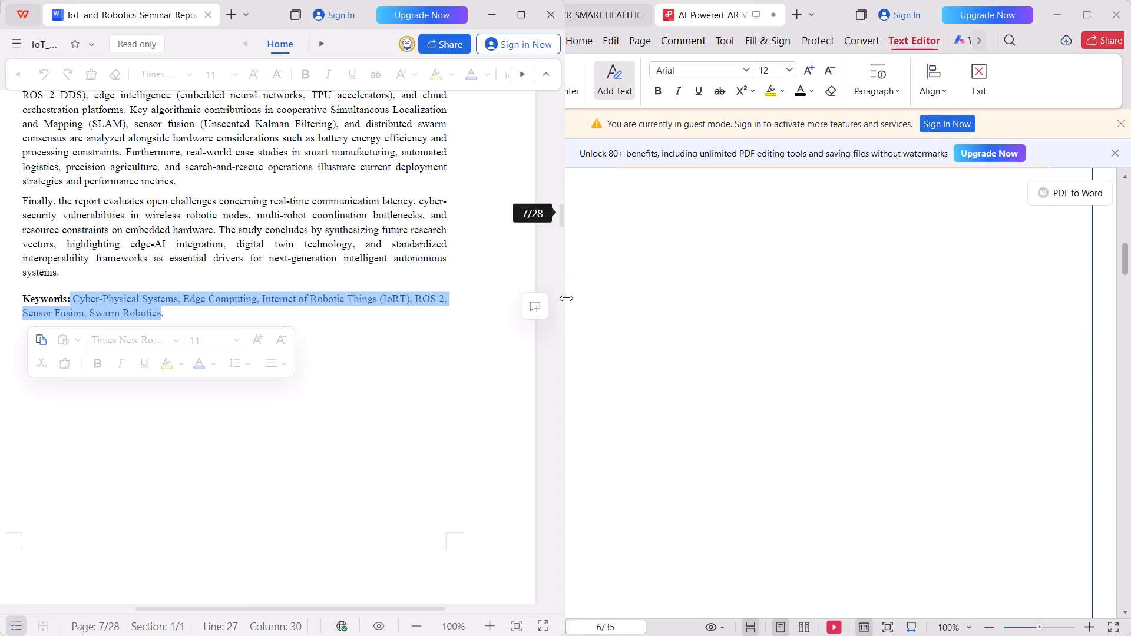
{"action": "left_click_drag", "start_coordinate": [566, 298], "coordinate": [540, 303]}
{"action": "scroll", "coordinate": [655, 270], "scroll_direction": "up", "scroll_amount": 2}
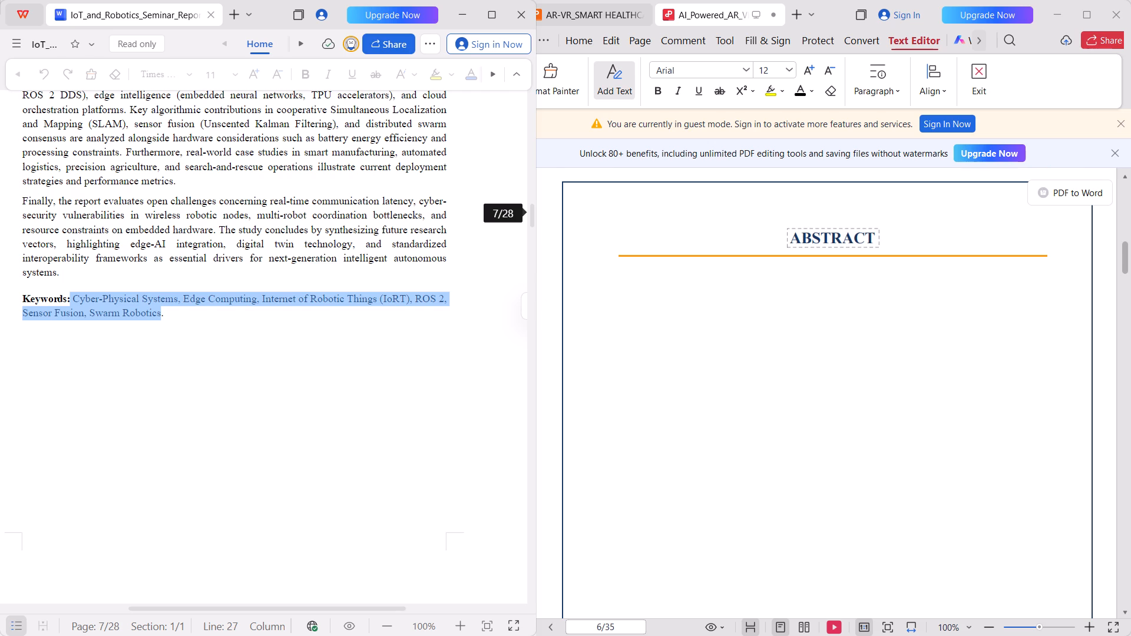
{"action": "left_click", "coordinate": [620, 302]}
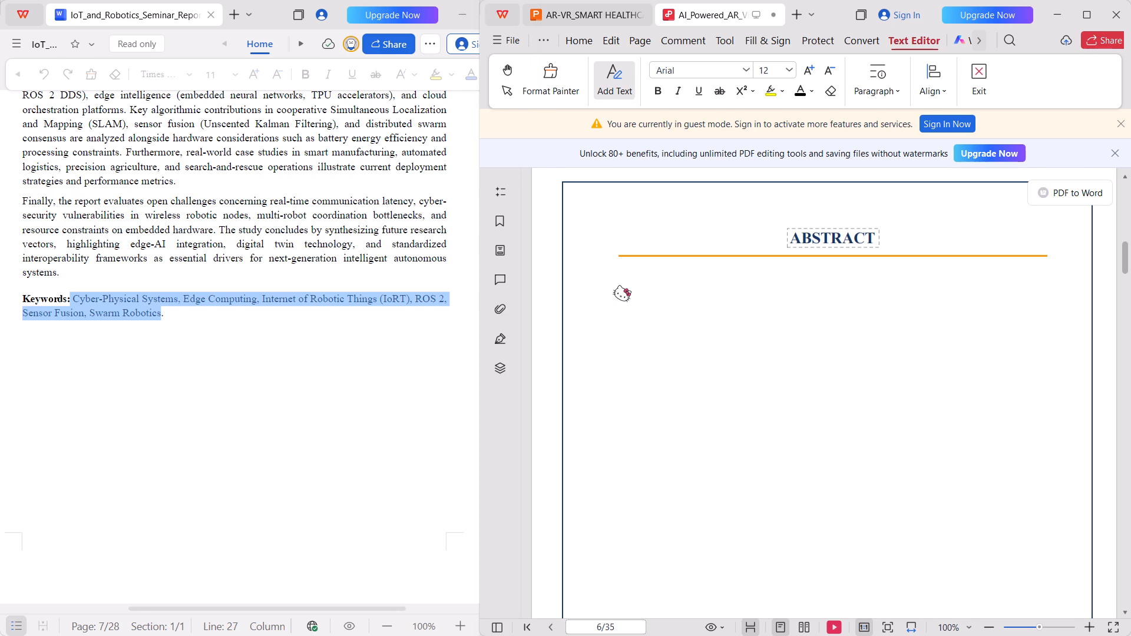
{"action": "key", "text": "ctrl+v"}
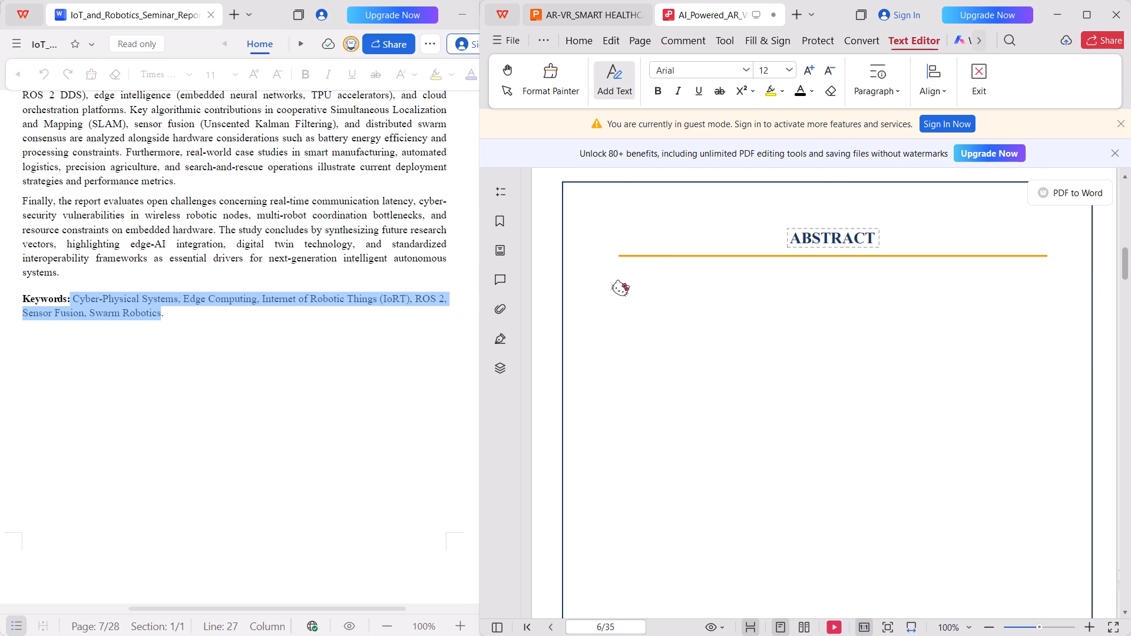
Stretch the pasted text box left towards the page border and up to just below the heading line.
{"action": "scroll", "coordinate": [727, 462], "scroll_direction": "up", "scroll_amount": 4}
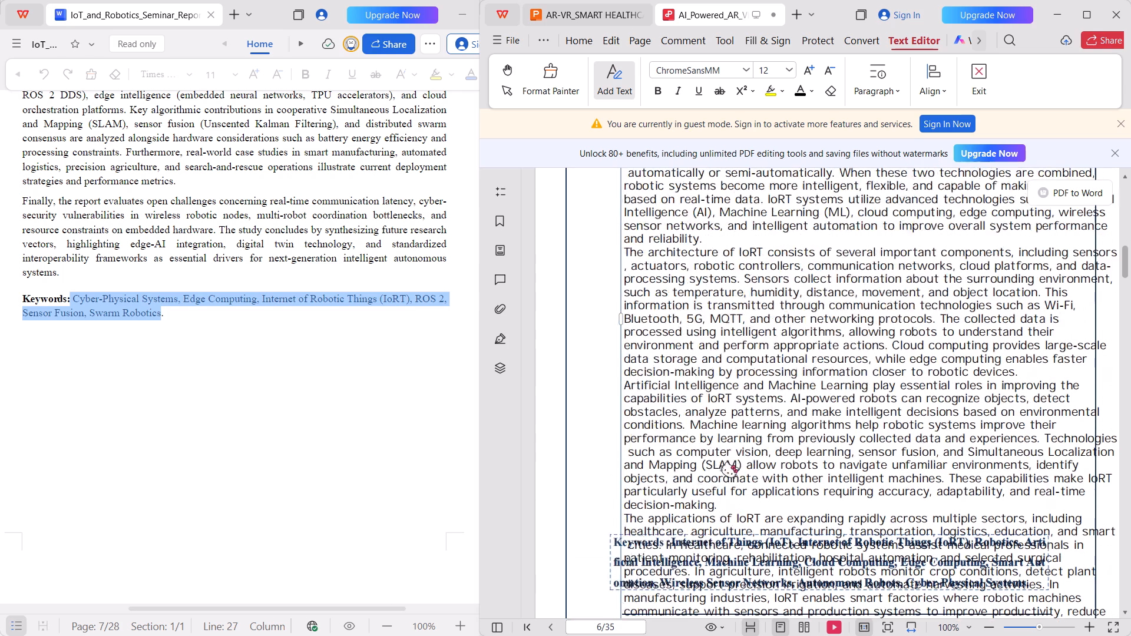
{"action": "scroll", "coordinate": [727, 462], "scroll_direction": "up", "scroll_amount": 5}
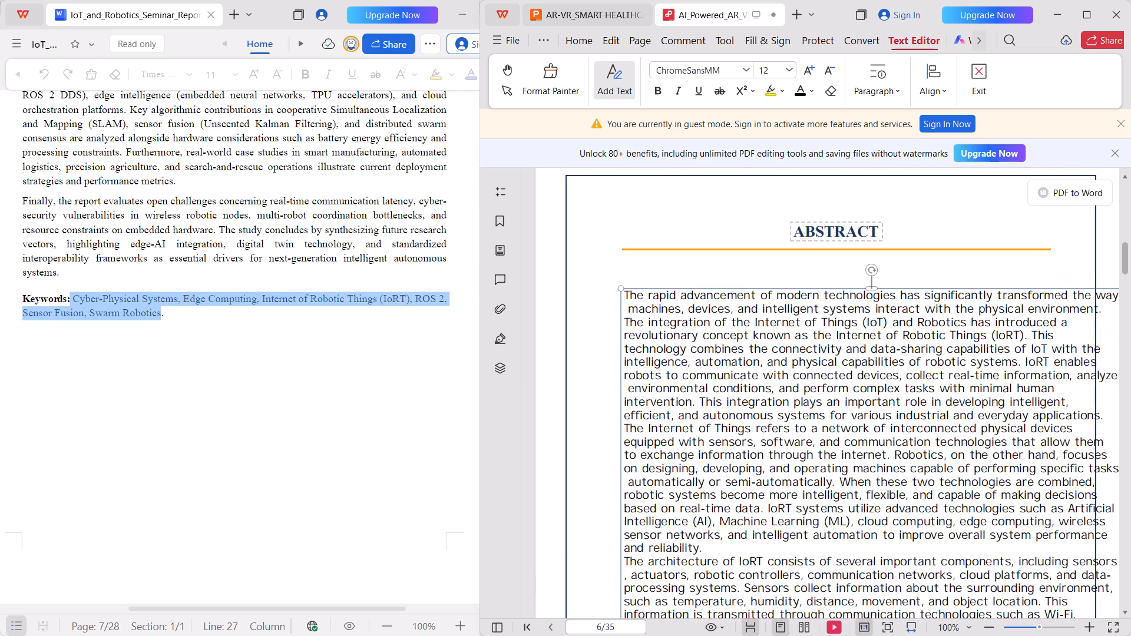
{"action": "left_click_drag", "start_coordinate": [621, 290], "coordinate": [617, 289]}
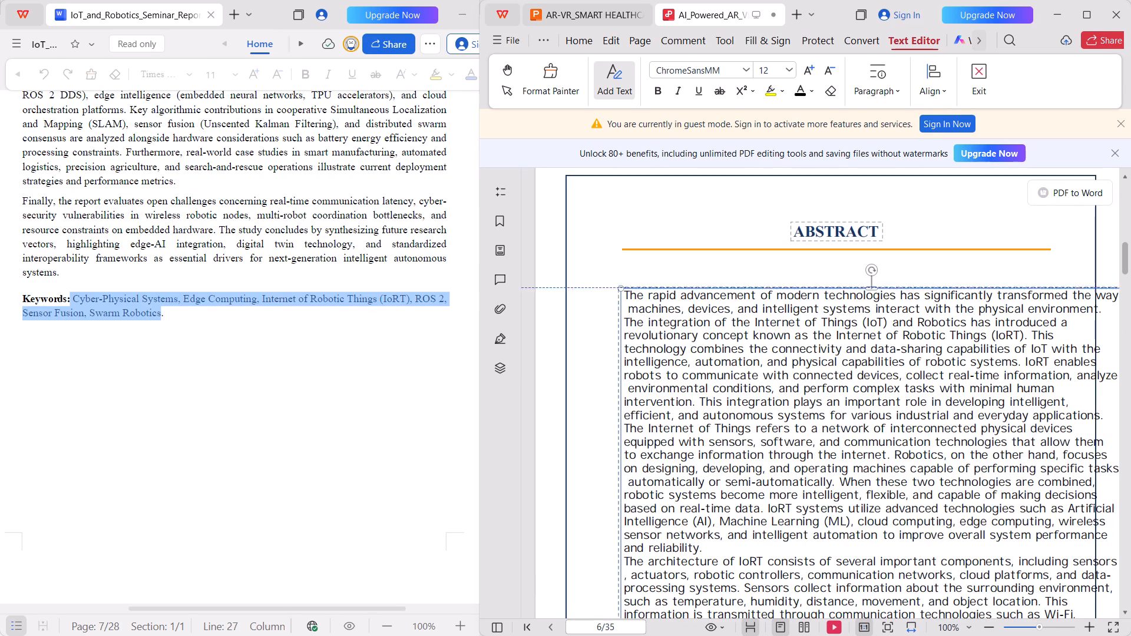
{"action": "left_click_drag", "start_coordinate": [617, 289], "coordinate": [584, 265]}
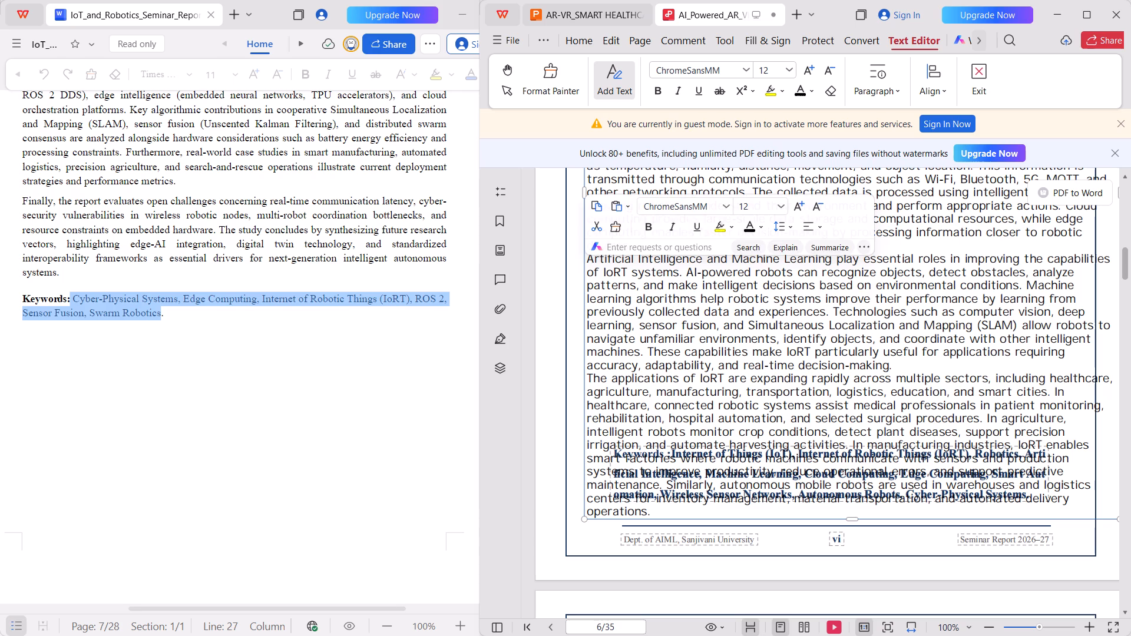
Delete the last two sentences of the architecture paragraph, from "The collected data is processed" through "devices.".
{"action": "left_click", "coordinate": [652, 512]}
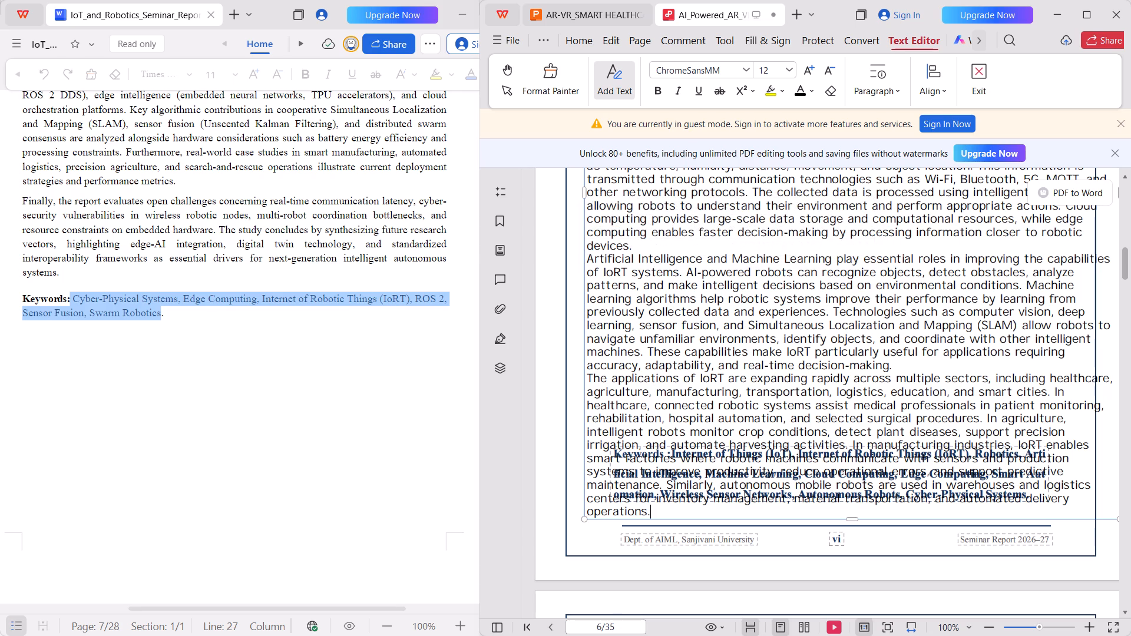
{"action": "scroll", "coordinate": [642, 271], "scroll_direction": "up", "scroll_amount": 3}
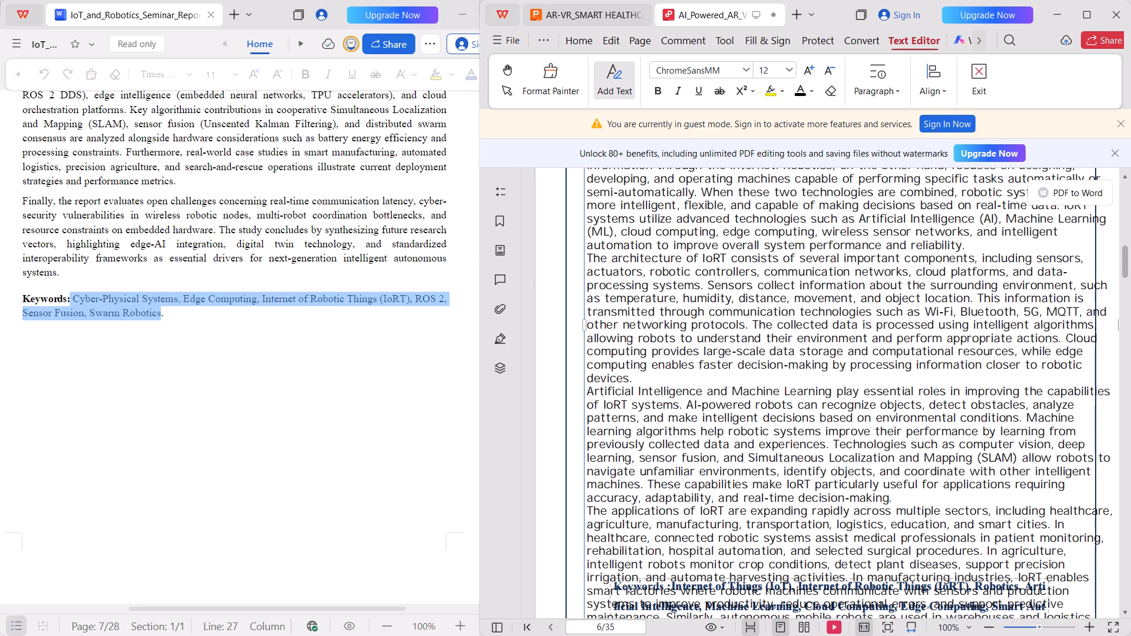
{"action": "left_click", "coordinate": [635, 376]}
{"action": "key", "text": "BackSpace"}
{"action": "key", "text": "BackSpace"}
{"action": "key", "text": "BackSpace"}
{"action": "key", "text": "BackSpace"}
{"action": "key", "text": "BackSpace"}
{"action": "key", "text": "BackSpace"}
{"action": "key", "text": "BackSpace"}
{"action": "key", "text": "BackSpace"}
{"action": "key", "text": "BackSpace"}
{"action": "key", "text": "BackSpace"}
{"action": "key", "text": "BackSpace"}
{"action": "key", "text": "BackSpace"}
{"action": "key", "text": "BackSpace"}
{"action": "key", "text": "BackSpace"}
{"action": "key", "text": "BackSpace"}
{"action": "key", "text": "BackSpace"}
{"action": "key", "text": "BackSpace"}
{"action": "key", "text": "BackSpace"}
{"action": "key", "text": "BackSpace"}
{"action": "key", "text": "BackSpace"}
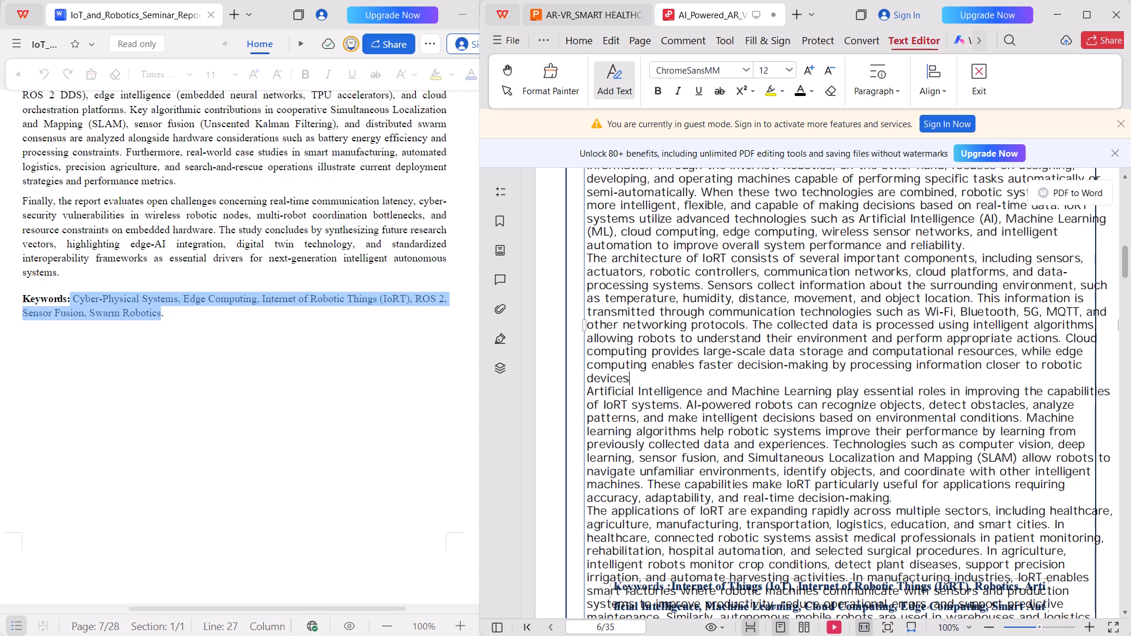
{"action": "key", "text": "BackSpace"}
{"action": "key", "text": "BackSpace"}
{"action": "key", "text": "BackSpace"}
{"action": "key", "text": "BackSpace"}
{"action": "key", "text": "BackSpace"}
{"action": "key", "text": "BackSpace"}
{"action": "key", "text": "BackSpace"}
{"action": "key", "text": "BackSpace"}
{"action": "key", "text": "BackSpace"}
{"action": "key", "text": "BackSpace"}
{"action": "key", "text": "BackSpace"}
{"action": "key", "text": "BackSpace"}
{"action": "key", "text": "BackSpace"}
{"action": "key", "text": "BackSpace"}
{"action": "key", "text": "BackSpace"}
{"action": "key", "text": "BackSpace"}
{"action": "key", "text": "BackSpace"}
{"action": "key", "text": "BackSpace"}
{"action": "key", "text": "BackSpace"}
{"action": "key", "text": "BackSpace"}
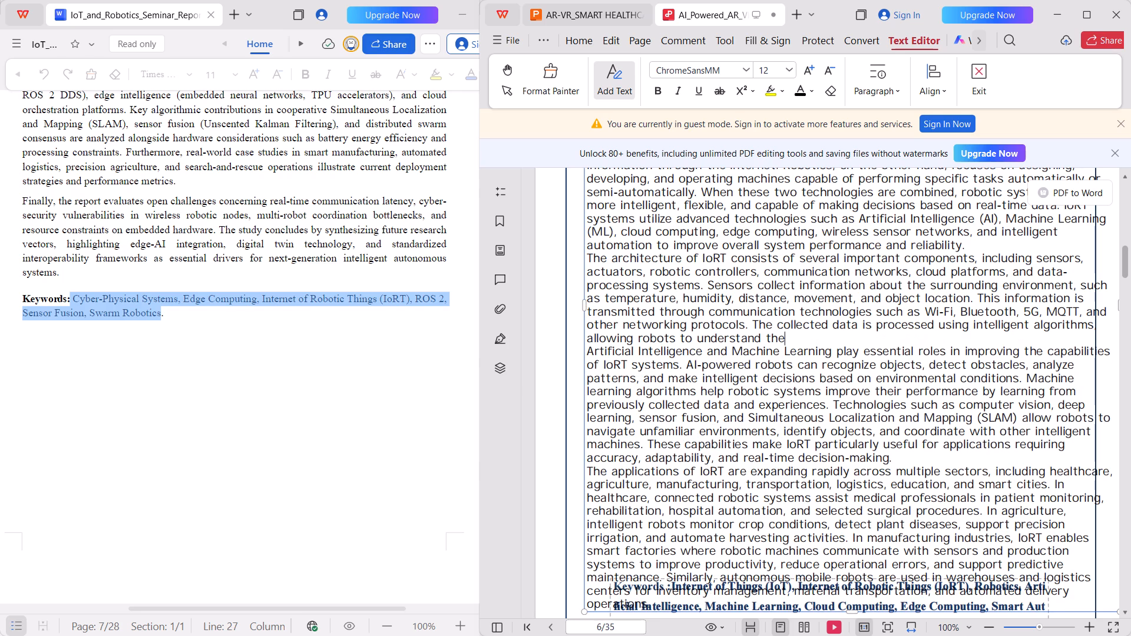
{"action": "key", "text": "BackSpace"}
{"action": "key", "text": "BackSpace"}
{"action": "key", "text": "BackSpace"}
{"action": "key", "text": "BackSpace"}
{"action": "key", "text": "BackSpace"}
{"action": "key", "text": "BackSpace"}
{"action": "key", "text": "BackSpace"}
{"action": "key", "text": "BackSpace"}
{"action": "key", "text": "BackSpace"}
{"action": "key", "text": "BackSpace"}
{"action": "key", "text": "BackSpace"}
{"action": "key", "text": "BackSpace"}
{"action": "key", "text": "BackSpace"}
{"action": "key", "text": "BackSpace"}
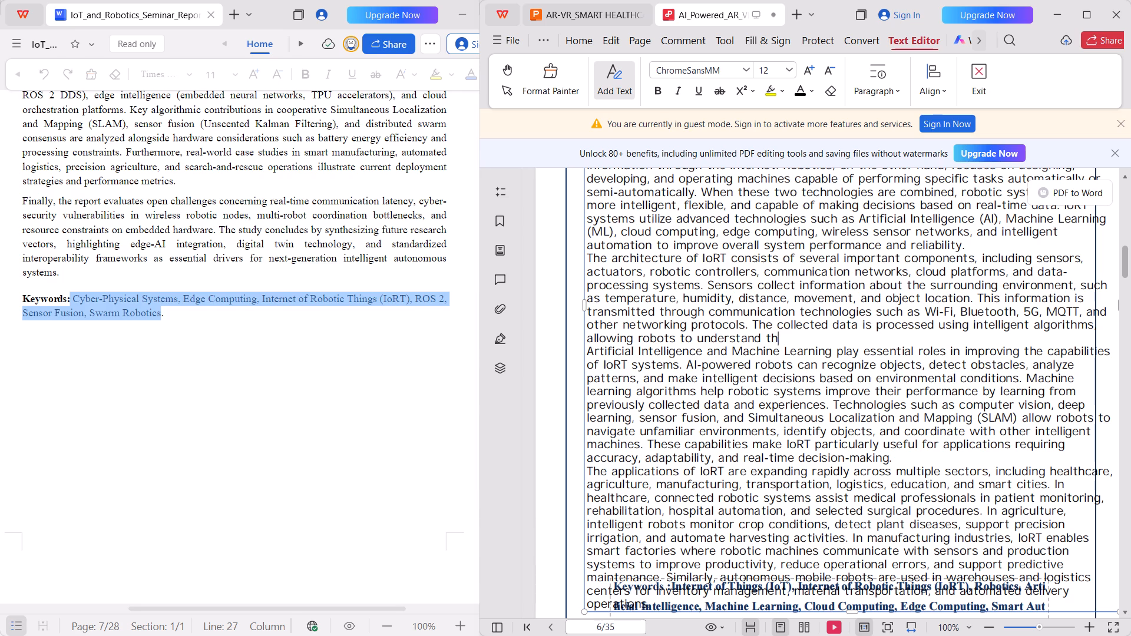
{"action": "key", "text": "BackSpace"}
{"action": "key", "text": "BackSpace"}
{"action": "key", "text": "BackSpace"}
{"action": "key", "text": "BackSpace"}
{"action": "key", "text": "BackSpace"}
{"action": "key", "text": "BackSpace"}
{"action": "key", "text": "BackSpace"}
{"action": "key", "text": "BackSpace"}
{"action": "key", "text": "BackSpace"}
{"action": "key", "text": "BackSpace"}
{"action": "key", "text": "BackSpace"}
{"action": "key", "text": "BackSpace"}
{"action": "key", "text": "BackSpace"}
{"action": "key", "text": "BackSpace"}
{"action": "key", "text": "BackSpace"}
{"action": "key", "text": "BackSpace"}
{"action": "key", "text": "BackSpace"}
{"action": "key", "text": "BackSpace"}
{"action": "key", "text": "BackSpace"}
{"action": "key", "text": "BackSpace"}
{"action": "key", "text": "BackSpace"}
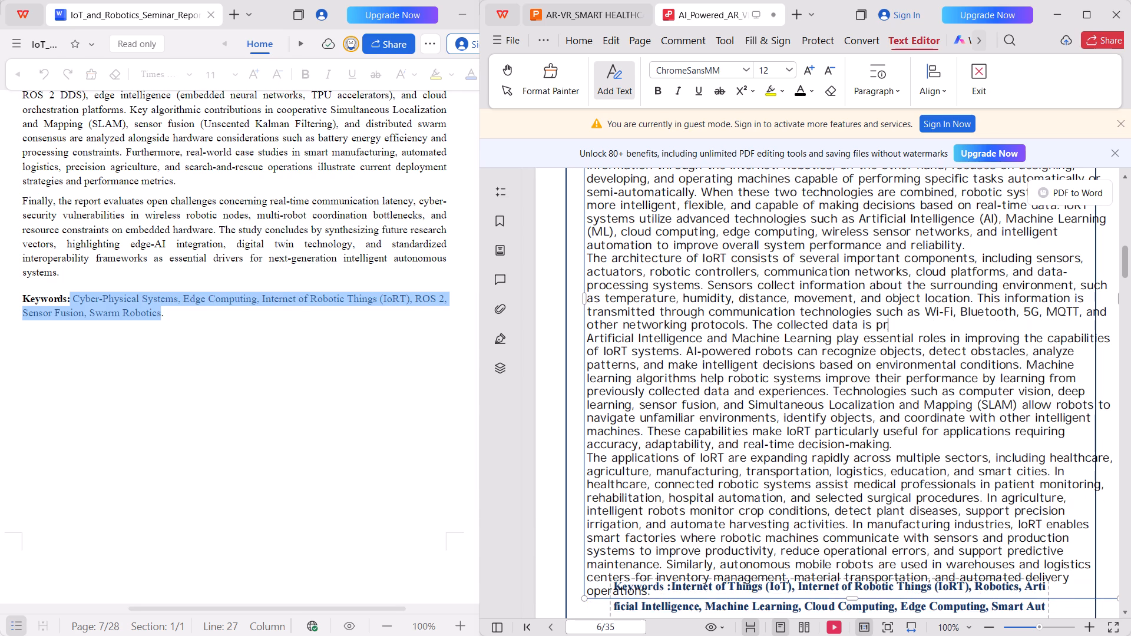
{"action": "key", "text": "BackSpace"}
{"action": "key", "text": "BackSpace"}
{"action": "key", "text": "BackSpace"}
{"action": "key", "text": "BackSpace"}
{"action": "key", "text": "BackSpace"}
{"action": "key", "text": "BackSpace"}
{"action": "key", "text": "BackSpace"}
{"action": "key", "text": "BackSpace"}
{"action": "key", "text": "BackSpace"}
{"action": "key", "text": "BackSpace"}
{"action": "key", "text": "BackSpace"}
{"action": "key", "text": "BackSpace"}
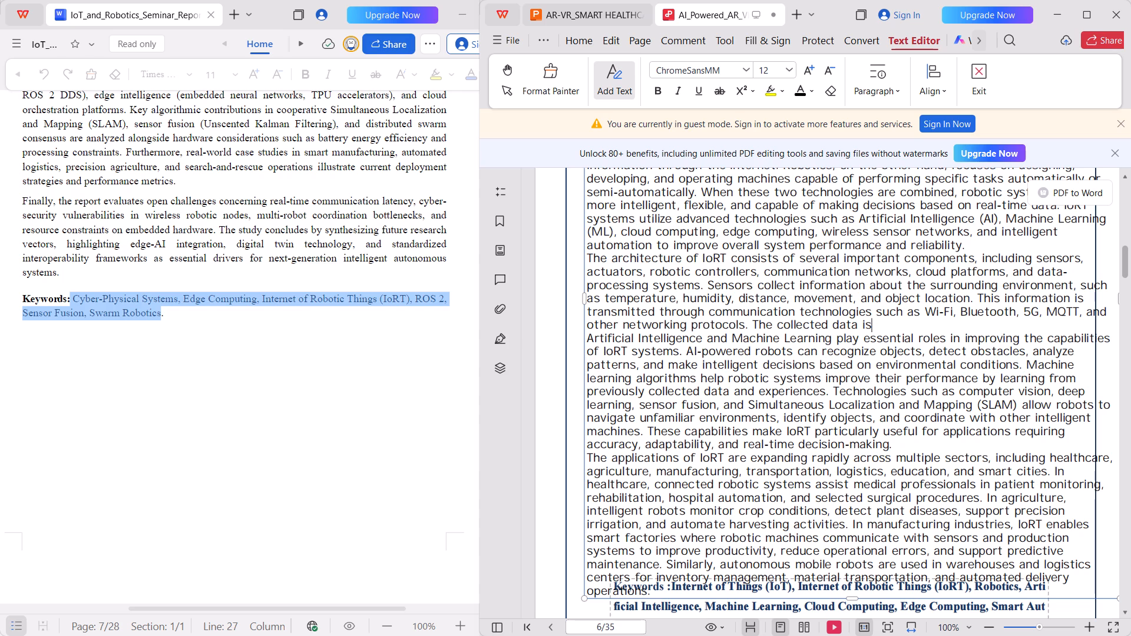
{"action": "key", "text": "BackSpace"}
{"action": "key", "text": "BackSpace"}
{"action": "key", "text": "BackSpace"}
{"action": "key", "text": "BackSpace"}
{"action": "key", "text": "BackSpace"}
{"action": "key", "text": "BackSpace"}
{"action": "key", "text": "BackSpace"}
{"action": "key", "text": "BackSpace"}
{"action": "key", "text": "BackSpace"}
{"action": "key", "text": "BackSpace"}
{"action": "key", "text": "BackSpace"}
{"action": "key", "text": "BackSpace"}
{"action": "key", "text": "BackSpace"}
{"action": "key", "text": "BackSpace"}
{"action": "key", "text": "BackSpace"}
{"action": "key", "text": "BackSpace"}
{"action": "key", "text": "BackSpace"}
{"action": "key", "text": "BackSpace"}
{"action": "key", "text": "BackSpace"}
{"action": "key", "text": "BackSpace"}
{"action": "key", "text": "BackSpace"}
{"action": "key", "text": "BackSpace"}
{"action": "key", "text": "BackSpace"}
{"action": "key", "text": "BackSpace"}
{"action": "key", "text": "BackSpace"}
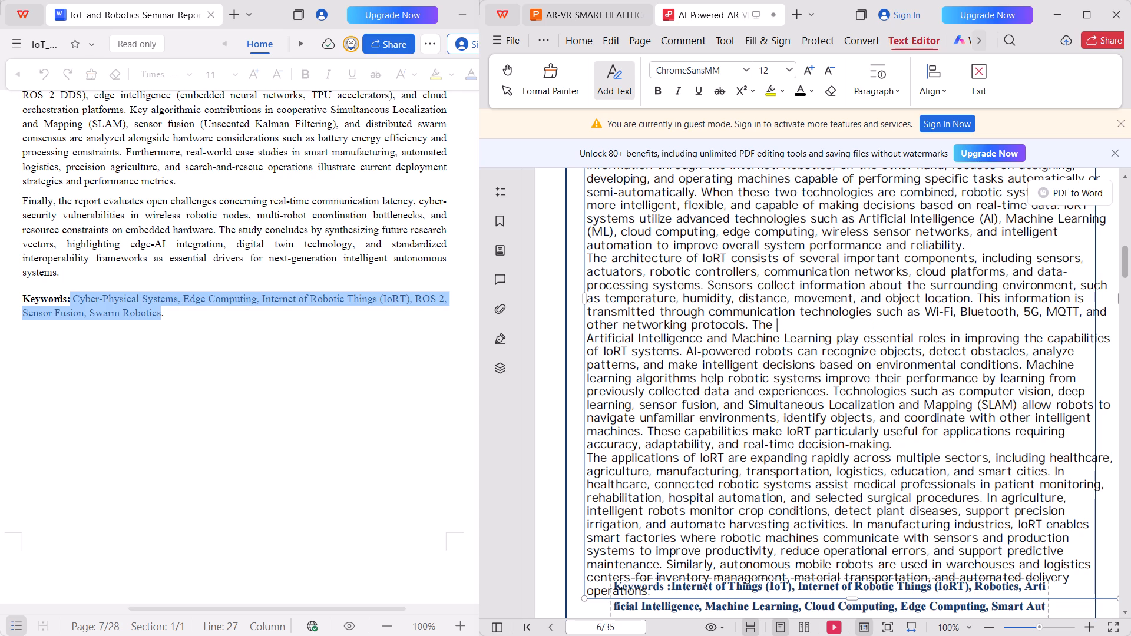
{"action": "key", "text": "BackSpace"}
{"action": "key", "text": "BackSpace"}
{"action": "key", "text": "BackSpace"}
{"action": "key", "text": "BackSpace"}
{"action": "key", "text": "BackSpace"}
Trim the end of the architecture paragraph backwards, deleting the stray "The" and "5G, MQTT, and other networking protocols." back into the word "Bluetooth".
{"action": "key", "text": "BackSpace"}
{"action": "key", "text": "BackSpace"}
{"action": "key", "text": "BackSpace"}
{"action": "key", "text": "BackSpace"}
{"action": "key", "text": "BackSpace"}
{"action": "key", "text": "BackSpace"}
{"action": "key", "text": "BackSpace"}
{"action": "key", "text": "BackSpace"}
{"action": "key", "text": "BackSpace"}
{"action": "key", "text": "BackSpace"}
{"action": "key", "text": "BackSpace"}
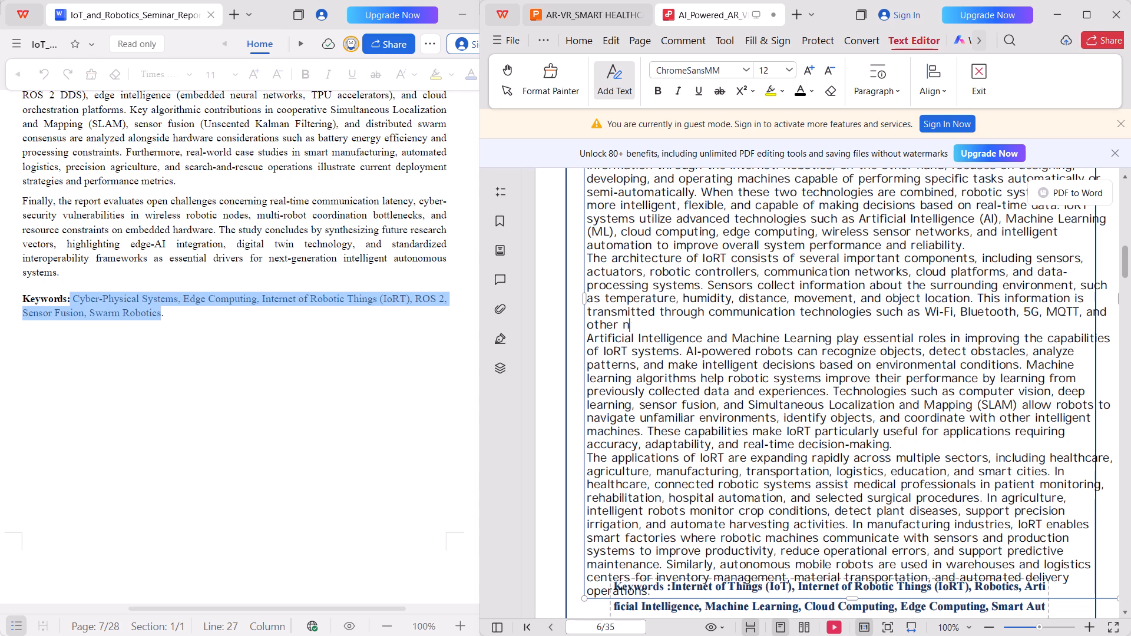
{"action": "key", "text": "BackSpace"}
{"action": "key", "text": "BackSpace"}
{"action": "key", "text": "BackSpace"}
{"action": "key", "text": "BackSpace"}
{"action": "key", "text": "BackSpace"}
{"action": "key", "text": "BackSpace"}
{"action": "key", "text": "BackSpace"}
{"action": "key", "text": "BackSpace"}
{"action": "key", "text": "BackSpace"}
{"action": "key", "text": "BackSpace"}
{"action": "key", "text": "BackSpace"}
{"action": "key", "text": "BackSpace"}
{"action": "key", "text": "BackSpace"}
{"action": "key", "text": "BackSpace"}
{"action": "key", "text": "BackSpace"}
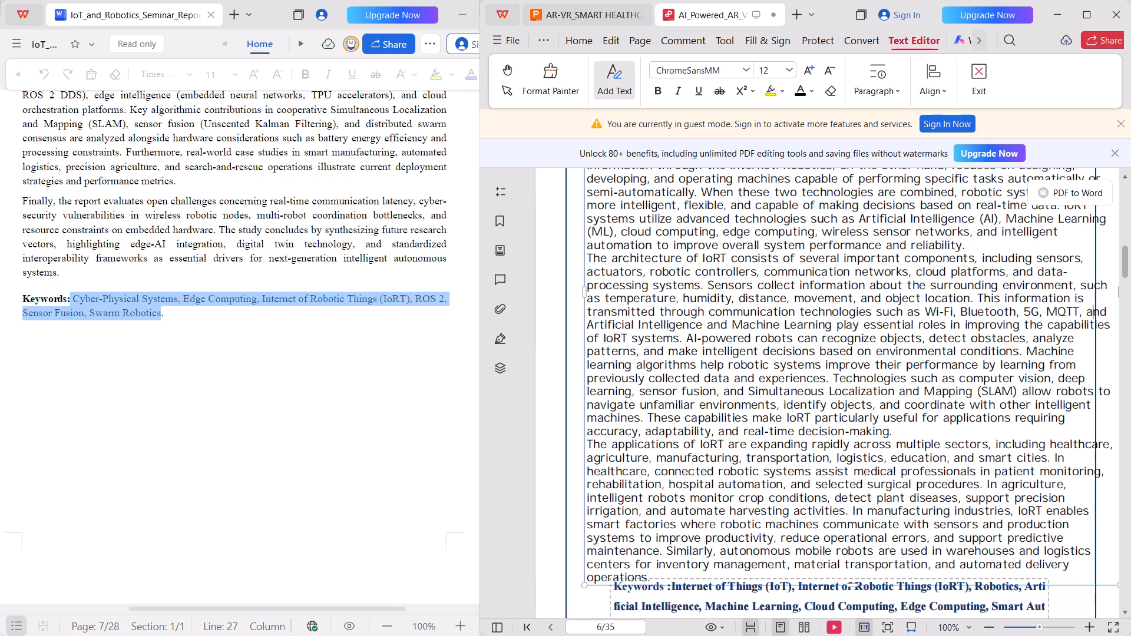
{"action": "key", "text": "BackSpace"}
{"action": "key", "text": "BackSpace"}
{"action": "key", "text": "BackSpace"}
{"action": "key", "text": "BackSpace"}
{"action": "key", "text": "BackSpace"}
{"action": "key", "text": "BackSpace"}
{"action": "key", "text": "BackSpace"}
{"action": "key", "text": "BackSpace"}
{"action": "key", "text": "BackSpace"}
{"action": "key", "text": "BackSpace"}
{"action": "key", "text": "BackSpace"}
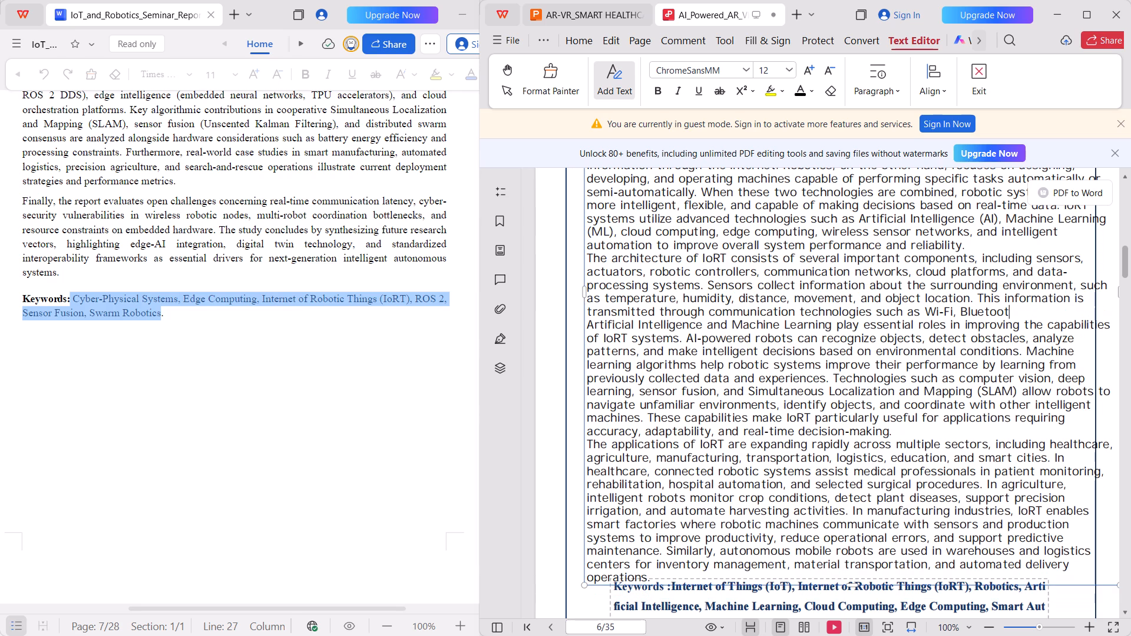
{"action": "key", "text": "BackSpace"}
{"action": "key", "text": "BackSpace"}
{"action": "key", "text": "BackSpace"}
{"action": "key", "text": "BackSpace"}
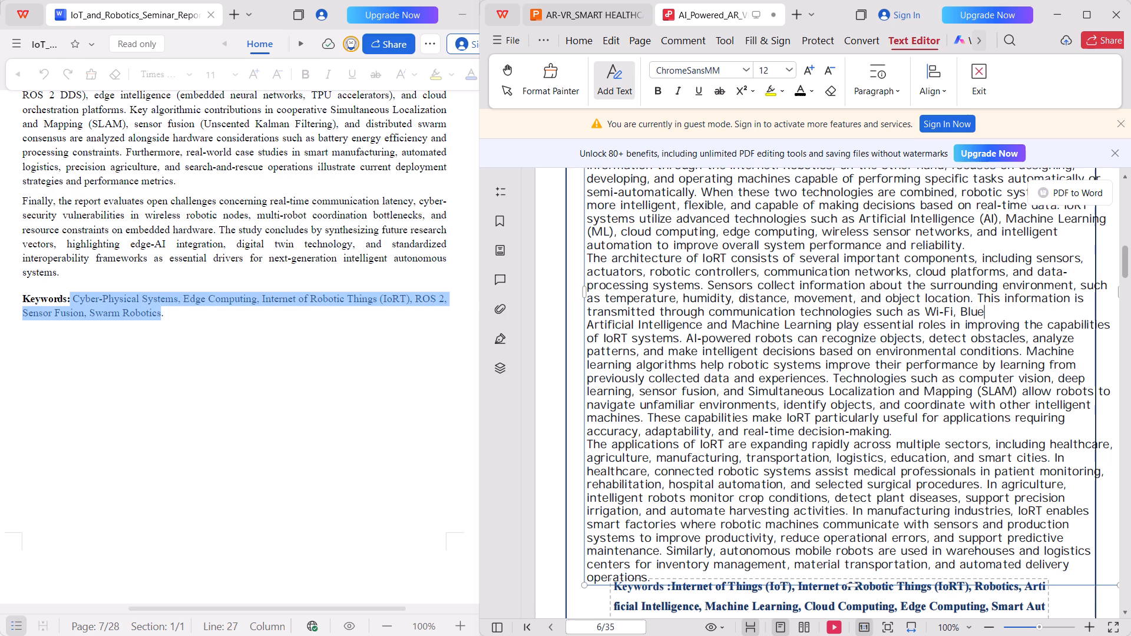
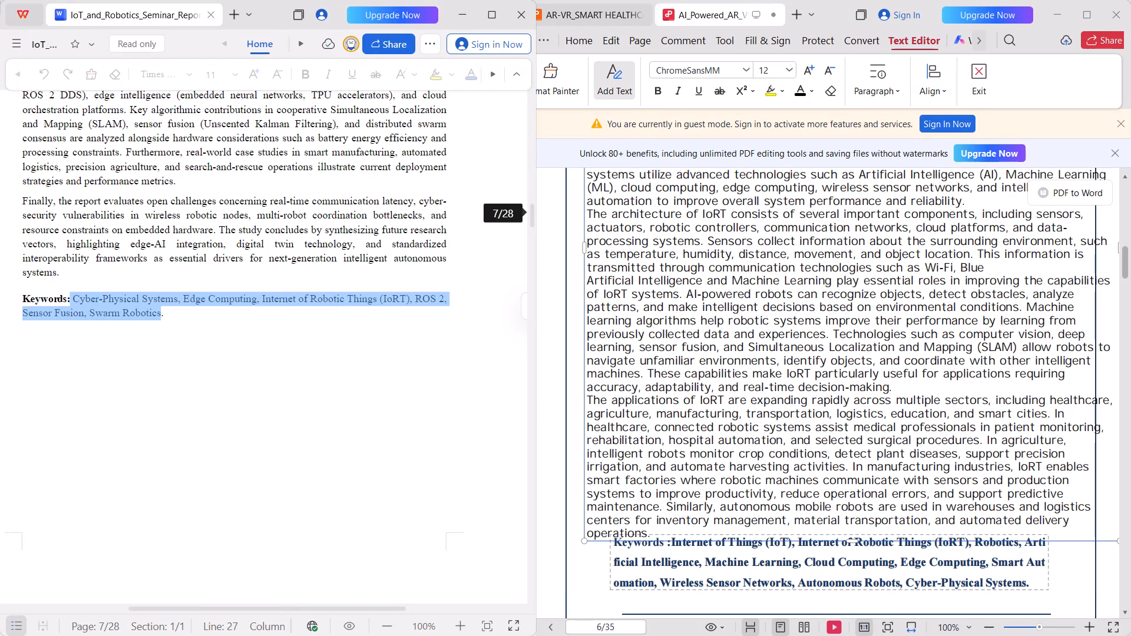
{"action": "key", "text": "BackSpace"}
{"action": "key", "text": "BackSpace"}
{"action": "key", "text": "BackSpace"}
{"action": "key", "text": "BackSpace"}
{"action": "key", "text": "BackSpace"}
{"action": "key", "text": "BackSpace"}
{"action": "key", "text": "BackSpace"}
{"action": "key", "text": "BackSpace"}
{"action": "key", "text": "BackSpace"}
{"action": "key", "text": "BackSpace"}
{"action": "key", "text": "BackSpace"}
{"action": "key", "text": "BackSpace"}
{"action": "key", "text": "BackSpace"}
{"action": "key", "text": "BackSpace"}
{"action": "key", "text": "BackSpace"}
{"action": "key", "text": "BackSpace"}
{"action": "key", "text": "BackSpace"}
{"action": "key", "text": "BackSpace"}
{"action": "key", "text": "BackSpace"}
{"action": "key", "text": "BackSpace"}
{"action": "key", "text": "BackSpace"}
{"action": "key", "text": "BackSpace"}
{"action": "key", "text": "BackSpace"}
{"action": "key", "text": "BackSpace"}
Return to the PDF abstract's text box and delete the architecture paragraph's unfinished last sentence, from "Blue" back through "This information is transmitted".
{"action": "left_click", "coordinate": [995, 271]}
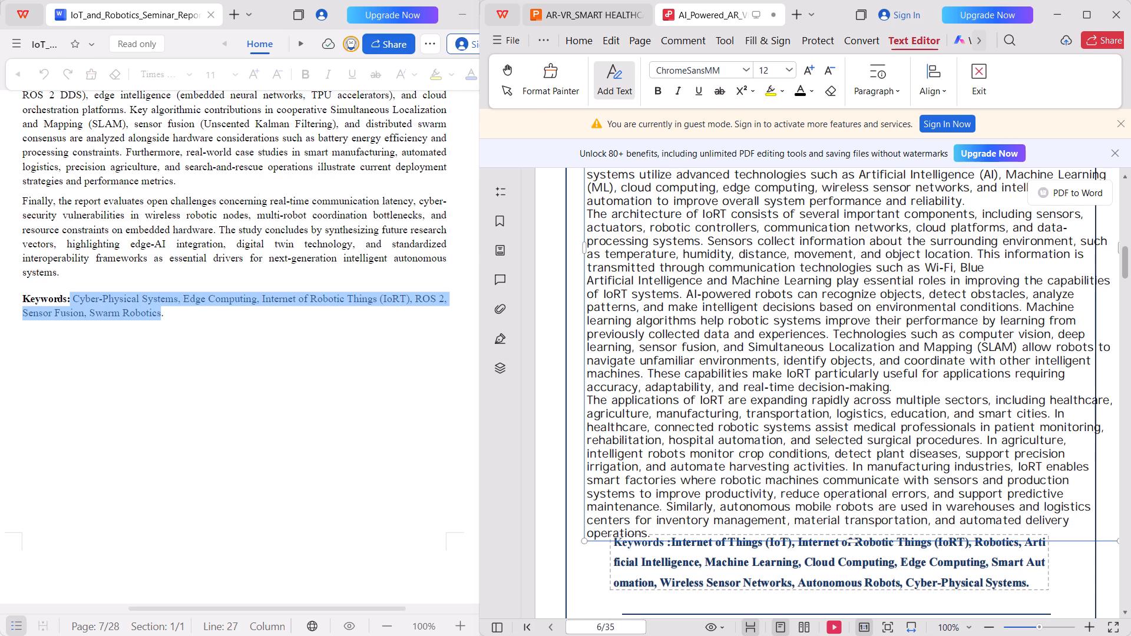
{"action": "key", "text": "BackSpace"}
{"action": "key", "text": "BackSpace"}
{"action": "key", "text": "BackSpace"}
{"action": "key", "text": "BackSpace"}
{"action": "key", "text": "BackSpace"}
{"action": "key", "text": "BackSpace"}
{"action": "key", "text": "BackSpace"}
{"action": "key", "text": "BackSpace"}
{"action": "key", "text": "BackSpace"}
{"action": "key", "text": "BackSpace"}
{"action": "key", "text": "BackSpace"}
{"action": "key", "text": "BackSpace"}
{"action": "key", "text": "BackSpace"}
{"action": "key", "text": "BackSpace"}
{"action": "key", "text": "BackSpace"}
{"action": "key", "text": "BackSpace"}
{"action": "key", "text": "BackSpace"}
{"action": "key", "text": "BackSpace"}
{"action": "key", "text": "BackSpace"}
{"action": "key", "text": "BackSpace"}
{"action": "key", "text": "BackSpace"}
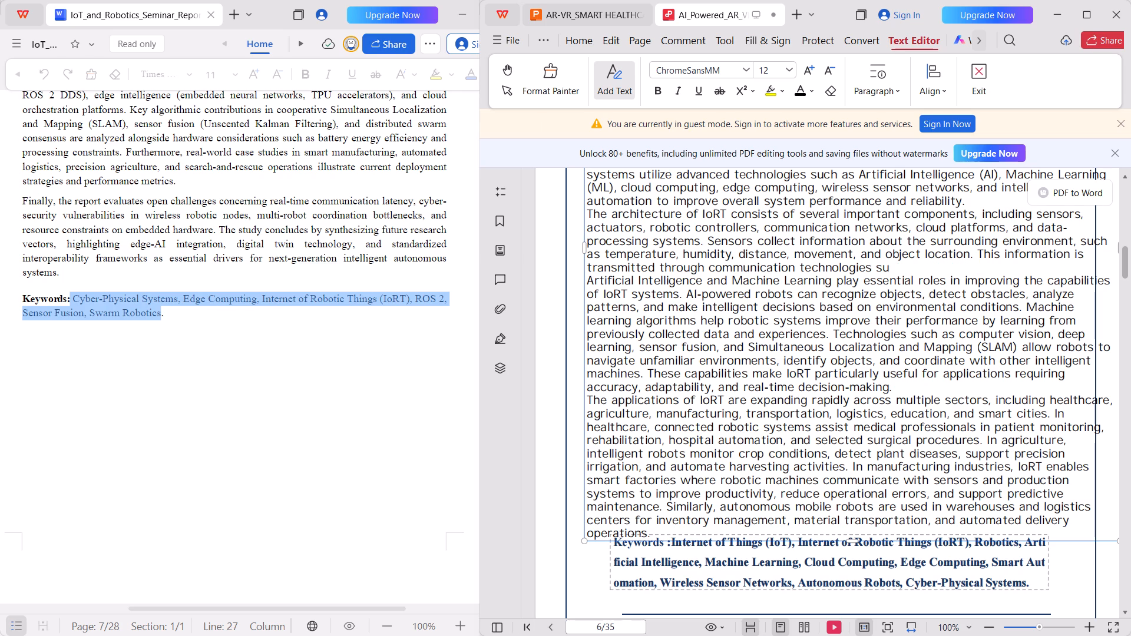
{"action": "key", "text": "BackSpace"}
{"action": "key", "text": "BackSpace"}
{"action": "key", "text": "BackSpace"}
{"action": "key", "text": "BackSpace"}
{"action": "key", "text": "BackSpace"}
{"action": "key", "text": "BackSpace"}
{"action": "key", "text": "BackSpace"}
{"action": "key", "text": "BackSpace"}
{"action": "key", "text": "BackSpace"}
{"action": "key", "text": "BackSpace"}
{"action": "key", "text": "BackSpace"}
{"action": "key", "text": "BackSpace"}
{"action": "key", "text": "BackSpace"}
{"action": "key", "text": "BackSpace"}
{"action": "key", "text": "BackSpace"}
{"action": "key", "text": "BackSpace"}
{"action": "key", "text": "BackSpace"}
{"action": "key", "text": "BackSpace"}
{"action": "key", "text": "BackSpace"}
{"action": "key", "text": "BackSpace"}
{"action": "key", "text": "BackSpace"}
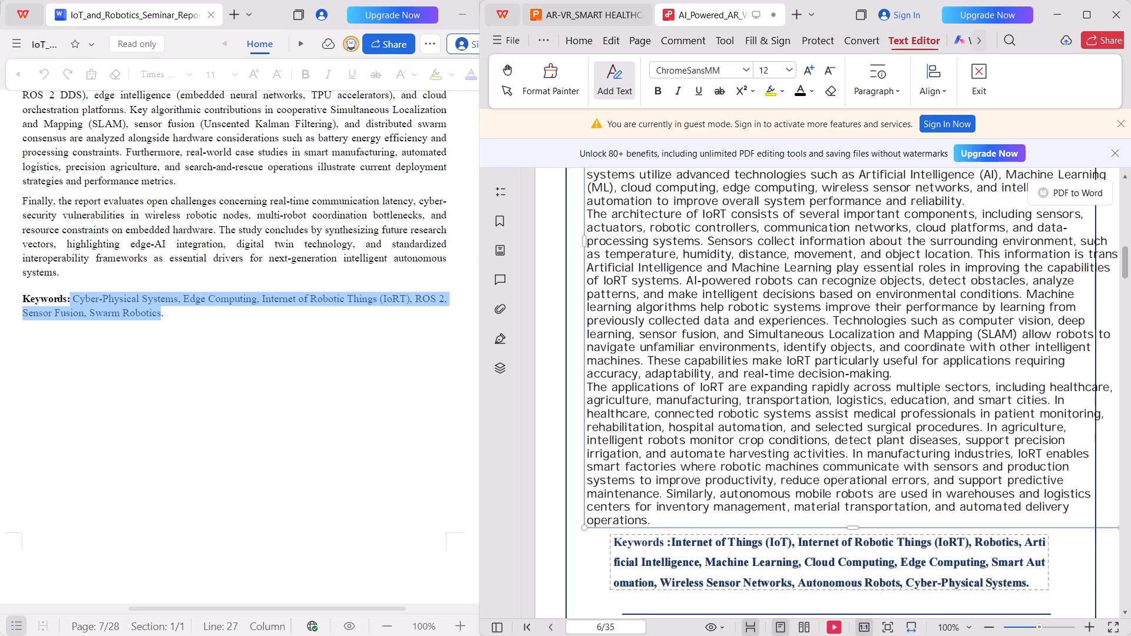
{"action": "key", "text": "BackSpace"}
{"action": "key", "text": "BackSpace"}
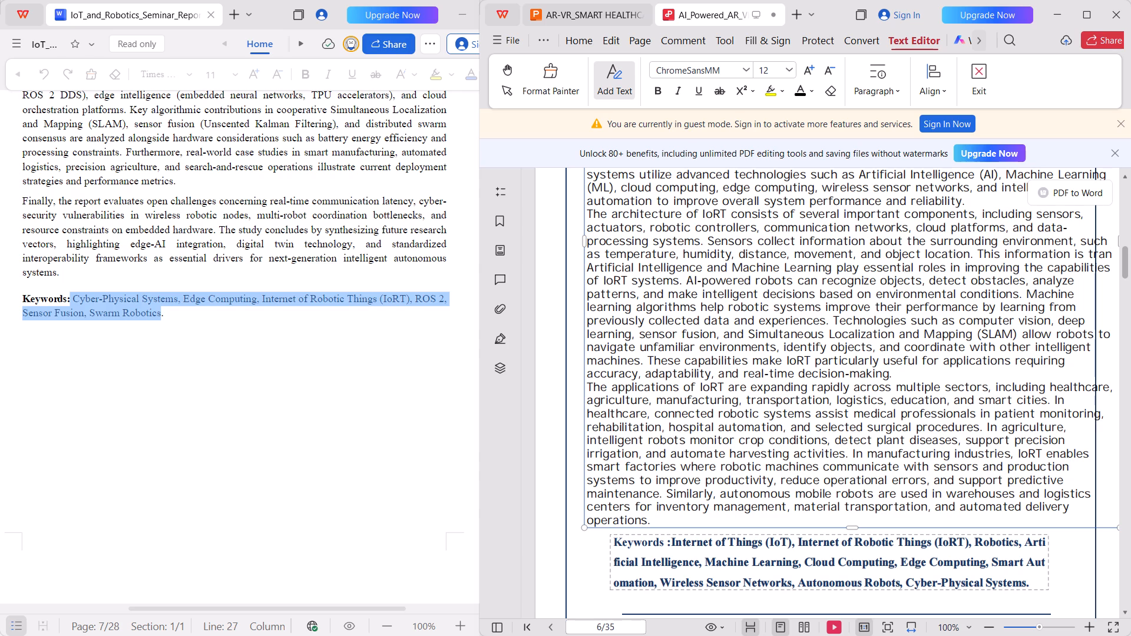
{"action": "key", "text": "BackSpace"}
{"action": "key", "text": "BackSpace"}
{"action": "key", "text": "BackSpace"}
{"action": "key", "text": "BackSpace"}
{"action": "key", "text": "BackSpace"}
{"action": "key", "text": "BackSpace"}
{"action": "key", "text": "BackSpace"}
{"action": "key", "text": "BackSpace"}
{"action": "key", "text": "BackSpace"}
{"action": "key", "text": "BackSpace"}
{"action": "key", "text": "BackSpace"}
{"action": "key", "text": "BackSpace"}
{"action": "key", "text": "BackSpace"}
{"action": "key", "text": "BackSpace"}
{"action": "key", "text": "BackSpace"}
{"action": "key", "text": "BackSpace"}
{"action": "key", "text": "BackSpace"}
{"action": "key", "text": "BackSpace"}
{"action": "key", "text": "BackSpace"}
{"action": "key", "text": "BackSpace"}
{"action": "key", "text": "BackSpace"}
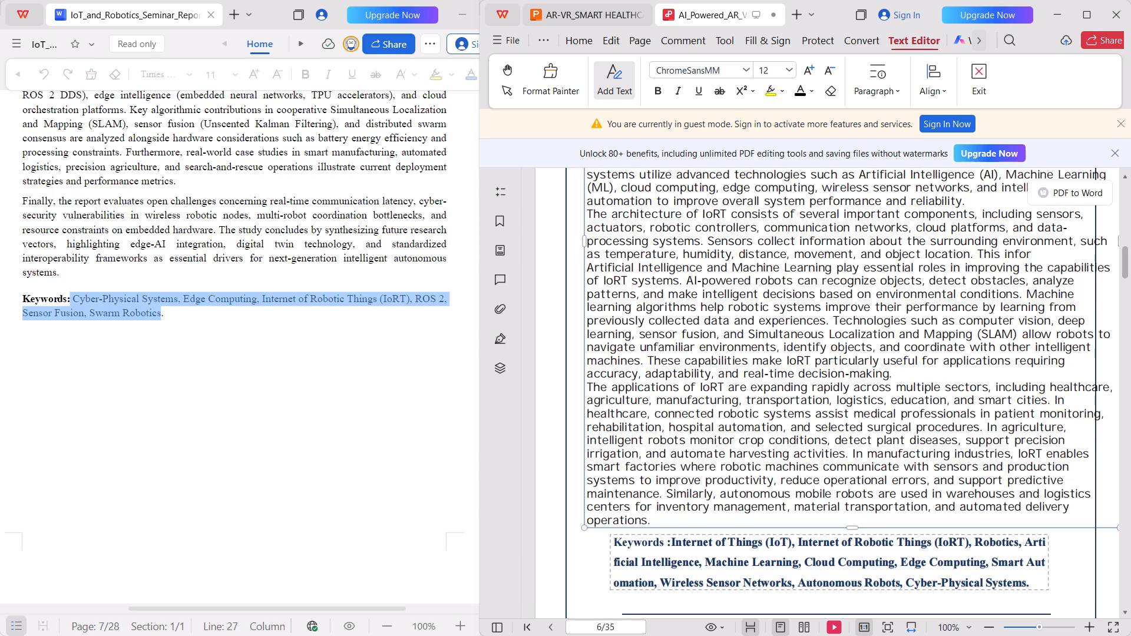
{"action": "key", "text": "BackSpace"}
{"action": "key", "text": "BackSpace"}
{"action": "key", "text": "BackSpace"}
{"action": "key", "text": "BackSpace"}
Delete the architecture paragraph's ending backwards, from the unfinished "This infor" through the sentence starting "Sensors collect information", back to "data-processing system".
{"action": "key", "text": "BackSpace"}
{"action": "key", "text": "BackSpace"}
{"action": "key", "text": "BackSpace"}
{"action": "key", "text": "BackSpace"}
{"action": "key", "text": "BackSpace"}
{"action": "key", "text": "BackSpace"}
{"action": "key", "text": "BackSpace"}
{"action": "key", "text": "BackSpace"}
{"action": "key", "text": "BackSpace"}
{"action": "key", "text": "BackSpace"}
{"action": "key", "text": "BackSpace"}
{"action": "key", "text": "BackSpace"}
{"action": "key", "text": "BackSpace"}
{"action": "key", "text": "BackSpace"}
{"action": "key", "text": "BackSpace"}
{"action": "key", "text": "BackSpace"}
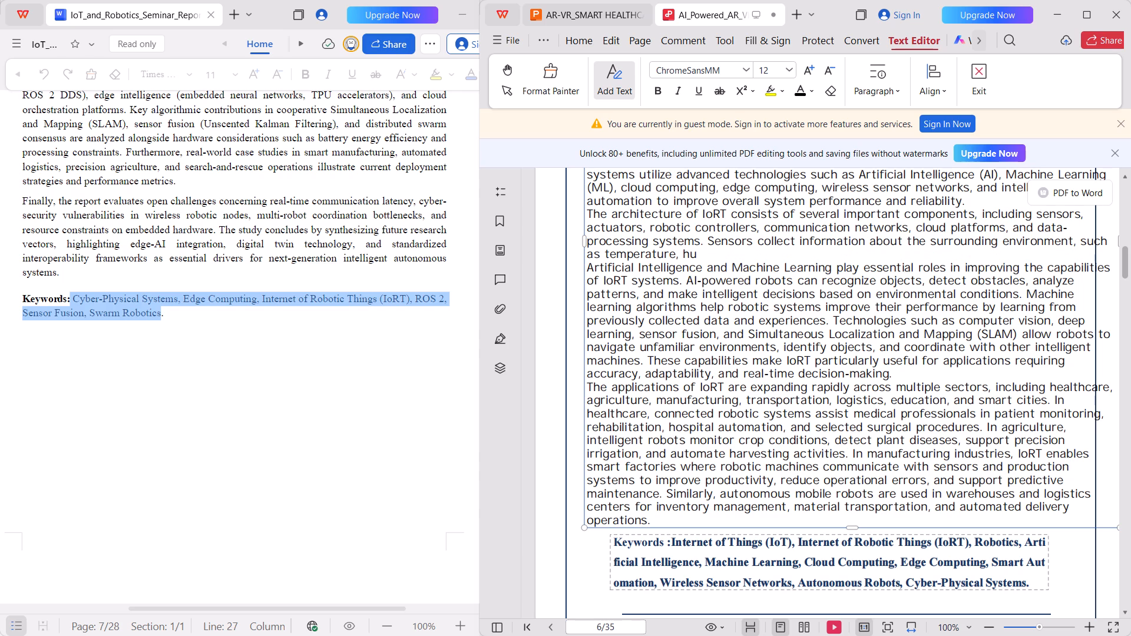
{"action": "key", "text": "BackSpace"}
{"action": "key", "text": "BackSpace"}
{"action": "key", "text": "BackSpace"}
{"action": "key", "text": "BackSpace"}
{"action": "key", "text": "BackSpace"}
{"action": "key", "text": "BackSpace"}
{"action": "key", "text": "BackSpace"}
{"action": "key", "text": "BackSpace"}
{"action": "key", "text": "BackSpace"}
{"action": "key", "text": "BackSpace"}
{"action": "key", "text": "BackSpace"}
{"action": "key", "text": "BackSpace"}
{"action": "key", "text": "BackSpace"}
{"action": "key", "text": "BackSpace"}
{"action": "key", "text": "BackSpace"}
{"action": "key", "text": "BackSpace"}
{"action": "key", "text": "BackSpace"}
{"action": "key", "text": "BackSpace"}
{"action": "key", "text": "BackSpace"}
{"action": "key", "text": "BackSpace"}
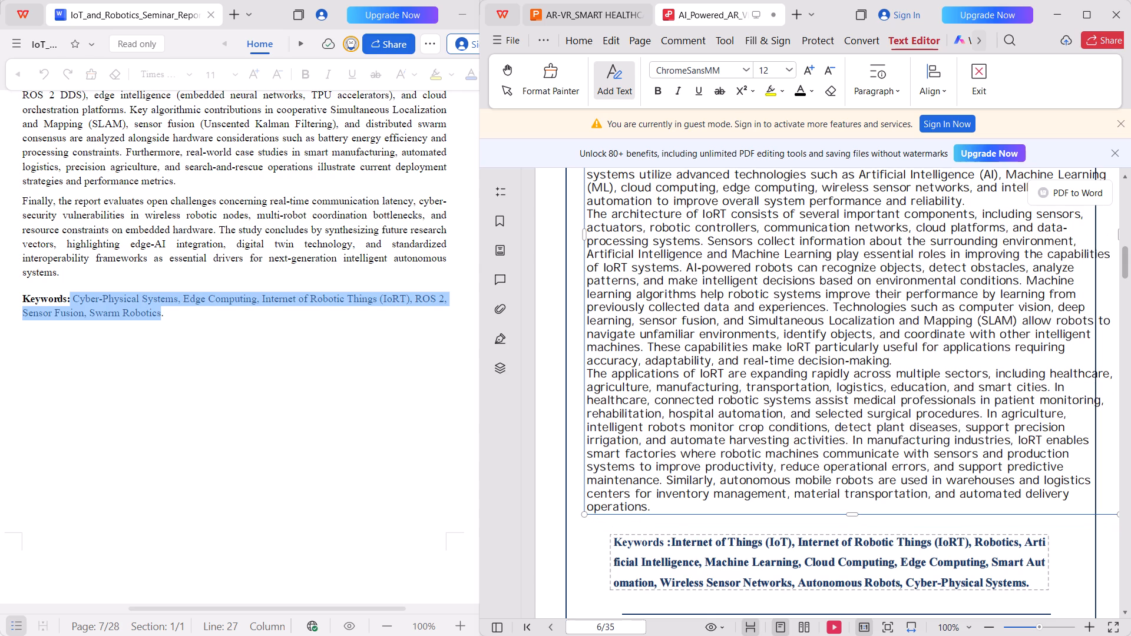
{"action": "key", "text": "BackSpace"}
{"action": "key", "text": "BackSpace"}
{"action": "key", "text": "BackSpace"}
{"action": "key", "text": "BackSpace"}
{"action": "key", "text": "BackSpace"}
{"action": "key", "text": "BackSpace"}
{"action": "key", "text": "BackSpace"}
{"action": "key", "text": "BackSpace"}
{"action": "key", "text": "BackSpace"}
{"action": "key", "text": "BackSpace"}
{"action": "key", "text": "BackSpace"}
{"action": "key", "text": "BackSpace"}
{"action": "key", "text": "BackSpace"}
{"action": "key", "text": "BackSpace"}
{"action": "key", "text": "BackSpace"}
{"action": "key", "text": "BackSpace"}
{"action": "key", "text": "BackSpace"}
{"action": "key", "text": "BackSpace"}
{"action": "key", "text": "BackSpace"}
{"action": "key", "text": "BackSpace"}
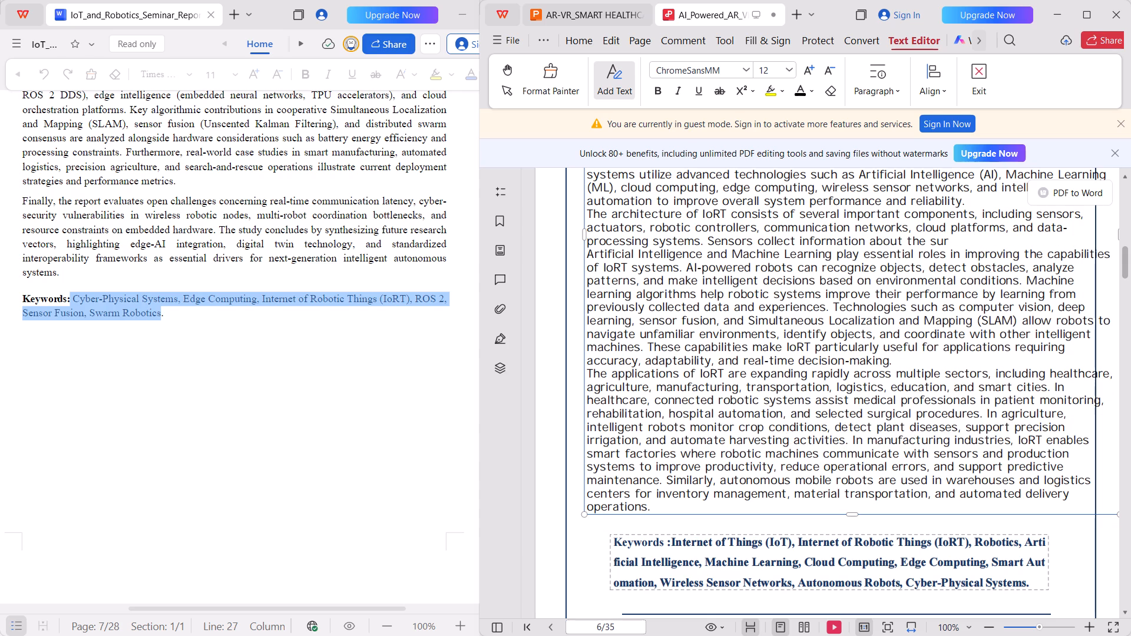
{"action": "key", "text": "BackSpace"}
{"action": "key", "text": "BackSpace"}
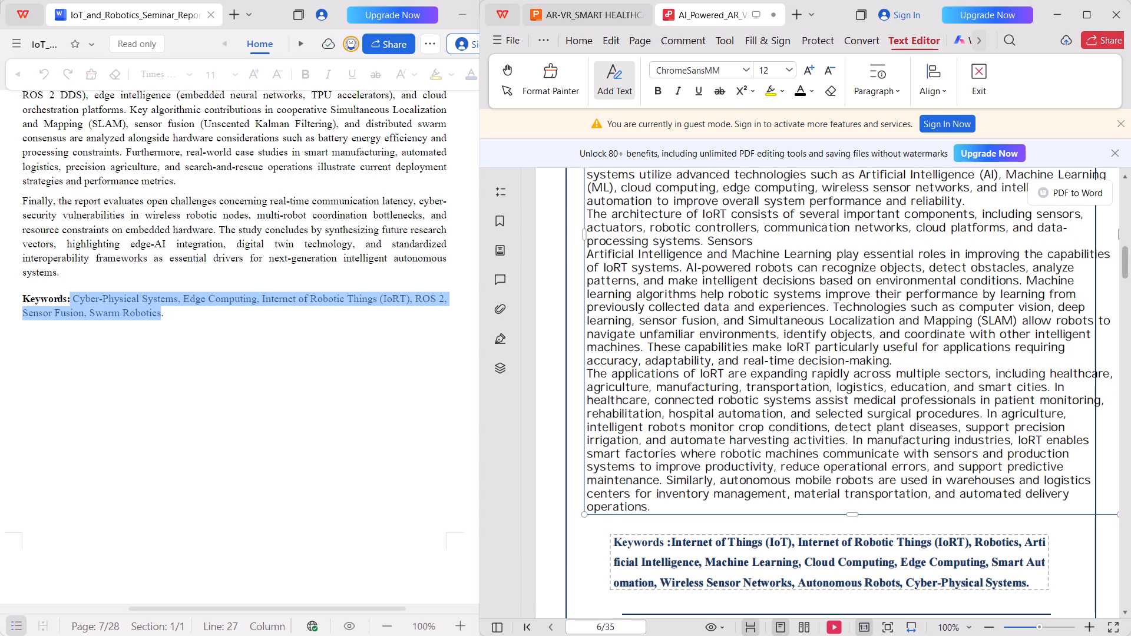
{"action": "key", "text": "BackSpace"}
{"action": "key", "text": "BackSpace"}
{"action": "key", "text": "BackSpace"}
{"action": "key", "text": "BackSpace"}
{"action": "key", "text": "BackSpace"}
{"action": "key", "text": "BackSpace"}
{"action": "key", "text": "BackSpace"}
{"action": "key", "text": "BackSpace"}
{"action": "key", "text": "BackSpace"}
{"action": "key", "text": "BackSpace"}
{"action": "key", "text": "BackSpace"}
{"action": "key", "text": "BackSpace"}
{"action": "key", "text": "BackSpace"}
{"action": "key", "text": "BackSpace"}
{"action": "key", "text": "BackSpace"}
{"action": "key", "text": "BackSpace"}
{"action": "key", "text": "BackSpace"}
{"action": "key", "text": "BackSpace"}
{"action": "key", "text": "BackSpace"}
{"action": "key", "text": "BackSpace"}
{"action": "key", "text": "BackSpace"}
{"action": "key", "text": "BackSpace"}
Cut "cloud platforms, and data-processing system" from the architecture sentence and end it with a period after "communication networks".
{"action": "key", "text": "BackSpace"}
{"action": "key", "text": "BackSpace"}
{"action": "key", "text": "BackSpace"}
{"action": "key", "text": "BackSpace"}
{"action": "key", "text": "BackSpace"}
{"action": "key", "text": "BackSpace"}
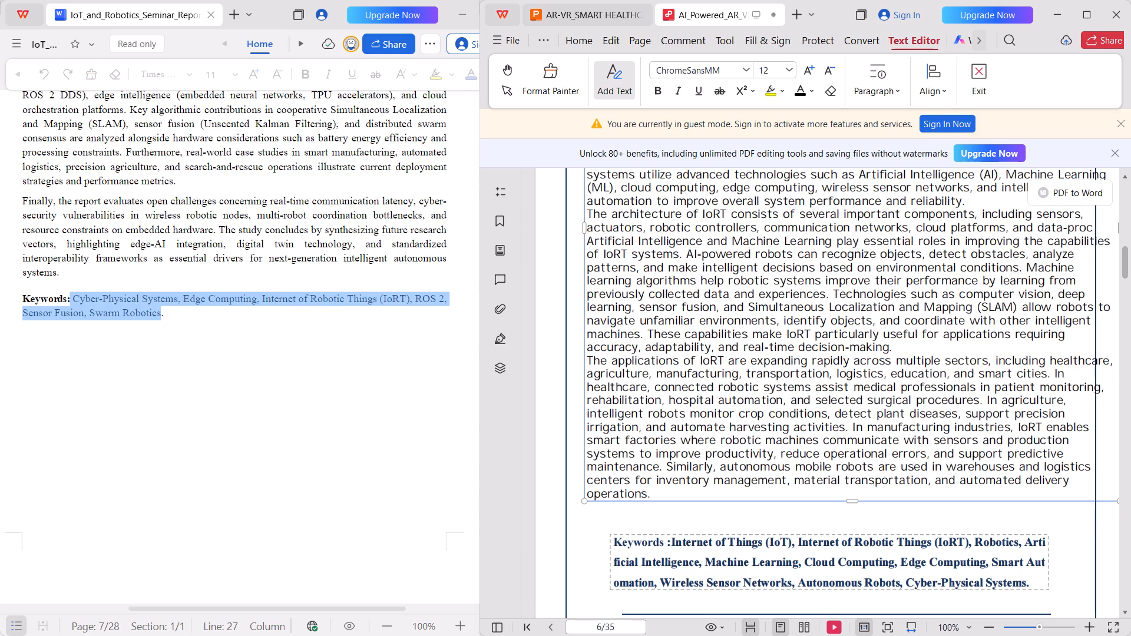
{"action": "key", "text": "BackSpace"}
{"action": "key", "text": "BackSpace"}
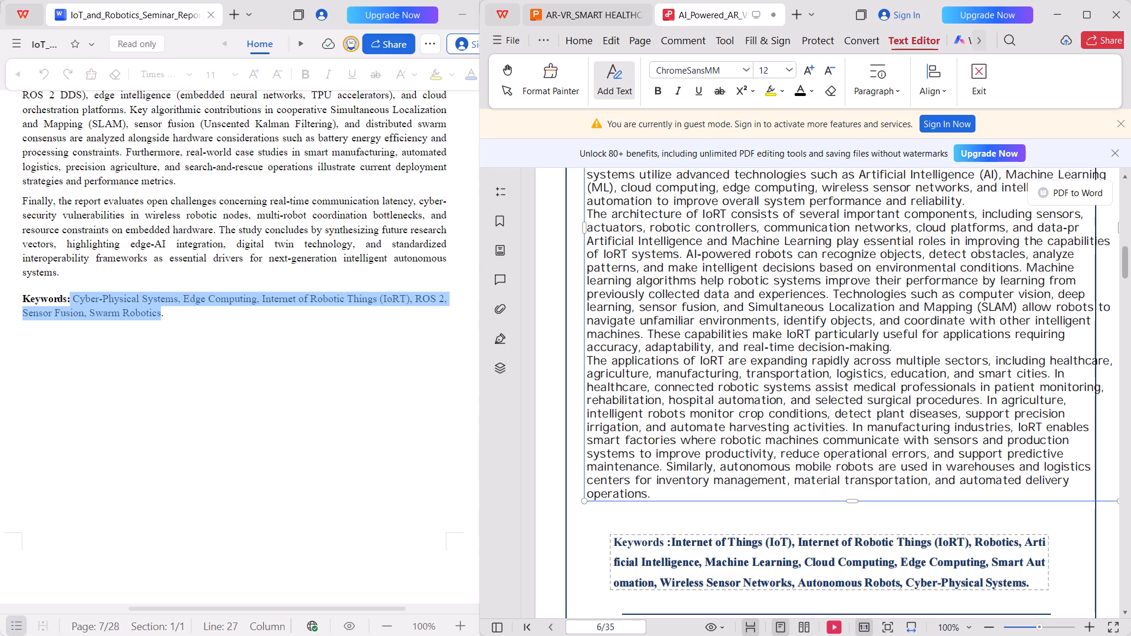
{"action": "key", "text": "BackSpace"}
{"action": "key", "text": "BackSpace"}
{"action": "key", "text": "BackSpace"}
{"action": "key", "text": "BackSpace"}
{"action": "key", "text": "BackSpace"}
{"action": "key", "text": "BackSpace"}
{"action": "key", "text": "BackSpace"}
{"action": "key", "text": "BackSpace"}
{"action": "key", "text": "BackSpace"}
{"action": "key", "text": "BackSpace"}
{"action": "key", "text": "BackSpace"}
{"action": "key", "text": "BackSpace"}
{"action": "key", "text": "BackSpace"}
{"action": "key", "text": "BackSpace"}
{"action": "key", "text": "BackSpace"}
{"action": "key", "text": "BackSpace"}
{"action": "key", "text": "BackSpace"}
{"action": "key", "text": "BackSpace"}
{"action": "key", "text": "BackSpace"}
{"action": "key", "text": "BackSpace"}
{"action": "key", "text": "BackSpace"}
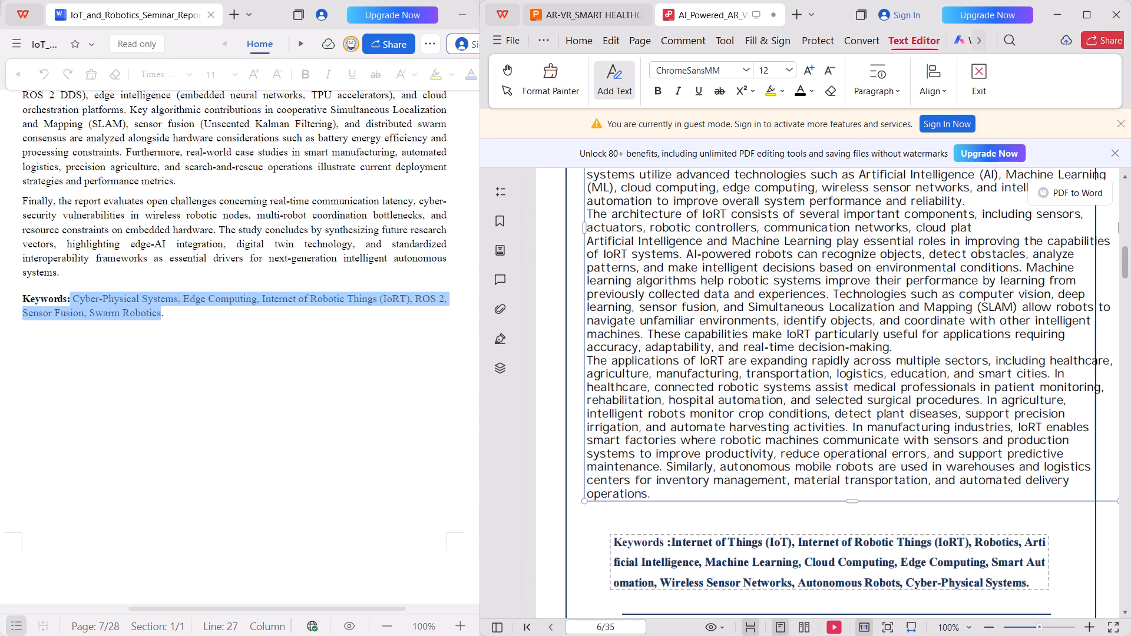
{"action": "key", "text": "BackSpace"}
{"action": "key", "text": "BackSpace"}
{"action": "key", "text": "BackSpace"}
{"action": "key", "text": "BackSpace"}
{"action": "key", "text": "BackSpace"}
{"action": "key", "text": "BackSpace"}
{"action": "key", "text": "BackSpace"}
{"action": "key", "text": "BackSpace"}
{"action": "key", "text": "BackSpace"}
{"action": "key", "text": "BackSpace"}
{"action": "key", "text": "BackSpace"}
{"action": "key", "text": "BackSpace"}
{"action": "key", "text": "period"}
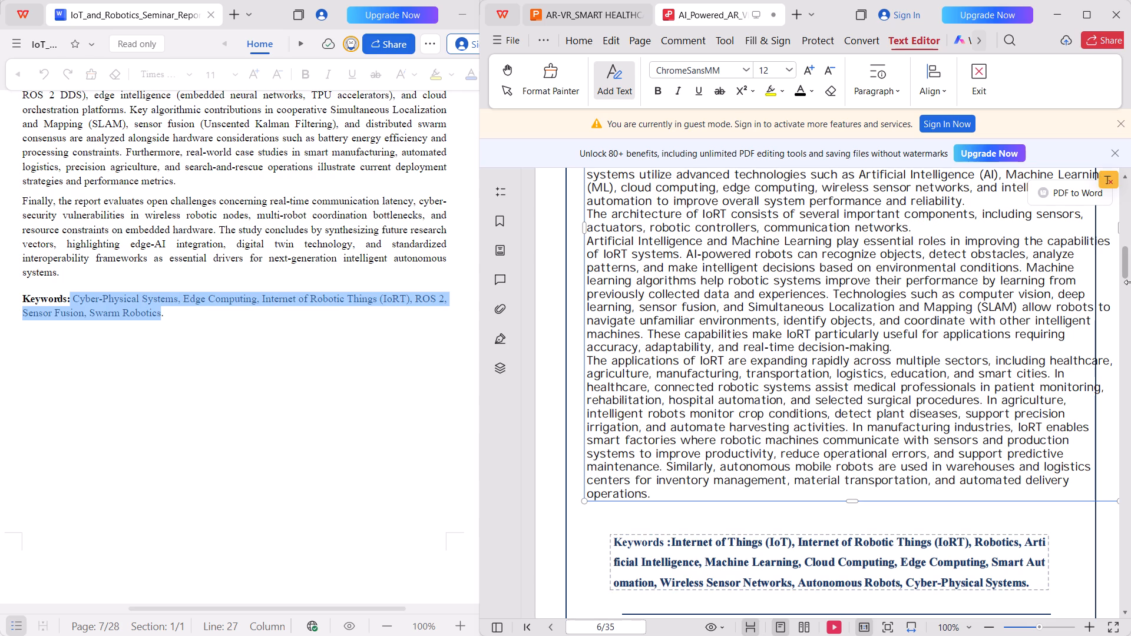
Switch to full-screen view and reposition the abstract text box so its text lines up inside the page border.
{"action": "key", "text": "F11"}
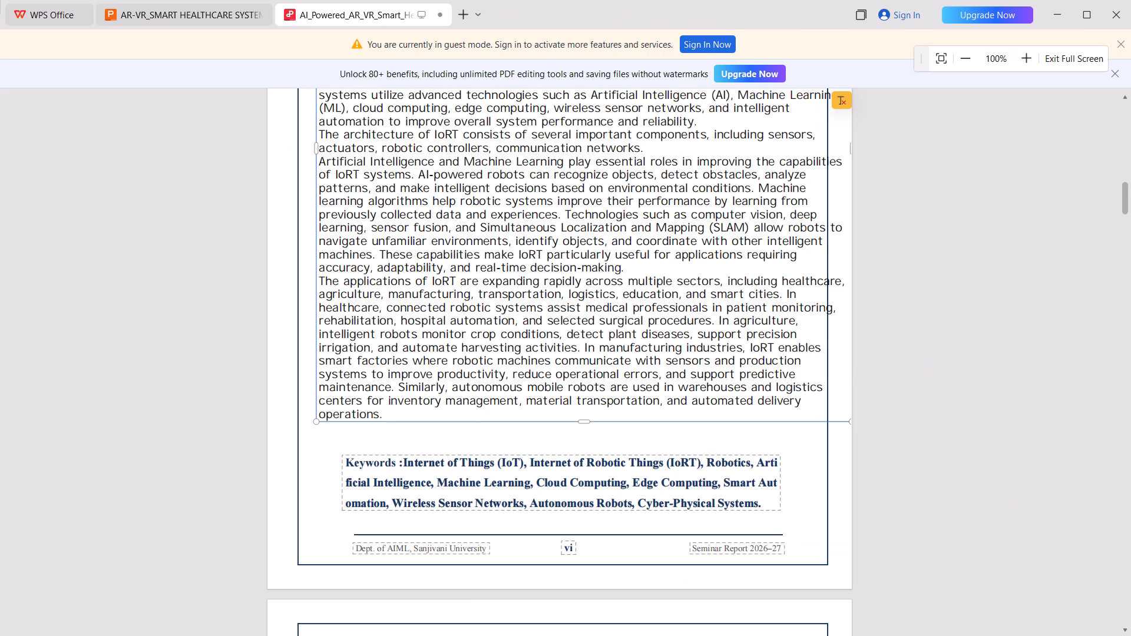
{"action": "left_click_drag", "start_coordinate": [835, 420], "coordinate": [822, 415]}
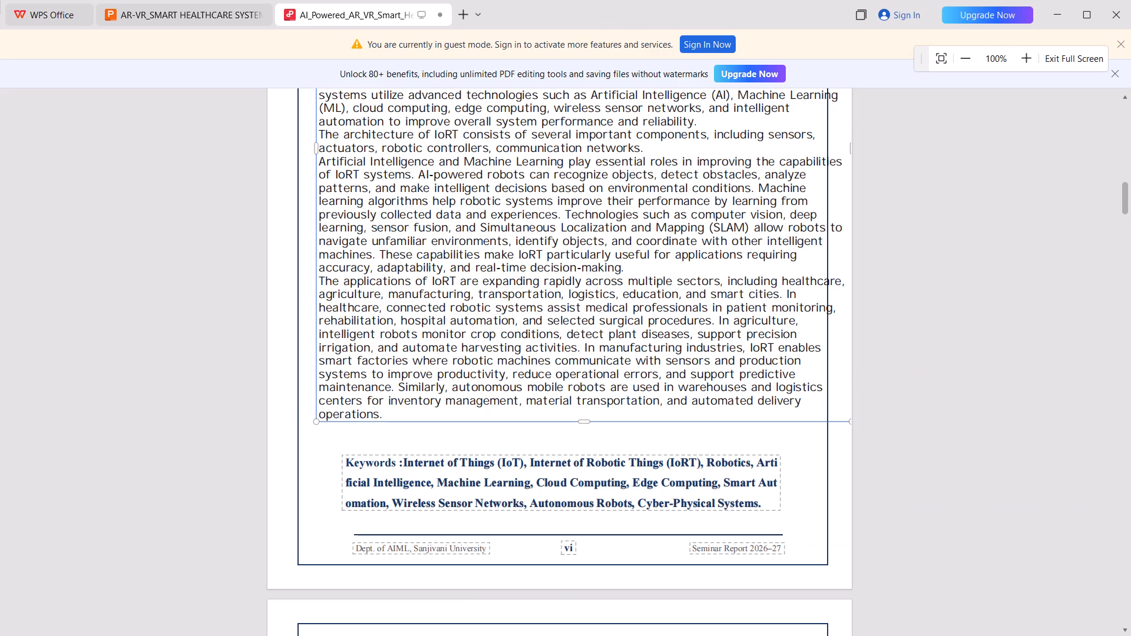
{"action": "left_click_drag", "start_coordinate": [822, 415], "coordinate": [794, 418]}
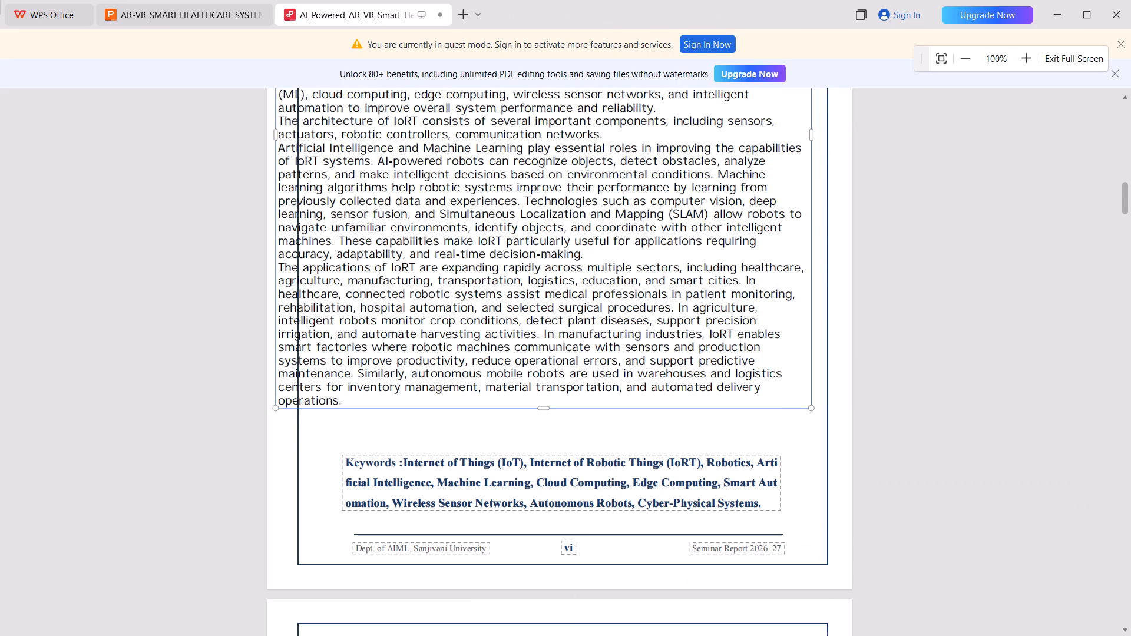
{"action": "left_click_drag", "start_coordinate": [273, 324], "coordinate": [306, 327]}
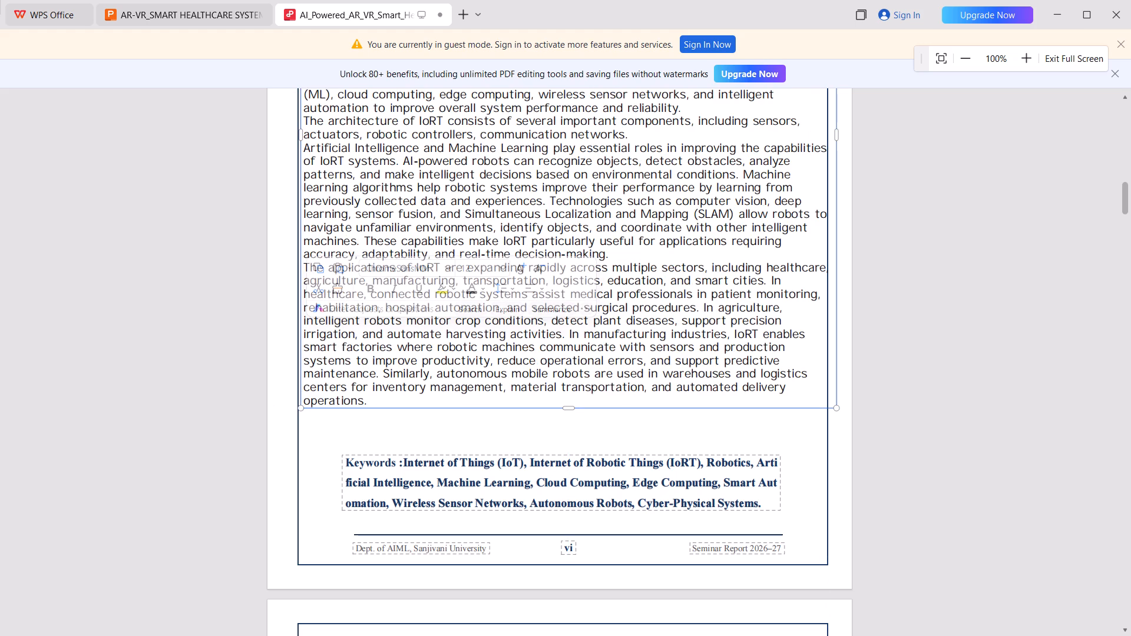
{"action": "double_click", "coordinate": [565, 407]}
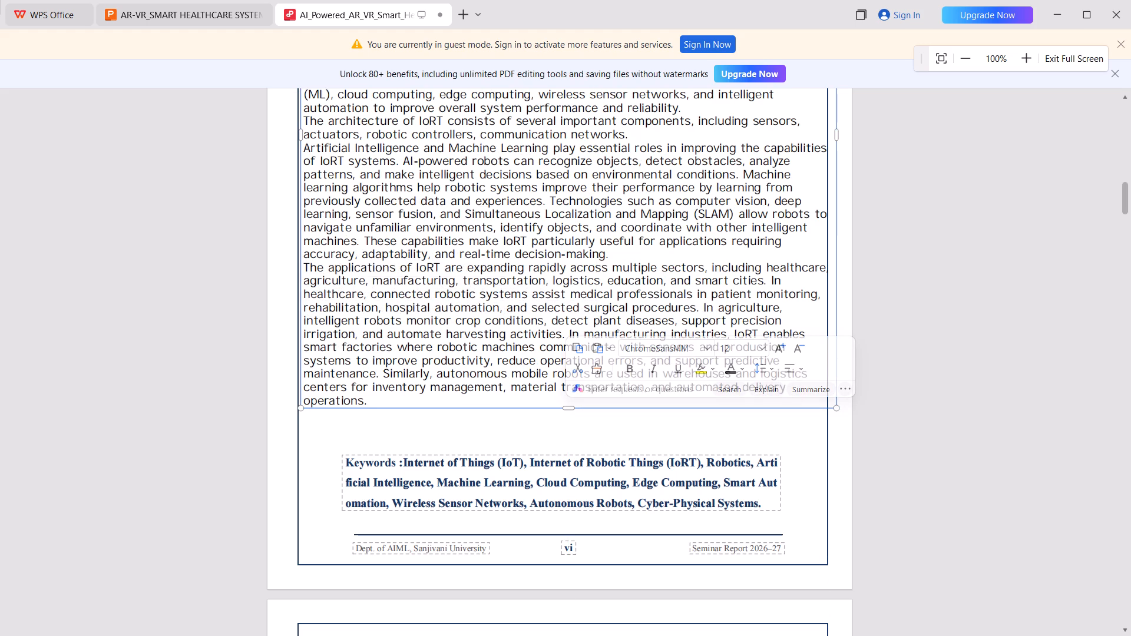
Delete the remaining sentence "The architecture of IoRT consists of several important components…", leaving an empty line before the Artificial Intelligence paragraph.
{"action": "scroll", "coordinate": [561, 365], "scroll_direction": "up", "scroll_amount": 2}
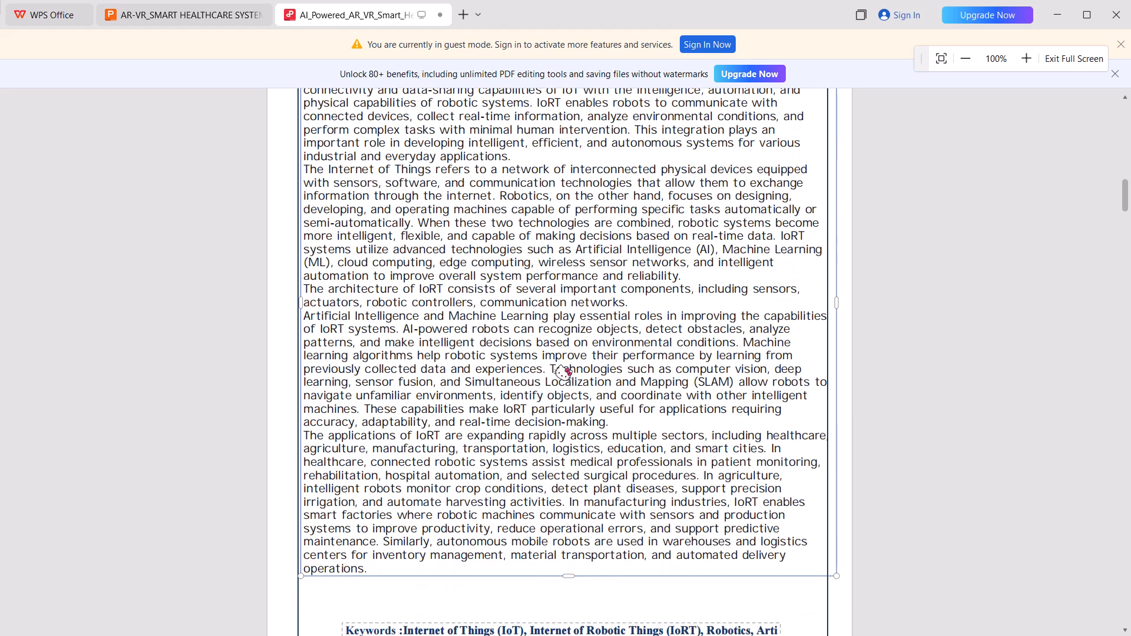
{"action": "scroll", "coordinate": [611, 340], "scroll_direction": "up", "scroll_amount": 2}
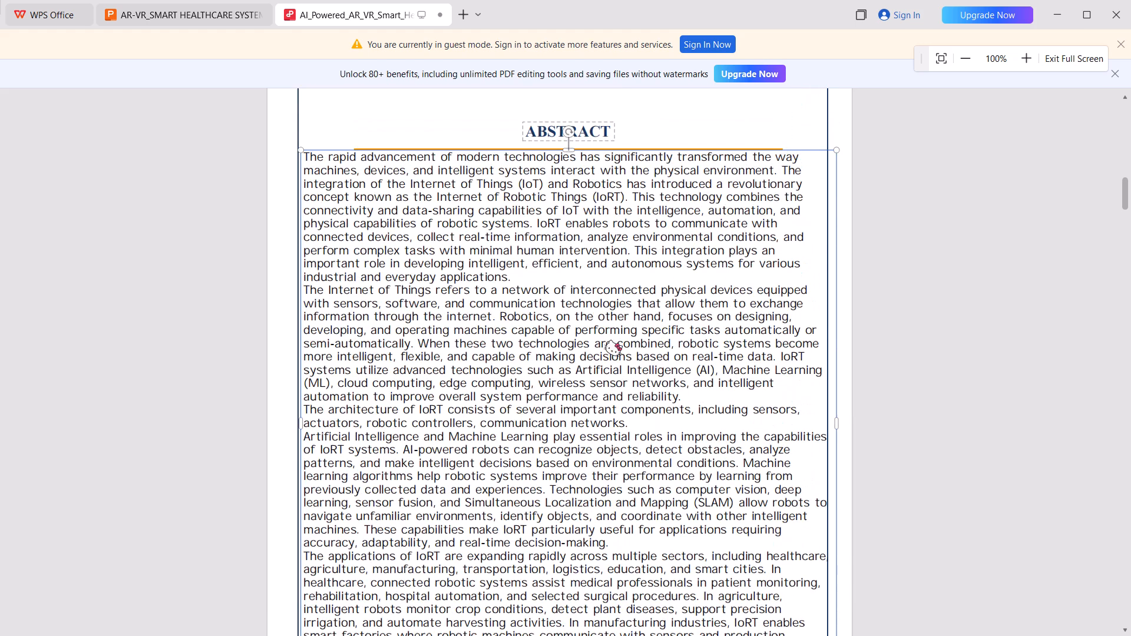
{"action": "scroll", "coordinate": [646, 207], "scroll_direction": "down", "scroll_amount": 1}
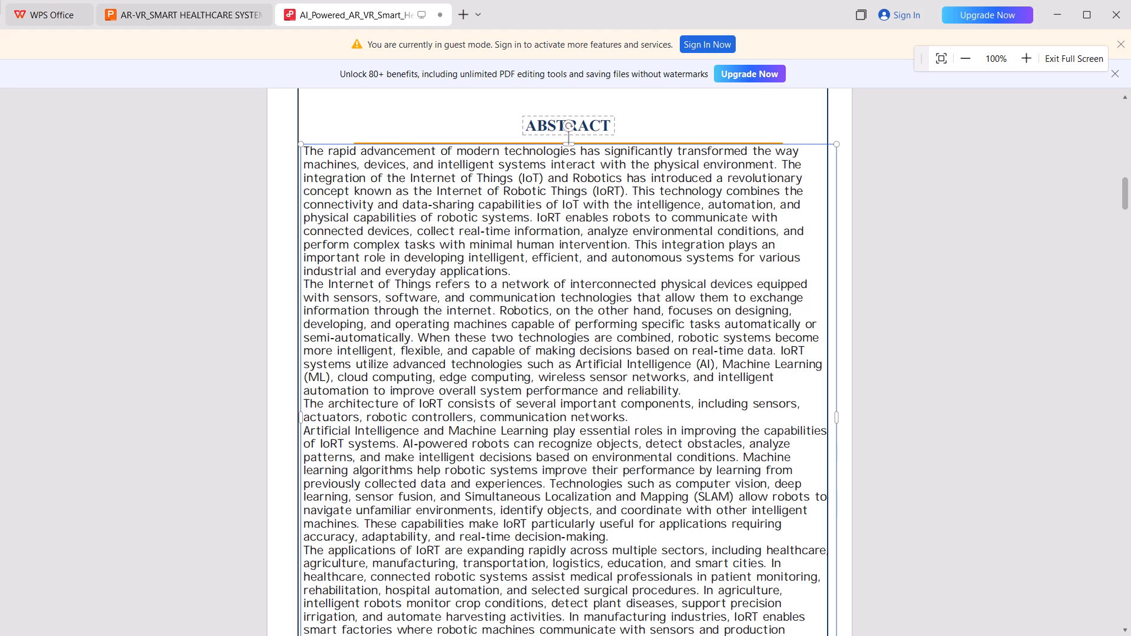
{"action": "left_click", "coordinate": [628, 418]}
{"action": "key", "text": "BackSpace"}
{"action": "key", "text": "BackSpace"}
{"action": "key", "text": "BackSpace"}
{"action": "key", "text": "BackSpace"}
{"action": "key", "text": "BackSpace"}
{"action": "key", "text": "BackSpace"}
{"action": "key", "text": "BackSpace"}
{"action": "key", "text": "BackSpace"}
{"action": "key", "text": "BackSpace"}
{"action": "key", "text": "BackSpace"}
{"action": "key", "text": "BackSpace"}
{"action": "key", "text": "BackSpace"}
{"action": "key", "text": "BackSpace"}
{"action": "key", "text": "BackSpace"}
{"action": "key", "text": "BackSpace"}
{"action": "key", "text": "BackSpace"}
{"action": "key", "text": "BackSpace"}
{"action": "key", "text": "BackSpace"}
{"action": "key", "text": "BackSpace"}
{"action": "key", "text": "BackSpace"}
{"action": "key", "text": "BackSpace"}
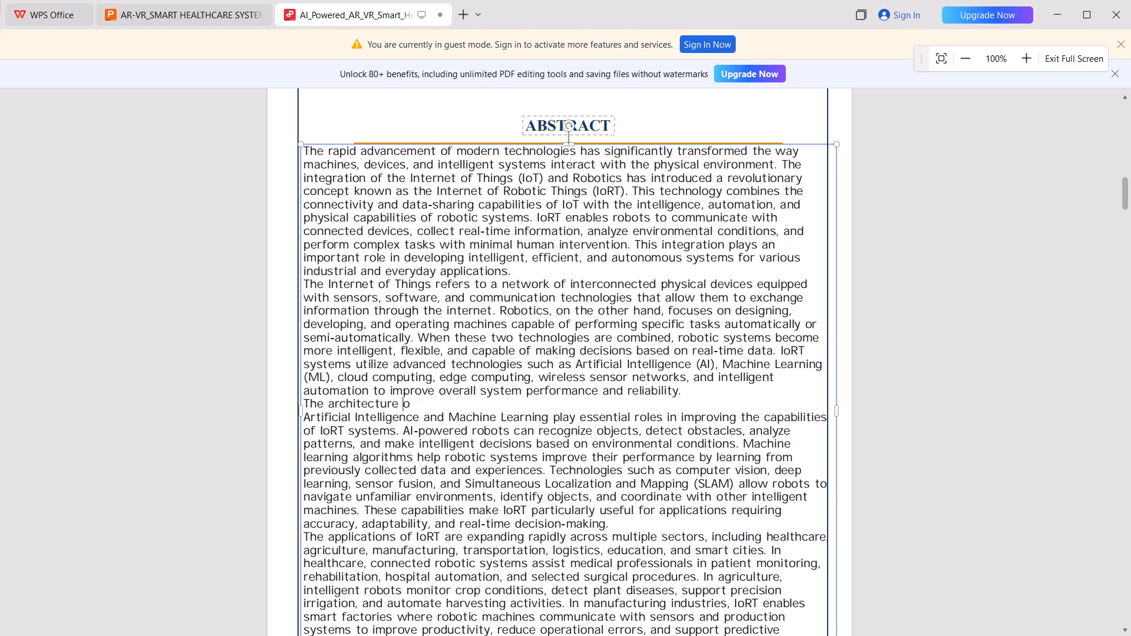
{"action": "key", "text": "BackSpace"}
{"action": "key", "text": "BackSpace"}
{"action": "key", "text": "BackSpace"}
{"action": "key", "text": "BackSpace"}
{"action": "key", "text": "BackSpace"}
{"action": "key", "text": "BackSpace"}
{"action": "key", "text": "BackSpace"}
{"action": "key", "text": "BackSpace"}
{"action": "key", "text": "BackSpace"}
{"action": "key", "text": "BackSpace"}
{"action": "key", "text": "BackSpace"}
{"action": "key", "text": "BackSpace"}
{"action": "key", "text": "BackSpace"}
{"action": "key", "text": "BackSpace"}
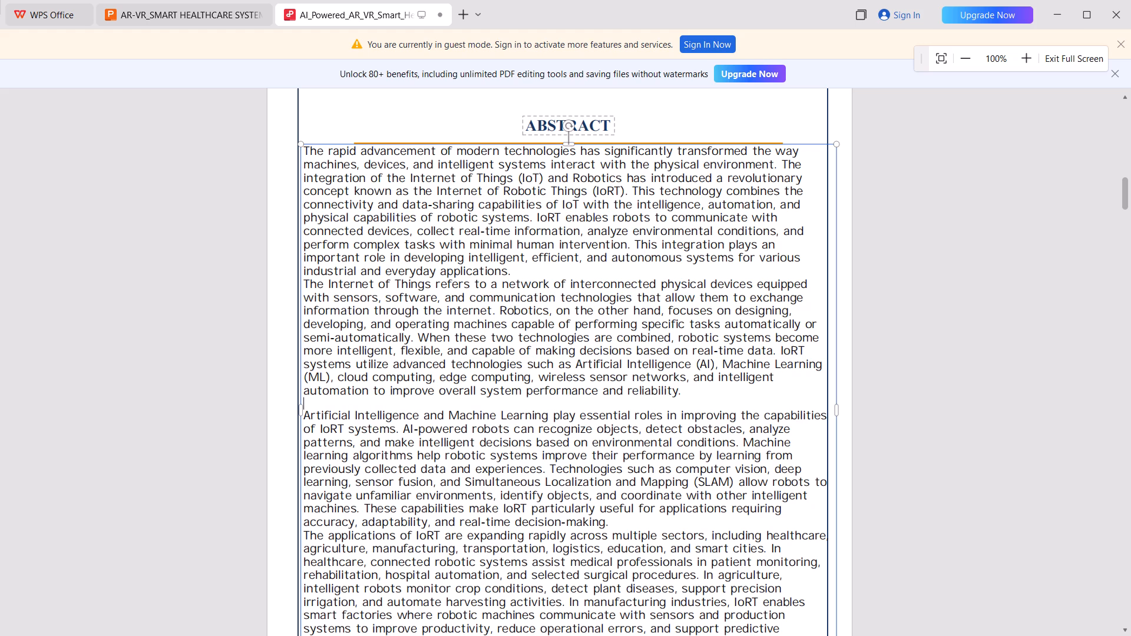
Insert a blank line before the paragraph "The applications of IoRT" and another before "The Internet of Things refers to".
{"action": "scroll", "coordinate": [752, 371], "scroll_direction": "down", "scroll_amount": 3}
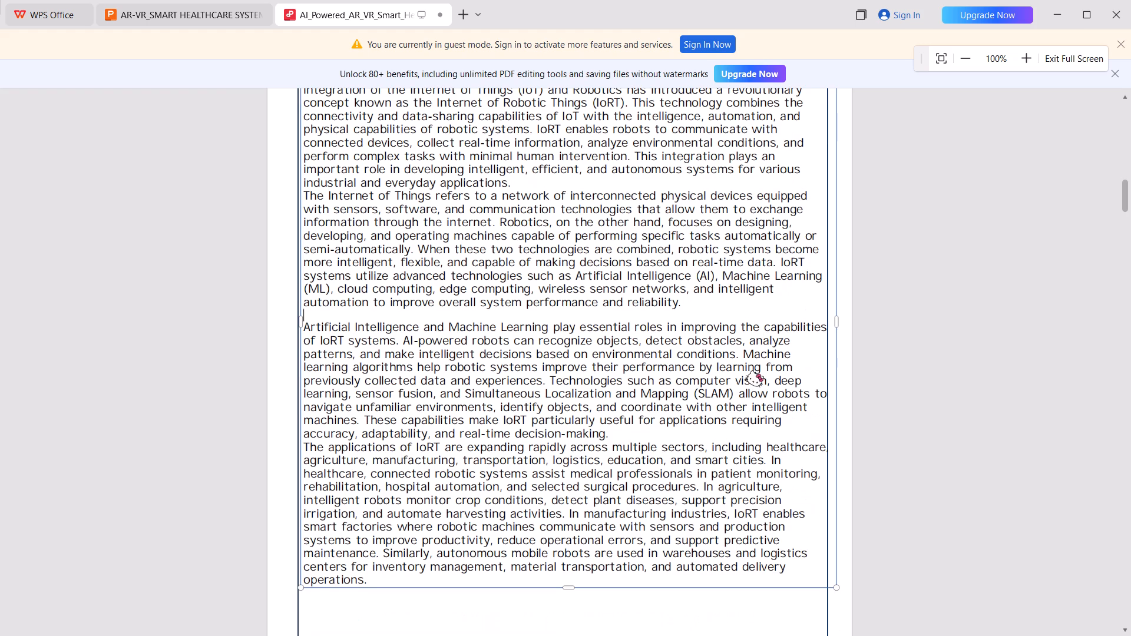
{"action": "scroll", "coordinate": [752, 371], "scroll_direction": "down", "scroll_amount": 1}
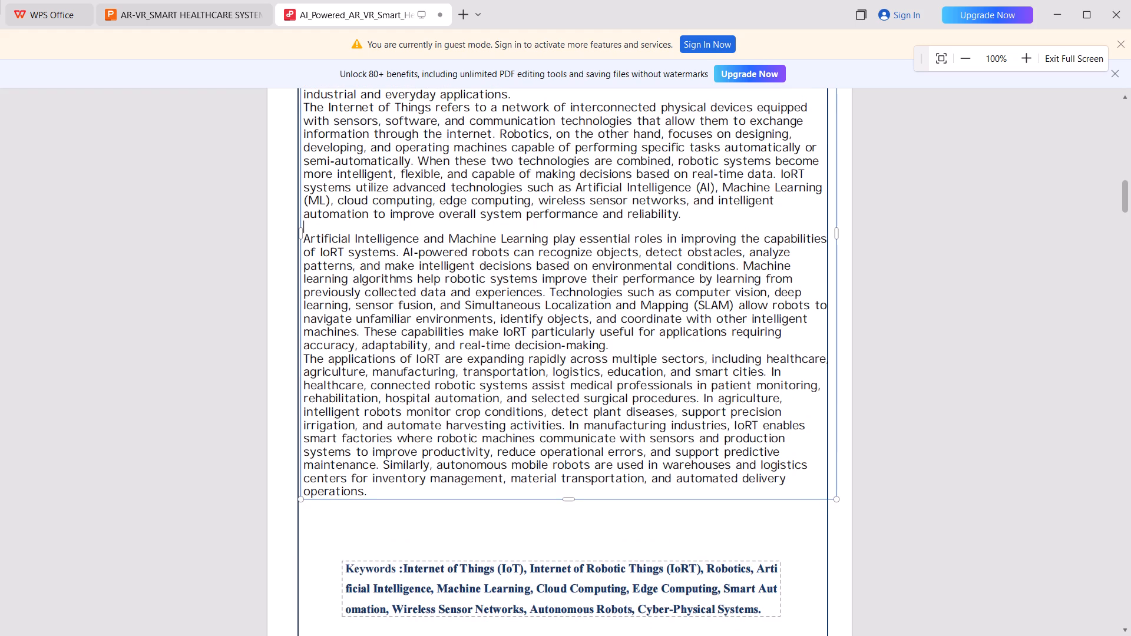
{"action": "left_click", "coordinate": [611, 350]}
{"action": "key", "text": "Return"}
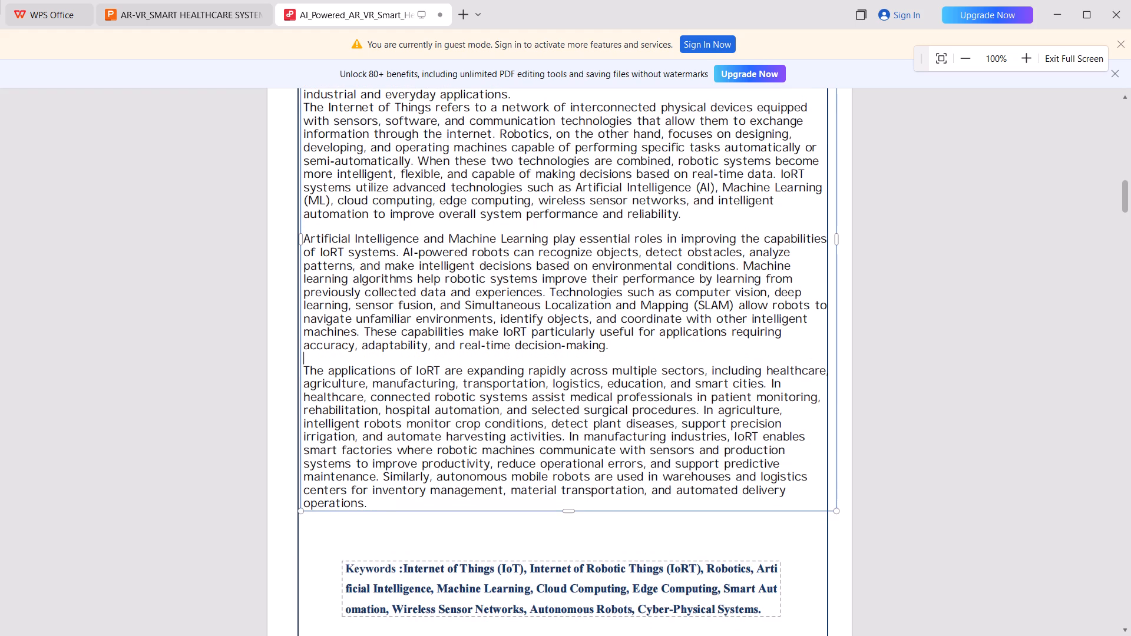
{"action": "scroll", "coordinate": [552, 307], "scroll_direction": "up", "scroll_amount": 2}
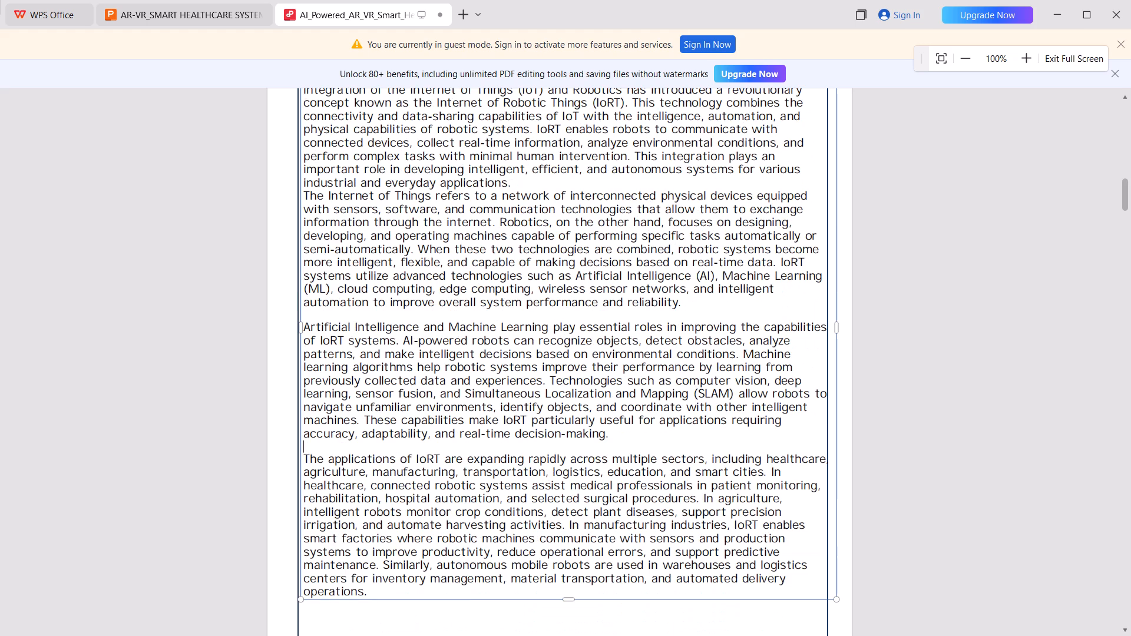
{"action": "left_click", "coordinate": [515, 190]}
{"action": "left_click", "coordinate": [514, 180]}
{"action": "key", "text": "Return"}
Move the abstract text box down between the heading's gold line and the keywords, with its text starting just inside the page's left border.
{"action": "scroll", "coordinate": [478, 240], "scroll_direction": "up", "scroll_amount": 2}
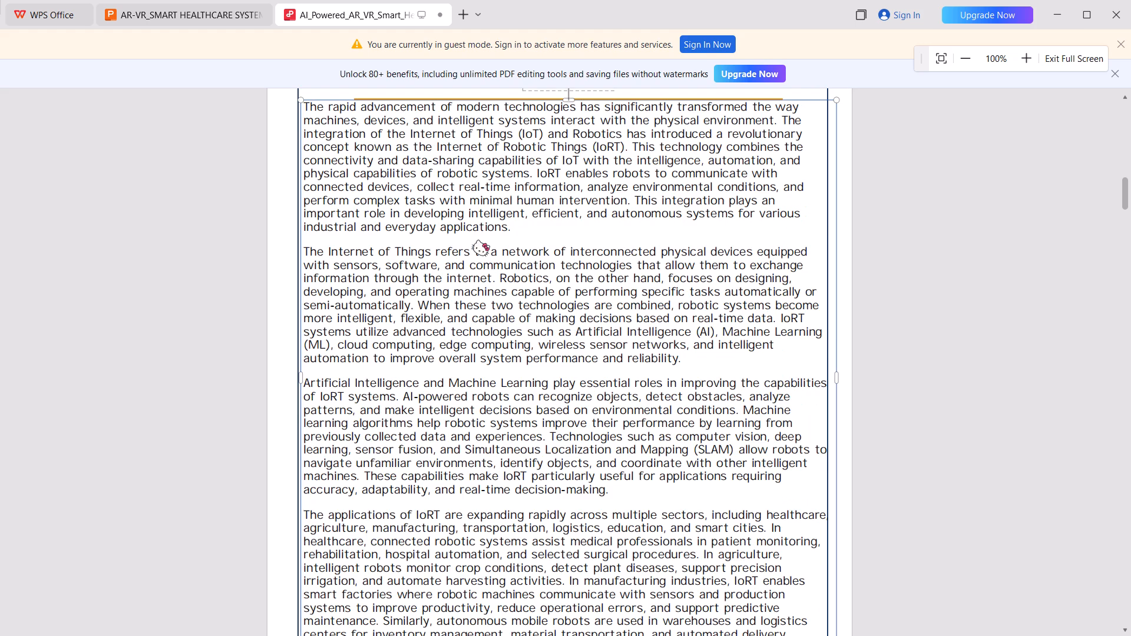
{"action": "scroll", "coordinate": [474, 300], "scroll_direction": "down", "scroll_amount": 2}
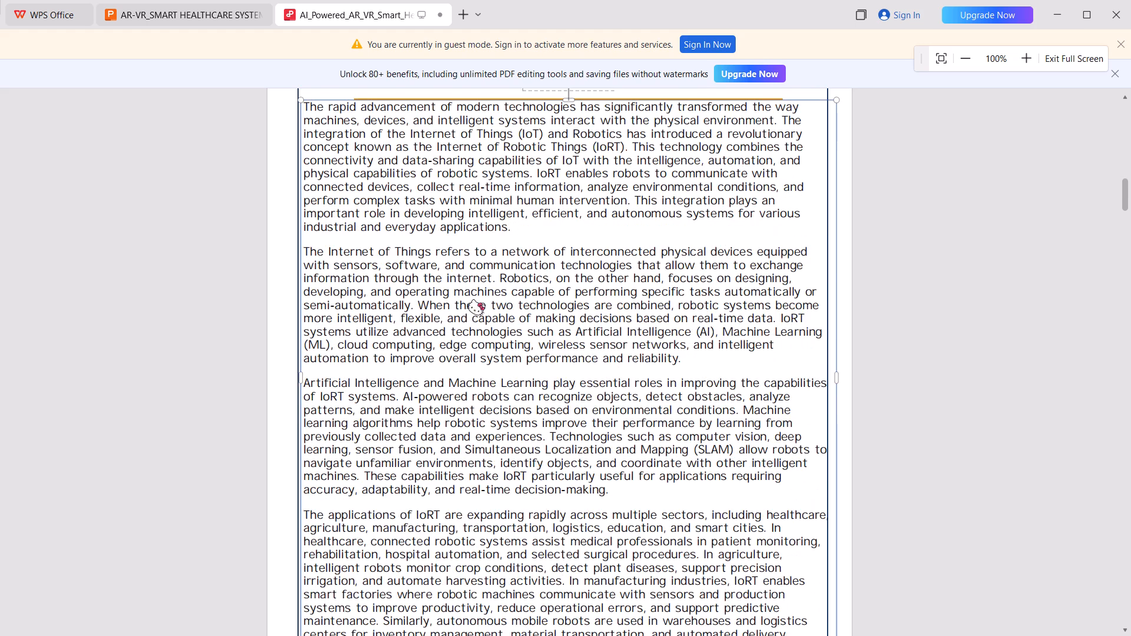
{"action": "scroll", "coordinate": [477, 306], "scroll_direction": "down", "scroll_amount": 2}
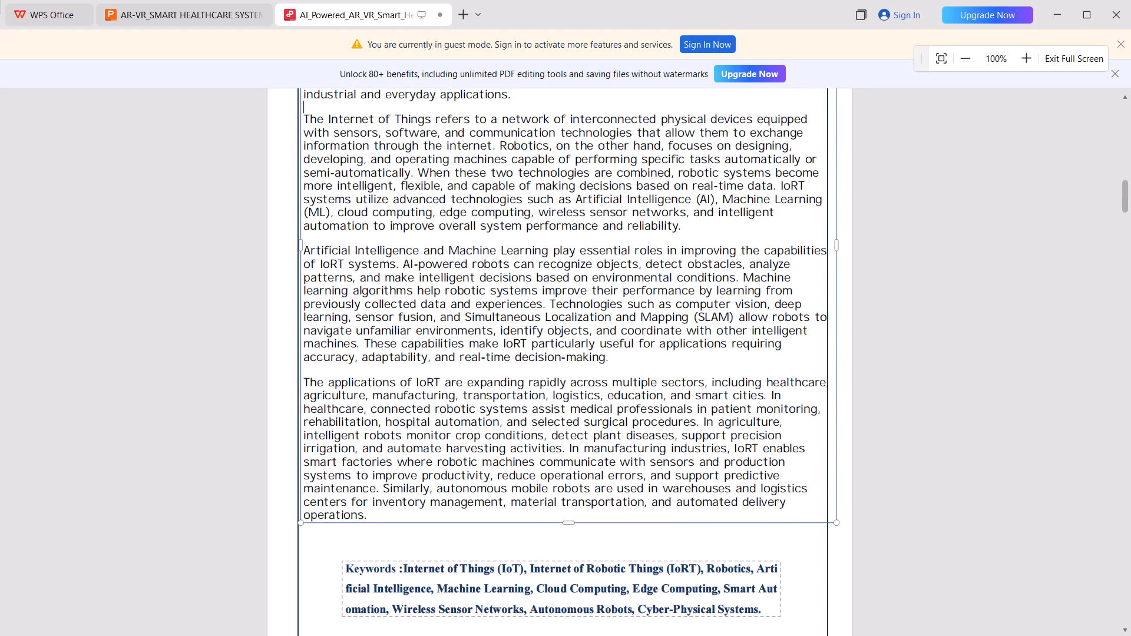
{"action": "left_click_drag", "start_coordinate": [558, 523], "coordinate": [560, 536]}
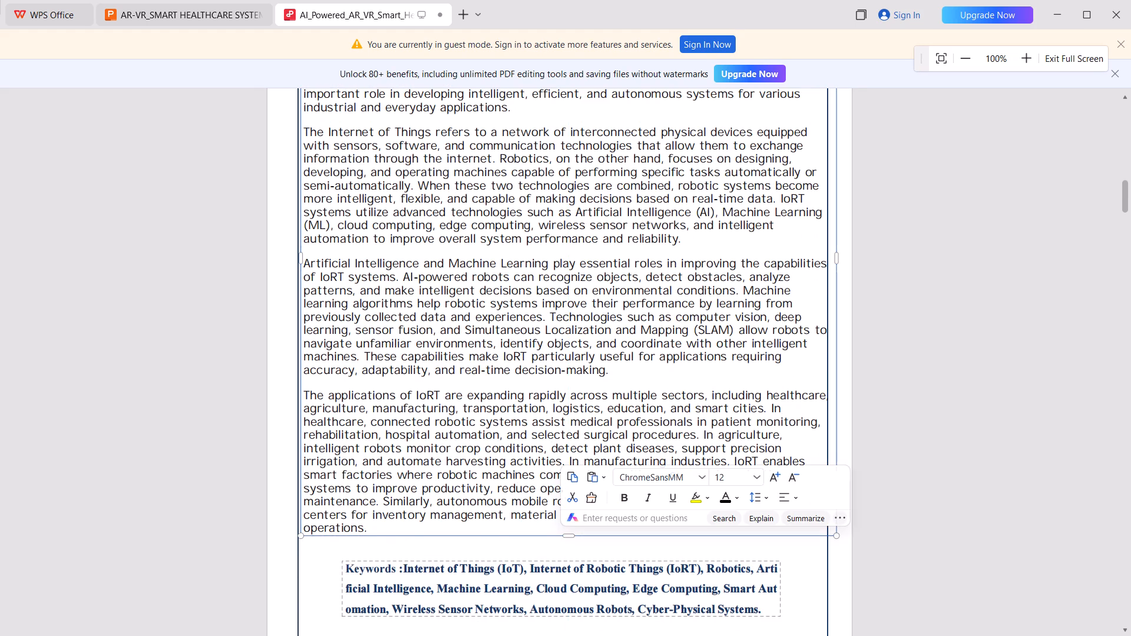
{"action": "scroll", "coordinate": [487, 332], "scroll_direction": "up", "scroll_amount": 4}
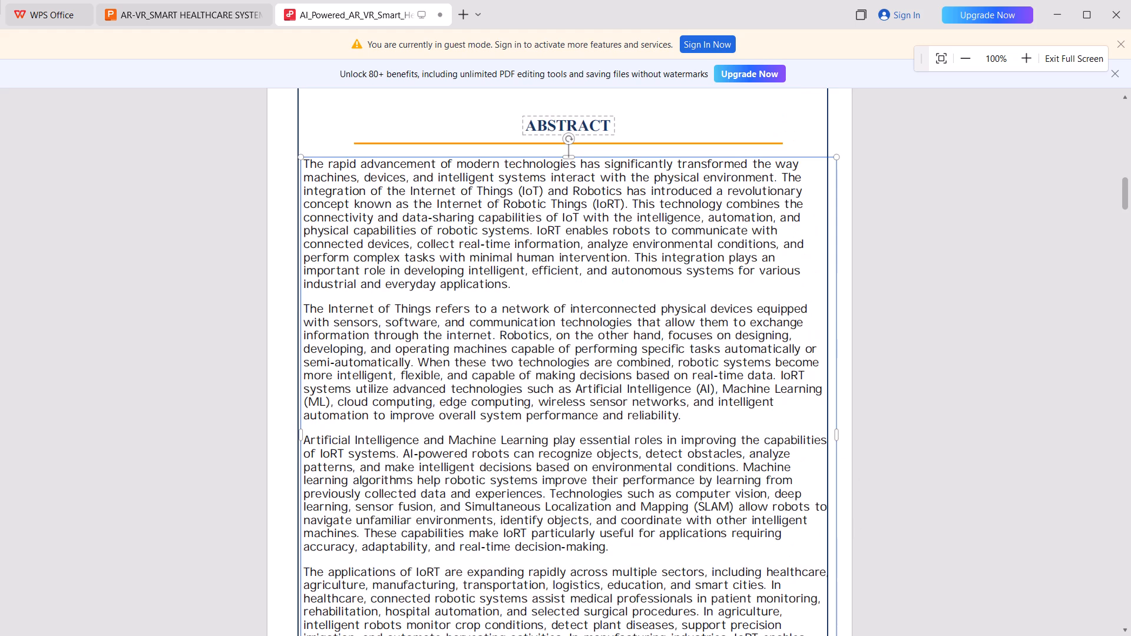
{"action": "left_click_drag", "start_coordinate": [839, 246], "coordinate": [833, 254]}
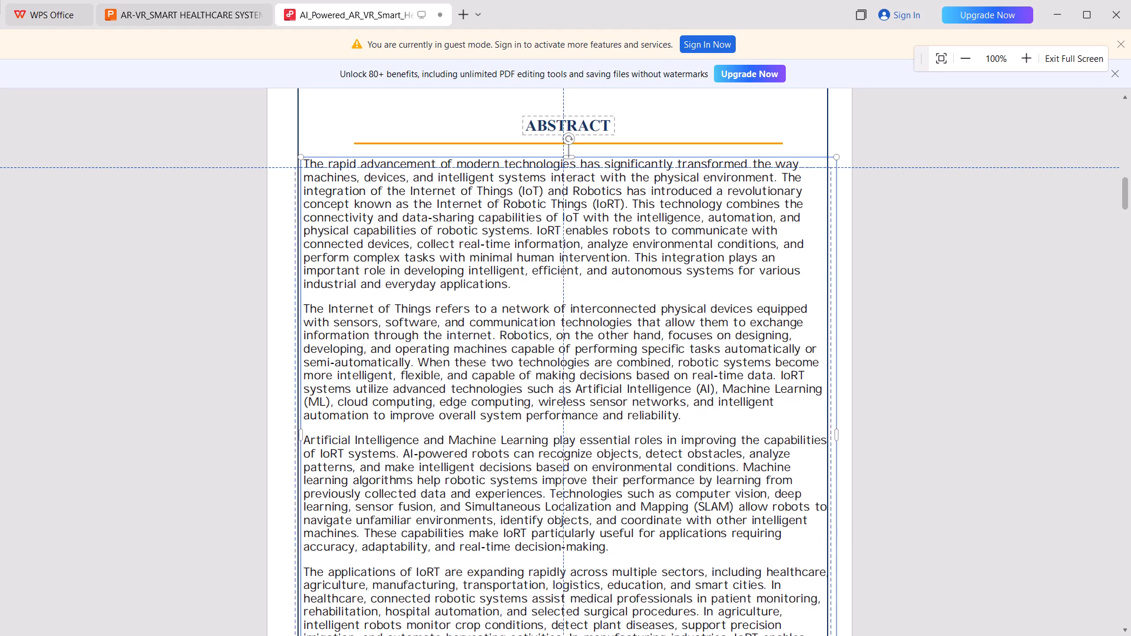
{"action": "left_click_drag", "start_coordinate": [833, 254], "coordinate": [823, 237]}
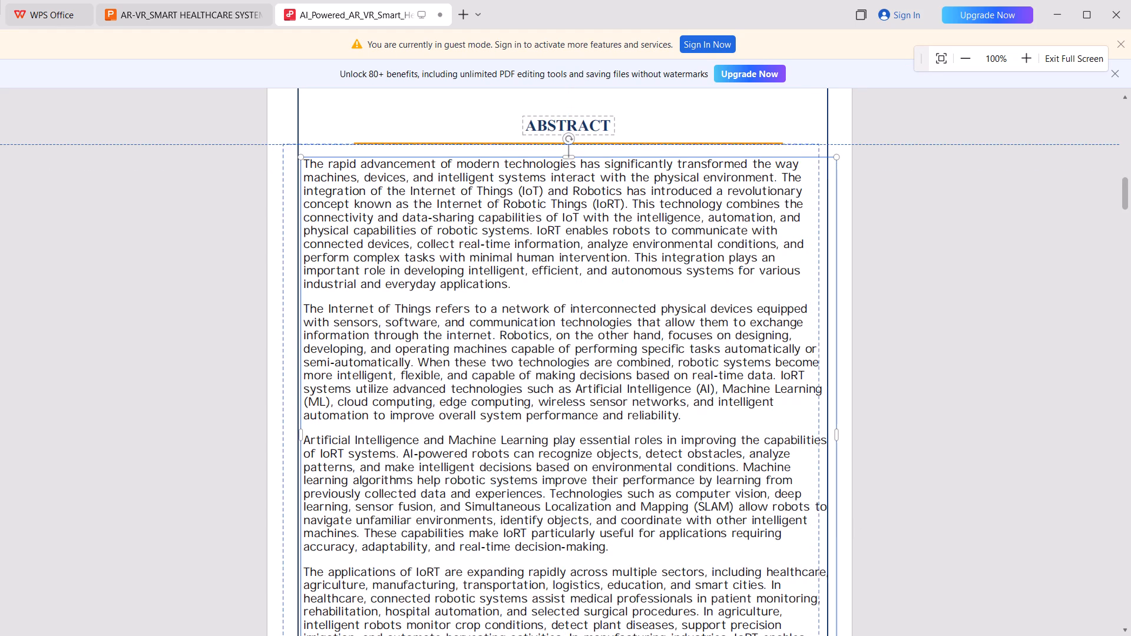
{"action": "left_click_drag", "start_coordinate": [823, 237], "coordinate": [826, 251]}
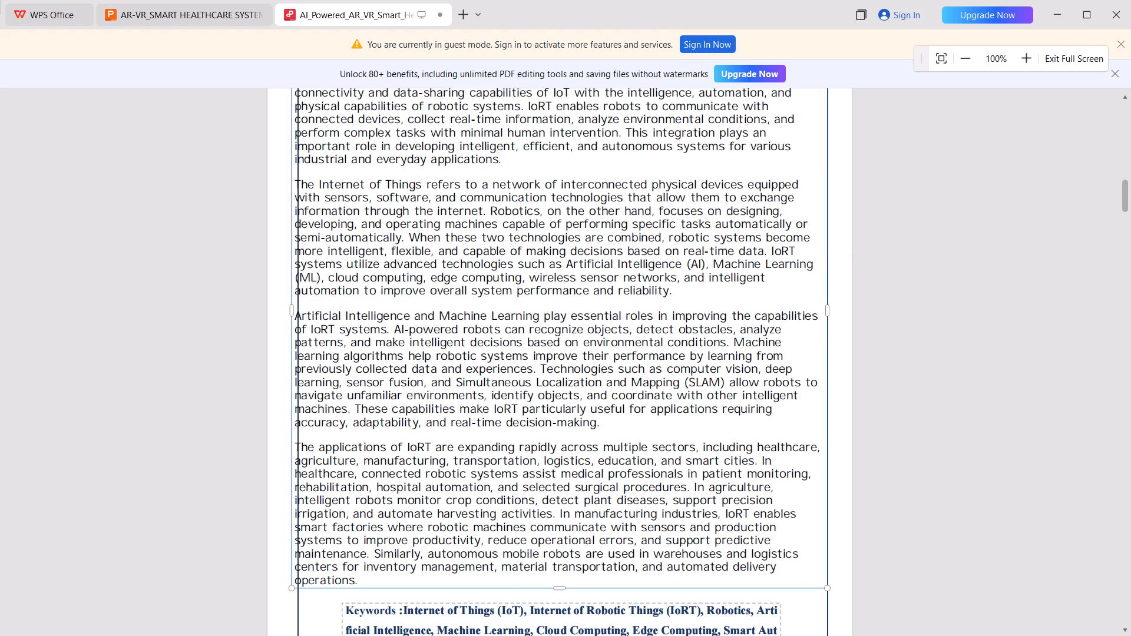
{"action": "left_click_drag", "start_coordinate": [291, 257], "coordinate": [306, 257]}
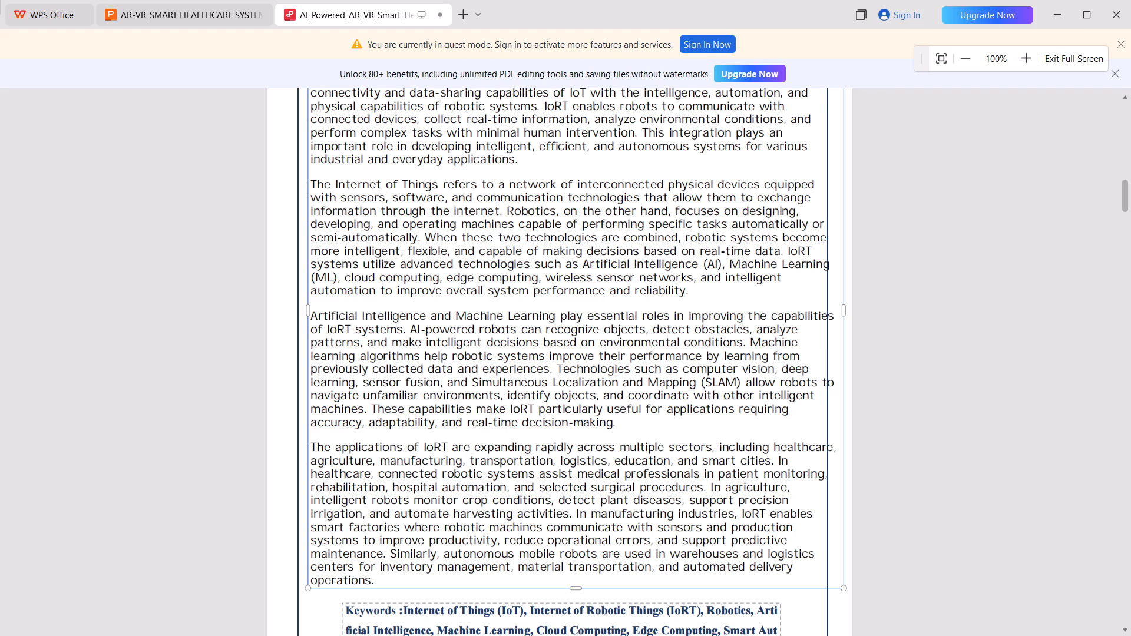
{"action": "left_click_drag", "start_coordinate": [844, 263], "coordinate": [824, 273]}
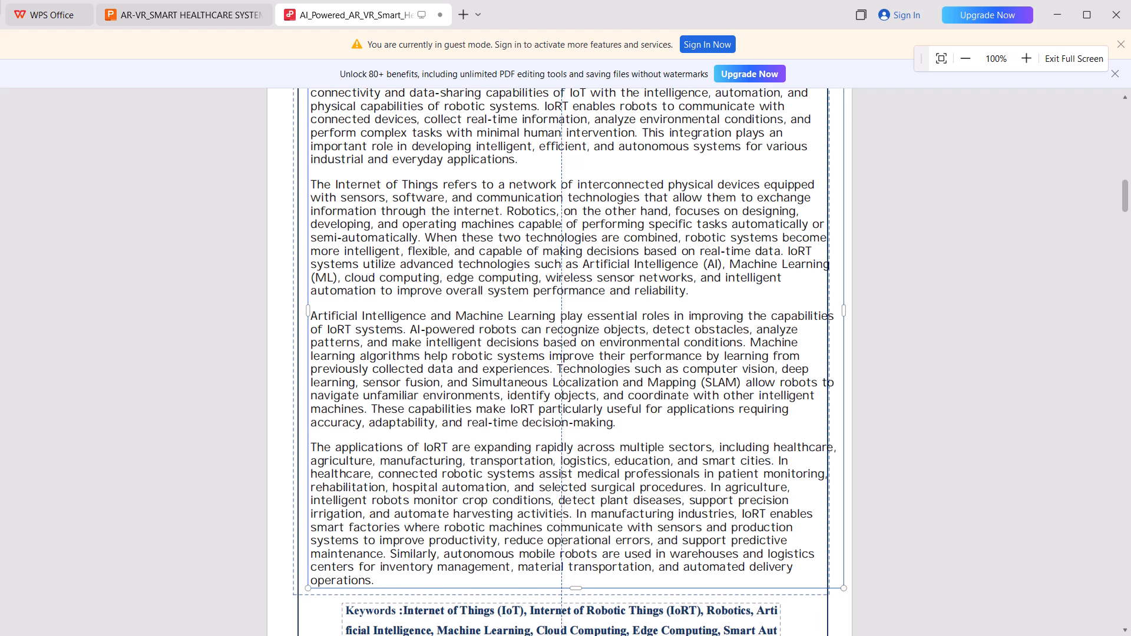
{"action": "left_click_drag", "start_coordinate": [824, 273], "coordinate": [822, 273]}
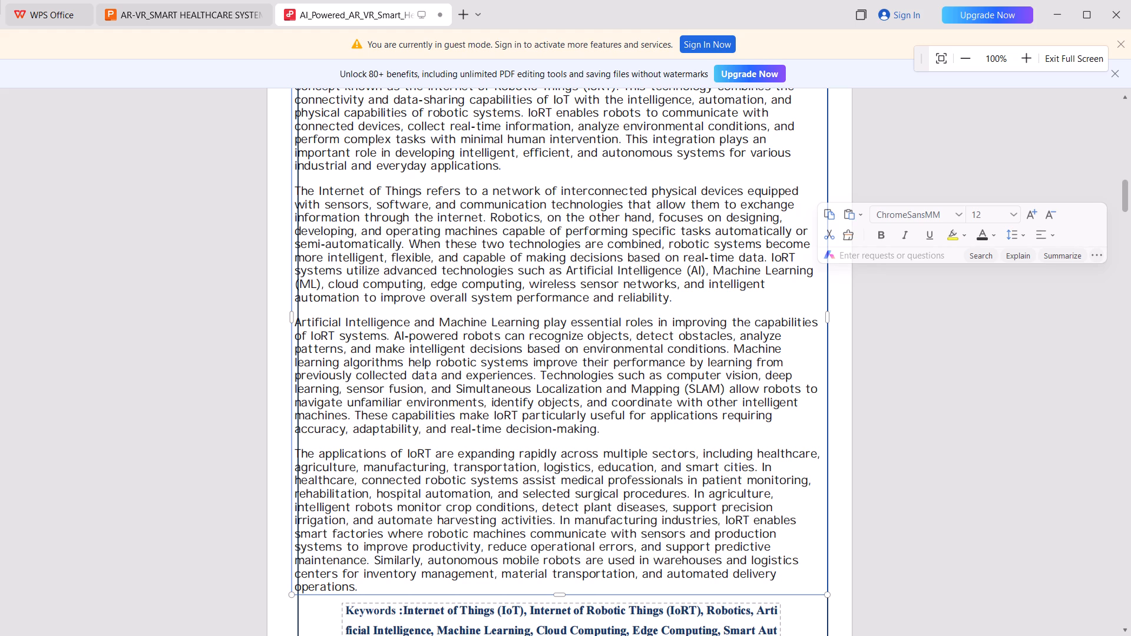
{"action": "left_click_drag", "start_coordinate": [293, 291], "coordinate": [306, 293]}
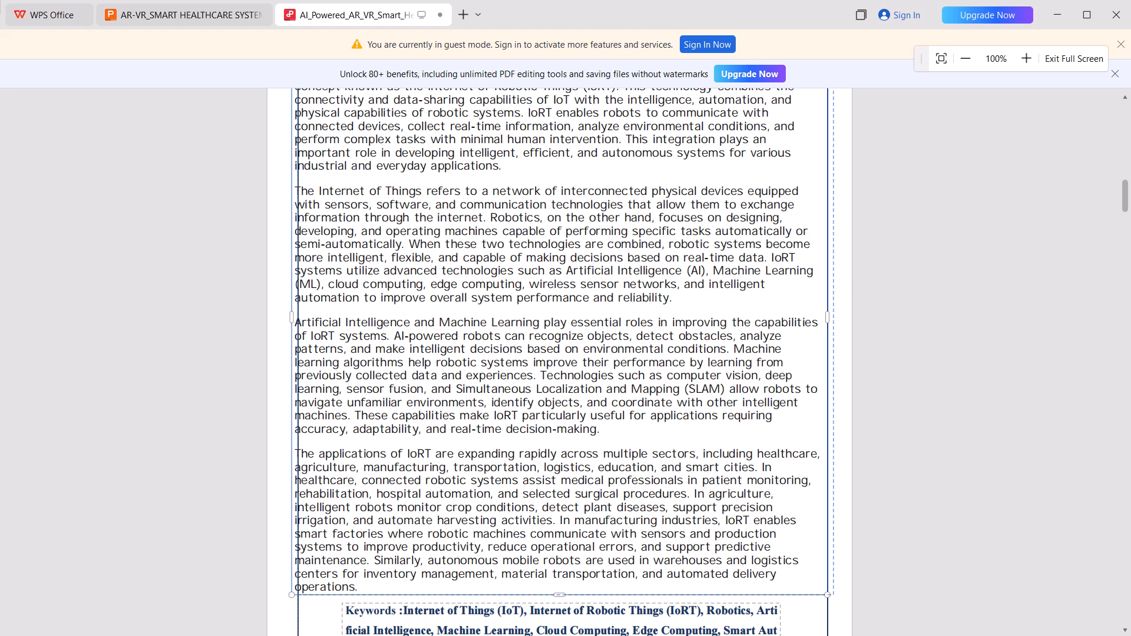
{"action": "left_click_drag", "start_coordinate": [306, 293], "coordinate": [310, 296]}
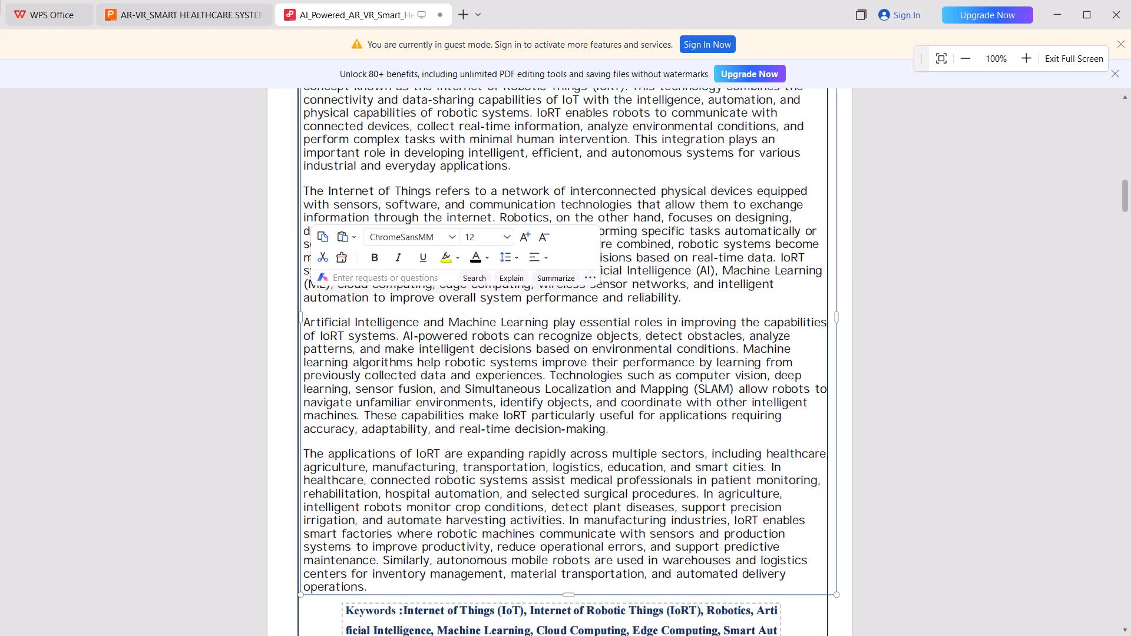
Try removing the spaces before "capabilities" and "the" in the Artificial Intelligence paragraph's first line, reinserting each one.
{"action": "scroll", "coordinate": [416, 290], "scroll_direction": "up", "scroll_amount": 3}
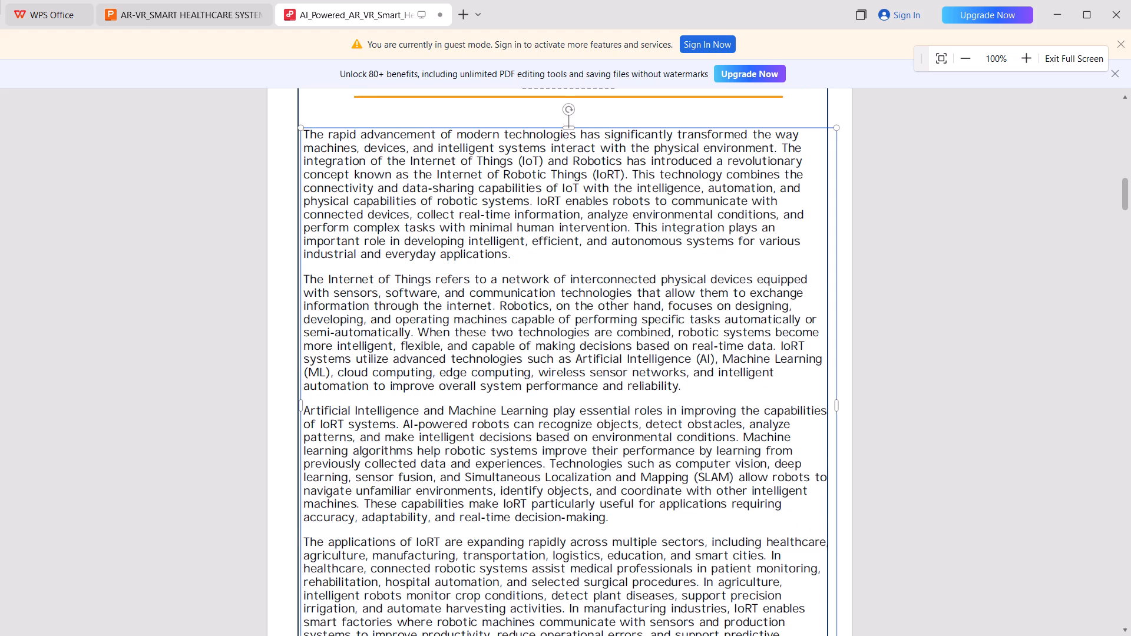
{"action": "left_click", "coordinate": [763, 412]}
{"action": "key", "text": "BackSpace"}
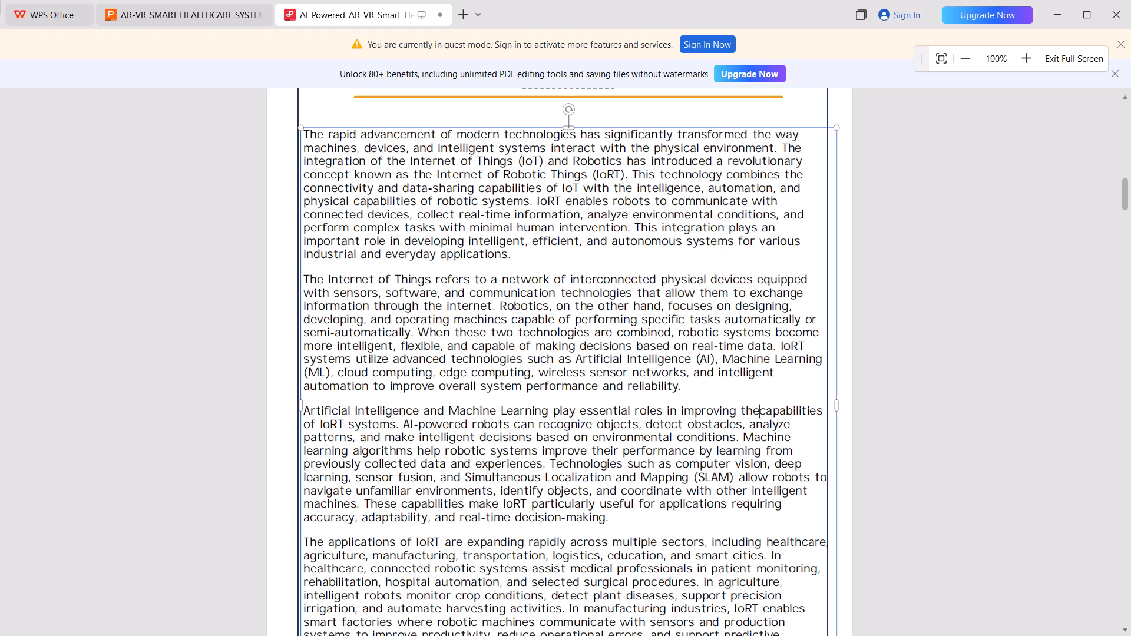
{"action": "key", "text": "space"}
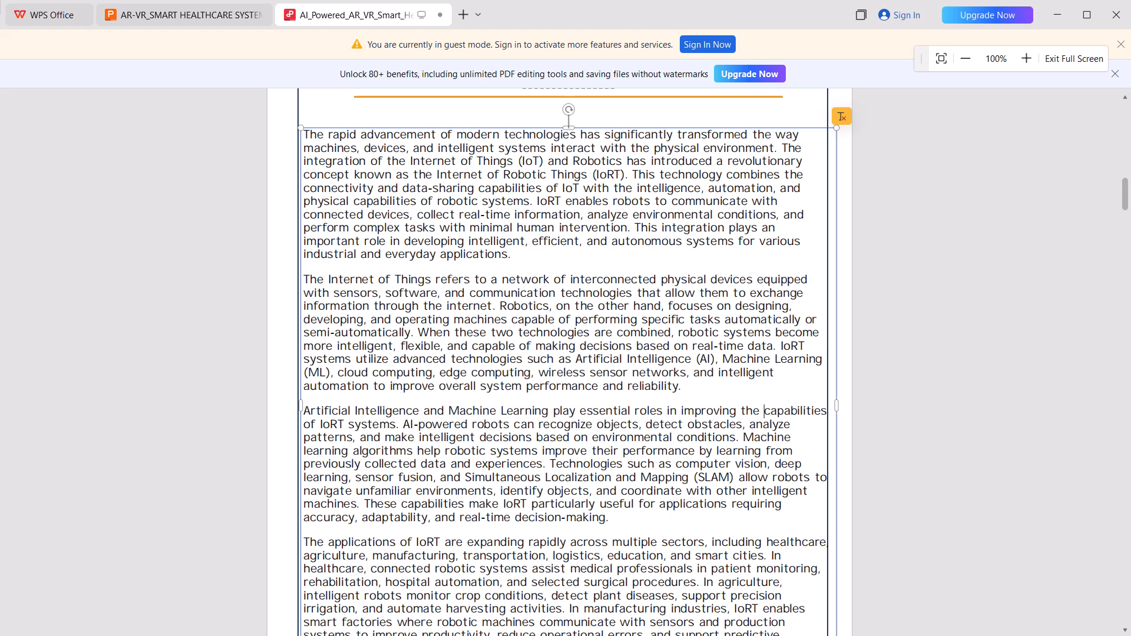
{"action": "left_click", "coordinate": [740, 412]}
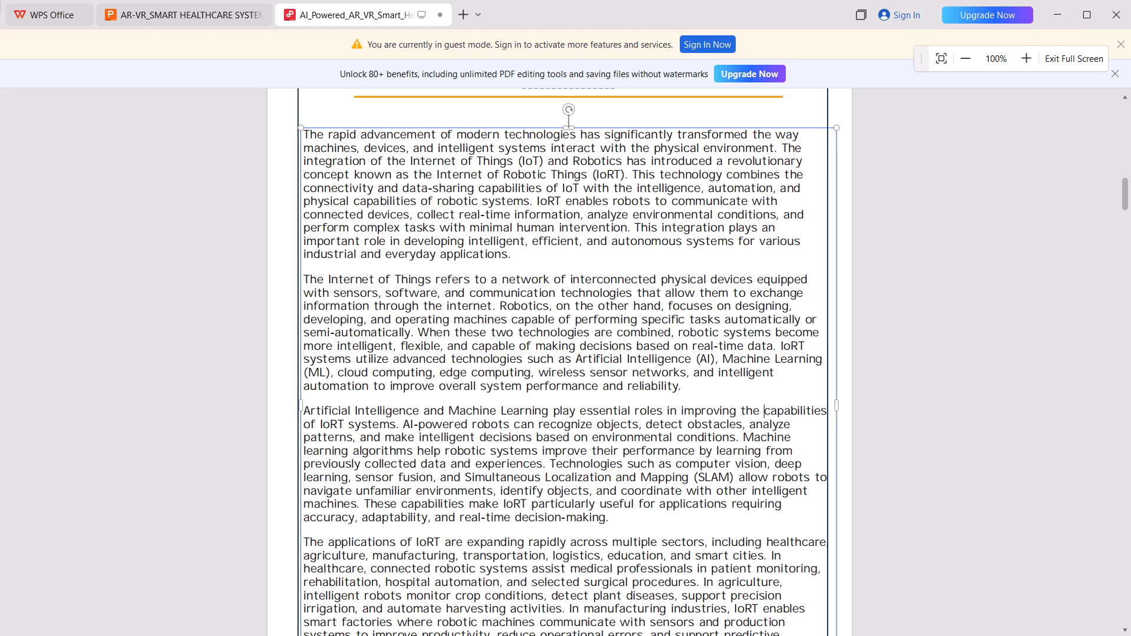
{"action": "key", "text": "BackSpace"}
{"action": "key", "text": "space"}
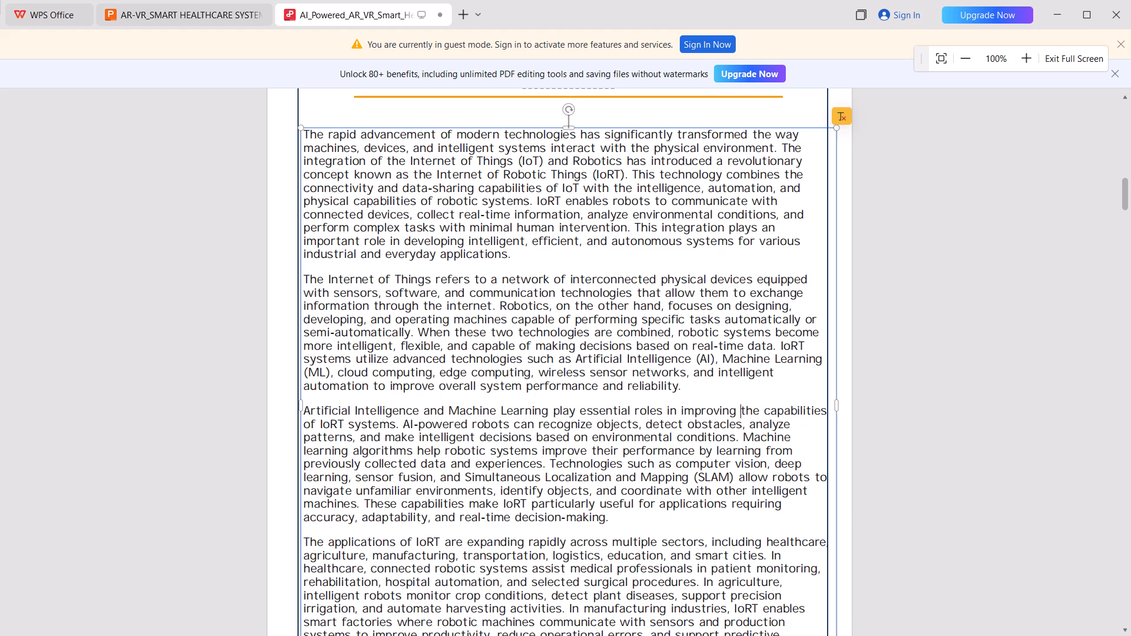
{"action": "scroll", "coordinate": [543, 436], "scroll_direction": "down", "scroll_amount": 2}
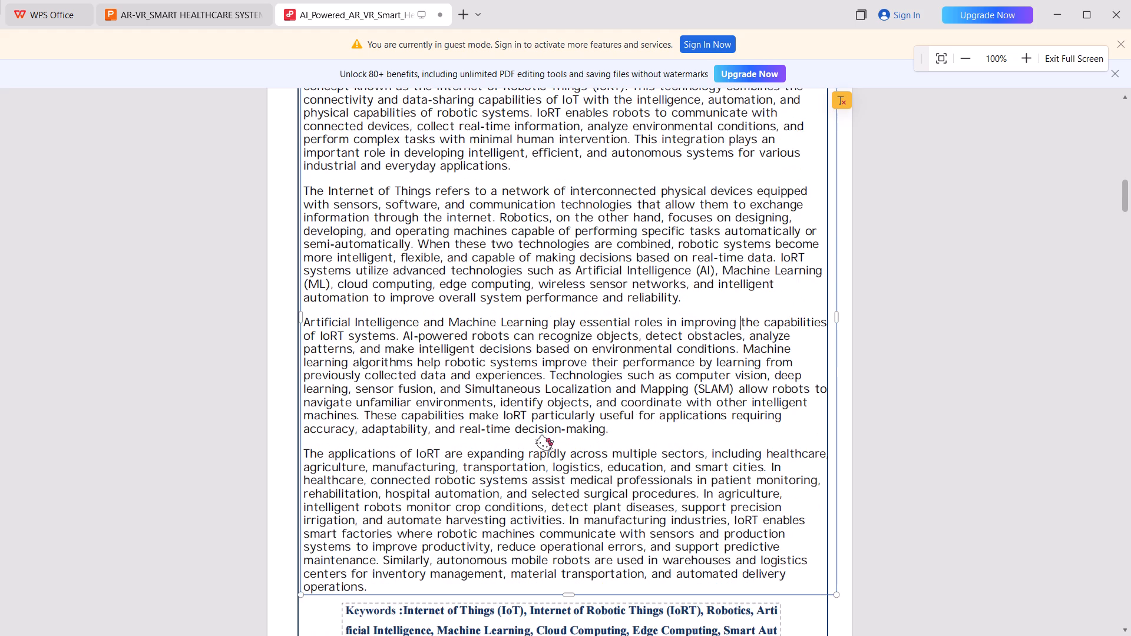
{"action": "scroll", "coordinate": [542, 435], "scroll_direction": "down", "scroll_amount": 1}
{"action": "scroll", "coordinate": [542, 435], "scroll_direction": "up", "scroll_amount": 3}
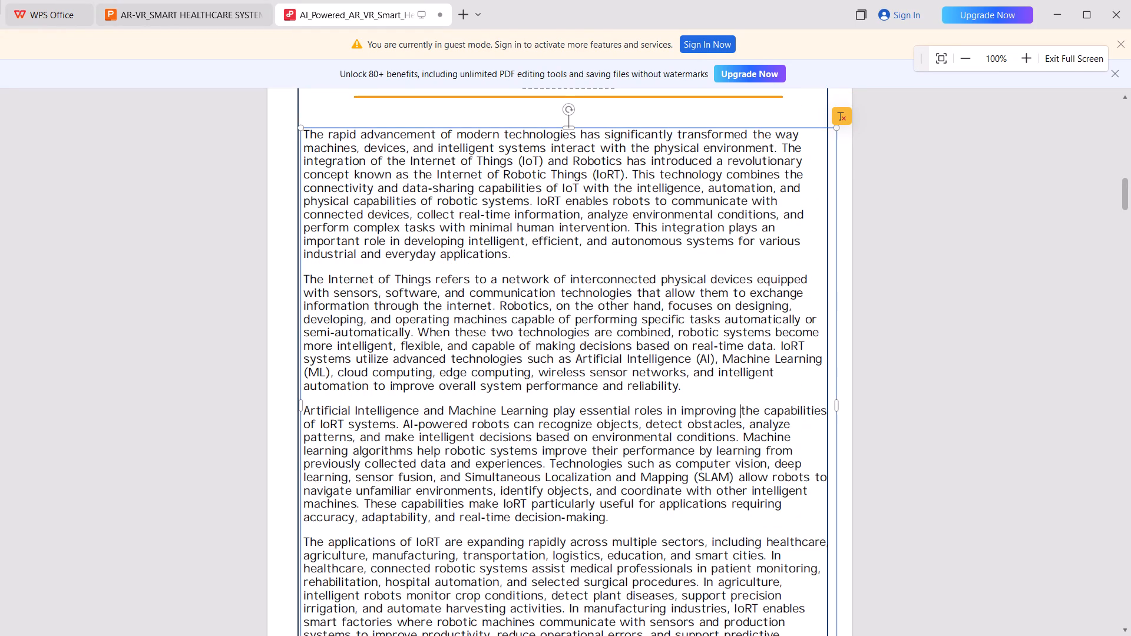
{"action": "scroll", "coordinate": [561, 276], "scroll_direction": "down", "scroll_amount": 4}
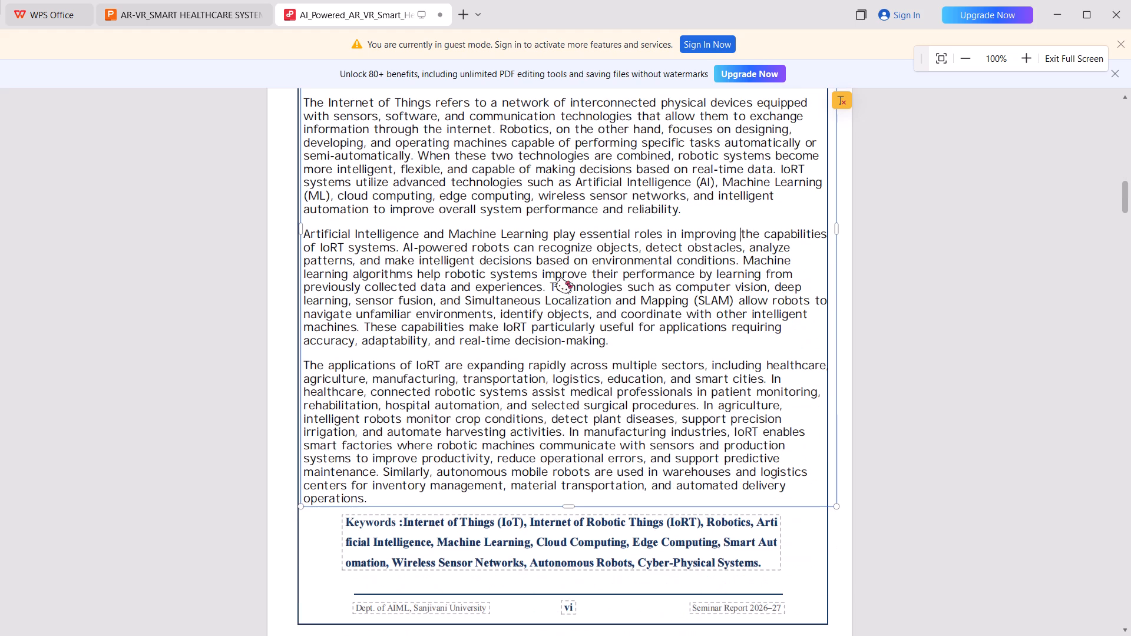
Review the edited abstract page's text layout against the page border and the keywords block.
{"action": "left_click", "coordinate": [943, 296]}
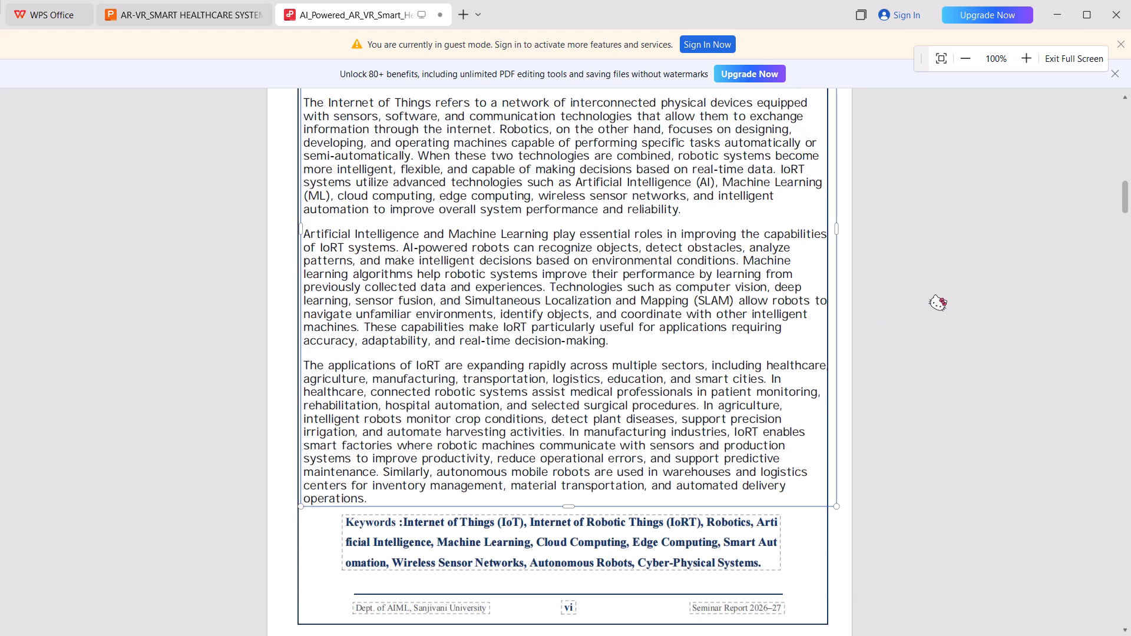
{"action": "left_click", "coordinate": [935, 296]}
{"action": "scroll", "coordinate": [590, 366], "scroll_direction": "up", "scroll_amount": 2}
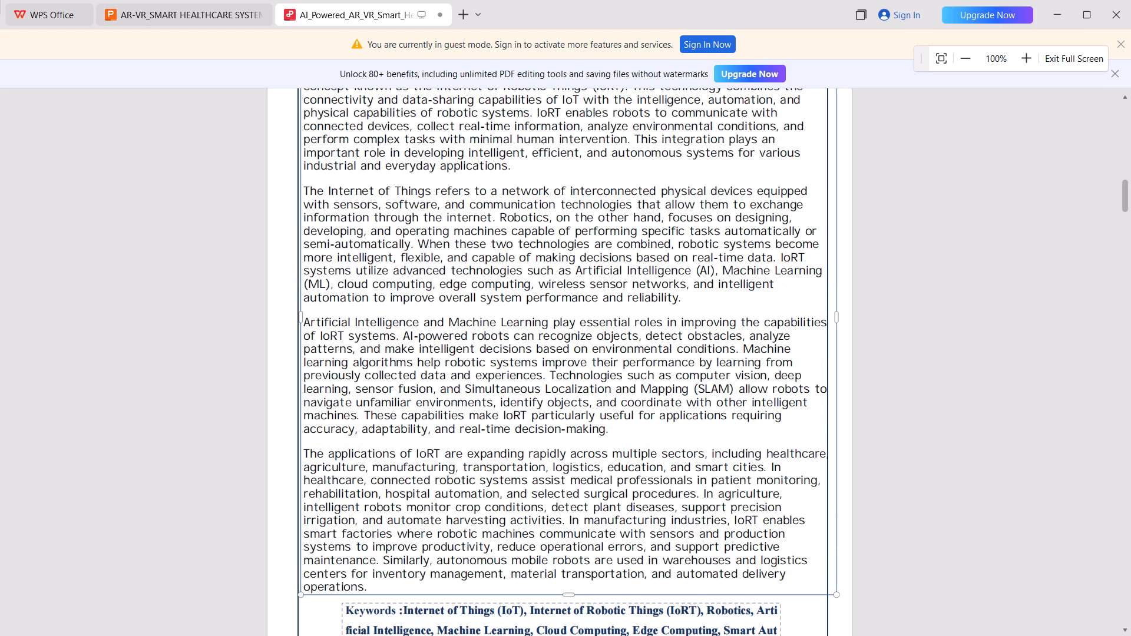
{"action": "scroll", "coordinate": [589, 363], "scroll_direction": "up", "scroll_amount": 3}
{"action": "scroll", "coordinate": [589, 363], "scroll_direction": "down", "scroll_amount": 3}
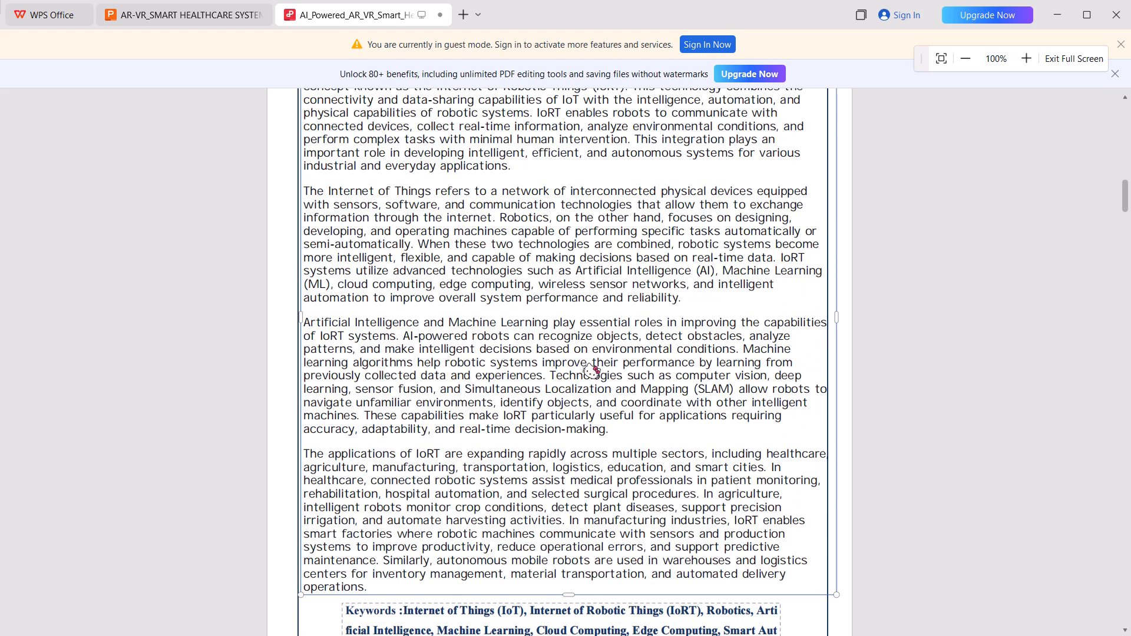
{"action": "scroll", "coordinate": [589, 363], "scroll_direction": "down", "scroll_amount": 7}
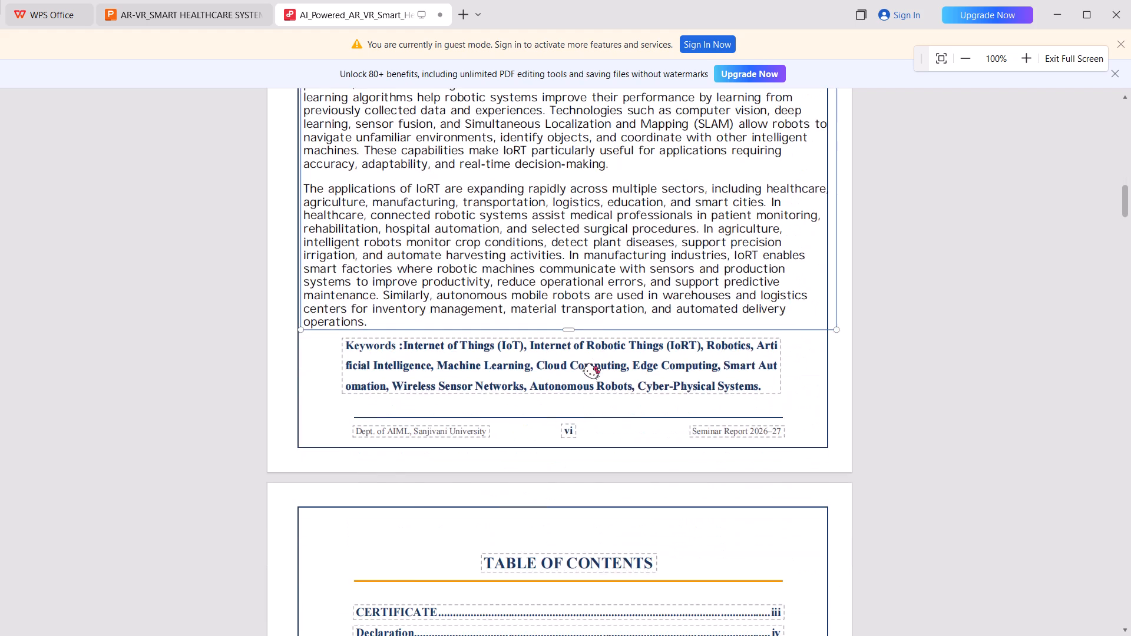
Look through the PDF report's table of contents pages and its List of Figures page for entries on the old topic.
{"action": "scroll", "coordinate": [589, 363], "scroll_direction": "down", "scroll_amount": 6}
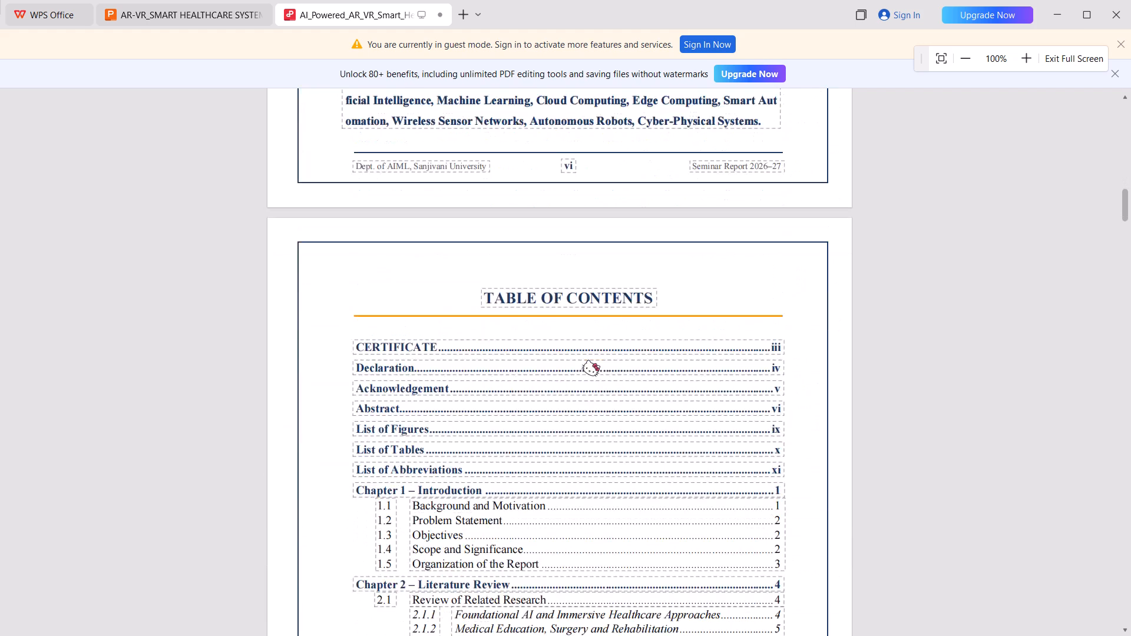
{"action": "scroll", "coordinate": [588, 360], "scroll_direction": "down", "scroll_amount": 4}
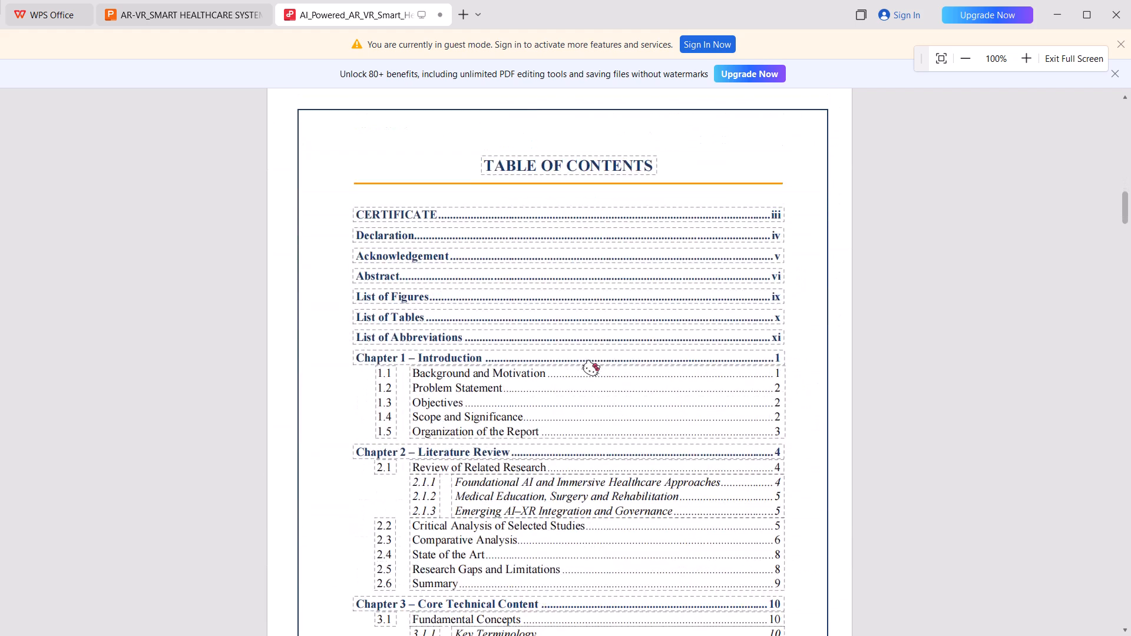
{"action": "scroll", "coordinate": [586, 358], "scroll_direction": "down", "scroll_amount": 1}
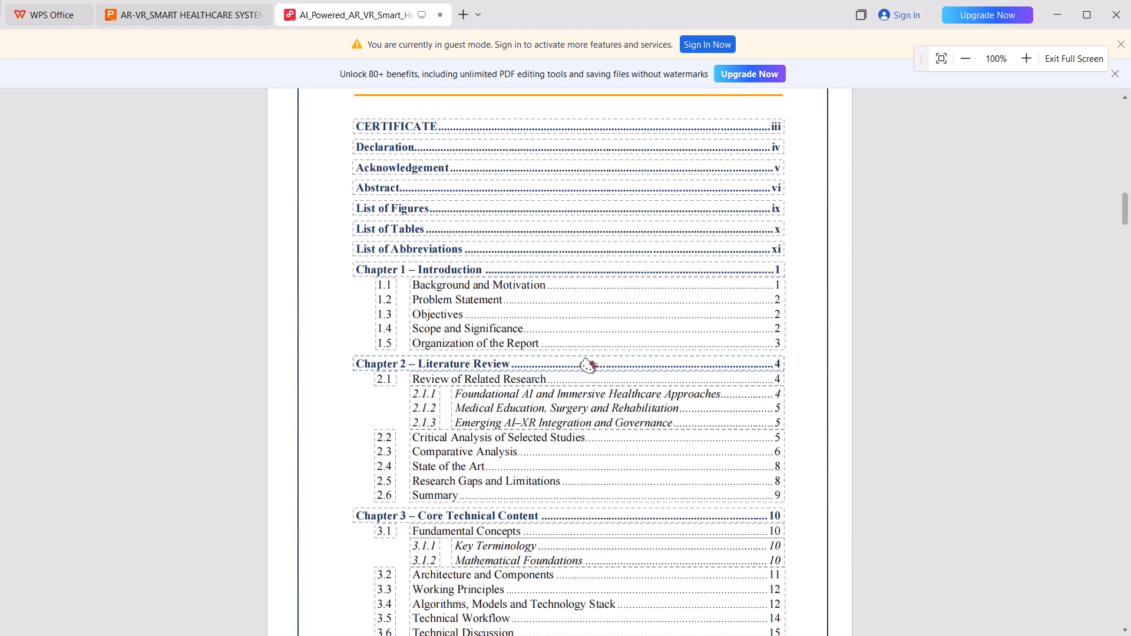
{"action": "scroll", "coordinate": [586, 358], "scroll_direction": "down", "scroll_amount": 4}
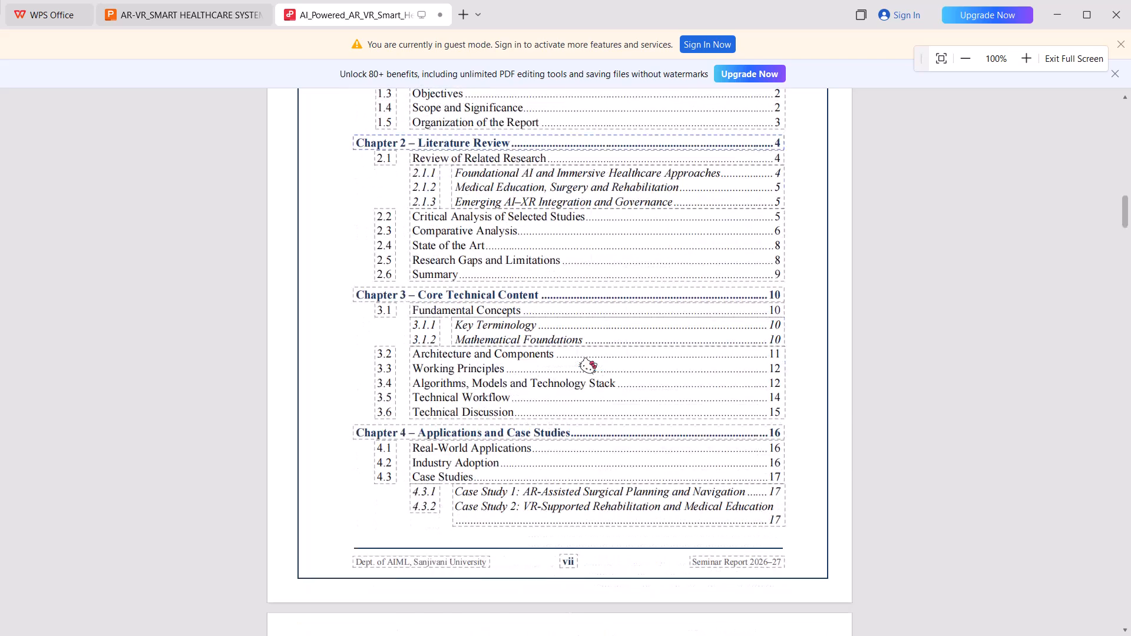
{"action": "scroll", "coordinate": [586, 358], "scroll_direction": "down", "scroll_amount": 12}
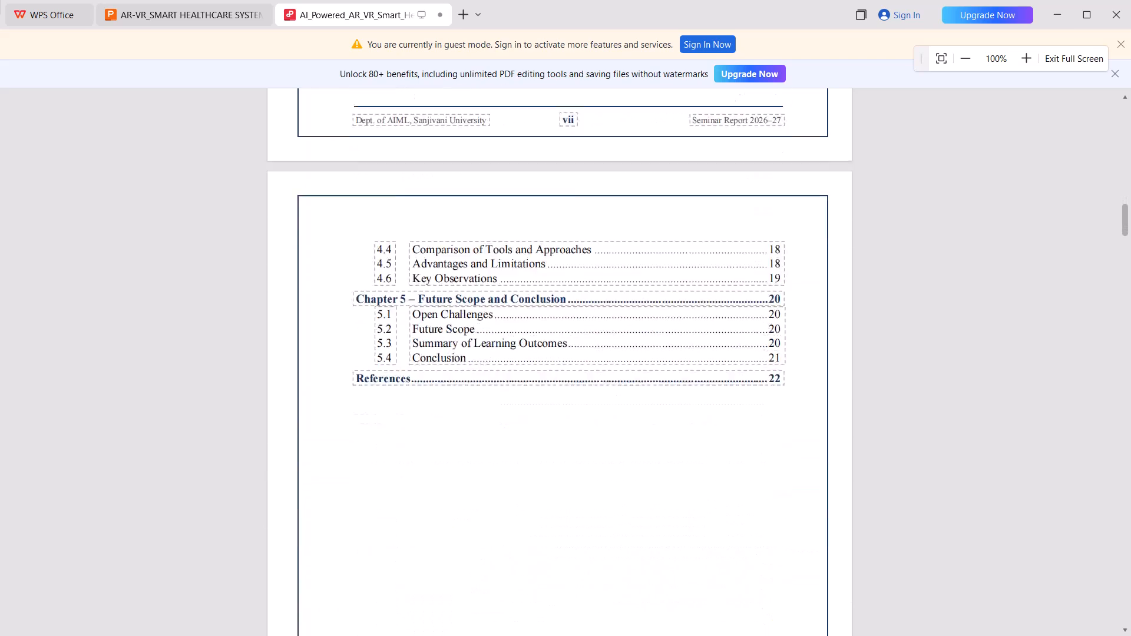
{"action": "scroll", "coordinate": [586, 358], "scroll_direction": "down", "scroll_amount": 13}
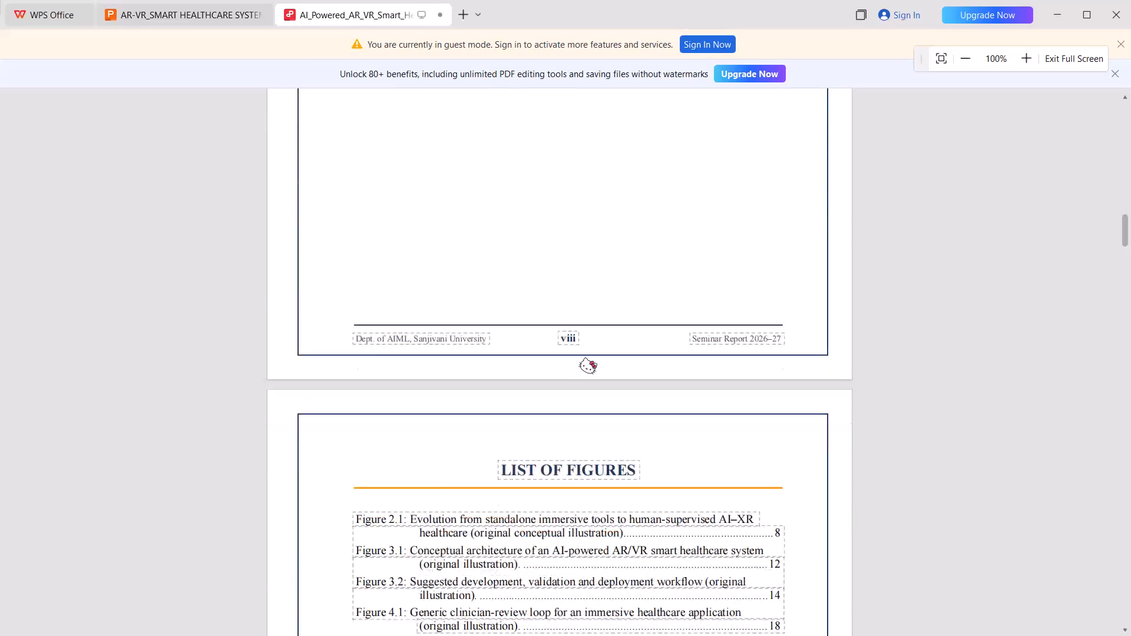
{"action": "scroll", "coordinate": [586, 358], "scroll_direction": "down", "scroll_amount": 4}
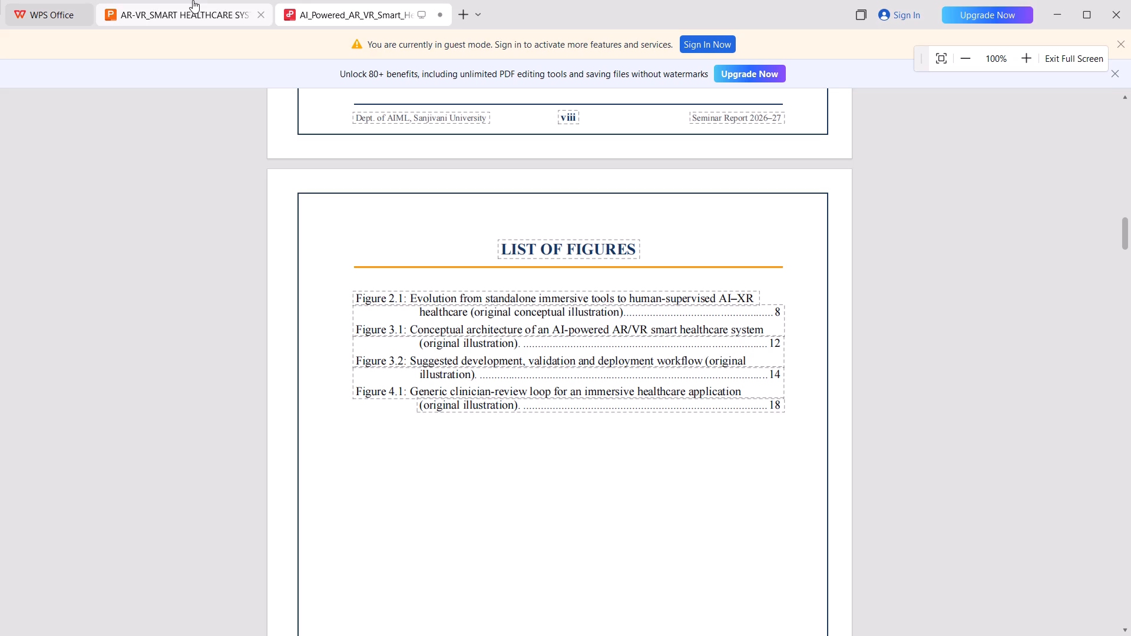
{"action": "left_click", "coordinate": [213, 291]}
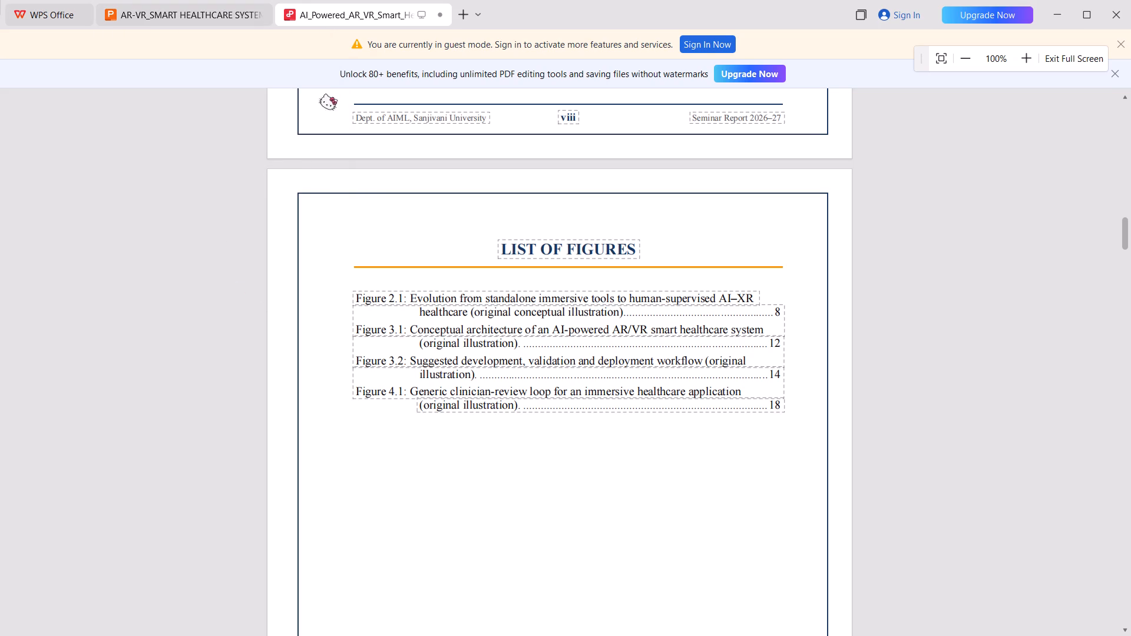
{"action": "scroll", "coordinate": [616, 506], "scroll_direction": "down", "scroll_amount": 1}
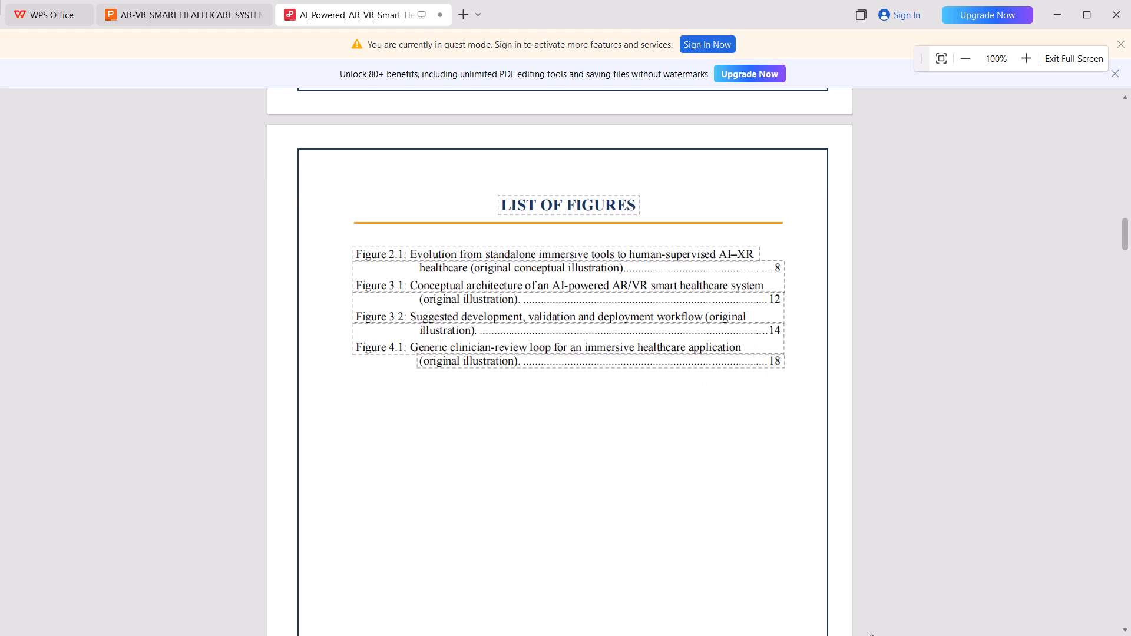
Arrange the PDF report side by side with the IoT and Robotics seminar report document.
{"action": "left_click", "coordinate": [839, 635]}
{"action": "left_click_drag", "start_coordinate": [670, 630], "coordinate": [664, 631]}
{"action": "left_click", "coordinate": [1016, 48]}
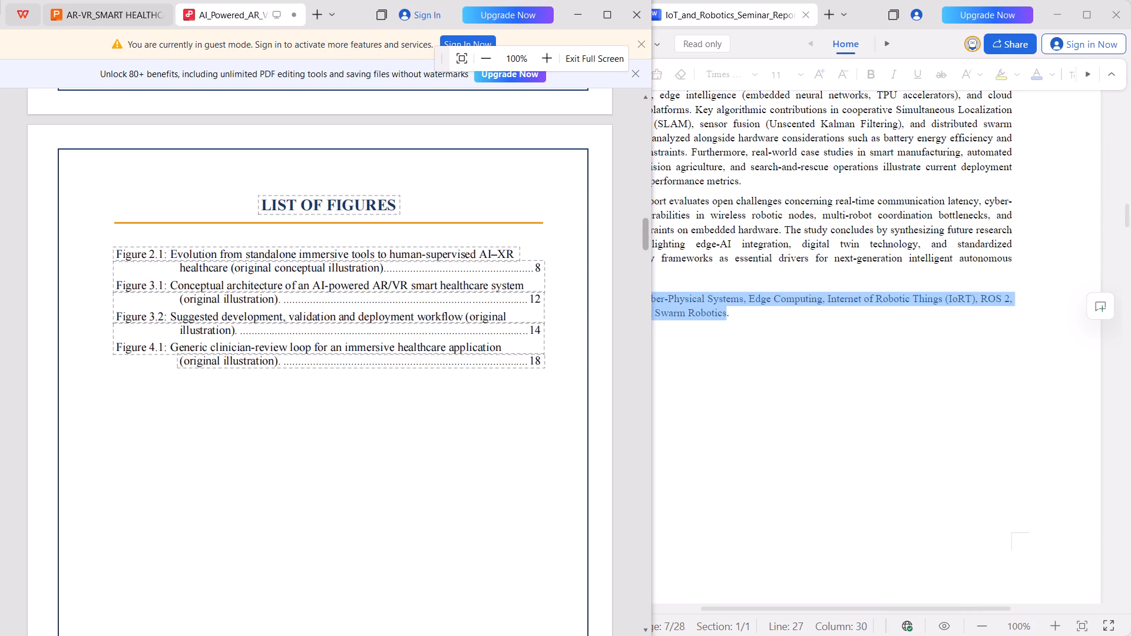
Compare the IoT and Robotics seminar report's table of contents with the chapter and section entries on the PDF's contents pages.
{"action": "scroll", "coordinate": [844, 311], "scroll_direction": "right", "scroll_amount": 3}
{"action": "scroll", "coordinate": [844, 311], "scroll_direction": "left", "scroll_amount": 1}
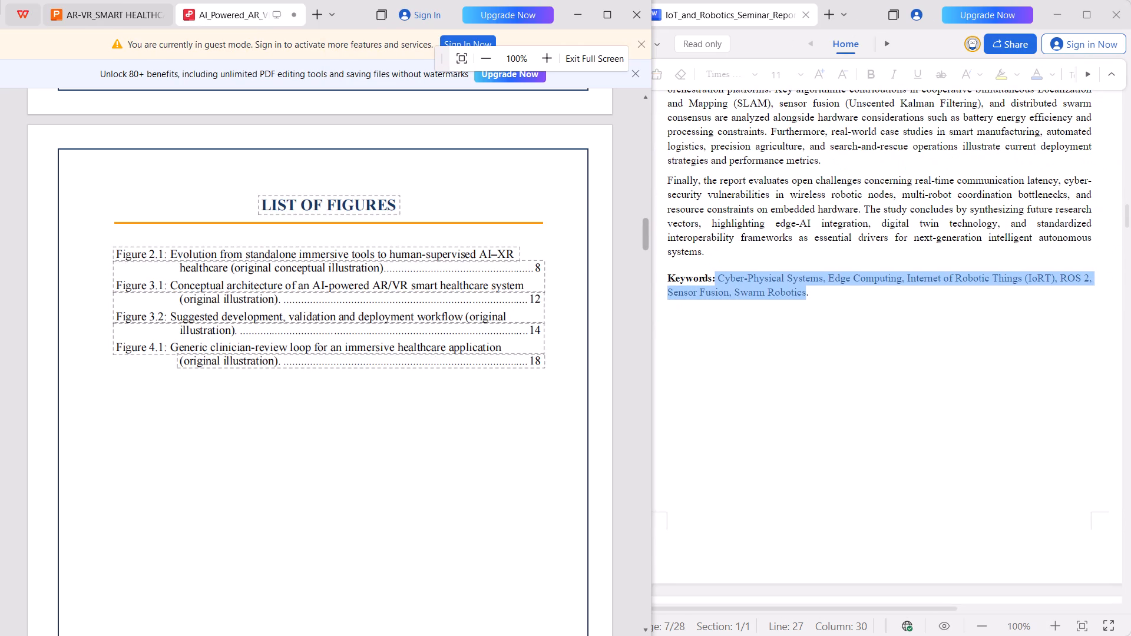
{"action": "scroll", "coordinate": [844, 311], "scroll_direction": "down", "scroll_amount": 3}
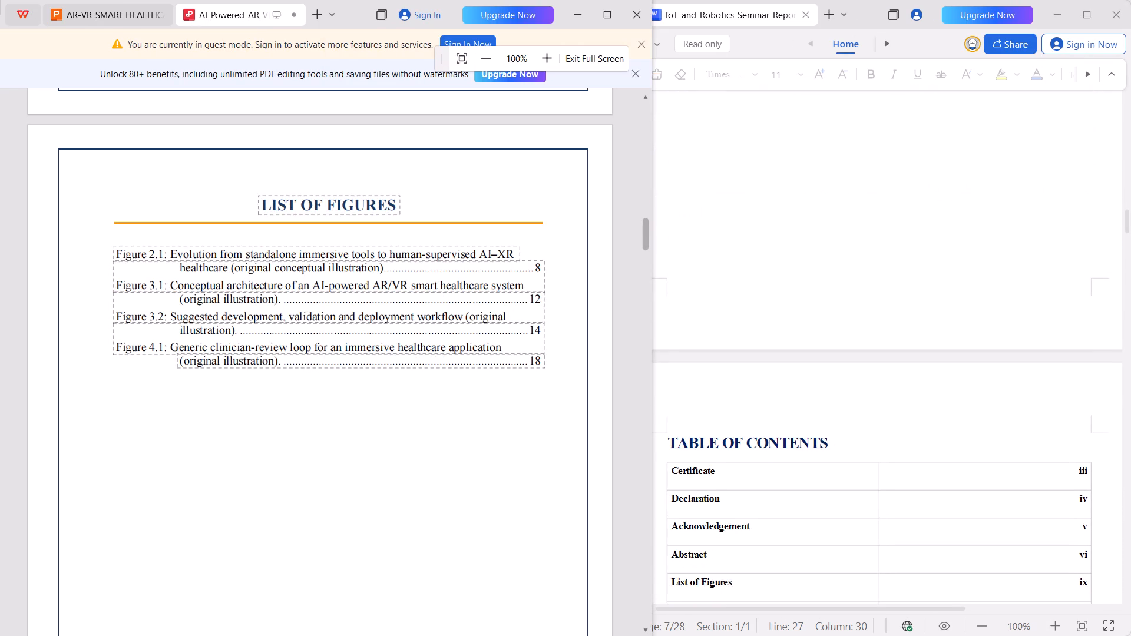
{"action": "scroll", "coordinate": [844, 311], "scroll_direction": "down", "scroll_amount": 6}
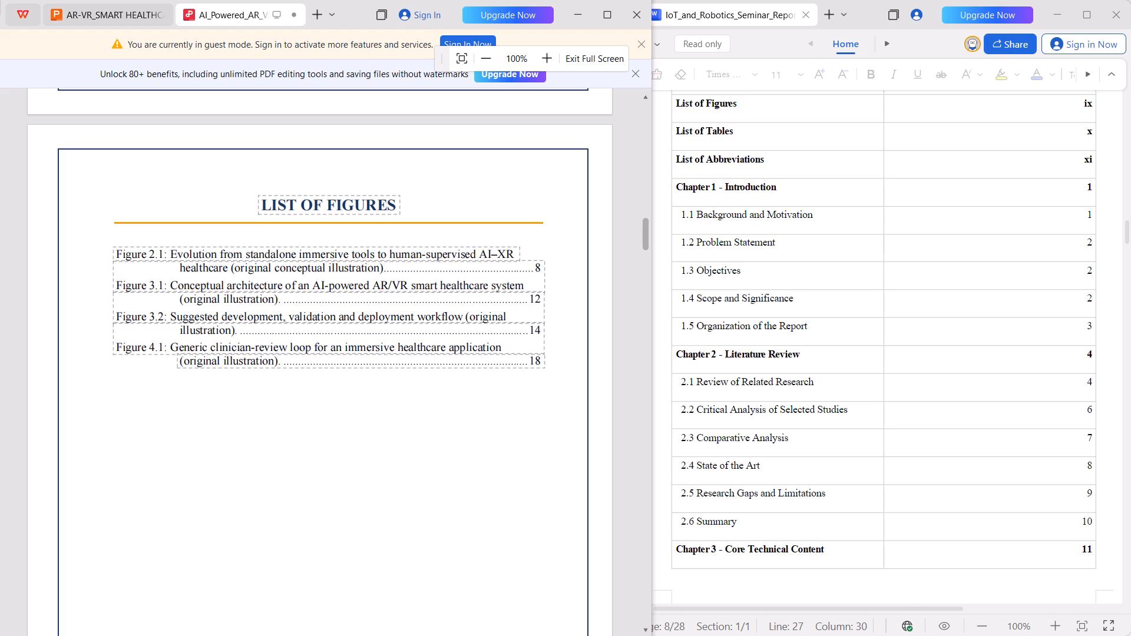
{"action": "scroll", "coordinate": [371, 210], "scroll_direction": "up", "scroll_amount": 7}
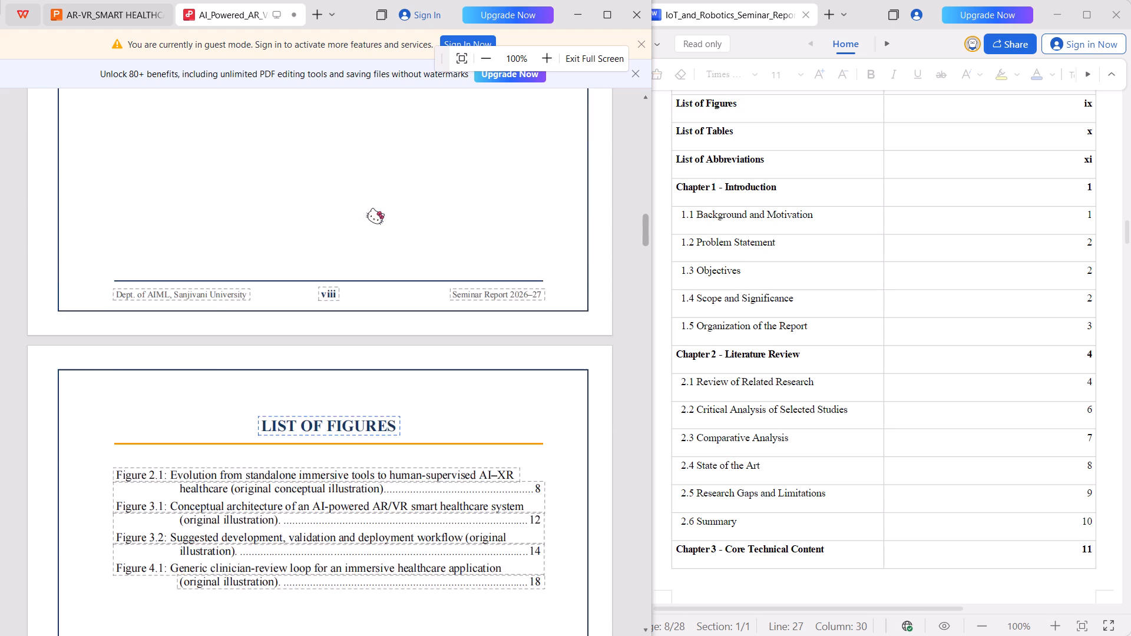
{"action": "scroll", "coordinate": [373, 208], "scroll_direction": "up", "scroll_amount": 9}
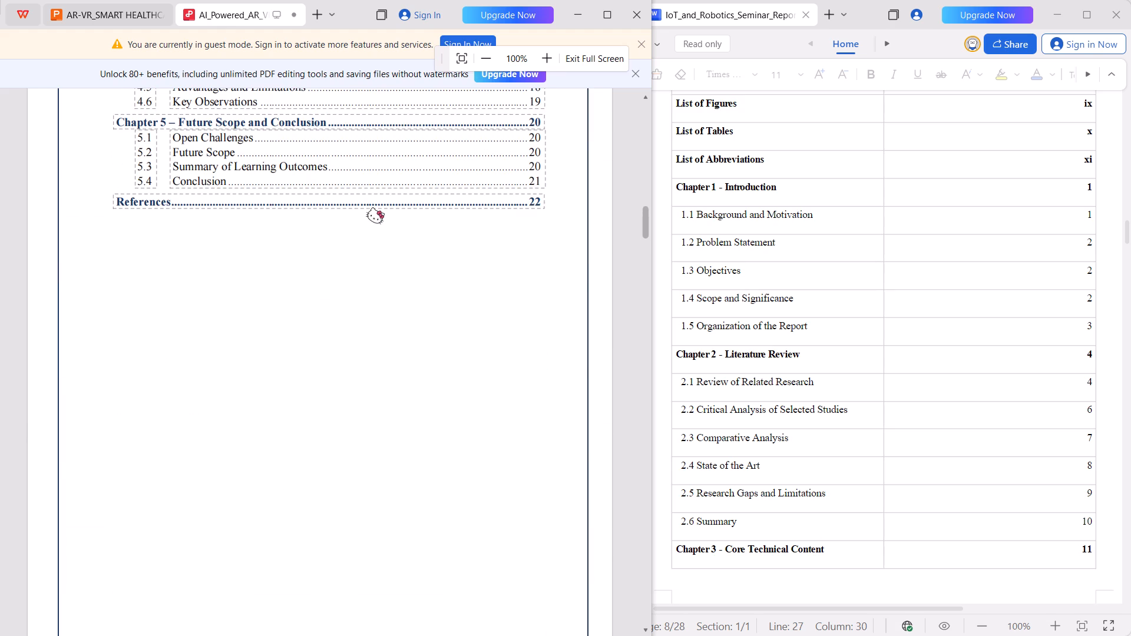
{"action": "scroll", "coordinate": [374, 206], "scroll_direction": "up", "scroll_amount": 6}
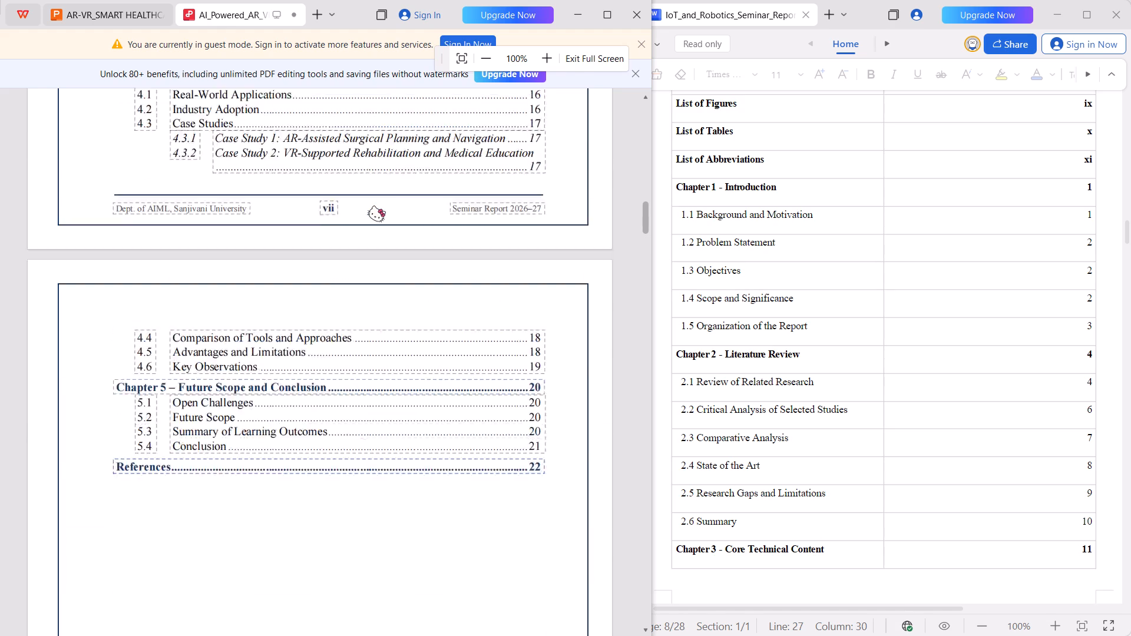
{"action": "scroll", "coordinate": [374, 206], "scroll_direction": "up", "scroll_amount": 5}
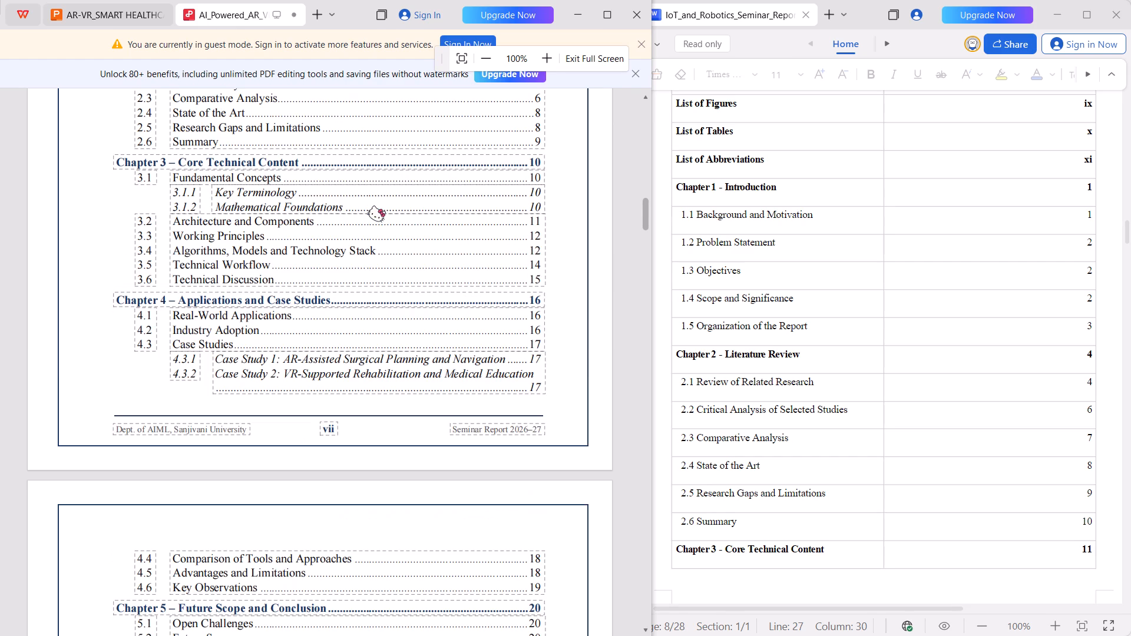
{"action": "scroll", "coordinate": [375, 210], "scroll_direction": "up", "scroll_amount": 2}
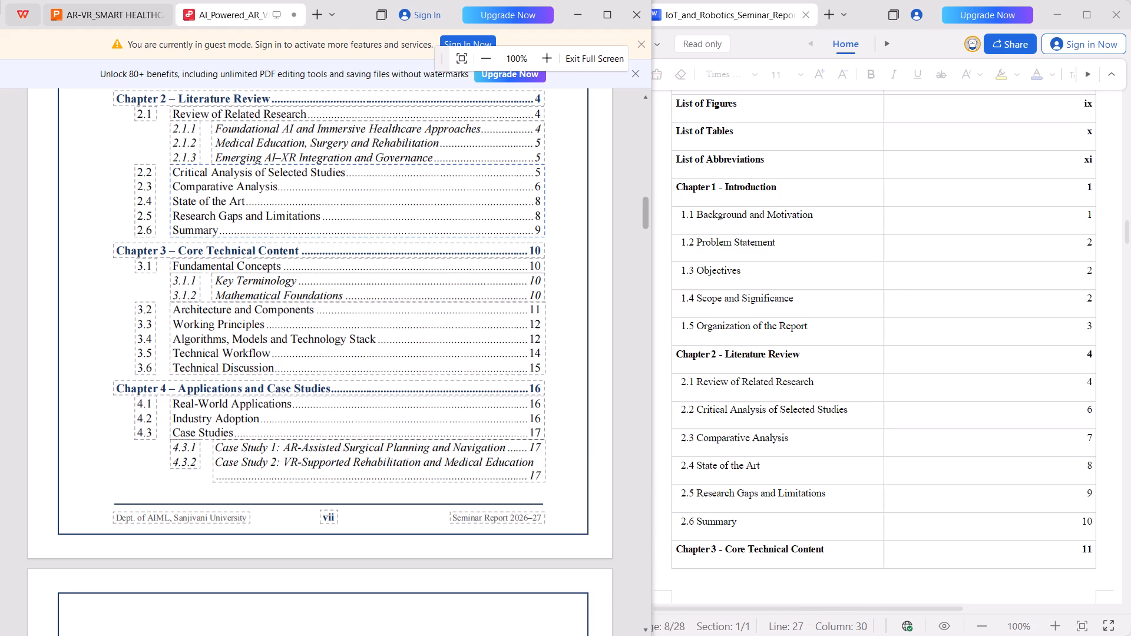
{"action": "scroll", "coordinate": [280, 231], "scroll_direction": "up", "scroll_amount": 2}
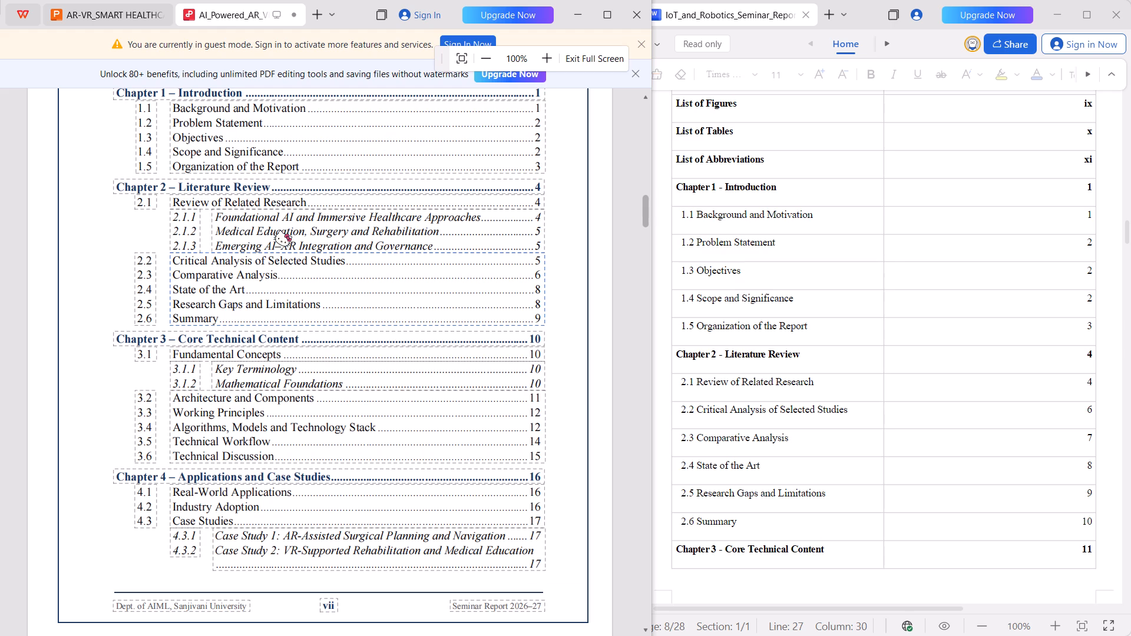
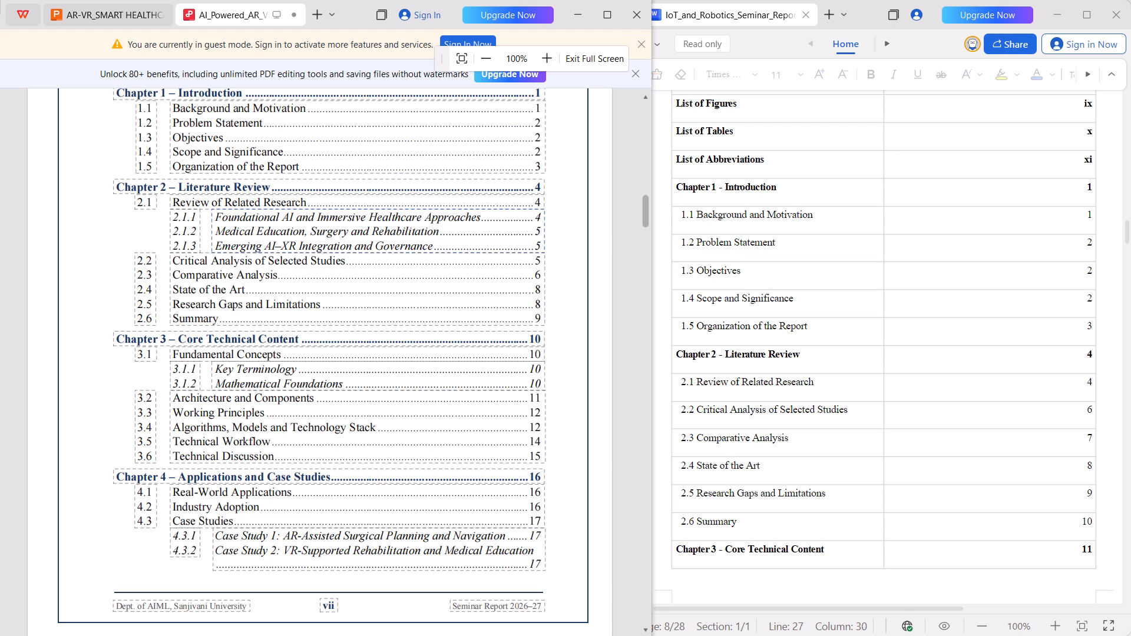
Check the seminar report's front-matter, Chapter 1 and Chapter 2 contents entries and page numbers against the PDF's contents page.
{"action": "scroll", "coordinate": [743, 120], "scroll_direction": "up", "scroll_amount": 2}
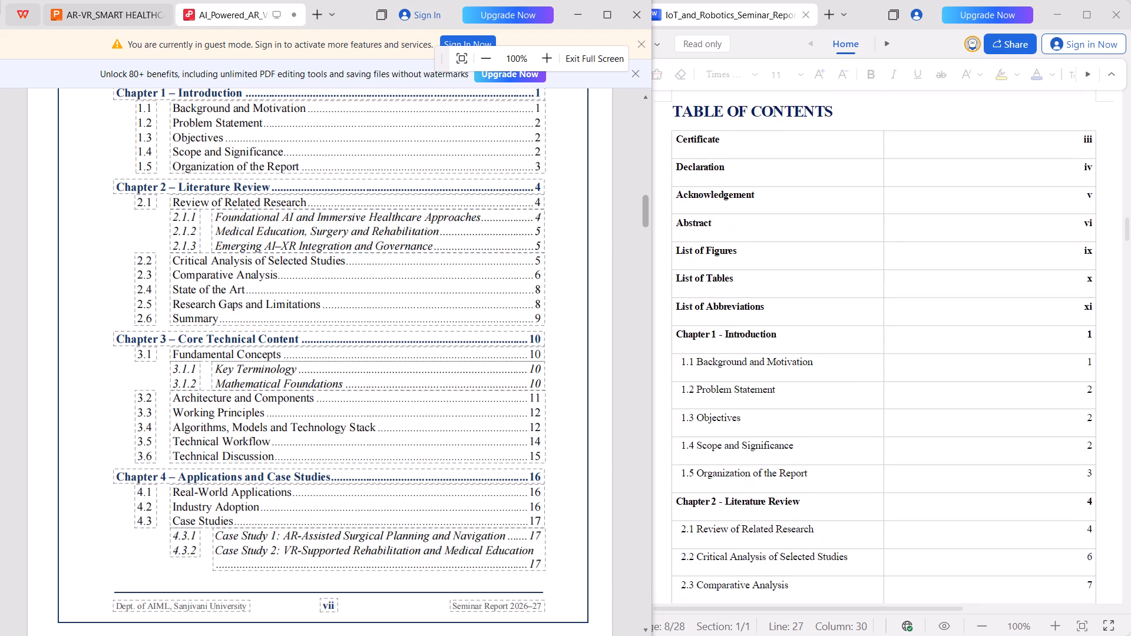
{"action": "scroll", "coordinate": [710, 128], "scroll_direction": "down", "scroll_amount": 4}
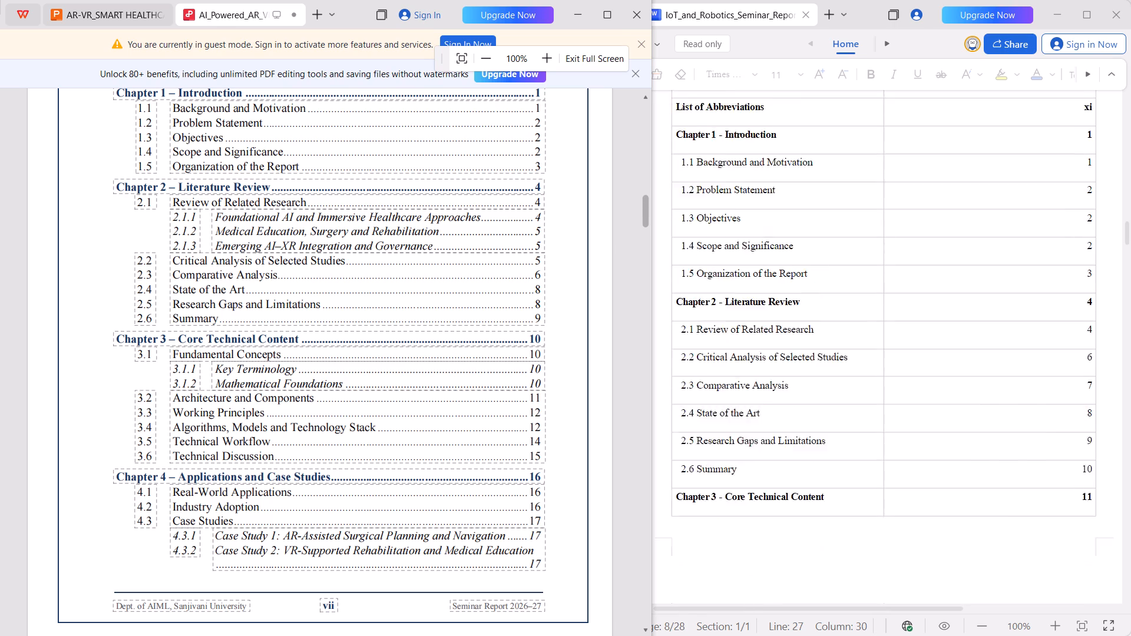
{"action": "scroll", "coordinate": [710, 128], "scroll_direction": "up", "scroll_amount": 3}
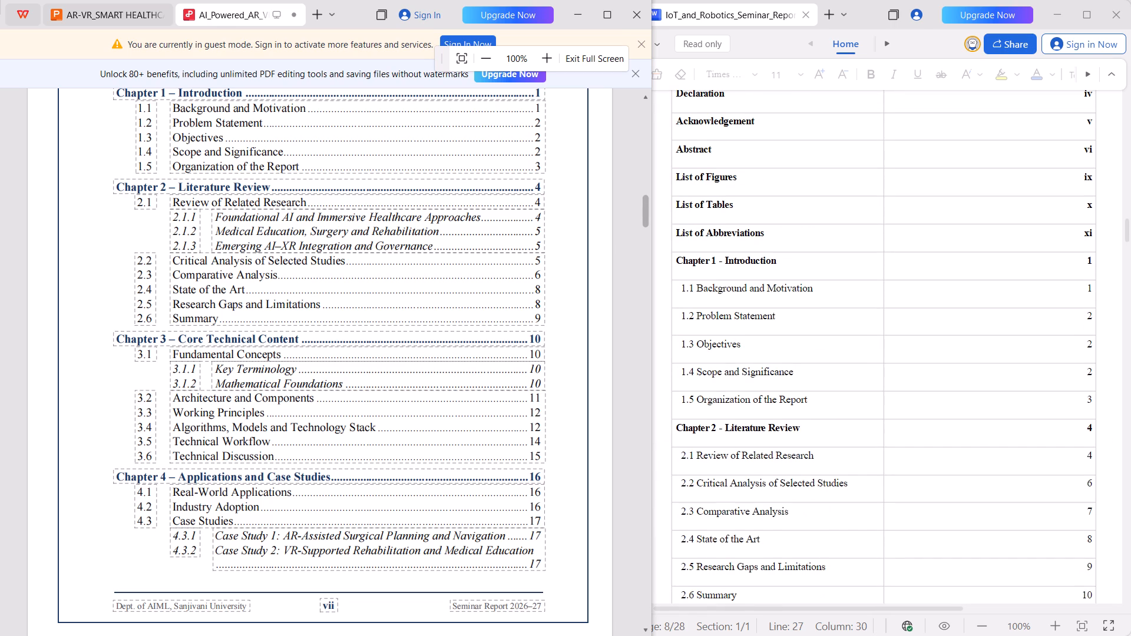
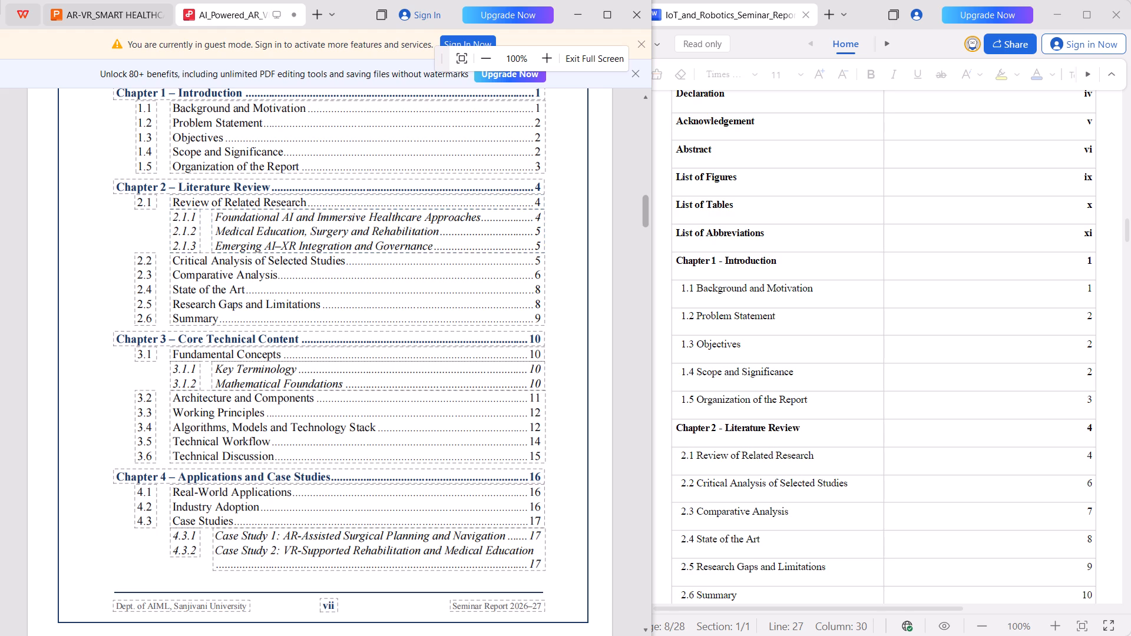
Copy the titles of contents entries 2.1.1 to 2.1.3 from the PDF's contents page.
{"action": "left_click_drag", "start_coordinate": [220, 221], "coordinate": [299, 249]}
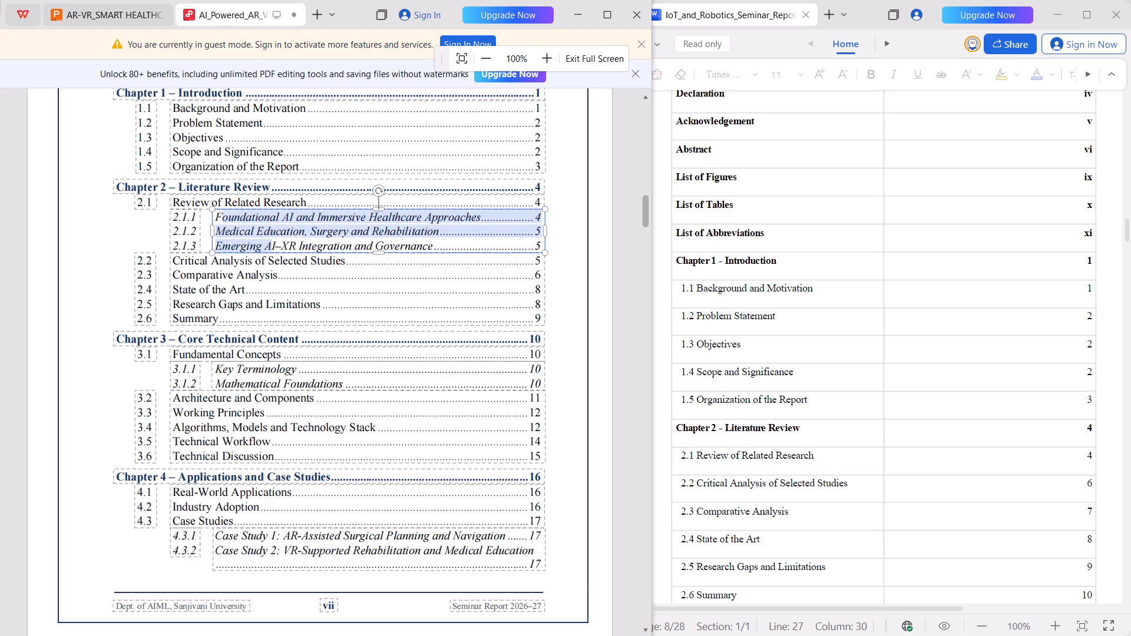
{"action": "left_click_drag", "start_coordinate": [299, 249], "coordinate": [428, 244]}
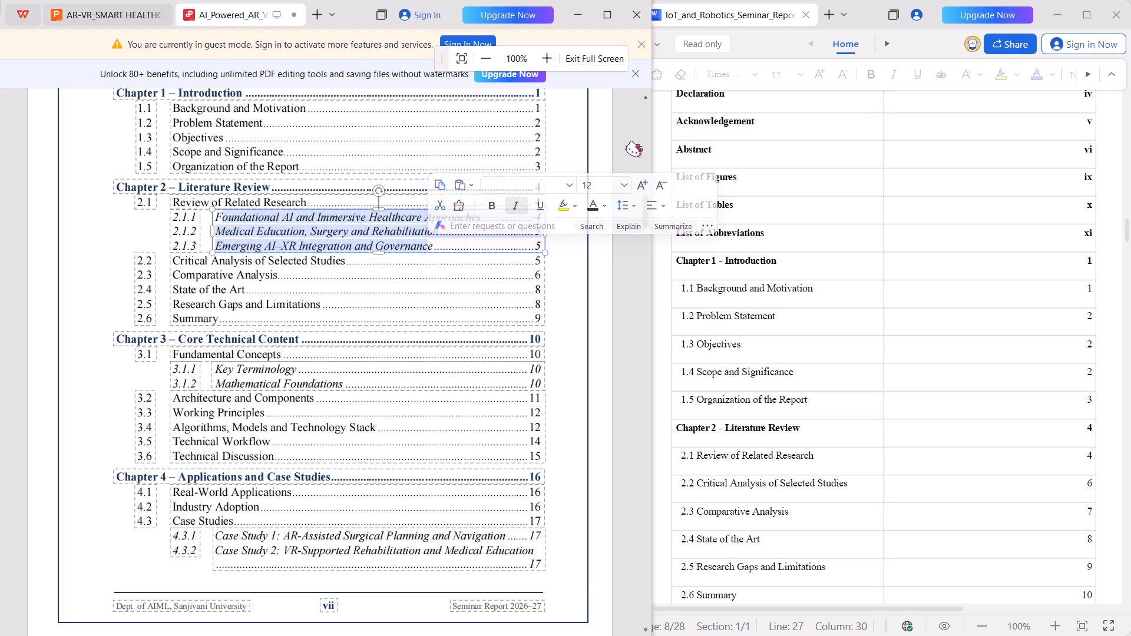
{"action": "left_click", "coordinate": [631, 141]}
{"action": "left_click", "coordinate": [101, 253]}
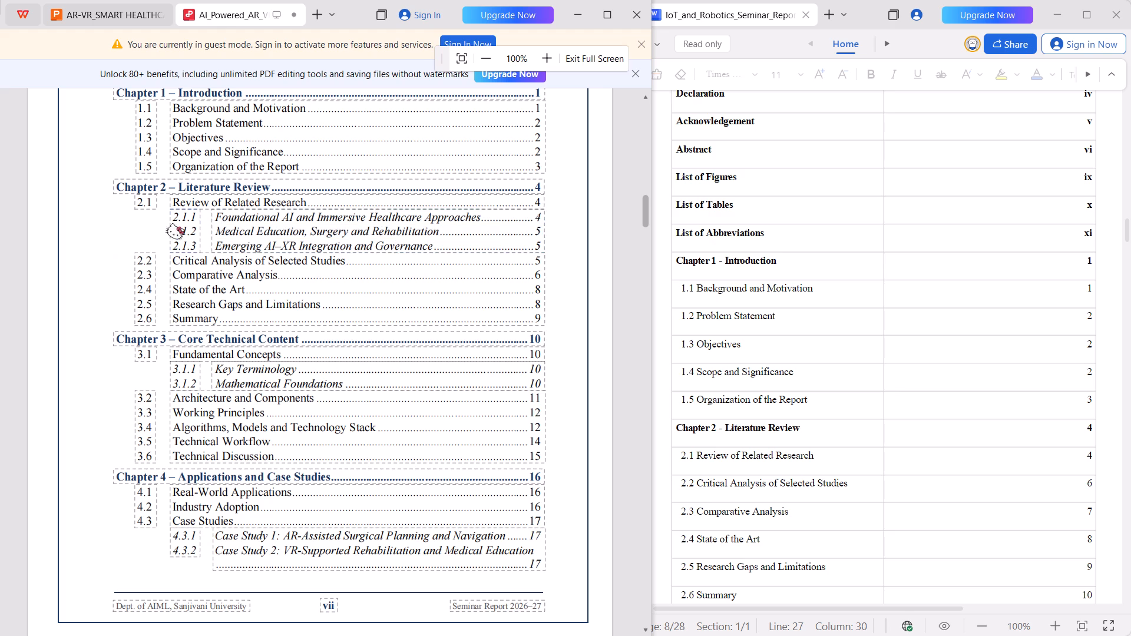
{"action": "left_click_drag", "start_coordinate": [219, 217], "coordinate": [428, 235]}
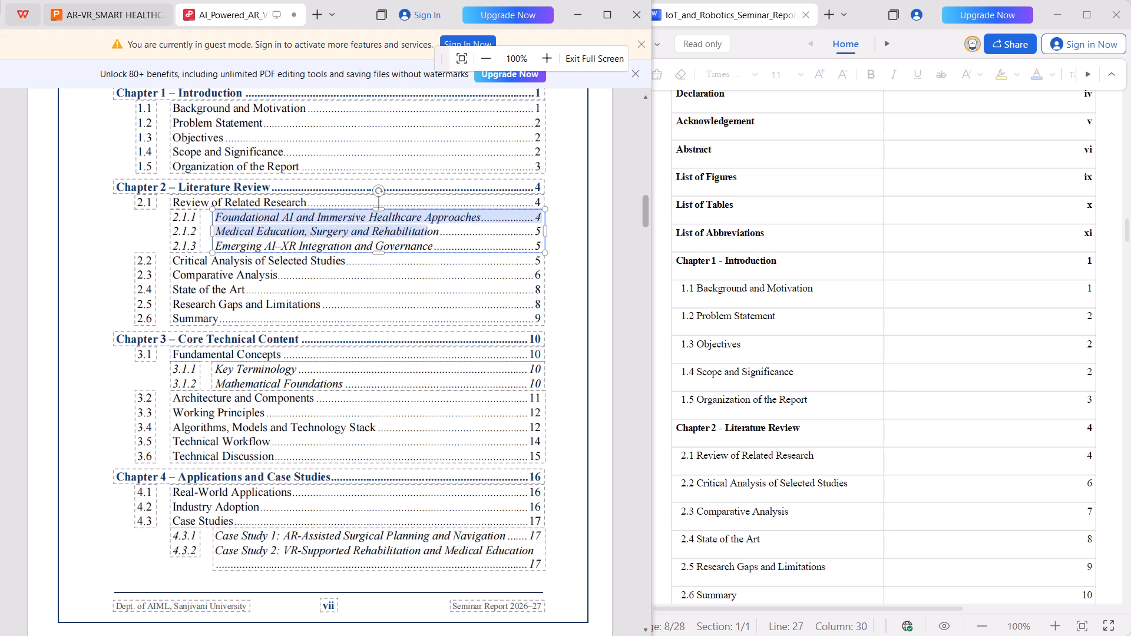
{"action": "left_click_drag", "start_coordinate": [428, 235], "coordinate": [431, 242]}
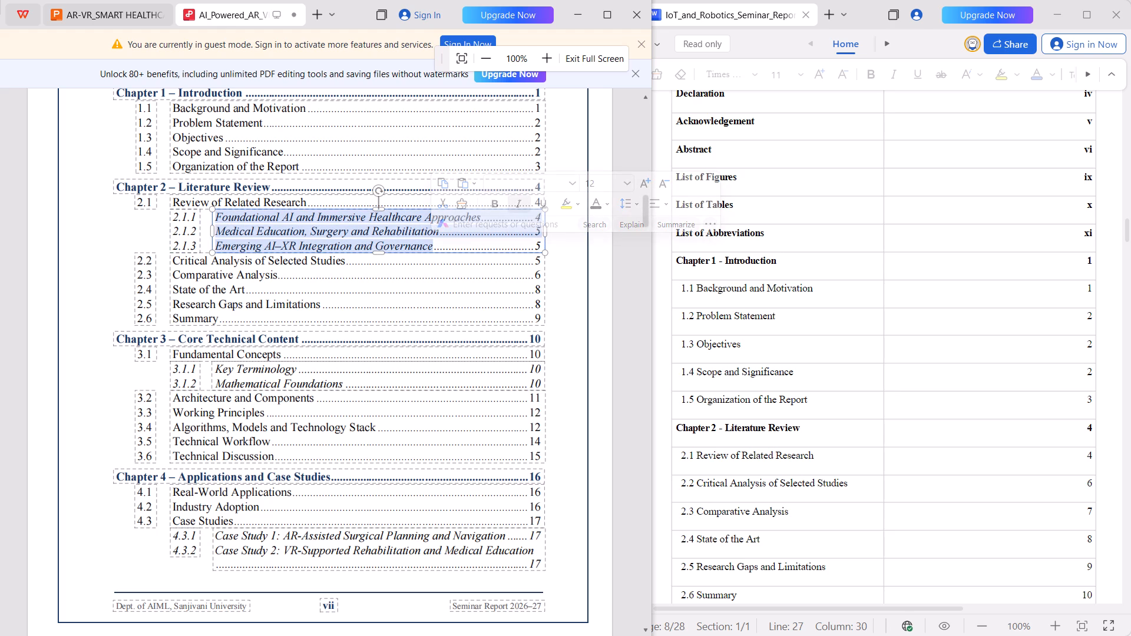
{"action": "key", "text": "ctrl+c"}
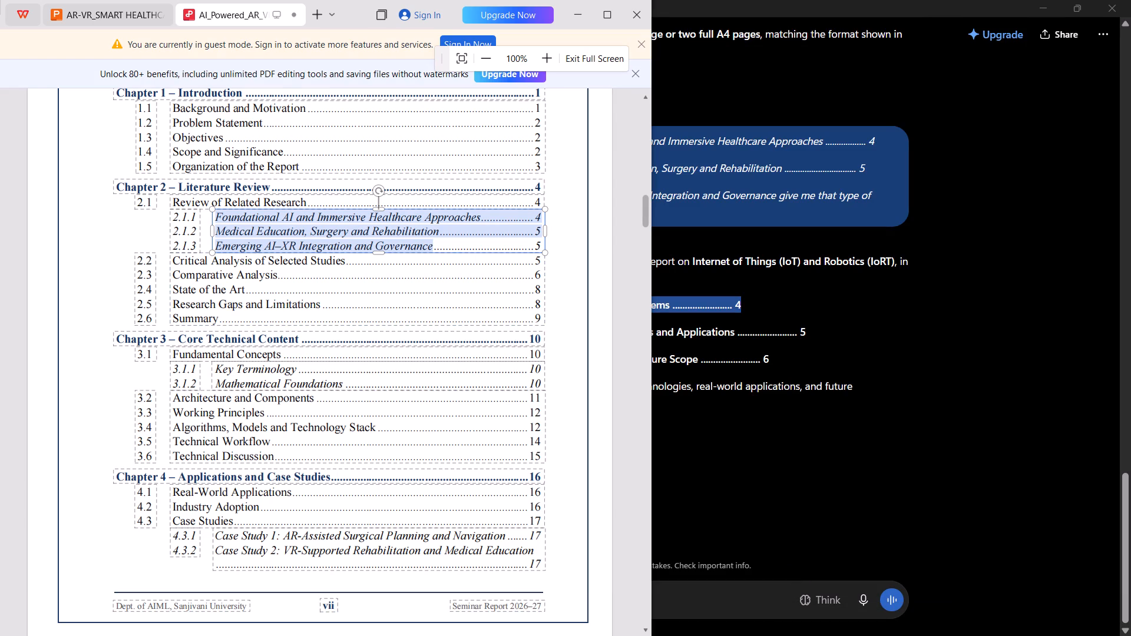
{"action": "left_click", "coordinate": [481, 220]}
{"action": "key", "text": "BackSpace"}
{"action": "key", "text": "BackSpace"}
{"action": "key", "text": "BackSpace"}
{"action": "key", "text": "BackSpace"}
{"action": "key", "text": "BackSpace"}
{"action": "key", "text": "BackSpace"}
{"action": "key", "text": "BackSpace"}
{"action": "key", "text": "BackSpace"}
{"action": "key", "text": "BackSpace"}
{"action": "key", "text": "BackSpace"}
{"action": "key", "text": "BackSpace"}
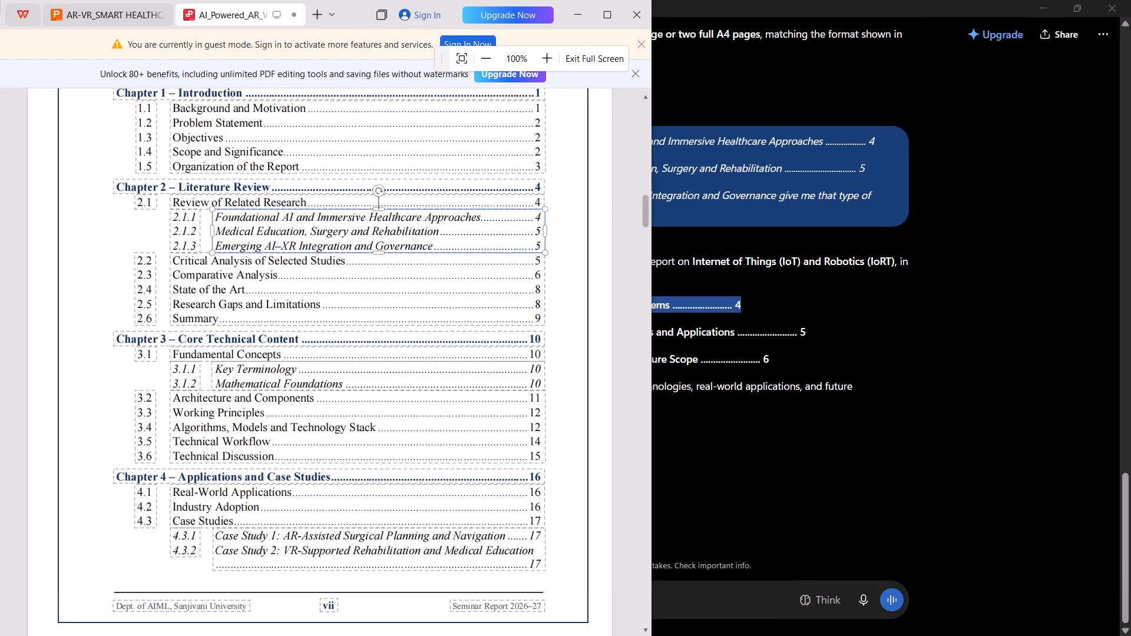
{"action": "key", "text": "BackSpace"}
{"action": "key", "text": "BackSpace"}
{"action": "key", "text": "BackSpace"}
{"action": "key", "text": "BackSpace"}
{"action": "key", "text": "BackSpace"}
{"action": "key", "text": "BackSpace"}
{"action": "key", "text": "BackSpace"}
{"action": "key", "text": "BackSpace"}
{"action": "key", "text": "BackSpace"}
{"action": "key", "text": "BackSpace"}
{"action": "key", "text": "BackSpace"}
{"action": "key", "text": "BackSpace"}
{"action": "key", "text": "BackSpace"}
{"action": "key", "text": "BackSpace"}
{"action": "key", "text": "BackSpace"}
{"action": "key", "text": "BackSpace"}
{"action": "key", "text": "BackSpace"}
{"action": "key", "text": "BackSpace"}
{"action": "key", "text": "BackSpace"}
{"action": "key", "text": "BackSpace"}
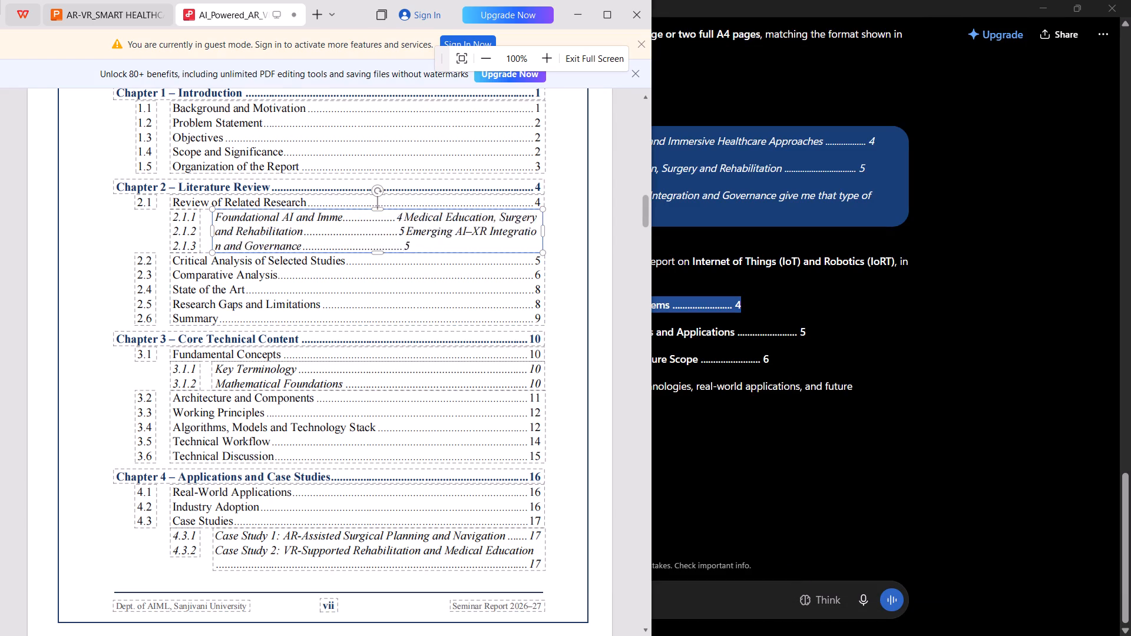
{"action": "key", "text": "BackSpace"}
{"action": "key", "text": "BackSpace"}
{"action": "key", "text": "BackSpace"}
{"action": "key", "text": "BackSpace"}
{"action": "key", "text": "BackSpace"}
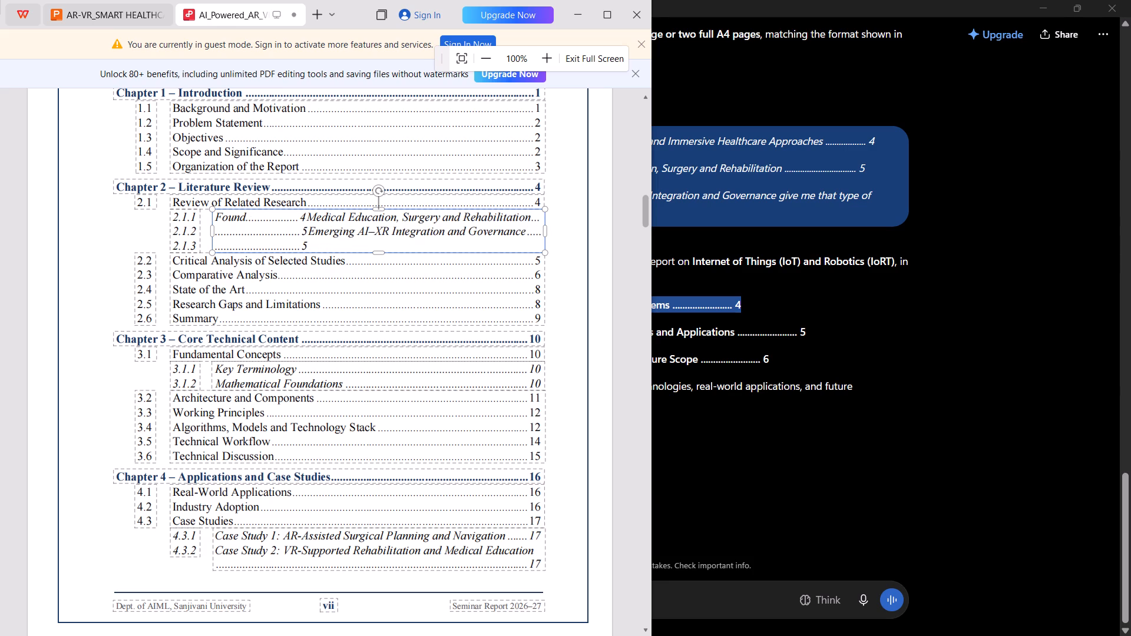
{"action": "key", "text": "BackSpace"}
{"action": "key", "text": "BackSpace"}
{"action": "key", "text": "BackSpace"}
{"action": "key", "text": "BackSpace"}
{"action": "key", "text": "BackSpace"}
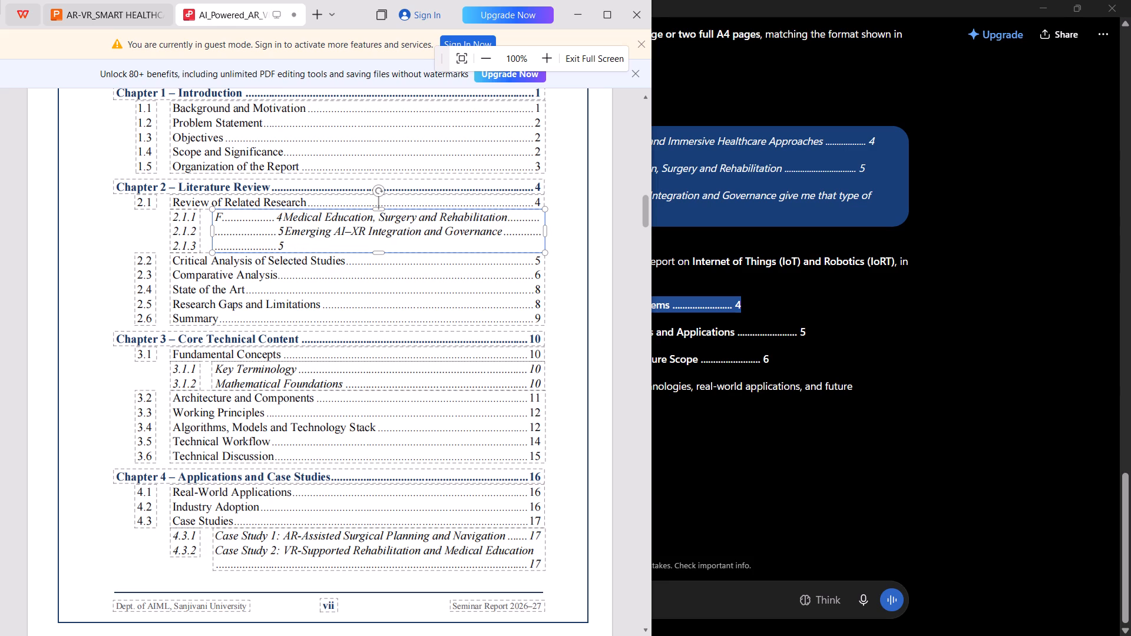
{"action": "key", "text": "ctrl+v"}
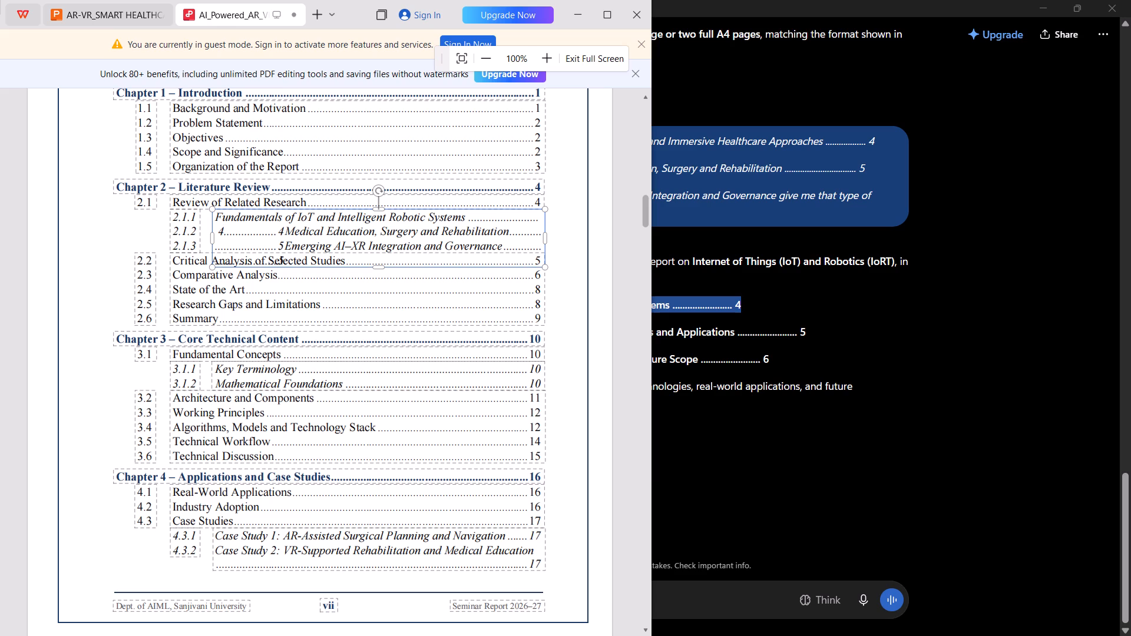
Shorten the dot leader of contents entry 2.1.1 until its page number 4 fits on the same line.
{"action": "key", "text": "BackSpace"}
{"action": "key", "text": "BackSpace"}
{"action": "key", "text": "BackSpace"}
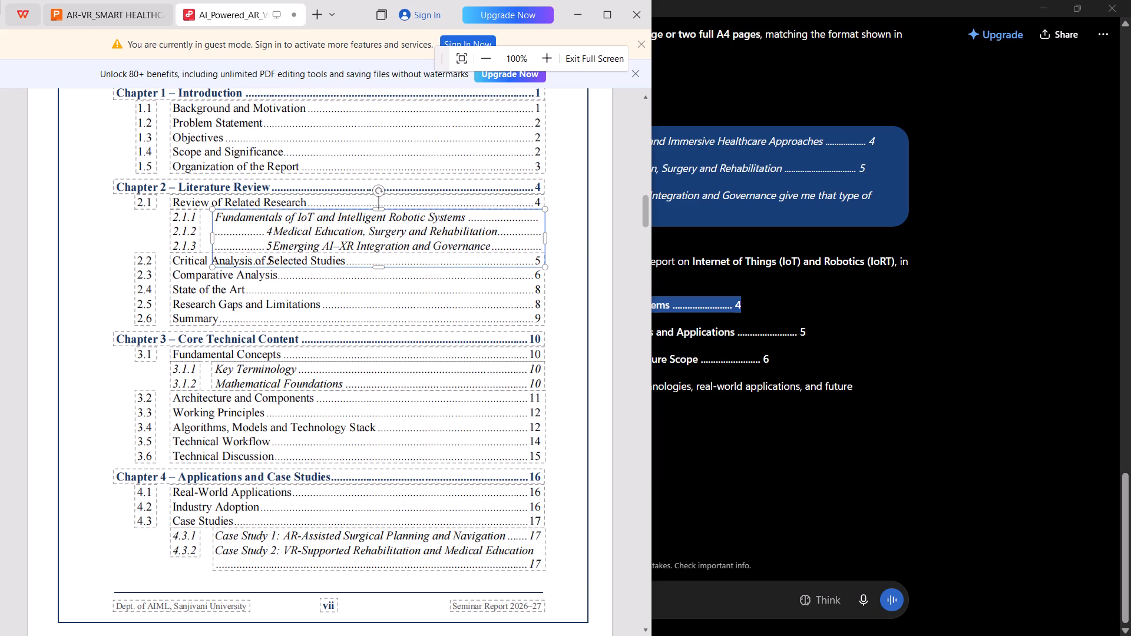
{"action": "key", "text": "BackSpace"}
{"action": "key", "text": "BackSpace"}
{"action": "key", "text": "BackSpace"}
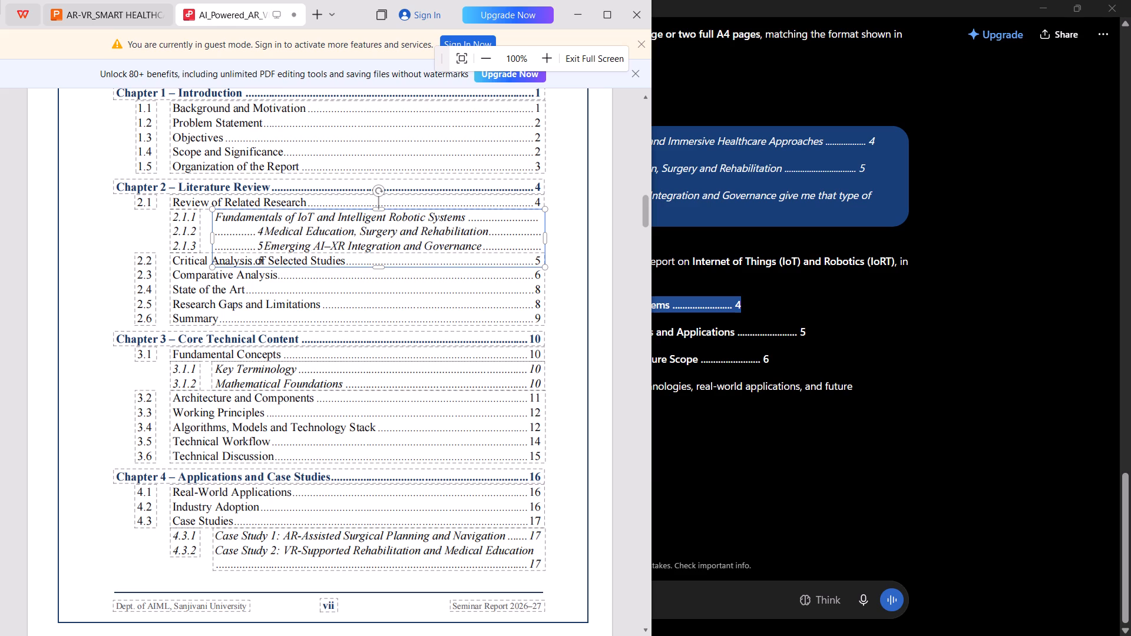
{"action": "key", "text": "BackSpace"}
{"action": "key", "text": "BackSpace"}
{"action": "key", "text": "BackSpace"}
{"action": "key", "text": "BackSpace"}
{"action": "key", "text": "BackSpace"}
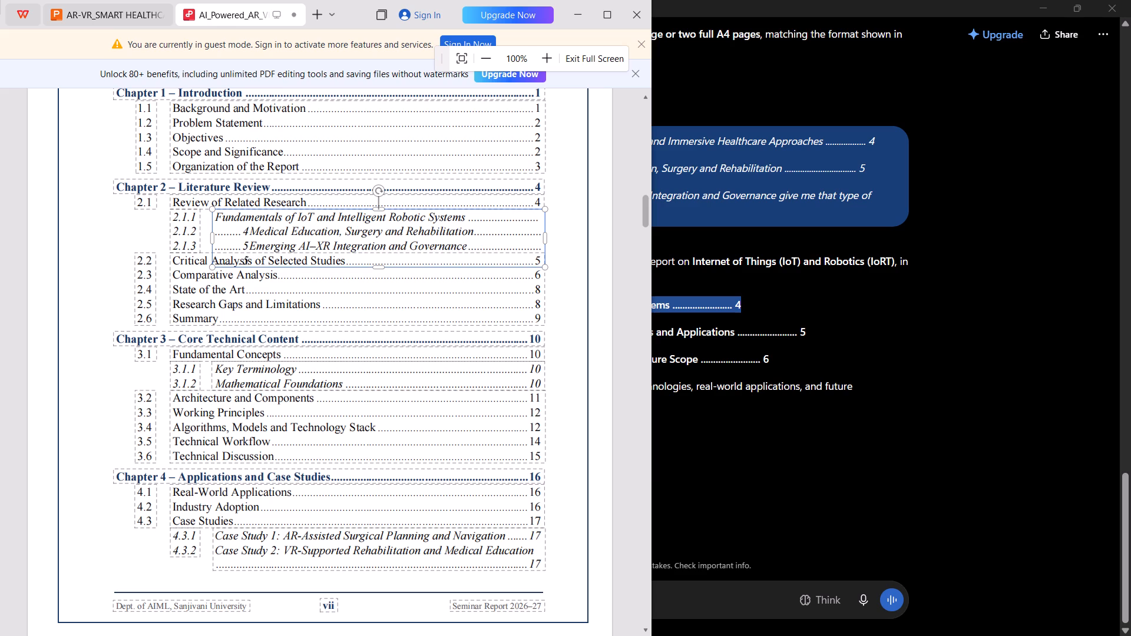
{"action": "key", "text": "BackSpace"}
{"action": "key", "text": "BackSpace"}
{"action": "key", "text": "BackSpace"}
{"action": "key", "text": "BackSpace"}
{"action": "key", "text": "BackSpace"}
{"action": "key", "text": "BackSpace"}
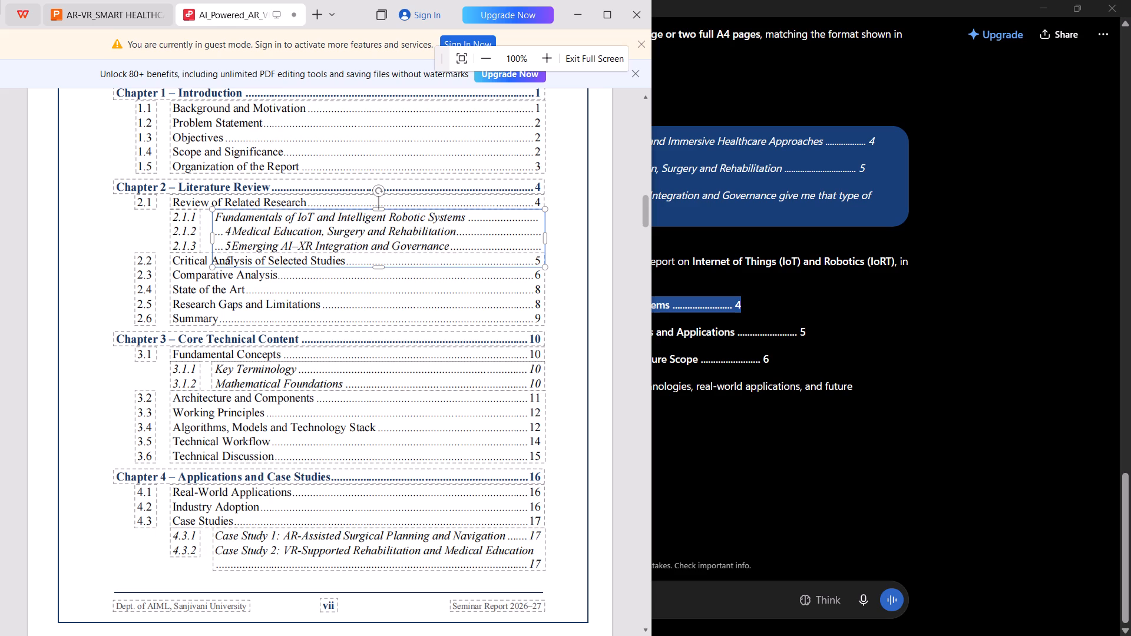
{"action": "key", "text": "BackSpace"}
{"action": "key", "text": "BackSpace"}
{"action": "key", "text": "BackSpace"}
{"action": "key", "text": "BackSpace"}
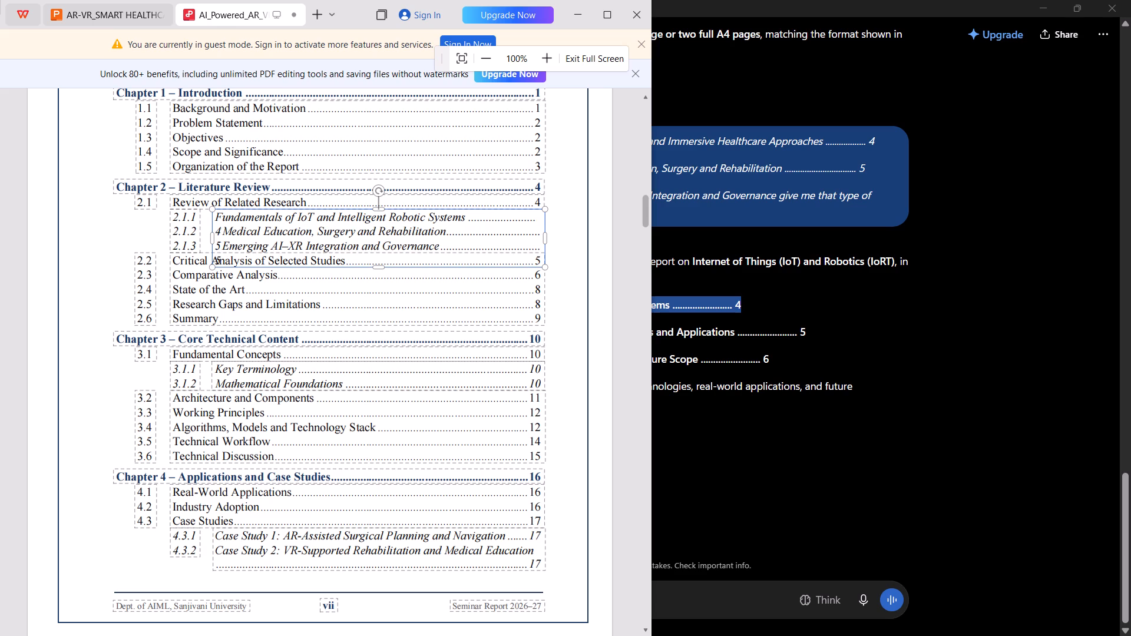
{"action": "key", "text": "BackSpace"}
{"action": "key", "text": "BackSpace"}
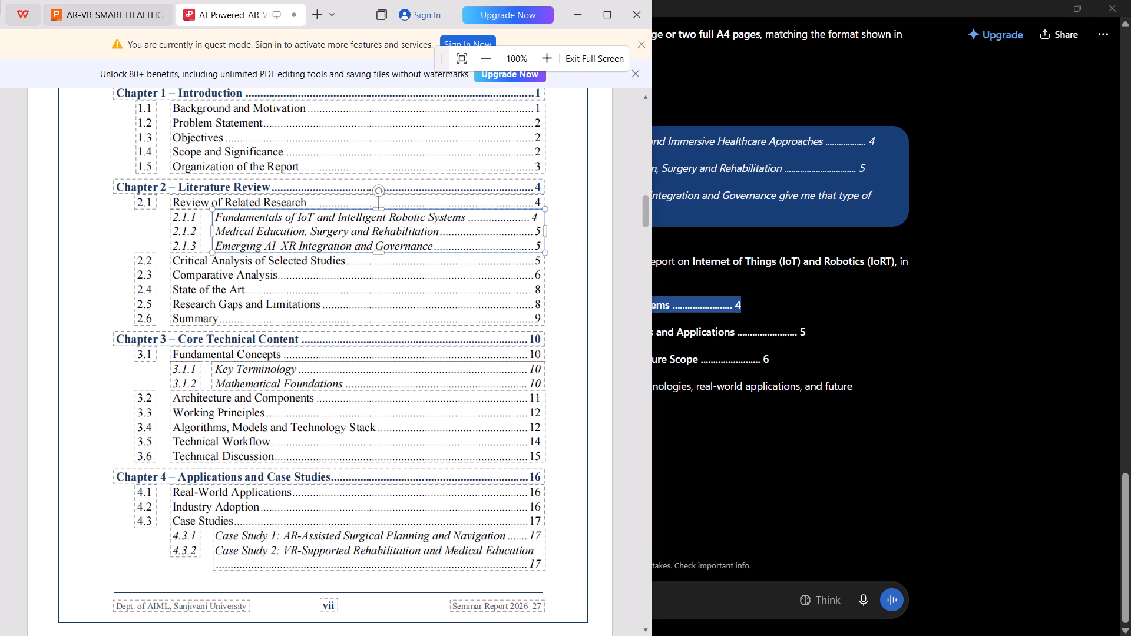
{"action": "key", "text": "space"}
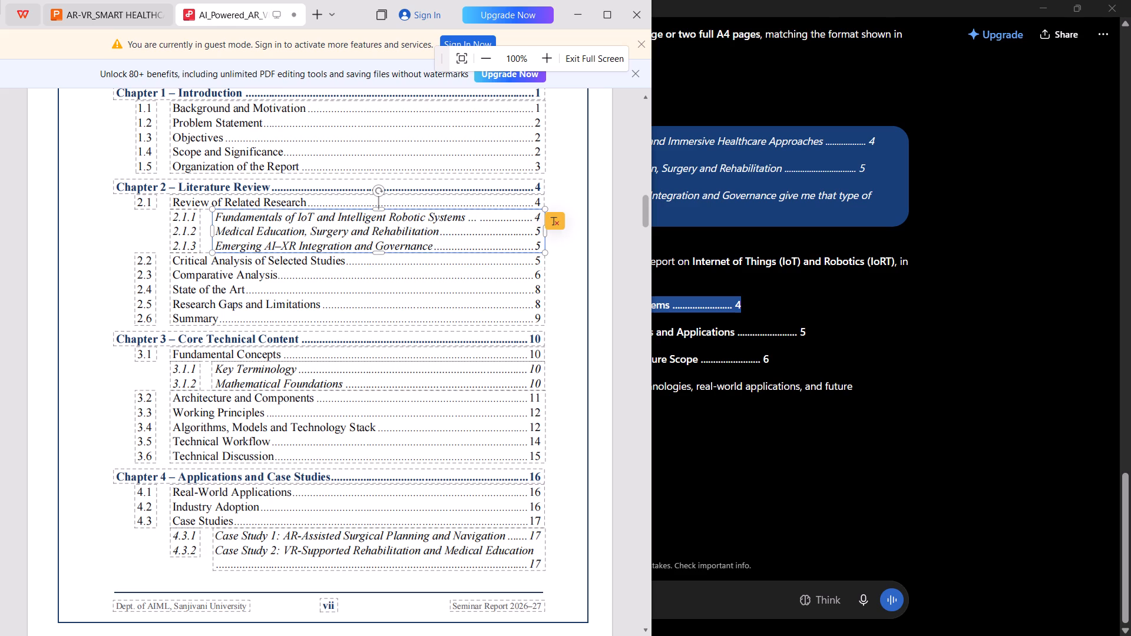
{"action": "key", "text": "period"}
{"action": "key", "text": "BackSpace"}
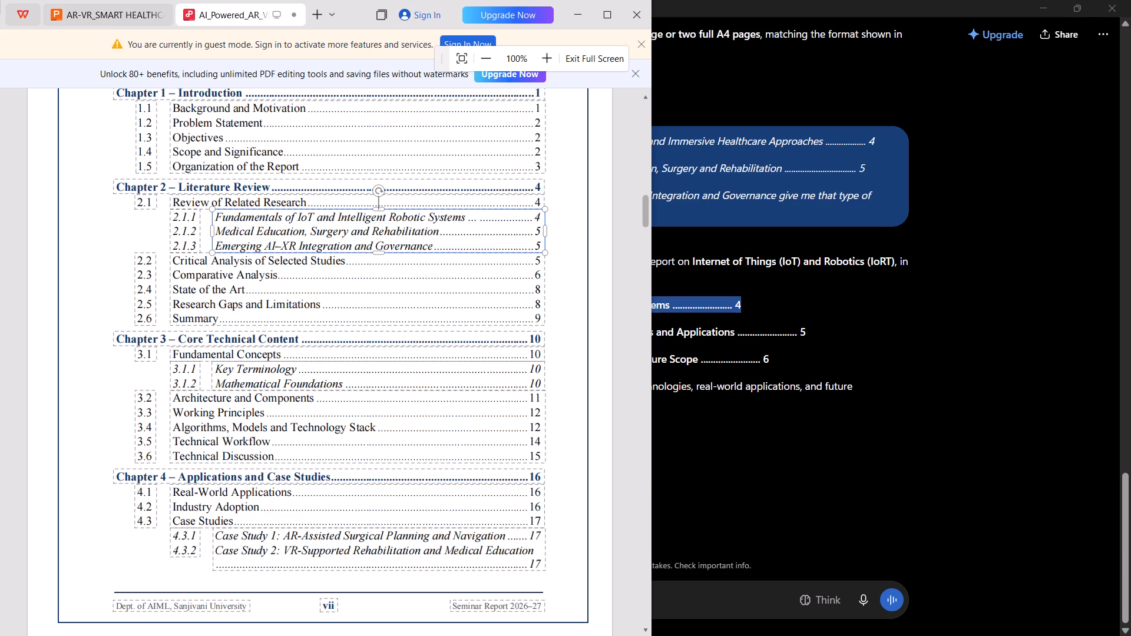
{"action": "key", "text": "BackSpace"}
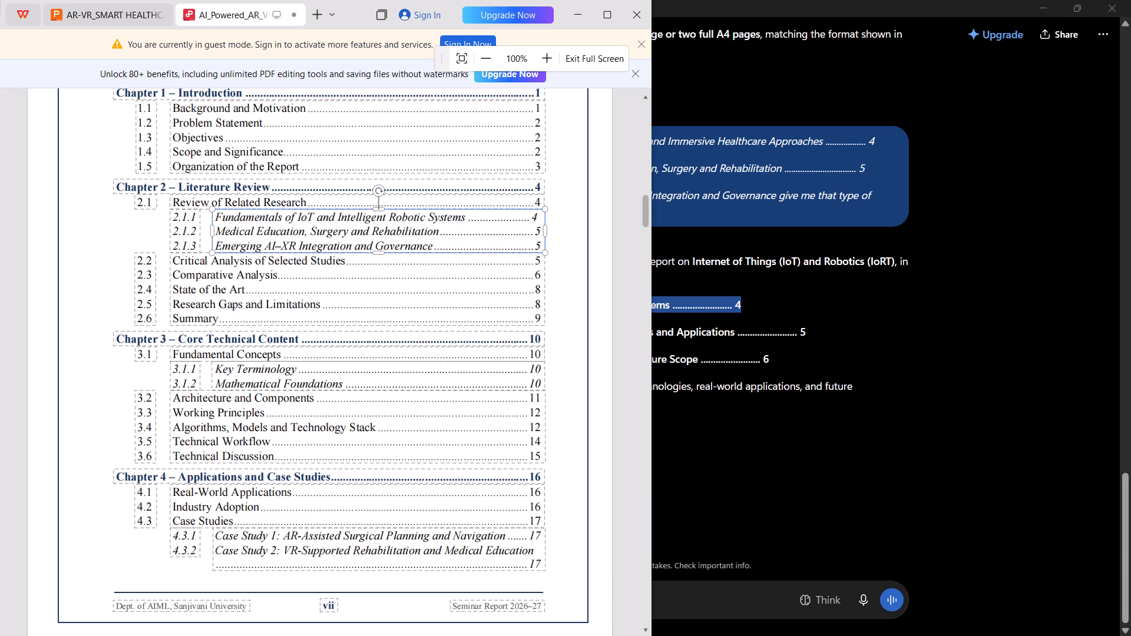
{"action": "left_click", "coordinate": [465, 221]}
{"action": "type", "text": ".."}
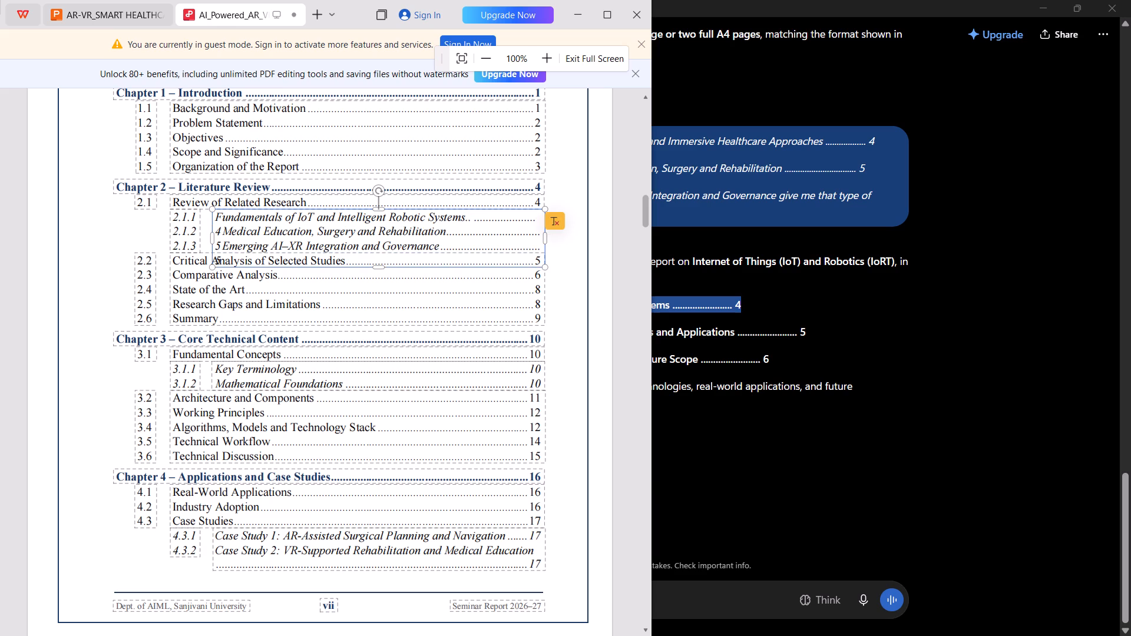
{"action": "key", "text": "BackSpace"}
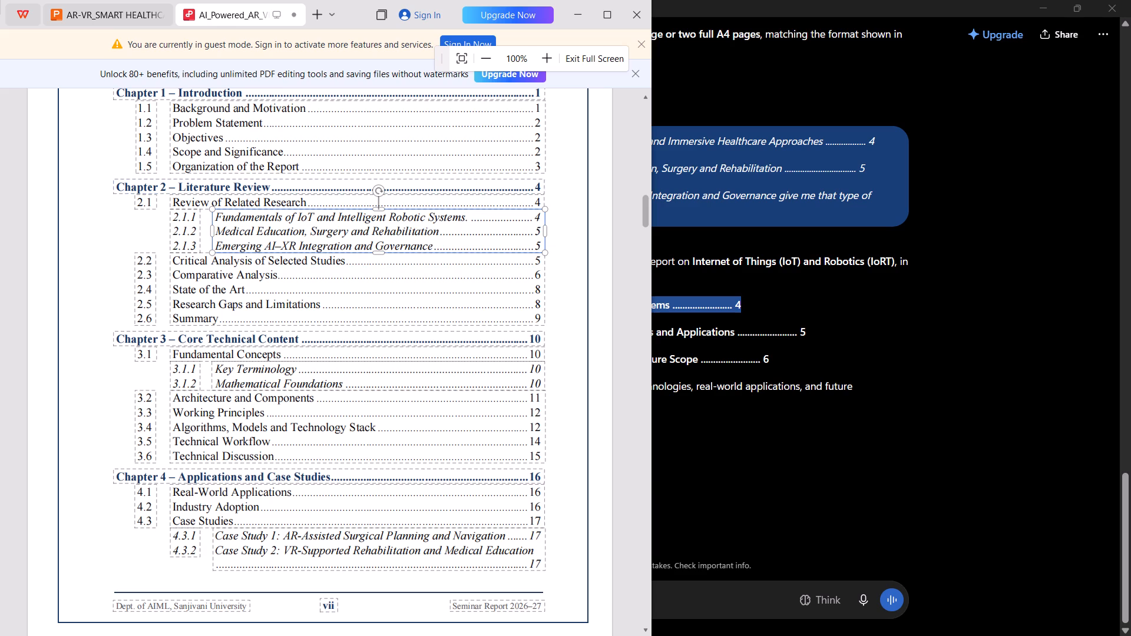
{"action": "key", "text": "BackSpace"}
Insert an extra space between the title of entry 2.1.1 and its dot leader.
{"action": "key", "text": "space"}
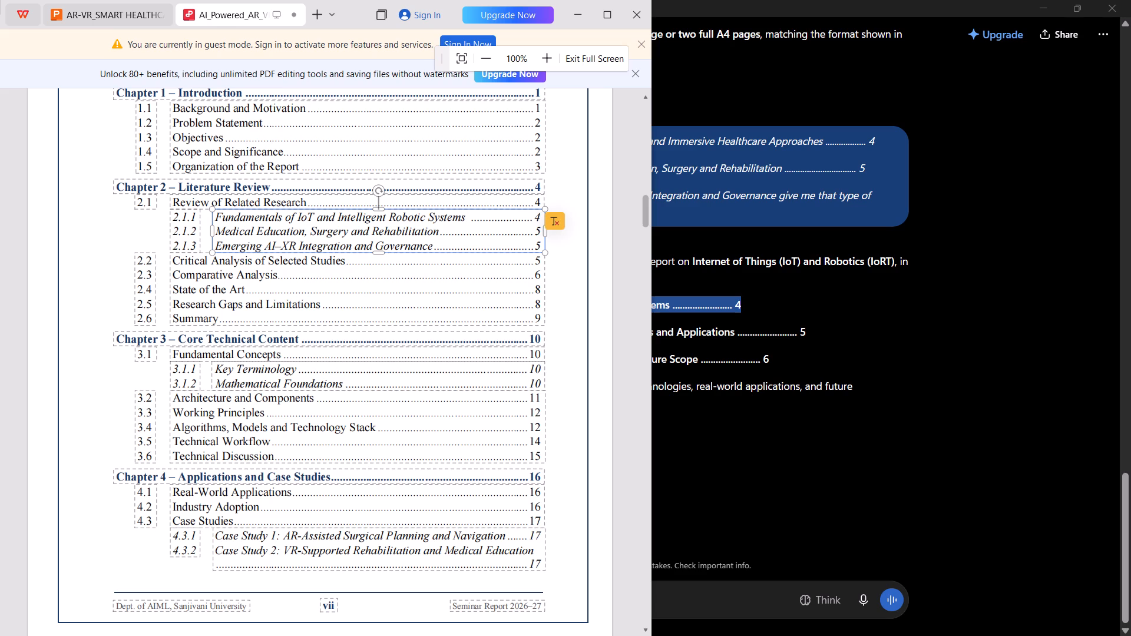
Delete the title "Medical Education, Surgery and Rehabilitation" from contents entry 2.1.2.
{"action": "left_click_drag", "start_coordinate": [441, 233], "coordinate": [244, 234]}
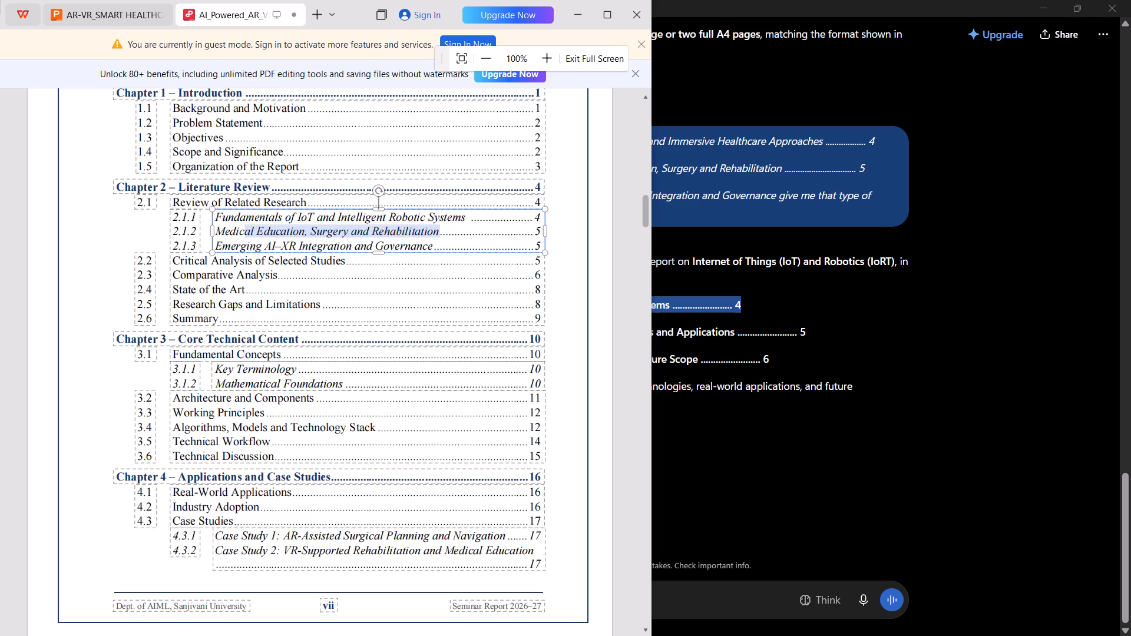
{"action": "left_click_drag", "start_coordinate": [244, 234], "coordinate": [215, 234]}
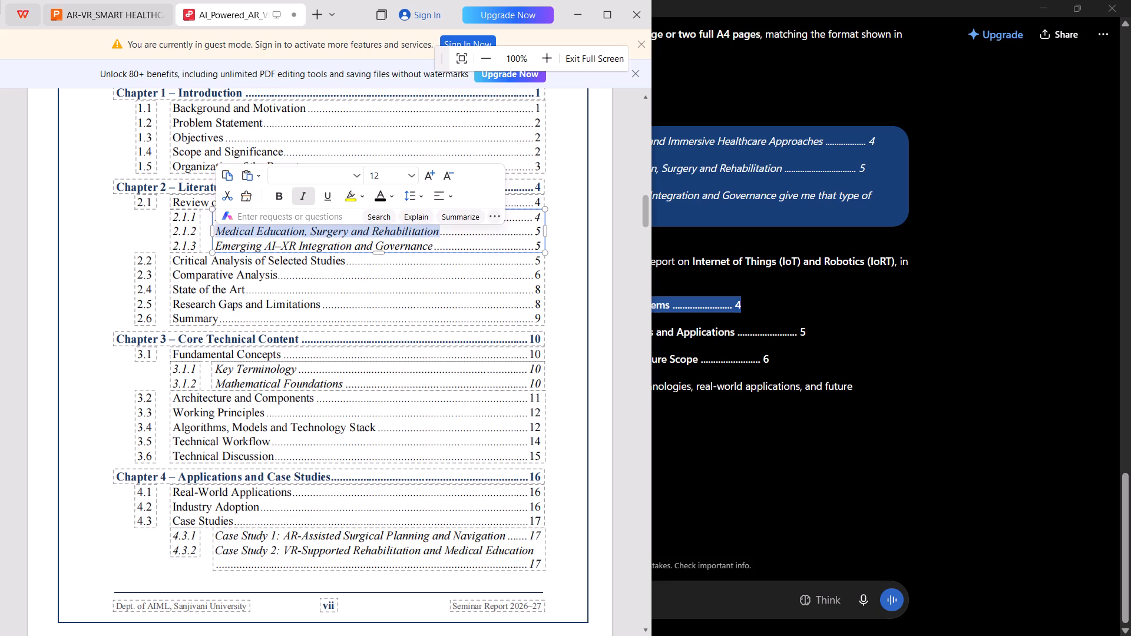
{"action": "key", "text": "Delete"}
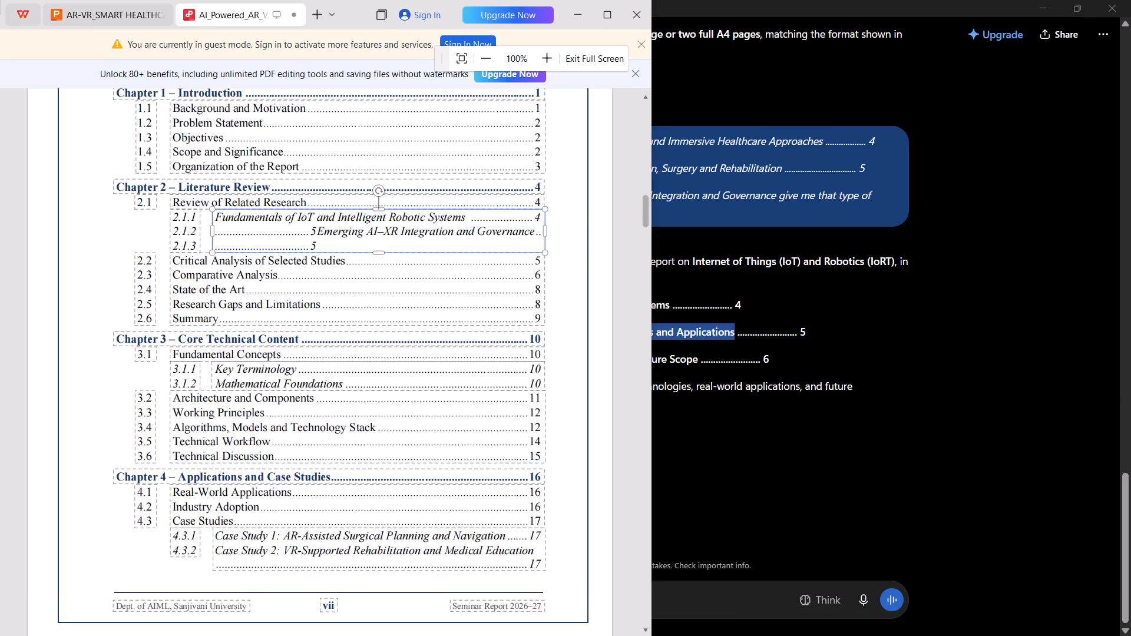
{"action": "key", "text": "ctrl+v"}
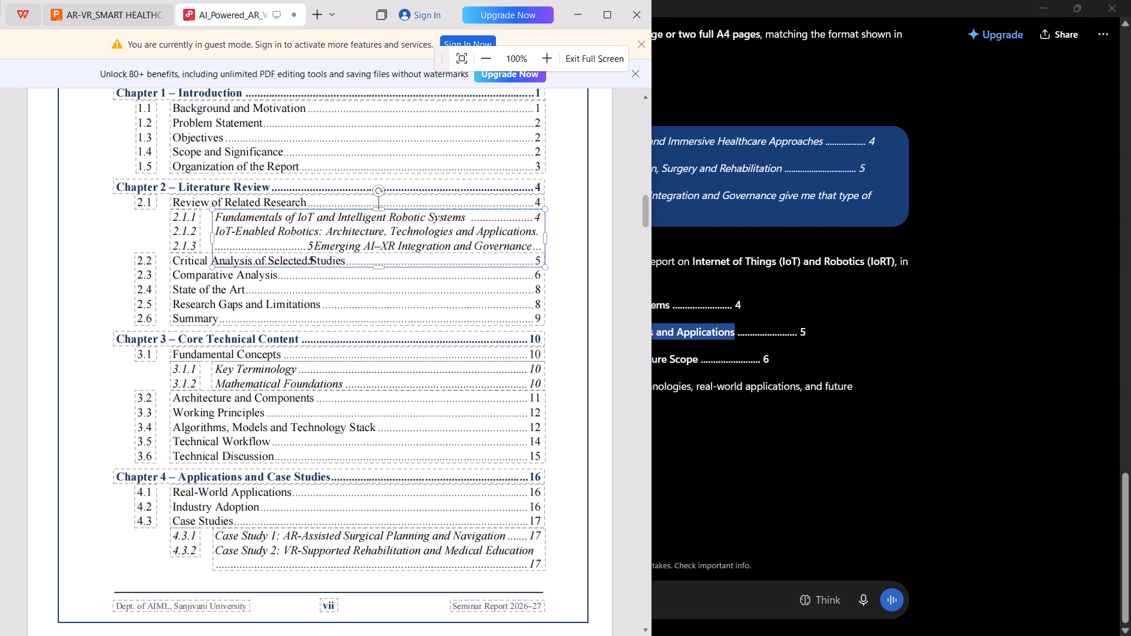
Widen the text box holding the titles of entries 2.1.1 to 2.1.3 slightly toward the entry numbers.
{"action": "left_click_drag", "start_coordinate": [210, 235], "coordinate": [203, 235]}
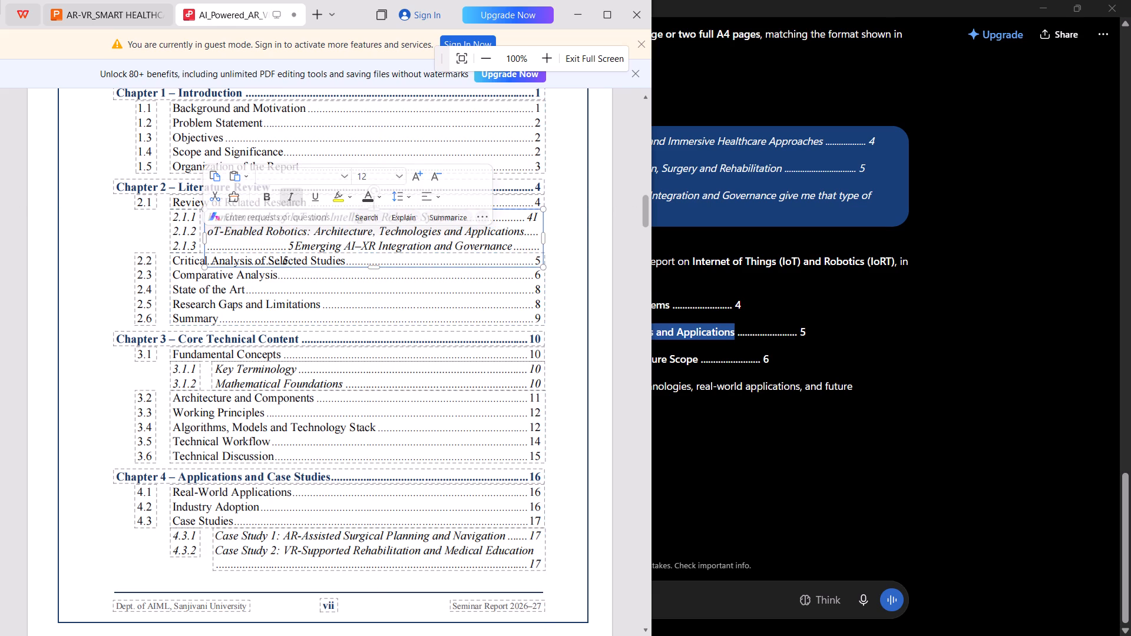
Insert a line break after page number 4 of entry 2.1.1 and add three dots to its leader.
{"action": "left_click", "coordinate": [532, 217]}
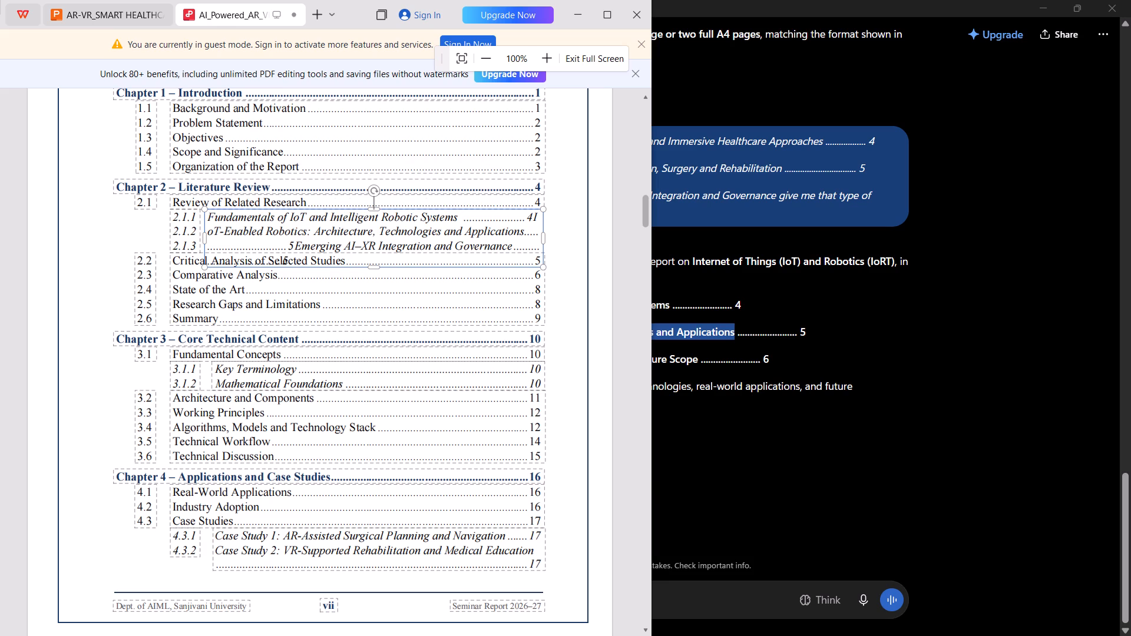
{"action": "key", "text": "Return"}
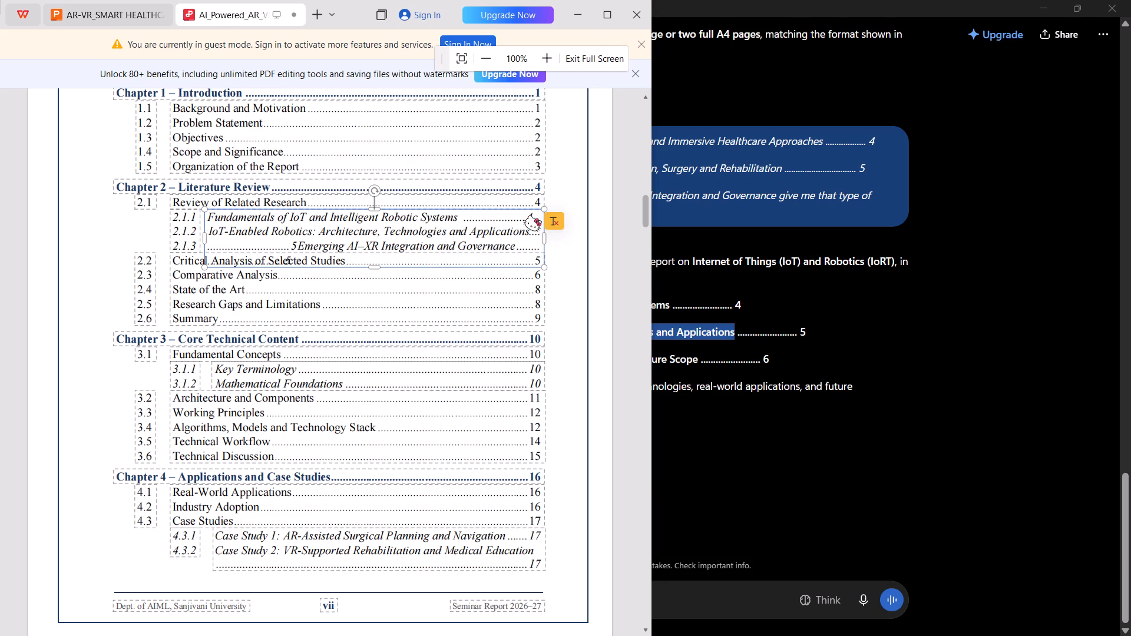
{"action": "left_click", "coordinate": [527, 219]}
{"action": "key", "text": "period"}
{"action": "type", "text": ".."}
Delete the leftover dot leader and the number 5 in front of "Emerging AI–XR Integration and Governance" in entry 2.1.3.
{"action": "left_click", "coordinate": [292, 249]}
{"action": "key", "text": "BackSpace"}
{"action": "key", "text": "BackSpace"}
{"action": "key", "text": "BackSpace"}
{"action": "key", "text": "BackSpace"}
{"action": "key", "text": "BackSpace"}
{"action": "key", "text": "BackSpace"}
{"action": "key", "text": "BackSpace"}
{"action": "key", "text": "BackSpace"}
{"action": "key", "text": "BackSpace"}
{"action": "key", "text": "BackSpace"}
{"action": "key", "text": "BackSpace"}
{"action": "key", "text": "BackSpace"}
{"action": "key", "text": "BackSpace"}
{"action": "key", "text": "BackSpace"}
{"action": "key", "text": "BackSpace"}
{"action": "key", "text": "BackSpace"}
{"action": "key", "text": "BackSpace"}
{"action": "key", "text": "BackSpace"}
{"action": "key", "text": "BackSpace"}
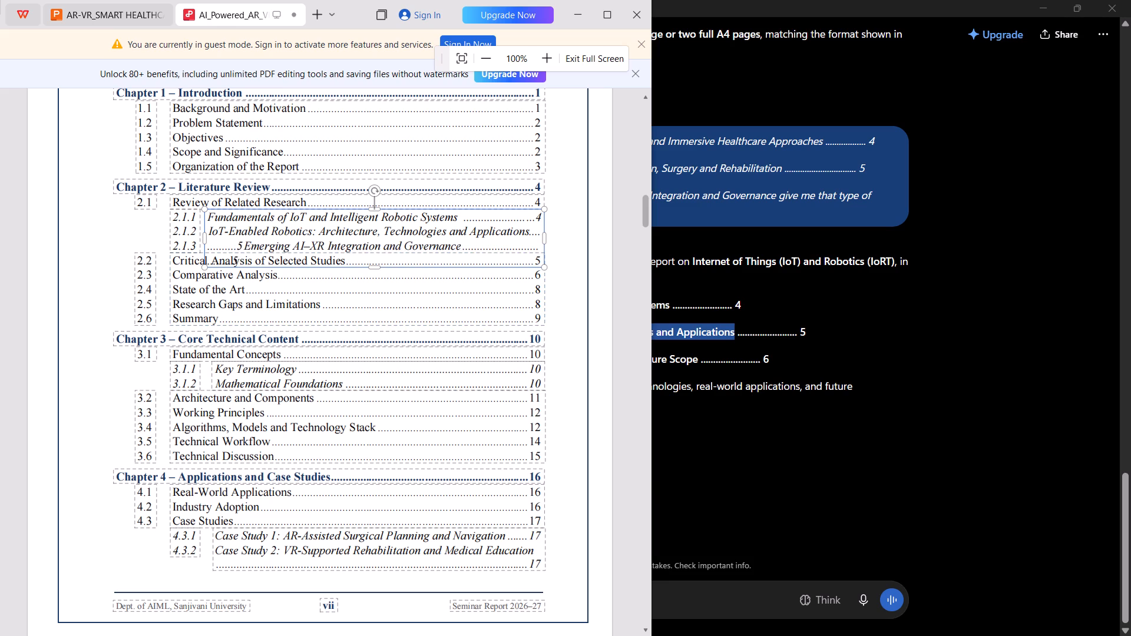
{"action": "key", "text": "BackSpace"}
{"action": "key", "text": "BackSpace"}
{"action": "key", "text": "BackSpace"}
{"action": "key", "text": "BackSpace"}
{"action": "key", "text": "BackSpace"}
{"action": "key", "text": "BackSpace"}
{"action": "key", "text": "BackSpace"}
{"action": "key", "text": "BackSpace"}
{"action": "key", "text": "BackSpace"}
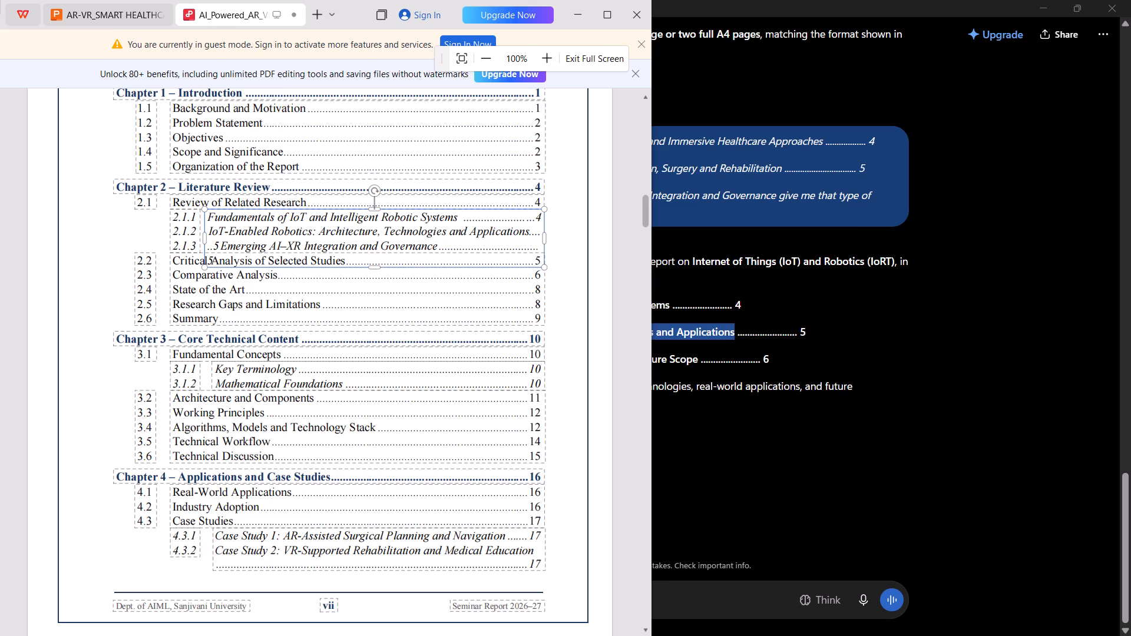
{"action": "key", "text": "BackSpace"}
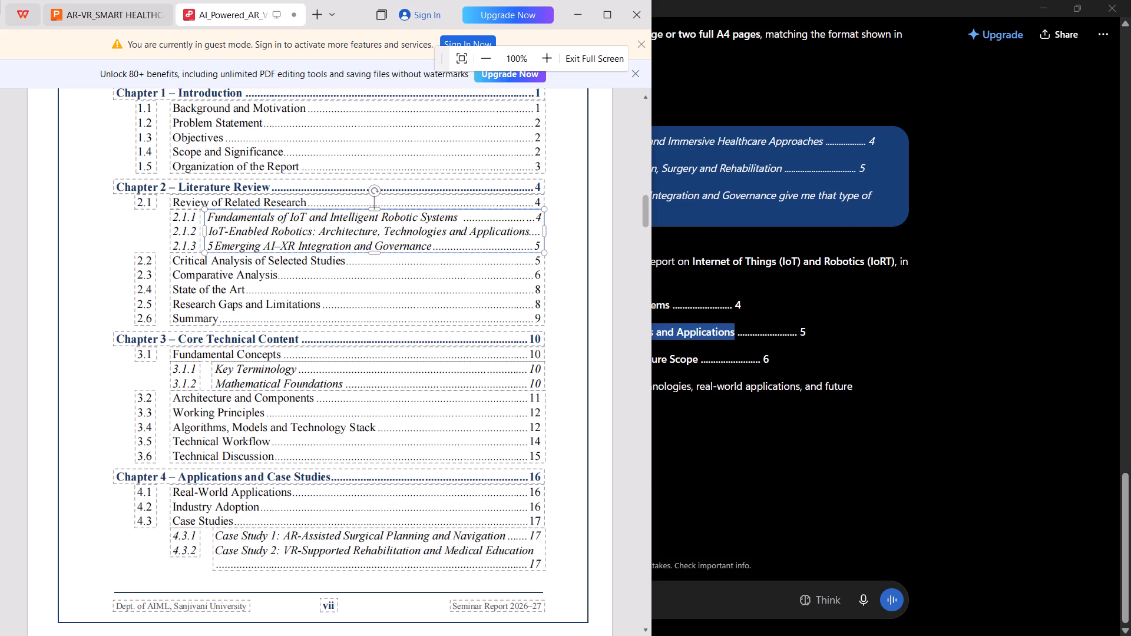
{"action": "key", "text": "5"}
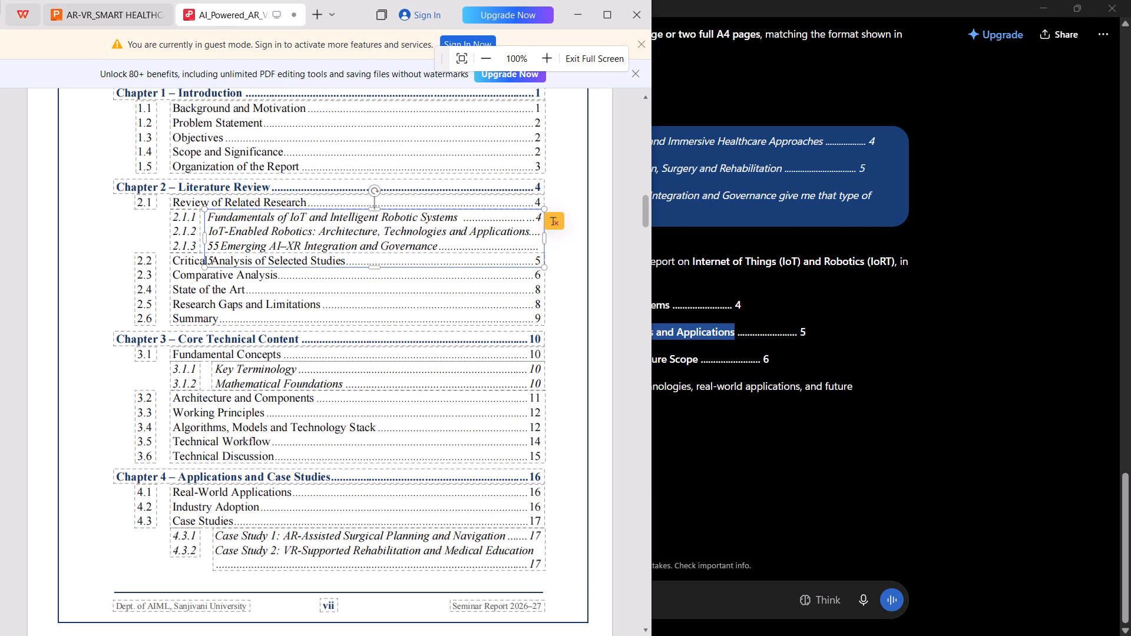
{"action": "key", "text": "BackSpace"}
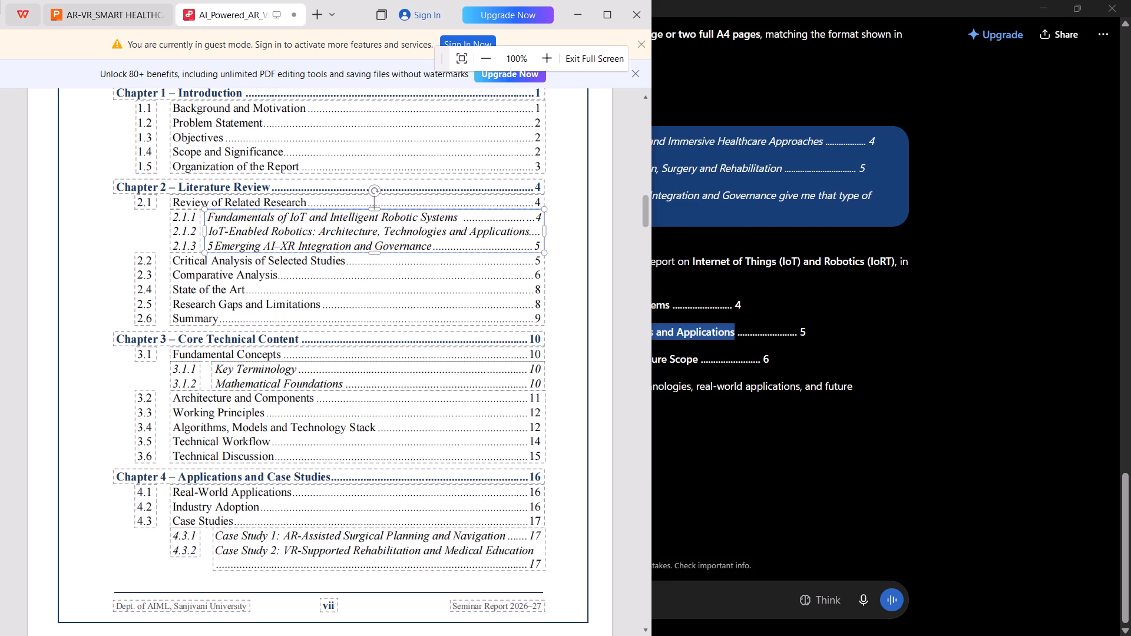
{"action": "left_click", "coordinate": [214, 249]}
{"action": "key", "text": "BackSpace"}
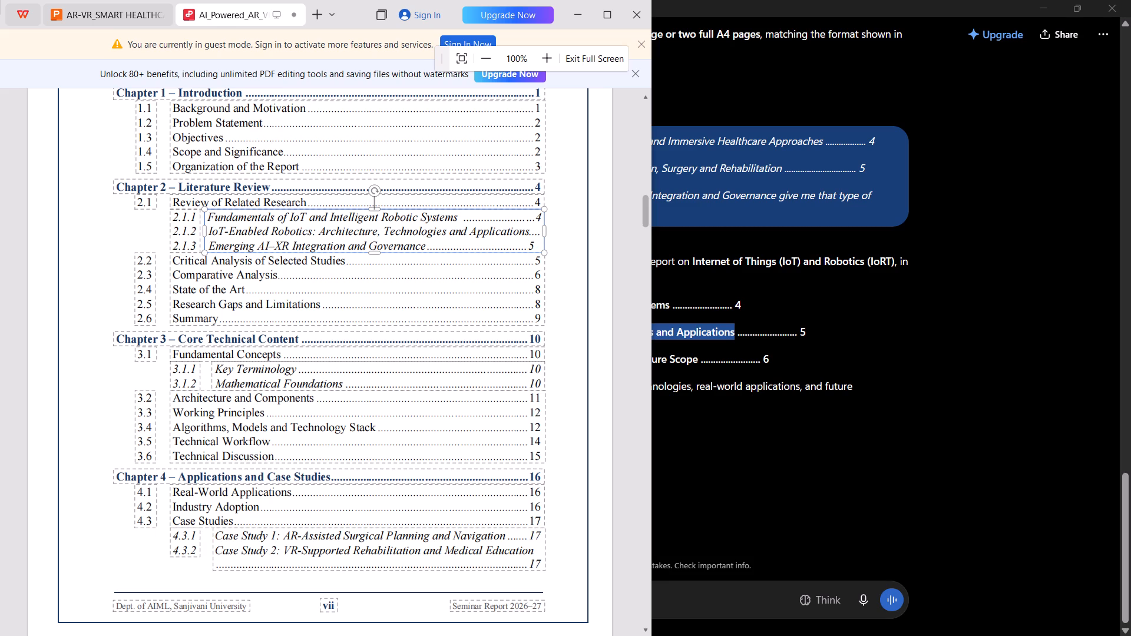
Shorten the dot leader of contents entry 2.1.2 to two dots and put page number 5 after it.
{"action": "key", "text": "5"}
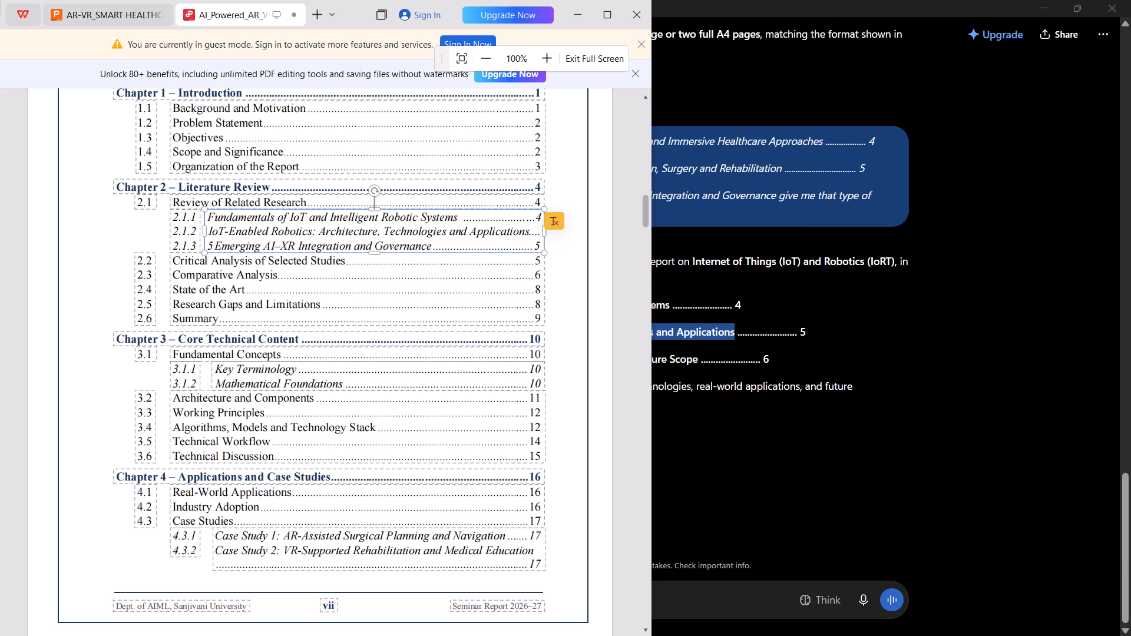
{"action": "key", "text": "BackSpace"}
{"action": "key", "text": "BackSpace"}
{"action": "key", "text": "5"}
{"action": "key", "text": "BackSpace"}
{"action": "key", "text": "BackSpace"}
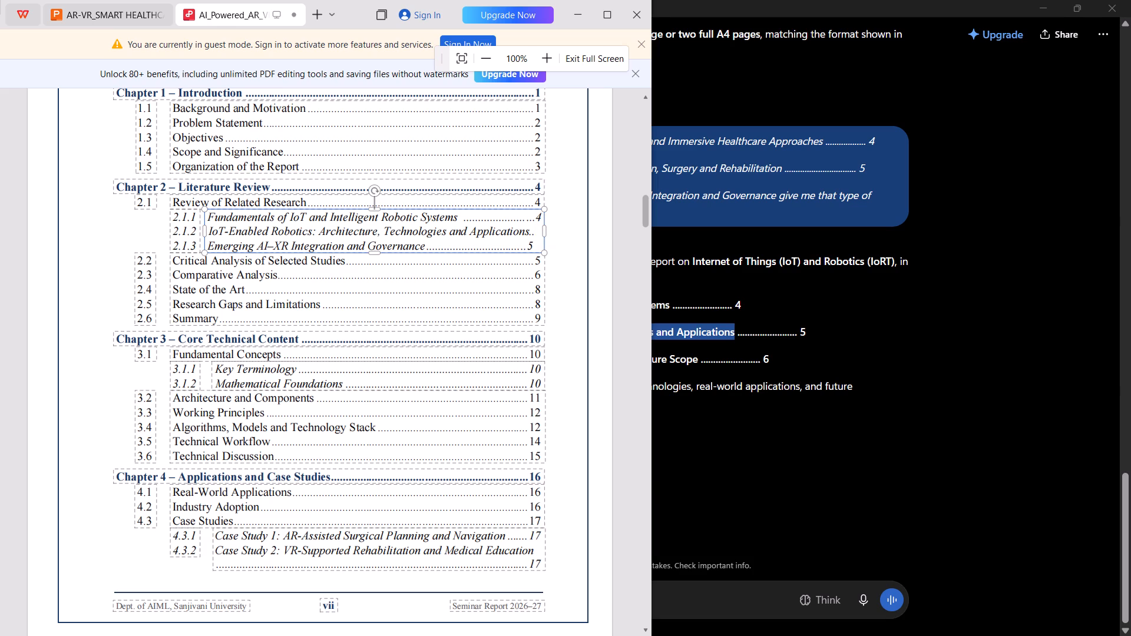
{"action": "key", "text": "5"}
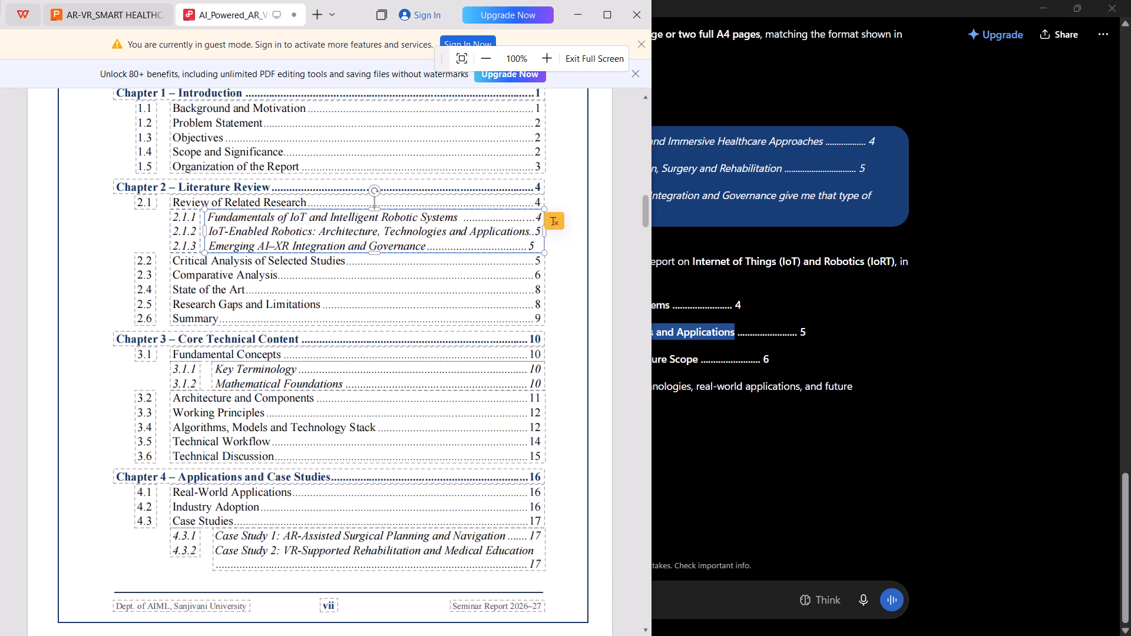
Delete the title "Emerging AI–XR Integration and Governance" from contents entry 2.1.3, keeping its dot leader and page number.
{"action": "left_click", "coordinate": [428, 247]}
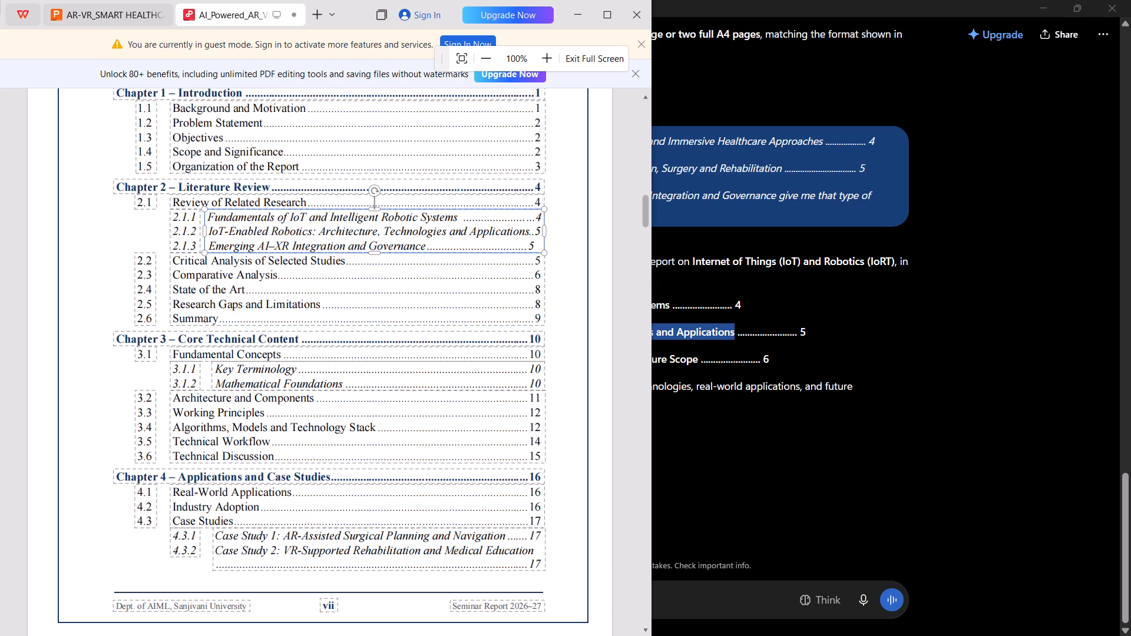
{"action": "key", "text": "BackSpace"}
{"action": "key", "text": "BackSpace"}
{"action": "key", "text": "BackSpace"}
{"action": "key", "text": "BackSpace"}
{"action": "key", "text": "BackSpace"}
{"action": "key", "text": "BackSpace"}
{"action": "key", "text": "BackSpace"}
{"action": "key", "text": "BackSpace"}
{"action": "key", "text": "BackSpace"}
{"action": "key", "text": "BackSpace"}
{"action": "key", "text": "BackSpace"}
{"action": "key", "text": "BackSpace"}
{"action": "key", "text": "BackSpace"}
{"action": "key", "text": "BackSpace"}
{"action": "key", "text": "BackSpace"}
{"action": "key", "text": "BackSpace"}
{"action": "key", "text": "BackSpace"}
{"action": "key", "text": "BackSpace"}
{"action": "key", "text": "BackSpace"}
{"action": "key", "text": "BackSpace"}
{"action": "key", "text": "BackSpace"}
{"action": "key", "text": "BackSpace"}
{"action": "key", "text": "BackSpace"}
{"action": "key", "text": "BackSpace"}
{"action": "key", "text": "BackSpace"}
{"action": "key", "text": "BackSpace"}
{"action": "key", "text": "BackSpace"}
{"action": "key", "text": "BackSpace"}
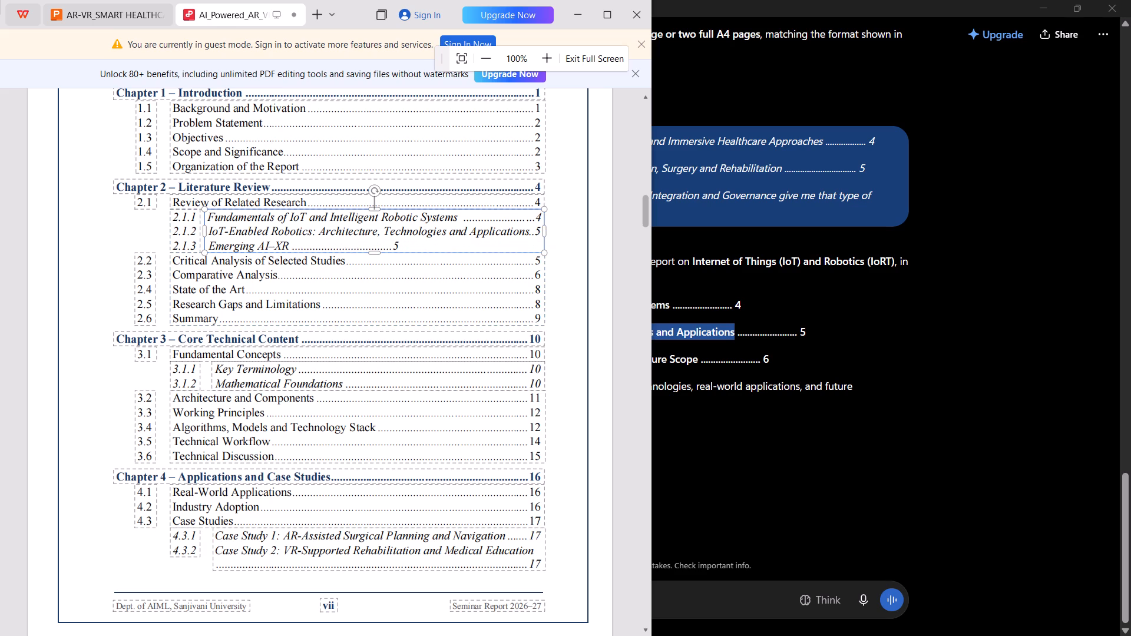
{"action": "key", "text": "BackSpace"}
{"action": "key", "text": "BackSpace"}
{"action": "key", "text": "BackSpace"}
{"action": "key", "text": "BackSpace"}
{"action": "key", "text": "BackSpace"}
{"action": "key", "text": "BackSpace"}
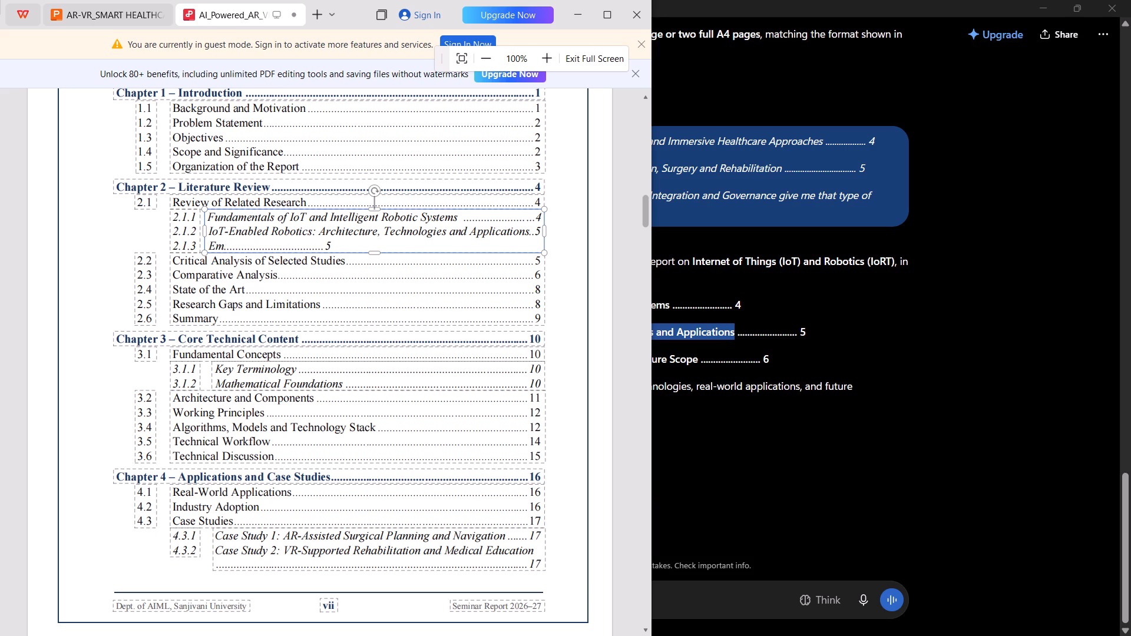
{"action": "key", "text": "BackSpace"}
{"action": "key", "text": "BackSpace"}
{"action": "left_click", "coordinate": [576, 21]}
{"action": "left_click", "coordinate": [534, 458]}
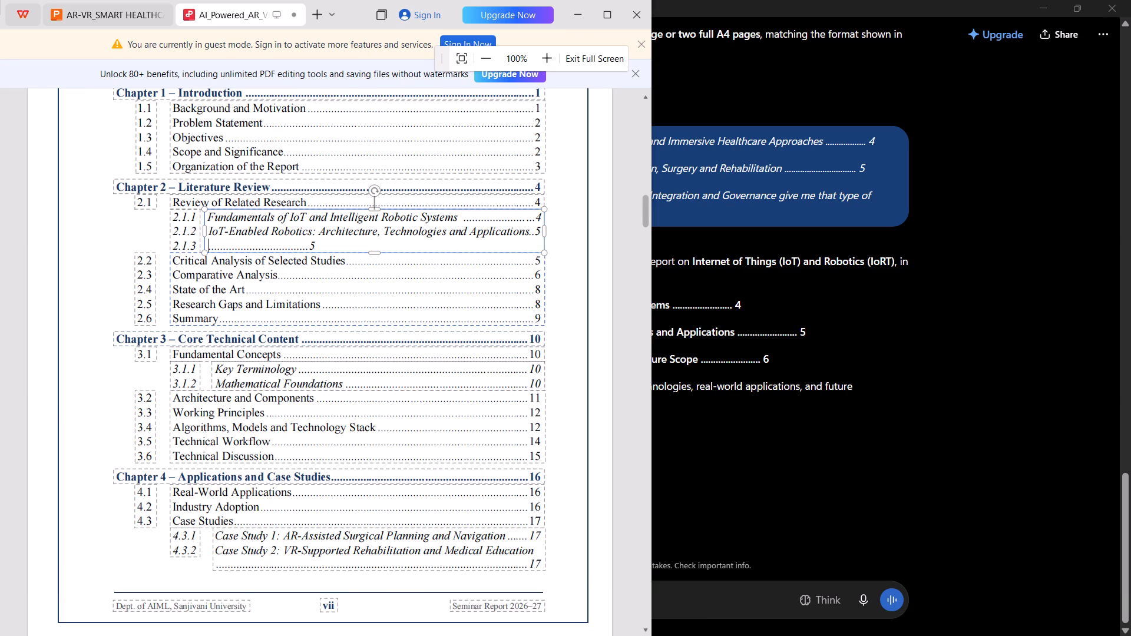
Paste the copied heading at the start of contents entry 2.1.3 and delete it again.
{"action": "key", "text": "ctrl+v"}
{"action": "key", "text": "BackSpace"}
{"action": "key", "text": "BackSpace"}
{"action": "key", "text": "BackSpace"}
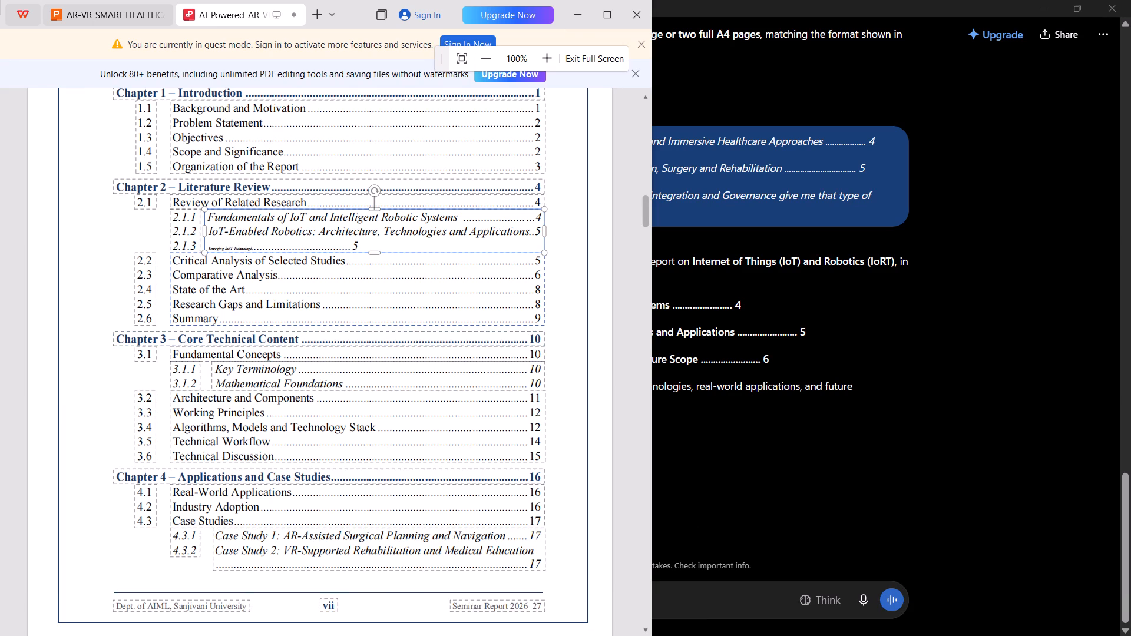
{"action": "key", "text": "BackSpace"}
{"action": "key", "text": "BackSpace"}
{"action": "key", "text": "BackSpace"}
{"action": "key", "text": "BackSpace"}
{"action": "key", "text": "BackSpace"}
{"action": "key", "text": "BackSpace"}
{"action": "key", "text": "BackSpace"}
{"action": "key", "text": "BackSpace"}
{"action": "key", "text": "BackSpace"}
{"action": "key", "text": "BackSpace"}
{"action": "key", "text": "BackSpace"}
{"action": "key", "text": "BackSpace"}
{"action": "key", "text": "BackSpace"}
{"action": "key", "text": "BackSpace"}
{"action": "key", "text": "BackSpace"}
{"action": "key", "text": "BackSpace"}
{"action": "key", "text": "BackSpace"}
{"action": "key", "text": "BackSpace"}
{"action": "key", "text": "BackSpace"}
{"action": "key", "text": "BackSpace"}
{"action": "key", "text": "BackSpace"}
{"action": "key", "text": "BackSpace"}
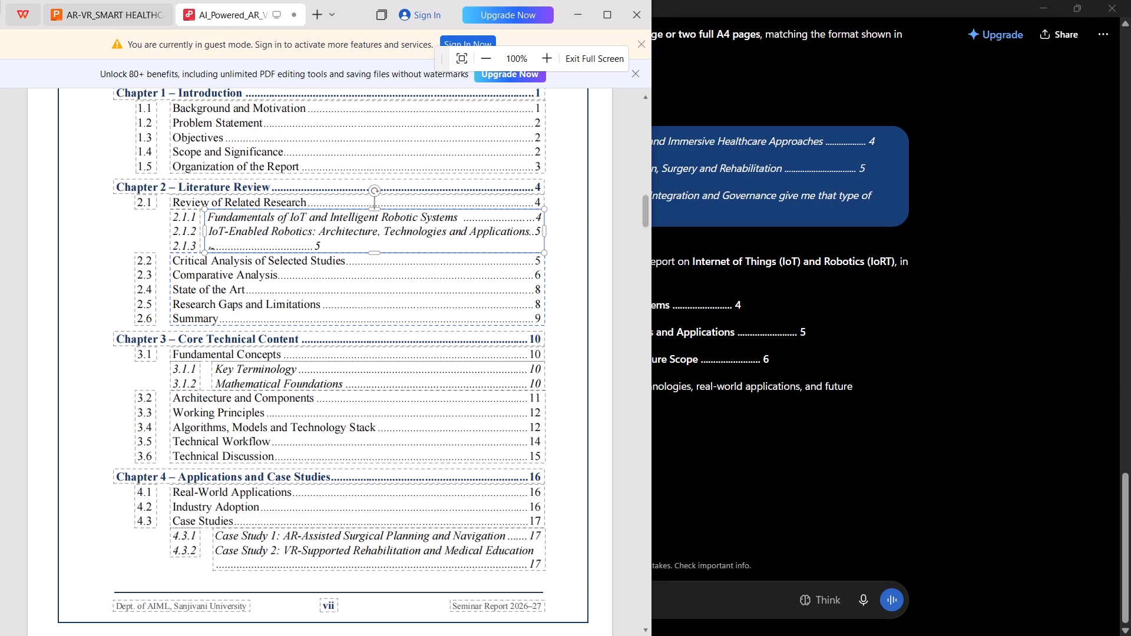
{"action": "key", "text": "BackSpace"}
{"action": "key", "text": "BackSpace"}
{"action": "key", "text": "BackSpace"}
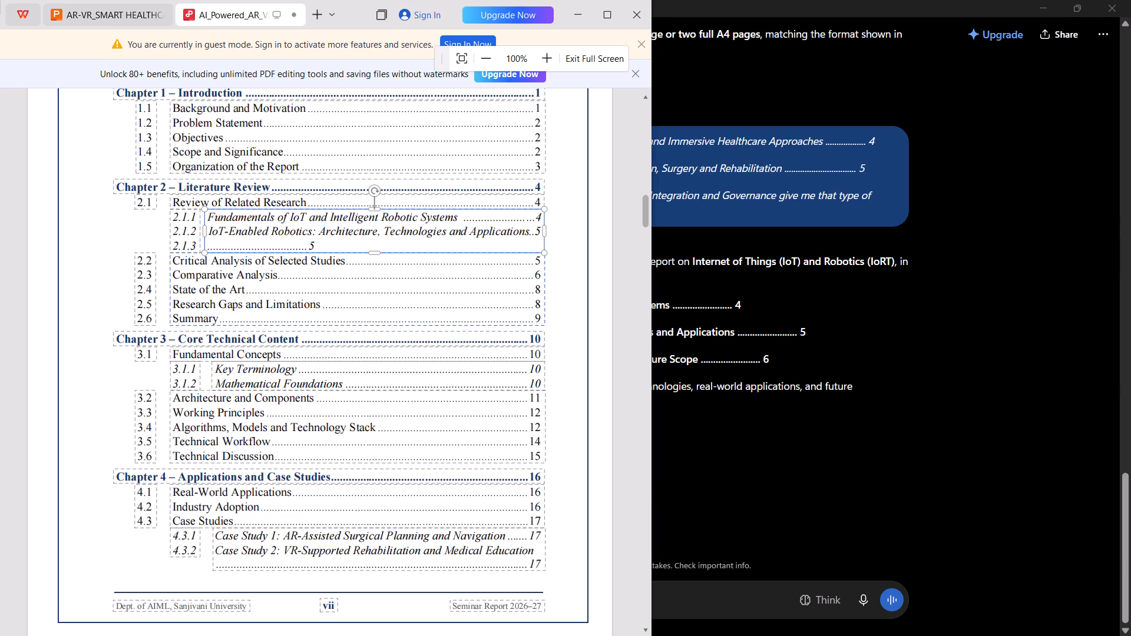
Shift the text box holding the titles of entries 2.1.1 to 2.1.3 up and back down beside the entry numbers.
{"action": "left_click_drag", "start_coordinate": [352, 256], "coordinate": [352, 249]}
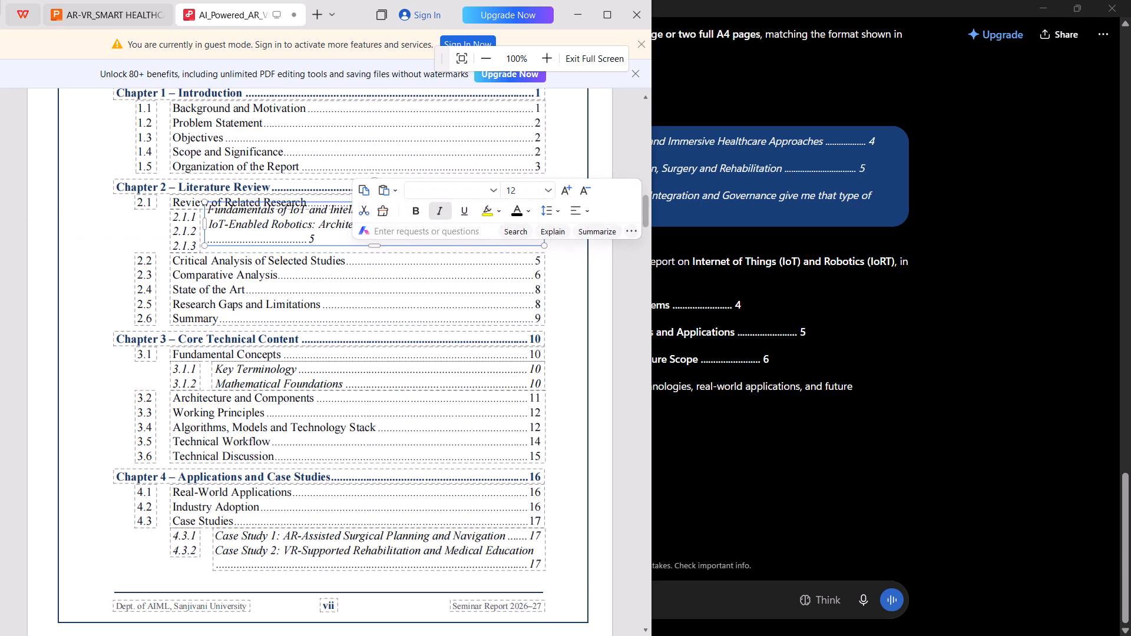
{"action": "left_click_drag", "start_coordinate": [324, 202], "coordinate": [322, 211]}
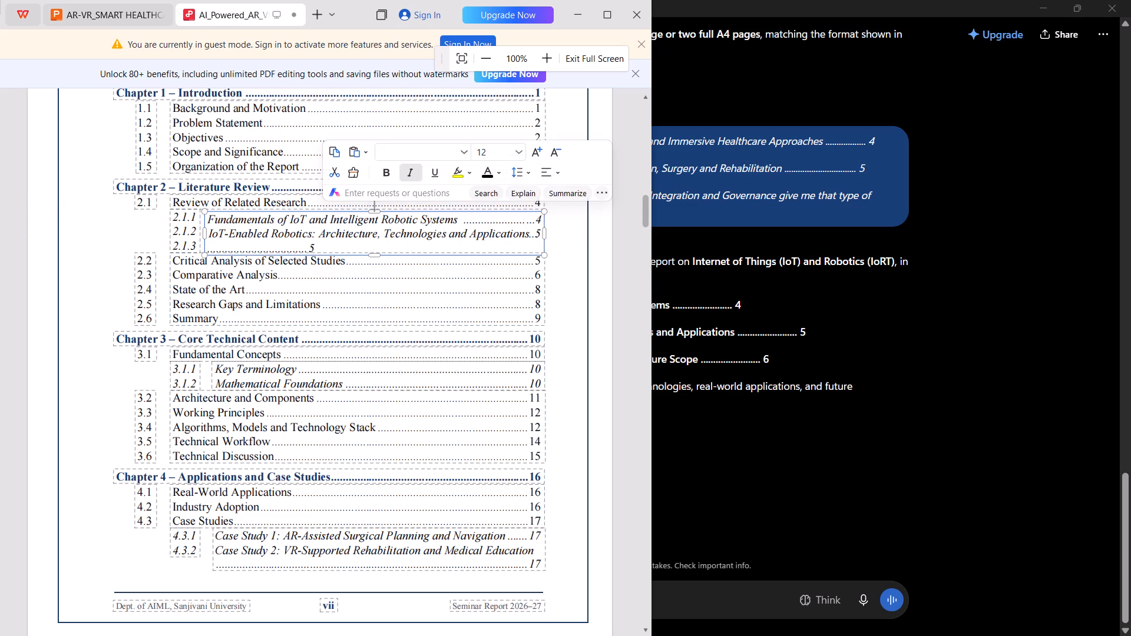
Paste "Emerging IoRT Technologies," into the leader of contents entry 2.1.3 and delete the dots in front of it.
{"action": "left_click", "coordinate": [216, 248]}
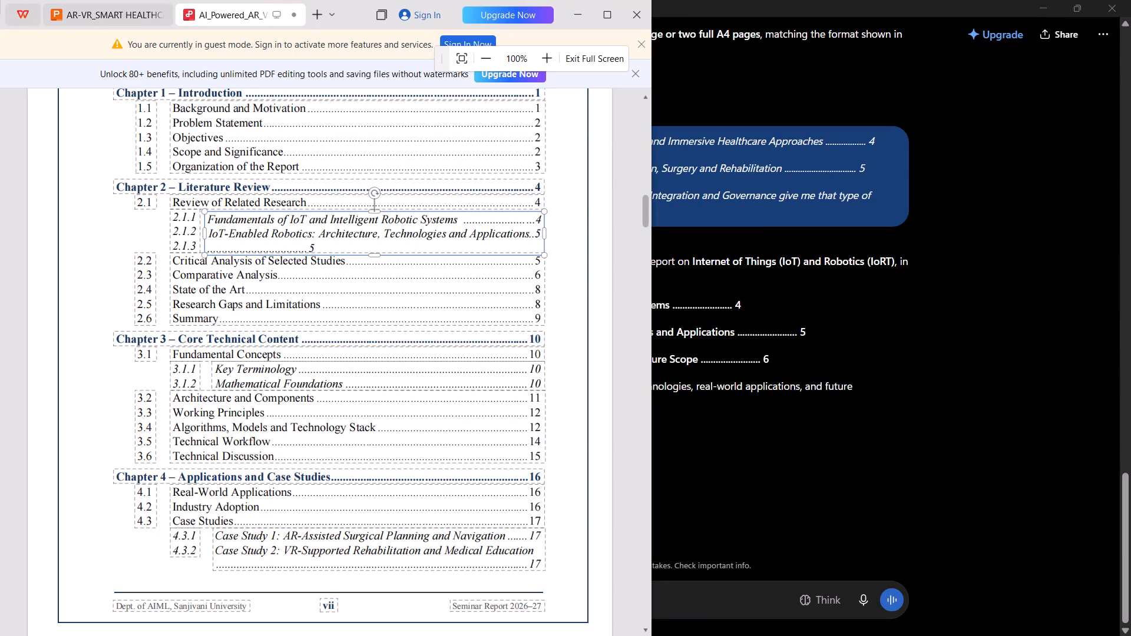
{"action": "left_click", "coordinate": [219, 249]}
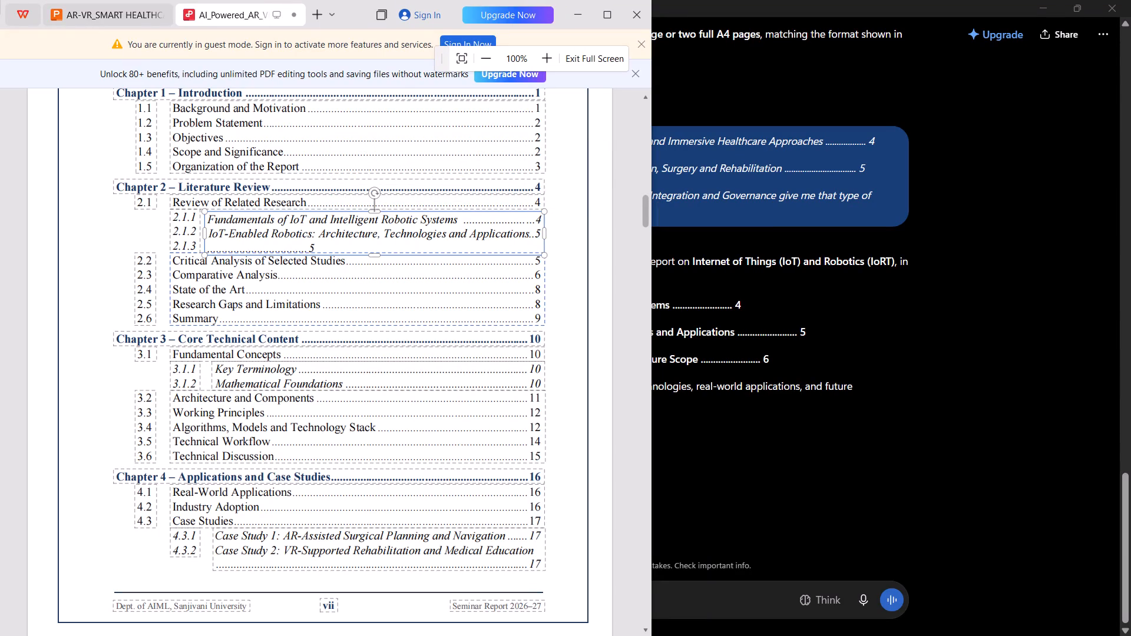
{"action": "left_click_drag", "start_coordinate": [205, 255], "coordinate": [205, 249]}
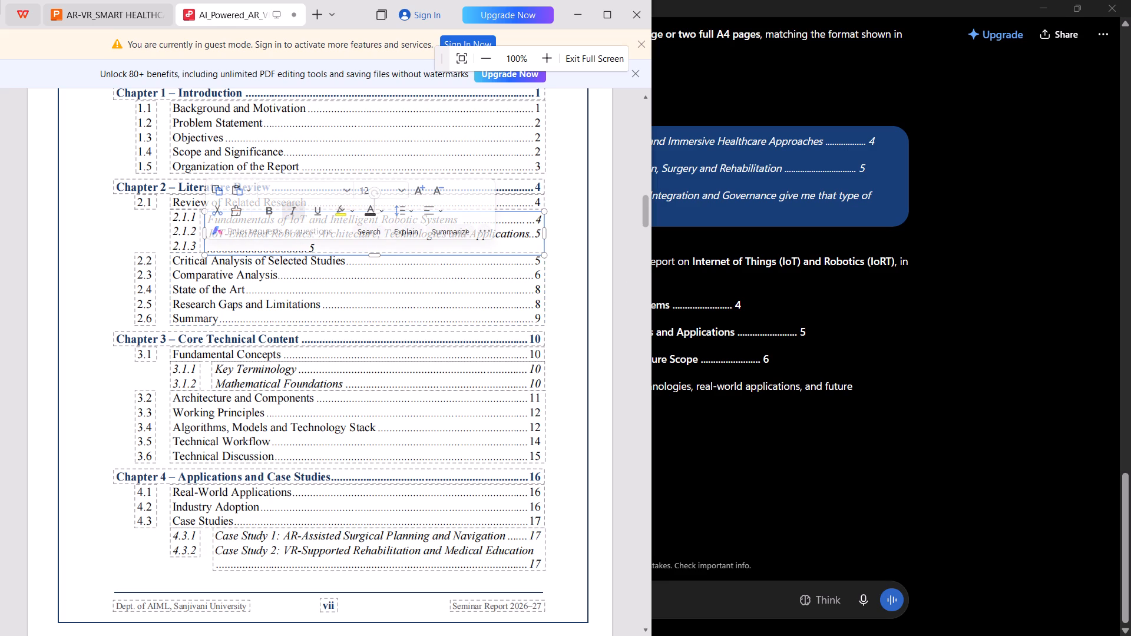
{"action": "left_click", "coordinate": [554, 269]}
{"action": "left_click", "coordinate": [216, 247]}
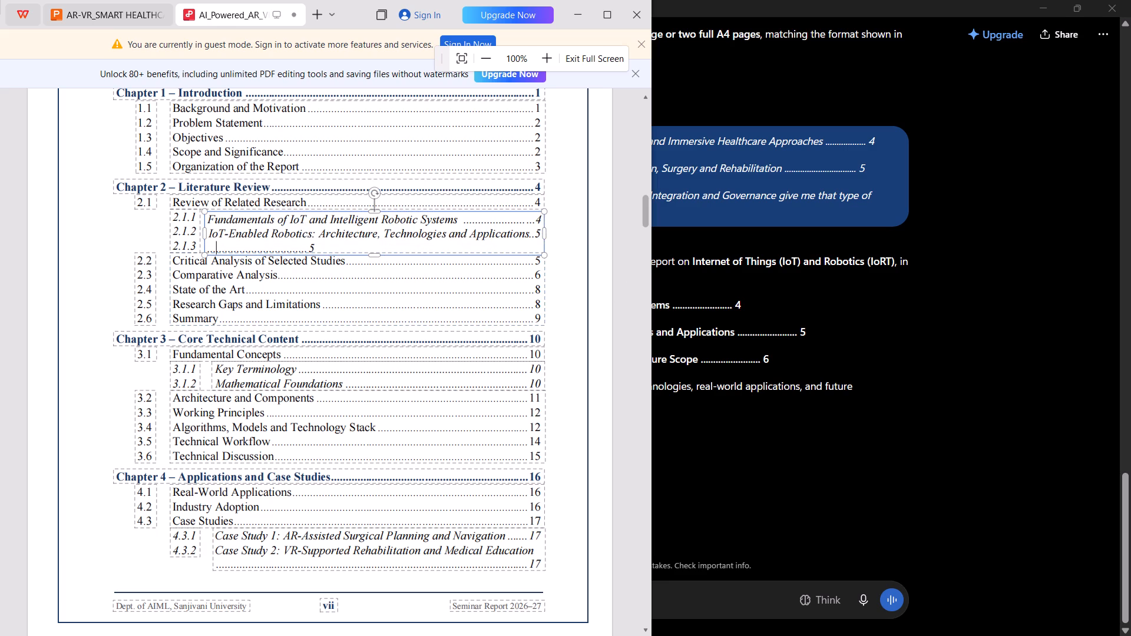
{"action": "key", "text": "ctrl+v"}
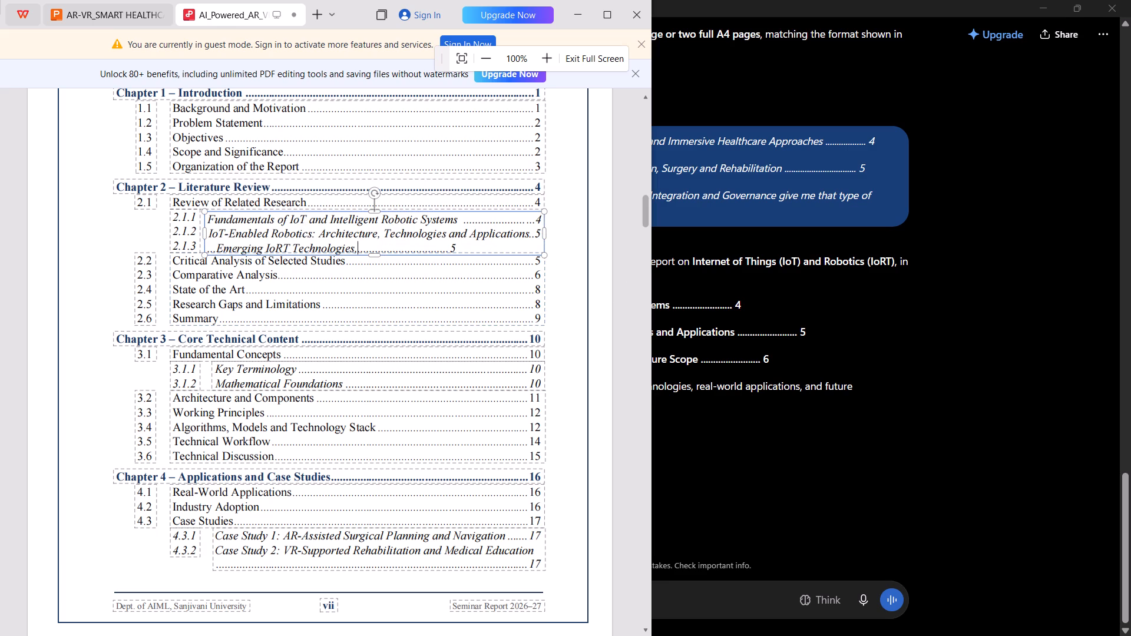
{"action": "left_click", "coordinate": [216, 250]}
{"action": "key", "text": "BackSpace"}
{"action": "key", "text": "BackSpace"}
{"action": "key", "text": "BackSpace"}
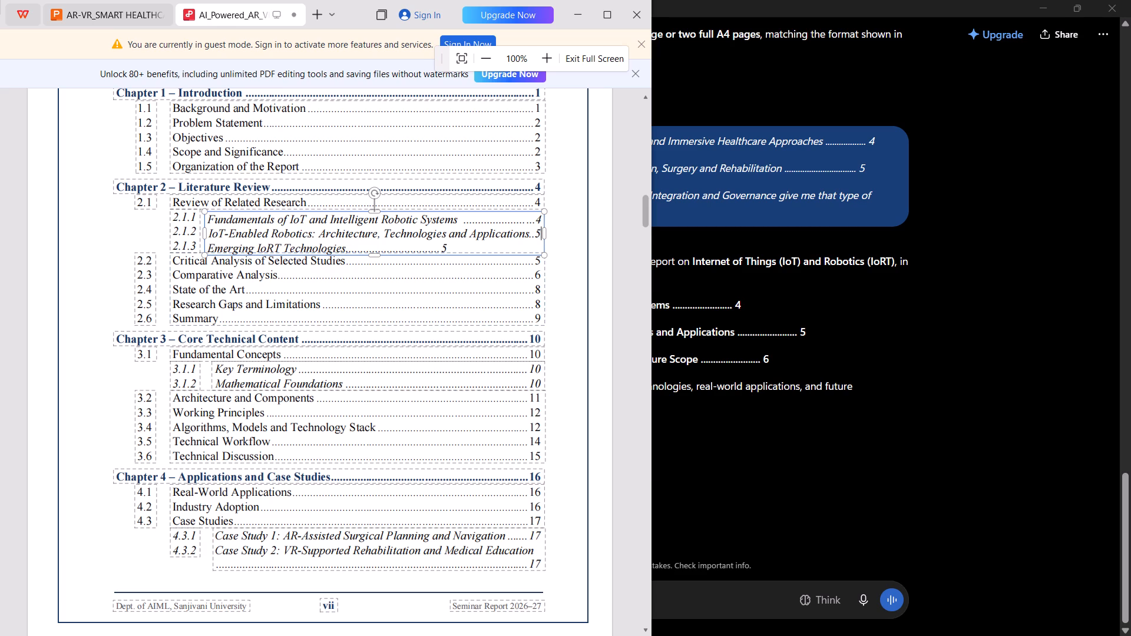
Extend the dot leader of entry 2.1.3 until its page number 5 lines up with the page numbers above, and deselect the text box.
{"action": "left_click", "coordinate": [348, 251]}
{"action": "type", "text": "..............................."}
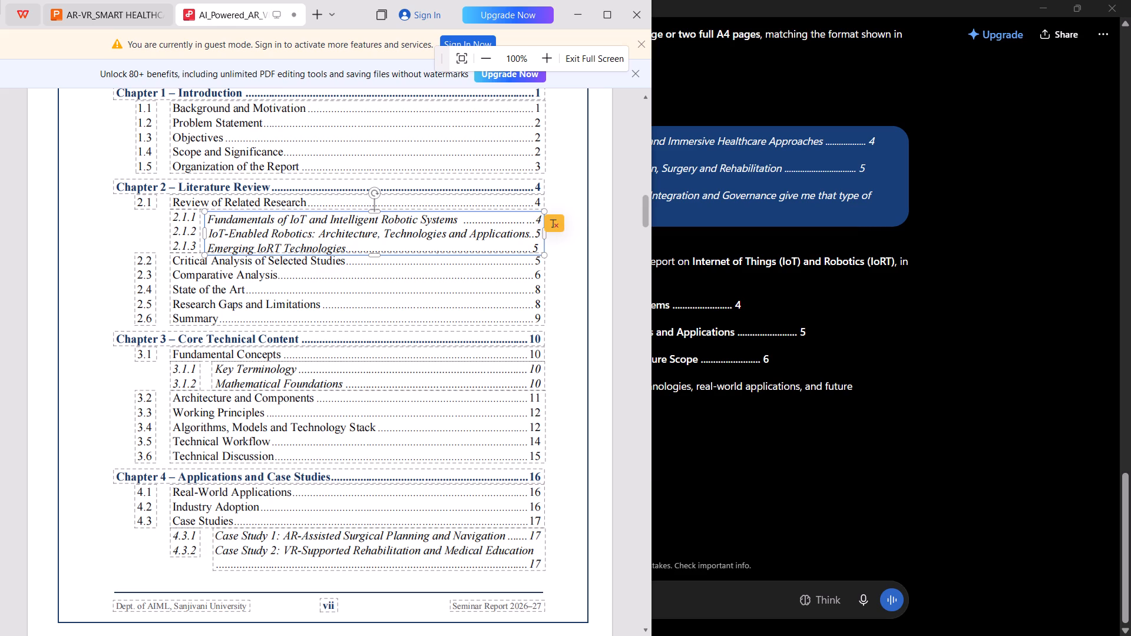
{"action": "left_click", "coordinate": [623, 179]}
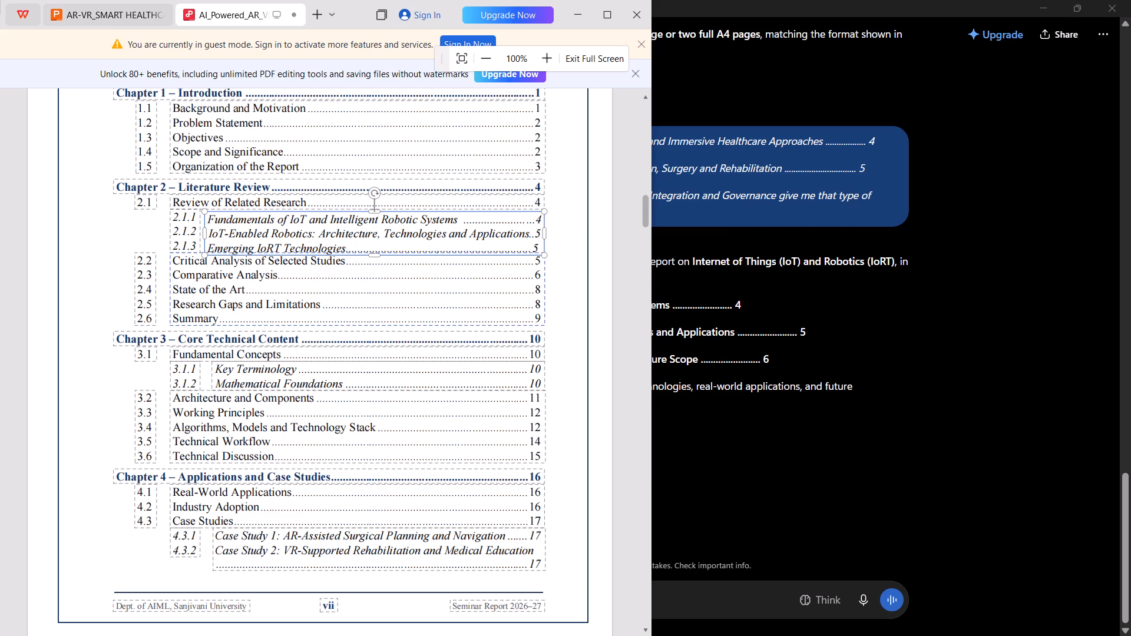
{"action": "left_click", "coordinate": [517, 282]}
{"action": "left_click", "coordinate": [558, 276]}
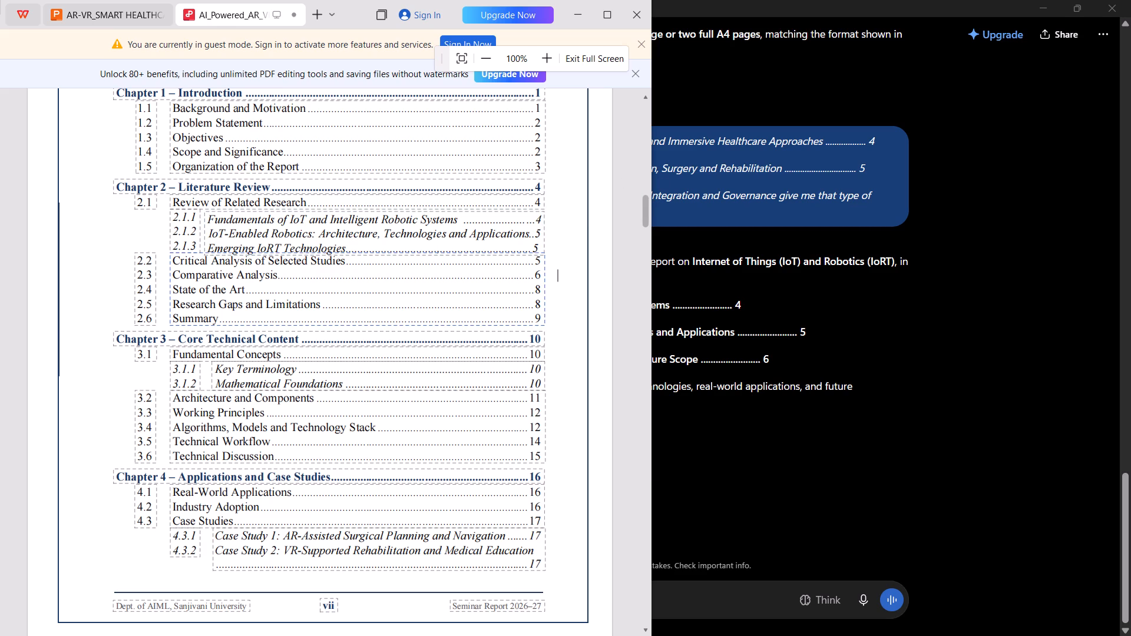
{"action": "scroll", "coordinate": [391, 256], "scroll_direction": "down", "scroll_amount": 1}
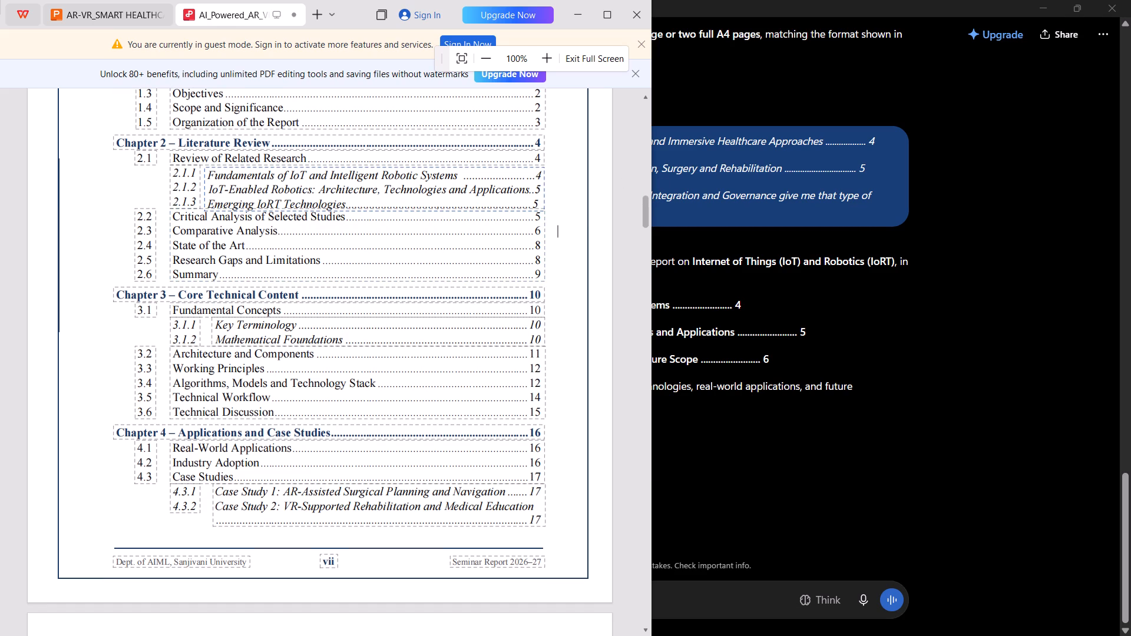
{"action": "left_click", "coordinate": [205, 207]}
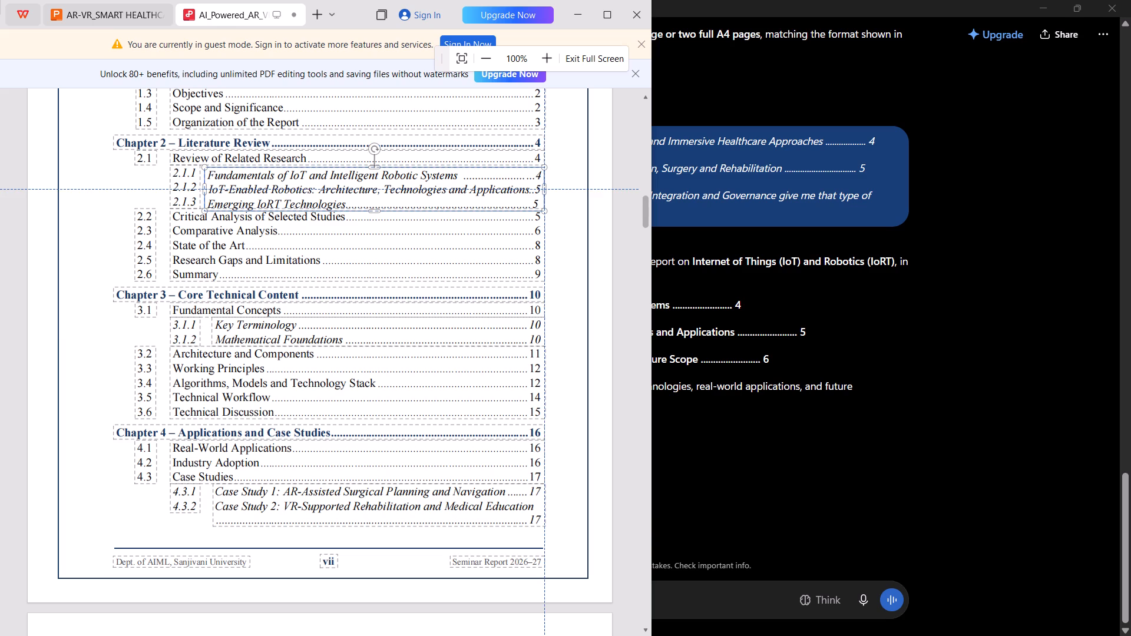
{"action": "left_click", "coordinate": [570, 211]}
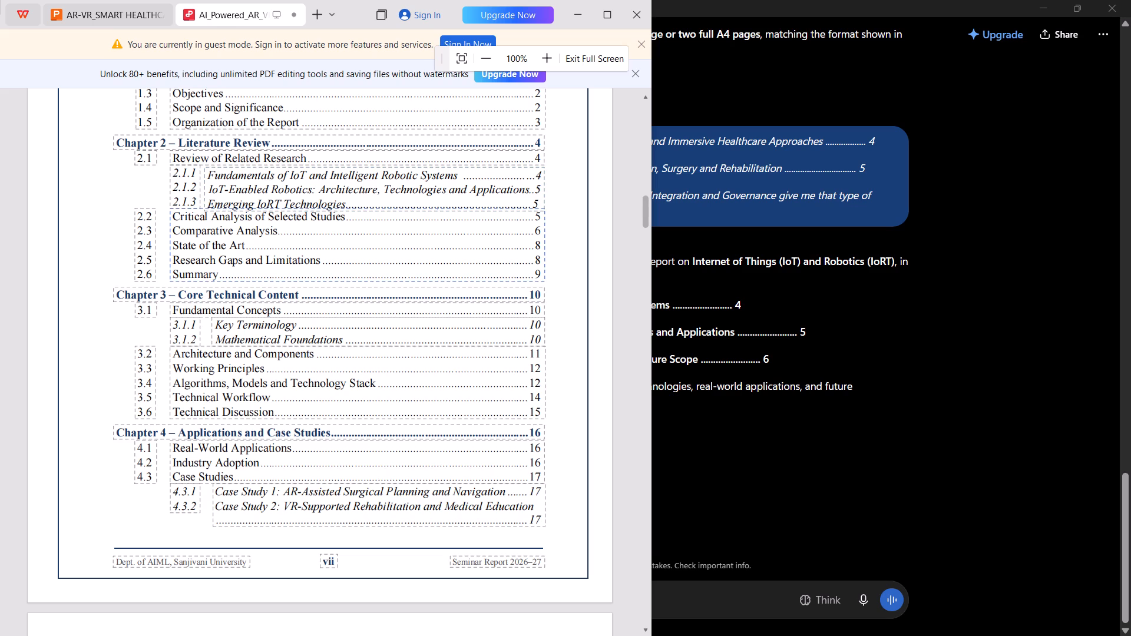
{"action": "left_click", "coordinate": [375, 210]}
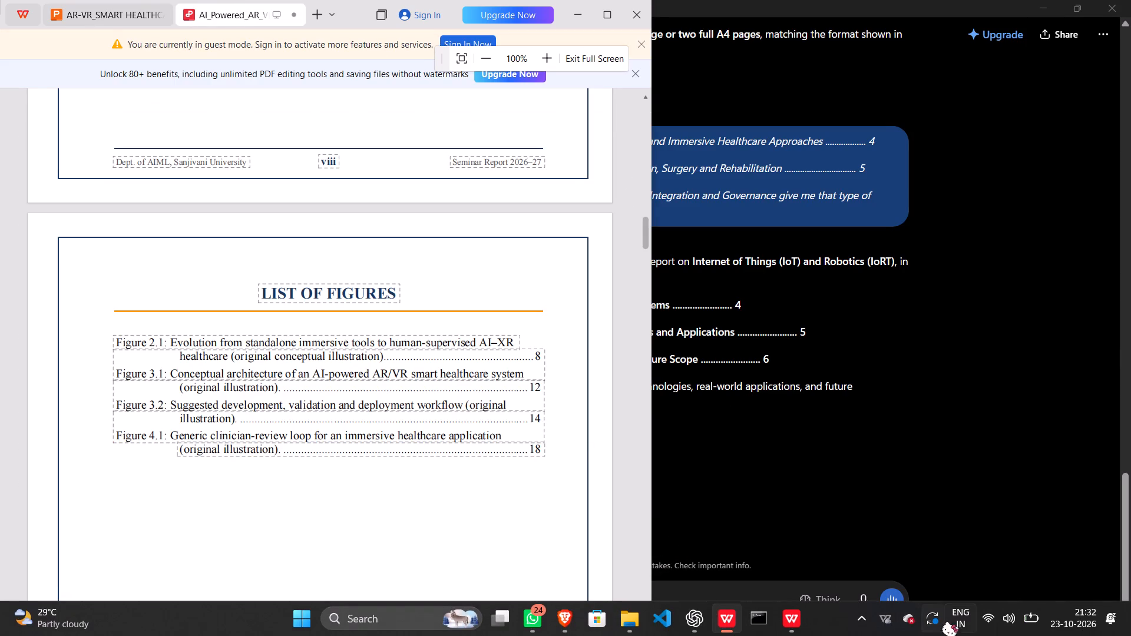
{"action": "left_click", "coordinate": [795, 624]}
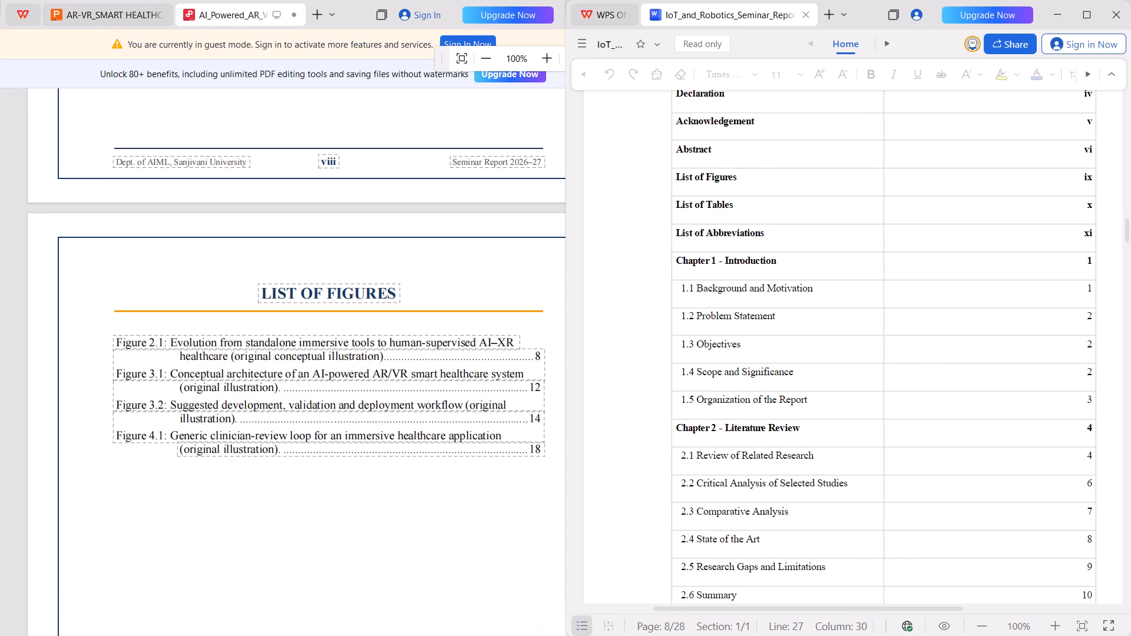
{"action": "scroll", "coordinate": [799, 337], "scroll_direction": "down", "scroll_amount": 20}
{"action": "scroll", "coordinate": [798, 332], "scroll_direction": "down", "scroll_amount": 1}
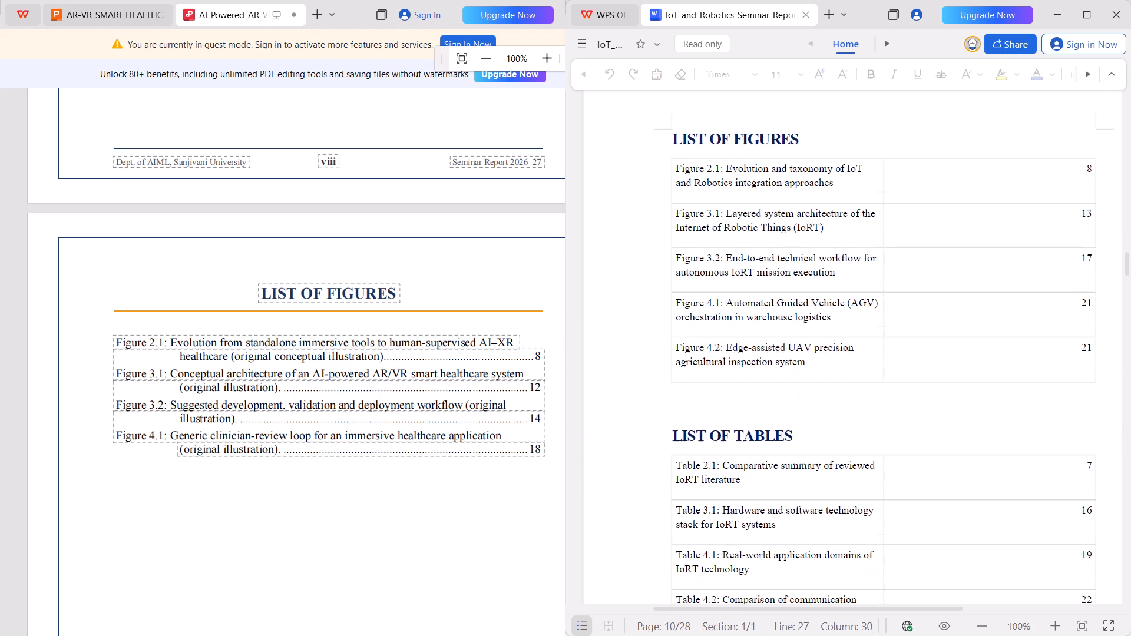
{"action": "scroll", "coordinate": [798, 331], "scroll_direction": "up", "scroll_amount": 1}
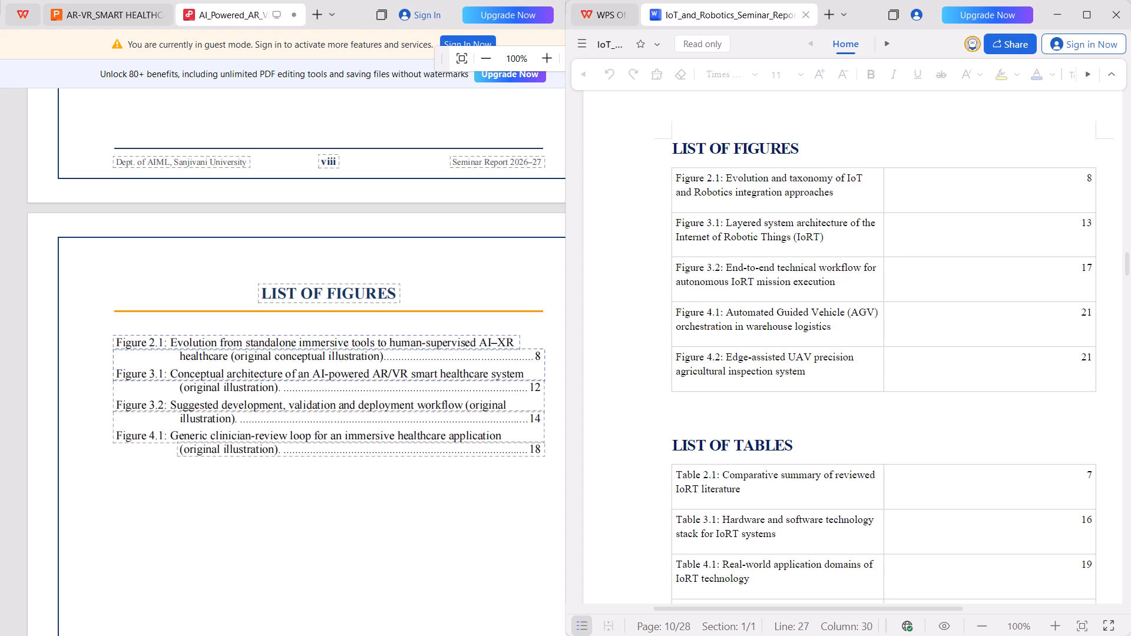
Delete "healthcare (original conceptual illustration)" from the second line of the Figure 2.1 entry in the PDF's List of Figures.
{"action": "left_click", "coordinate": [383, 359]}
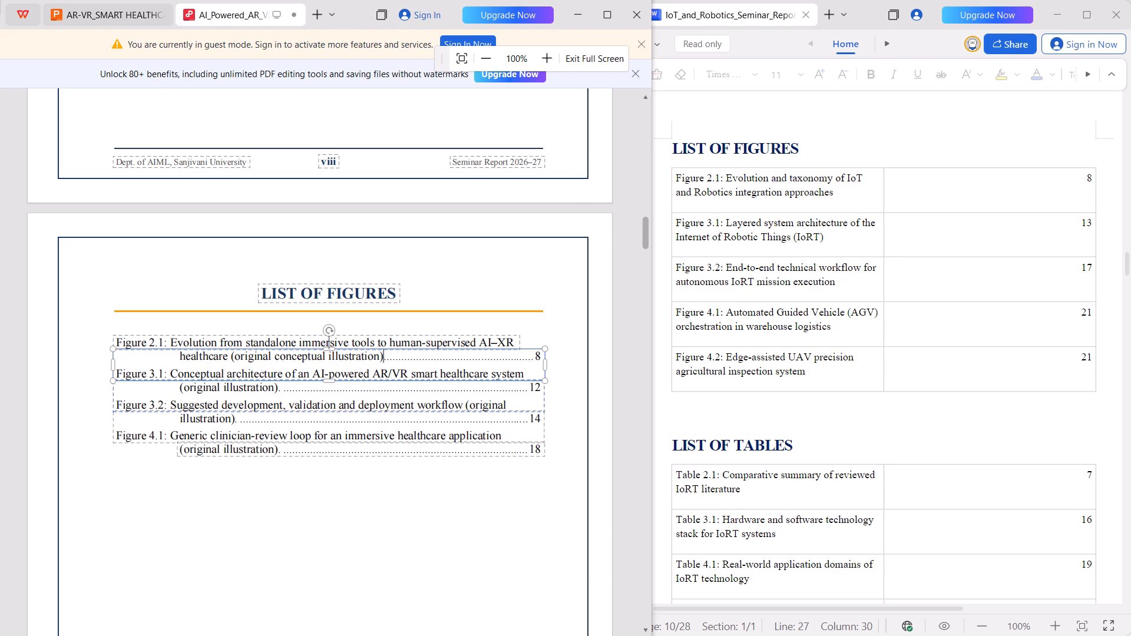
{"action": "key", "text": "BackSpace"}
{"action": "key", "text": "BackSpace"}
{"action": "key", "text": "BackSpace"}
{"action": "key", "text": "BackSpace"}
{"action": "key", "text": "BackSpace"}
{"action": "key", "text": "BackSpace"}
{"action": "key", "text": "BackSpace"}
{"action": "key", "text": "BackSpace"}
{"action": "key", "text": "BackSpace"}
{"action": "key", "text": "BackSpace"}
{"action": "key", "text": "BackSpace"}
{"action": "key", "text": "BackSpace"}
{"action": "key", "text": "BackSpace"}
{"action": "key", "text": "BackSpace"}
{"action": "key", "text": "BackSpace"}
{"action": "key", "text": "BackSpace"}
{"action": "key", "text": "BackSpace"}
{"action": "key", "text": "BackSpace"}
{"action": "key", "text": "BackSpace"}
{"action": "key", "text": "BackSpace"}
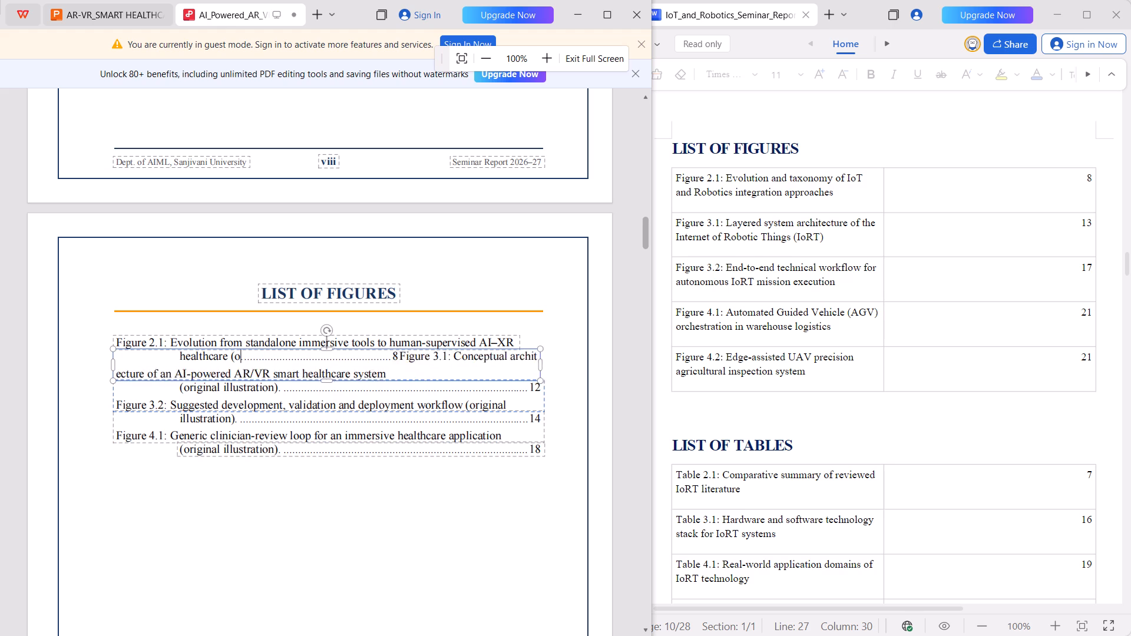
{"action": "key", "text": "BackSpace"}
{"action": "key", "text": "BackSpace"}
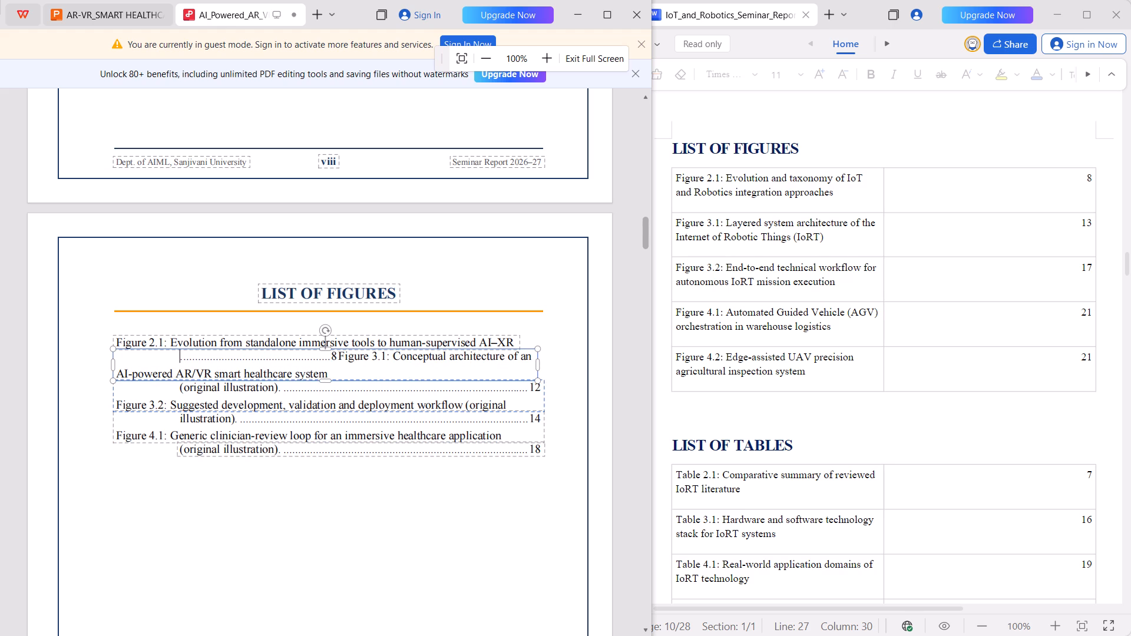
{"action": "key", "text": "BackSpace"}
{"action": "key", "text": "BackSpace"}
{"action": "key", "text": "BackSpace"}
{"action": "key", "text": "BackSpace"}
{"action": "key", "text": "BackSpace"}
{"action": "key", "text": "BackSpace"}
{"action": "key", "text": "BackSpace"}
{"action": "key", "text": "BackSpace"}
{"action": "key", "text": "BackSpace"}
{"action": "key", "text": "BackSpace"}
{"action": "key", "text": "BackSpace"}
{"action": "key", "text": "BackSpace"}
{"action": "key", "text": "BackSpace"}
{"action": "key", "text": "BackSpace"}
{"action": "key", "text": "BackSpace"}
{"action": "key", "text": "BackSpace"}
{"action": "key", "text": "BackSpace"}
{"action": "key", "text": "BackSpace"}
{"action": "key", "text": "BackSpace"}
{"action": "key", "text": "BackSpace"}
{"action": "key", "text": "BackSpace"}
{"action": "key", "text": "BackSpace"}
{"action": "key", "text": "BackSpace"}
{"action": "key", "text": "BackSpace"}
{"action": "key", "text": "BackSpace"}
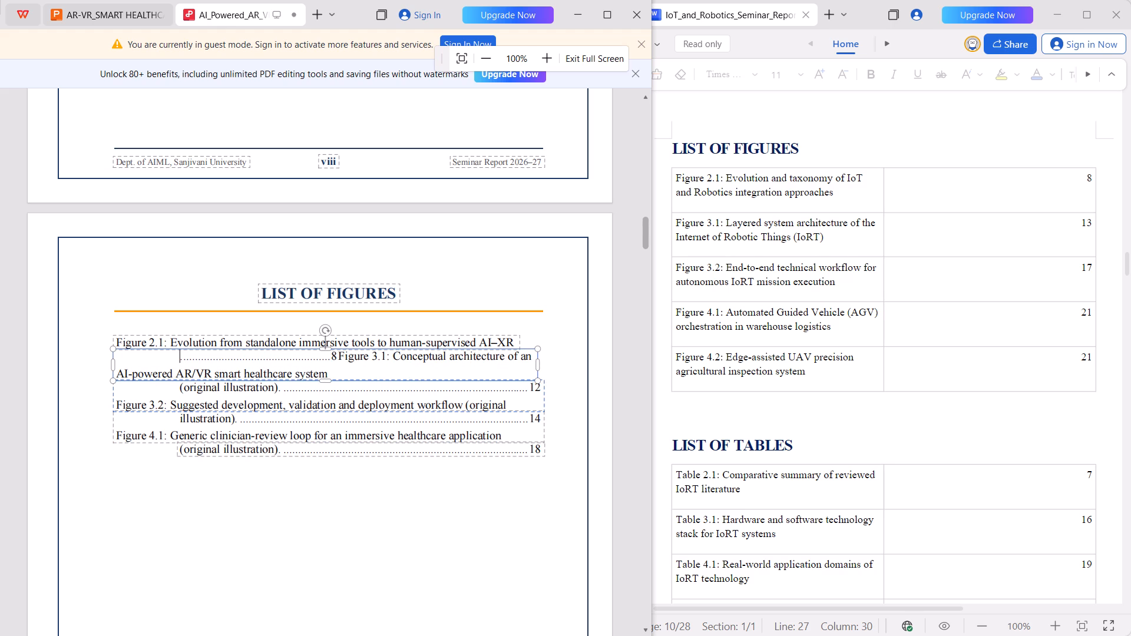
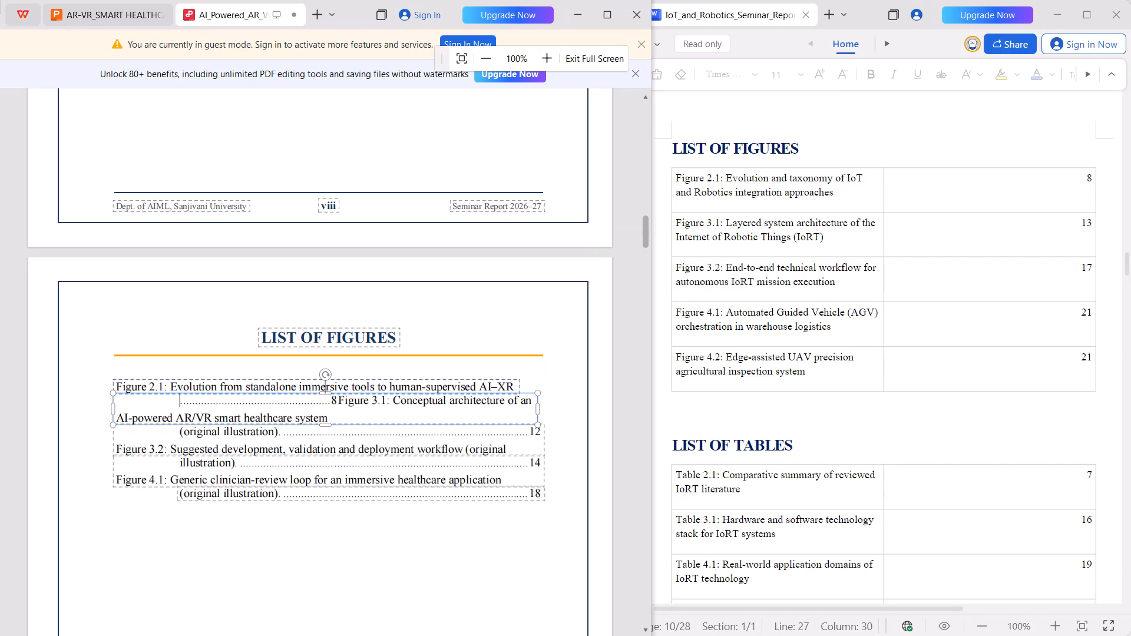
Delete the title "Evolution from standalone immersive tools to human-supervised AI–XR" after "Figure 2.1:" in the PDF's List of Figures.
{"action": "left_click", "coordinate": [518, 387]}
{"action": "left_click", "coordinate": [518, 387]}
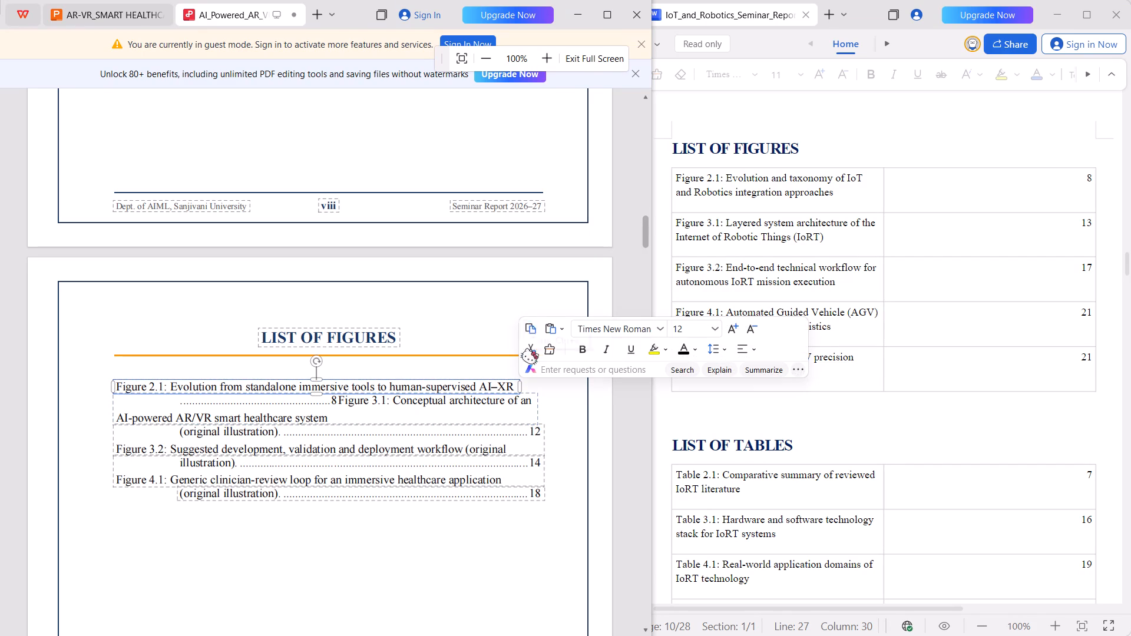
{"action": "left_click", "coordinate": [512, 388]}
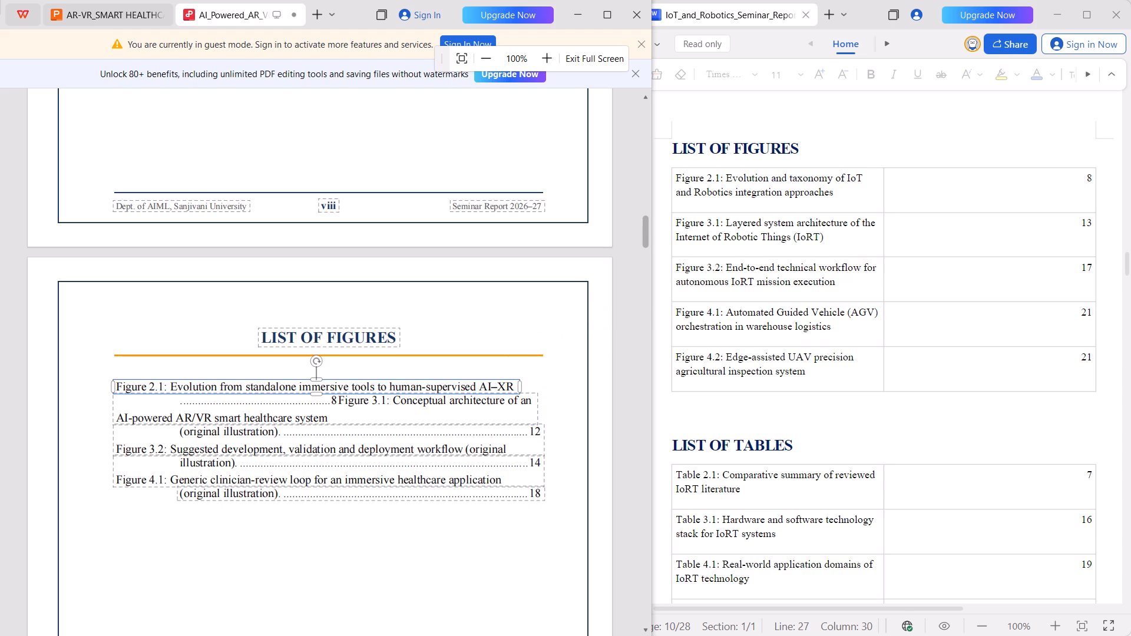
{"action": "key", "text": "BackSpace"}
{"action": "key", "text": "BackSpace"}
{"action": "key", "text": "BackSpace"}
{"action": "key", "text": "BackSpace"}
{"action": "key", "text": "BackSpace"}
{"action": "key", "text": "BackSpace"}
{"action": "key", "text": "BackSpace"}
{"action": "key", "text": "BackSpace"}
{"action": "key", "text": "BackSpace"}
{"action": "key", "text": "BackSpace"}
{"action": "key", "text": "BackSpace"}
{"action": "key", "text": "BackSpace"}
{"action": "key", "text": "BackSpace"}
{"action": "key", "text": "BackSpace"}
{"action": "key", "text": "BackSpace"}
{"action": "key", "text": "BackSpace"}
{"action": "key", "text": "BackSpace"}
{"action": "key", "text": "BackSpace"}
{"action": "key", "text": "BackSpace"}
{"action": "key", "text": "BackSpace"}
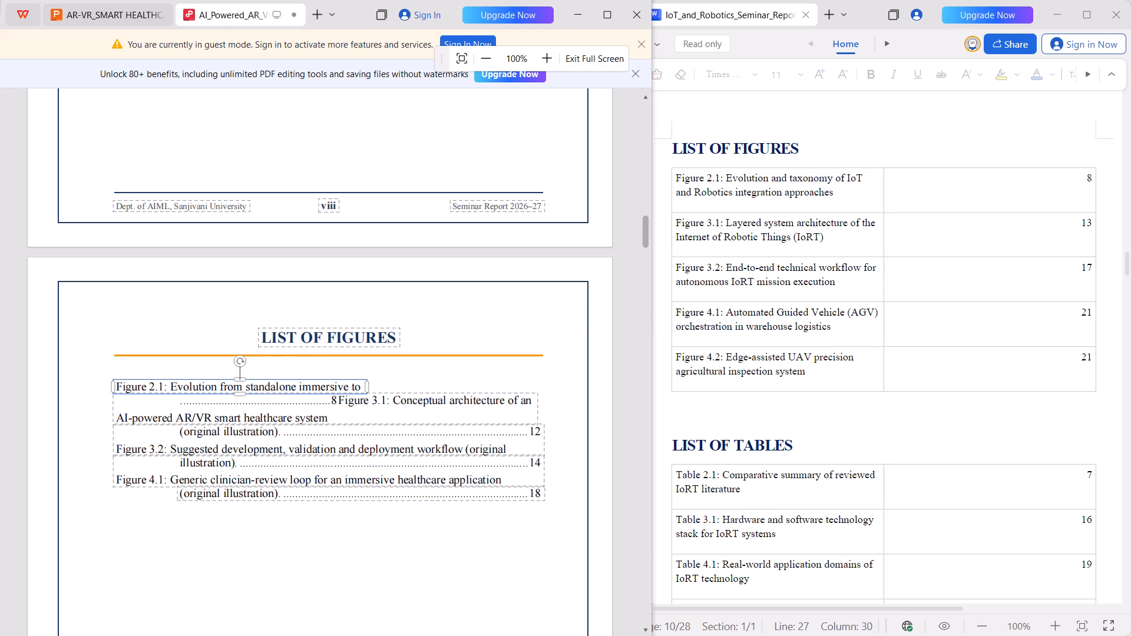
{"action": "key", "text": "BackSpace"}
{"action": "key", "text": "BackSpace"}
{"action": "key", "text": "BackSpace"}
{"action": "key", "text": "BackSpace"}
{"action": "key", "text": "BackSpace"}
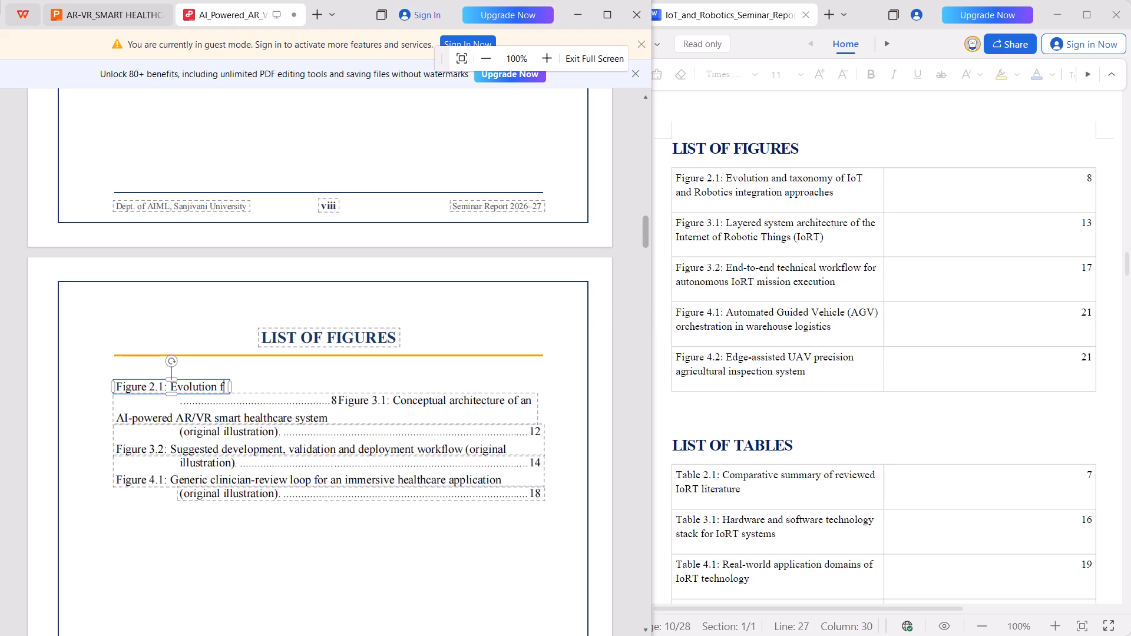
{"action": "key", "text": "BackSpace"}
{"action": "key", "text": "BackSpace"}
{"action": "key", "text": "BackSpace"}
{"action": "key", "text": "BackSpace"}
{"action": "key", "text": "BackSpace"}
{"action": "key", "text": "BackSpace"}
{"action": "key", "text": "BackSpace"}
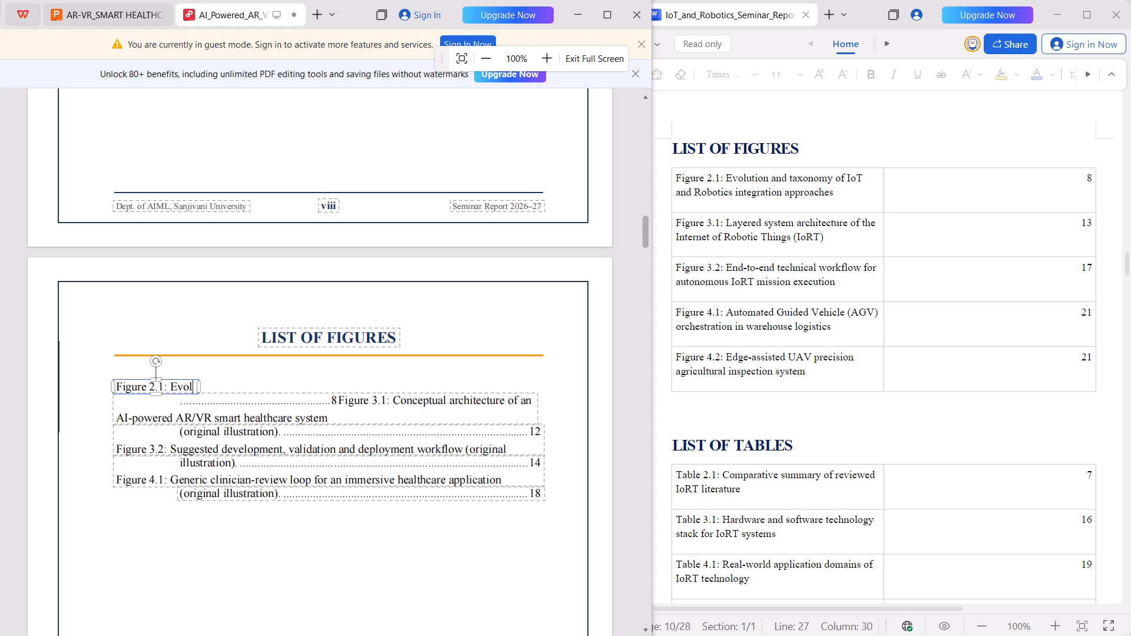
{"action": "key", "text": "BackSpace"}
{"action": "key", "text": "BackSpace"}
{"action": "key", "text": "BackSpace"}
{"action": "key", "text": "BackSpace"}
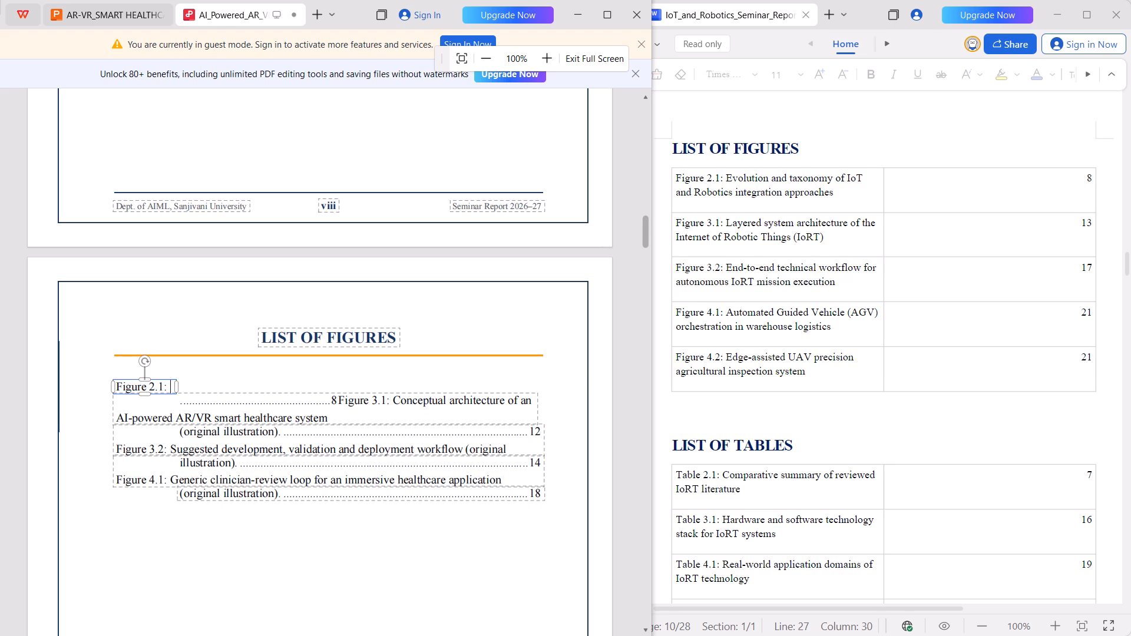
Copy "Evolution and taxonomy of IoT and Robotics integration approaches" from the seminar report document and paste it after "Figure 2.1:" in the PDF.
{"action": "left_click_drag", "start_coordinate": [728, 175], "coordinate": [795, 190]}
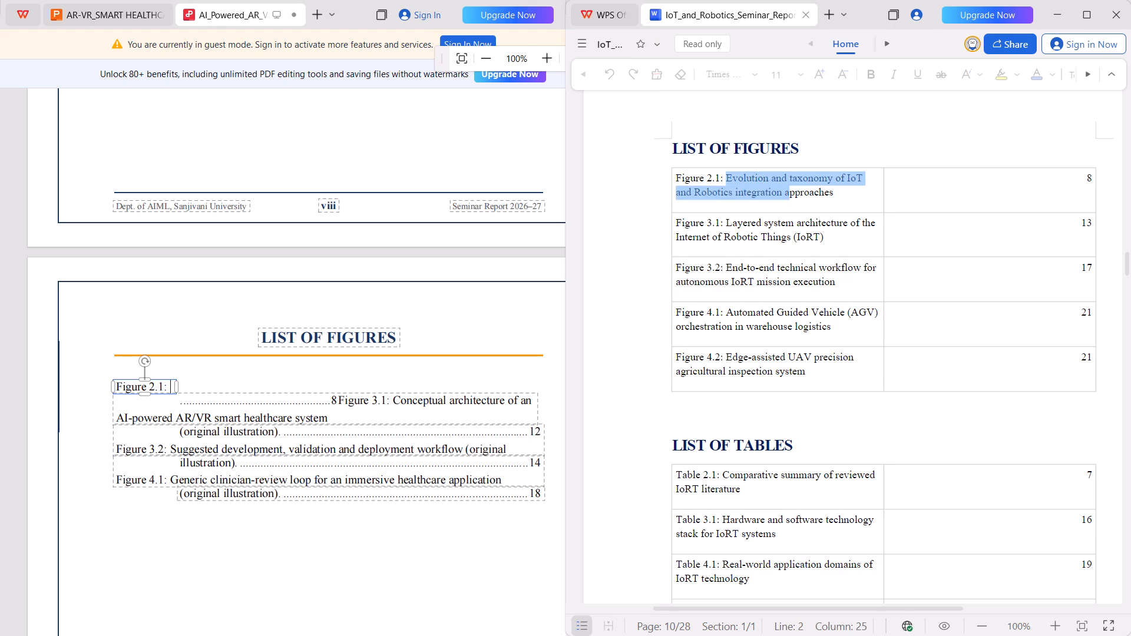
{"action": "left_click_drag", "start_coordinate": [795, 190], "coordinate": [842, 183]}
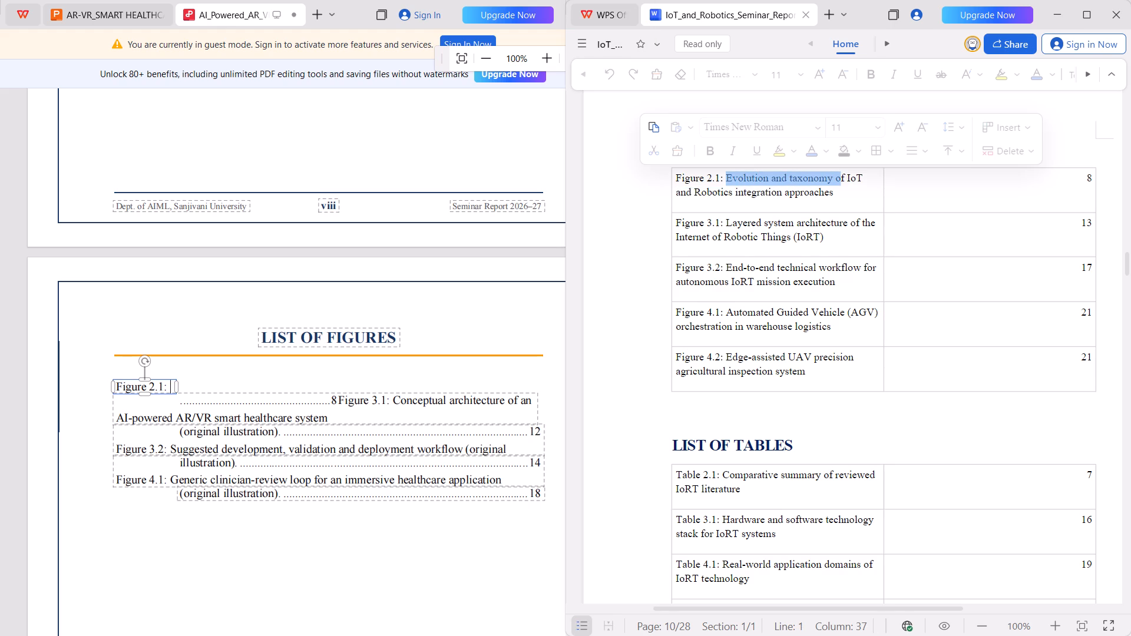
{"action": "left_click", "coordinate": [603, 294]}
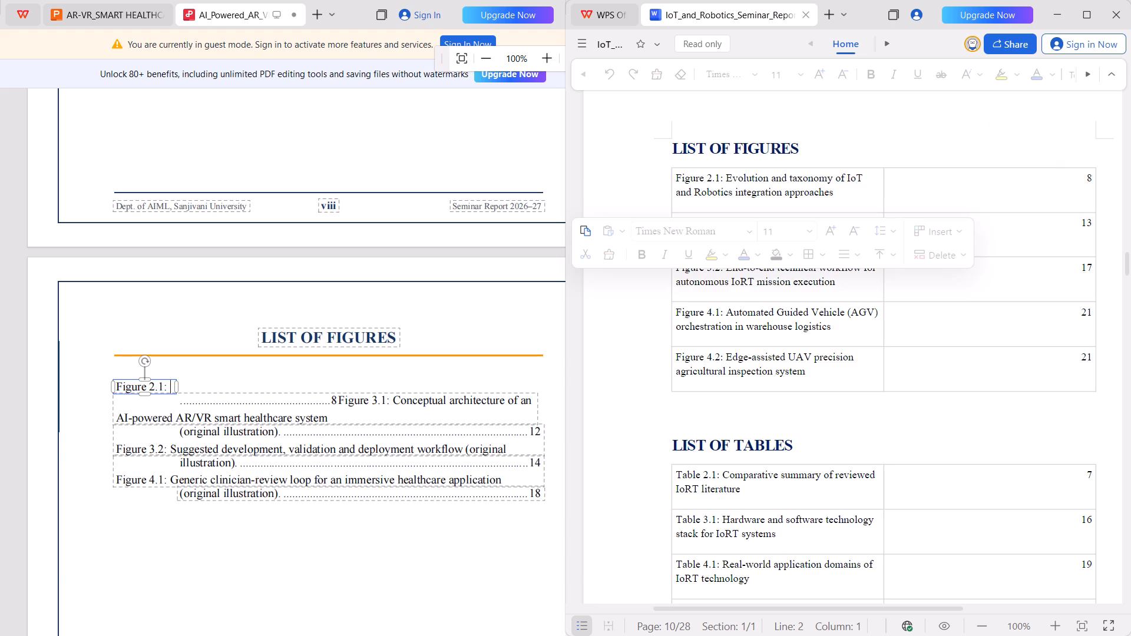
{"action": "left_click_drag", "start_coordinate": [726, 174], "coordinate": [825, 193]}
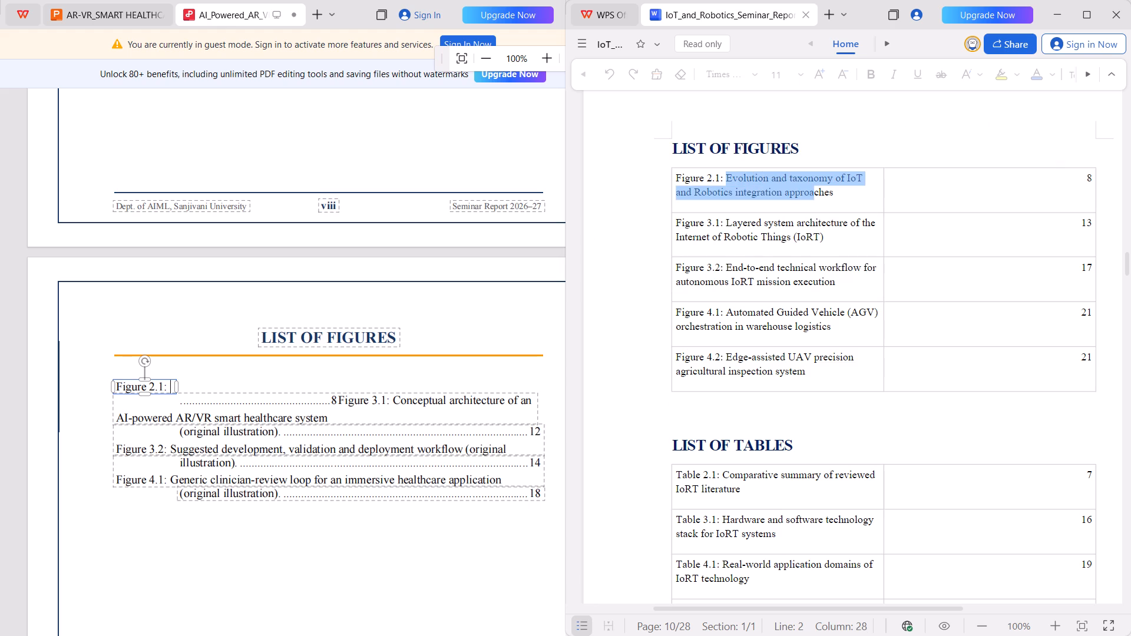
{"action": "left_click_drag", "start_coordinate": [825, 193], "coordinate": [839, 191]}
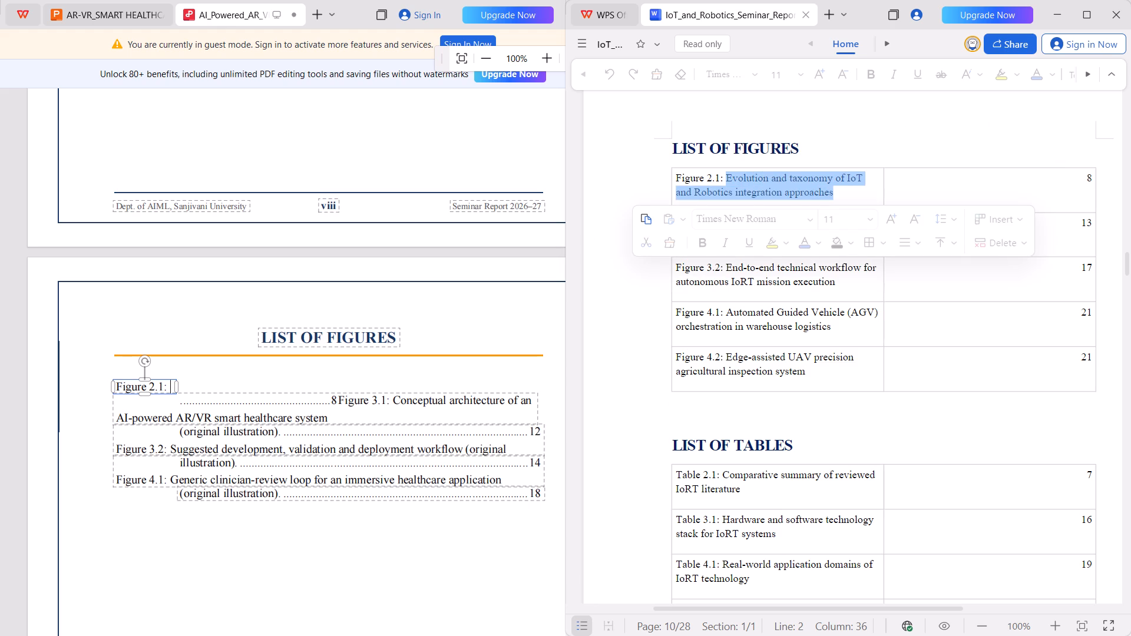
{"action": "key", "text": "ctrl+c"}
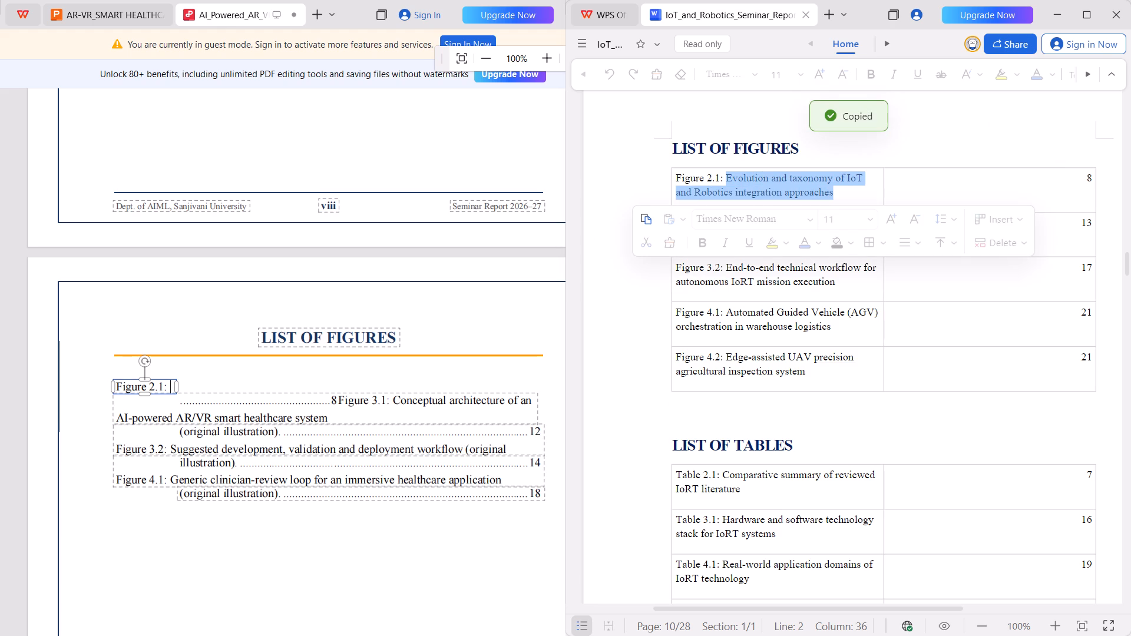
{"action": "left_click", "coordinate": [170, 388]}
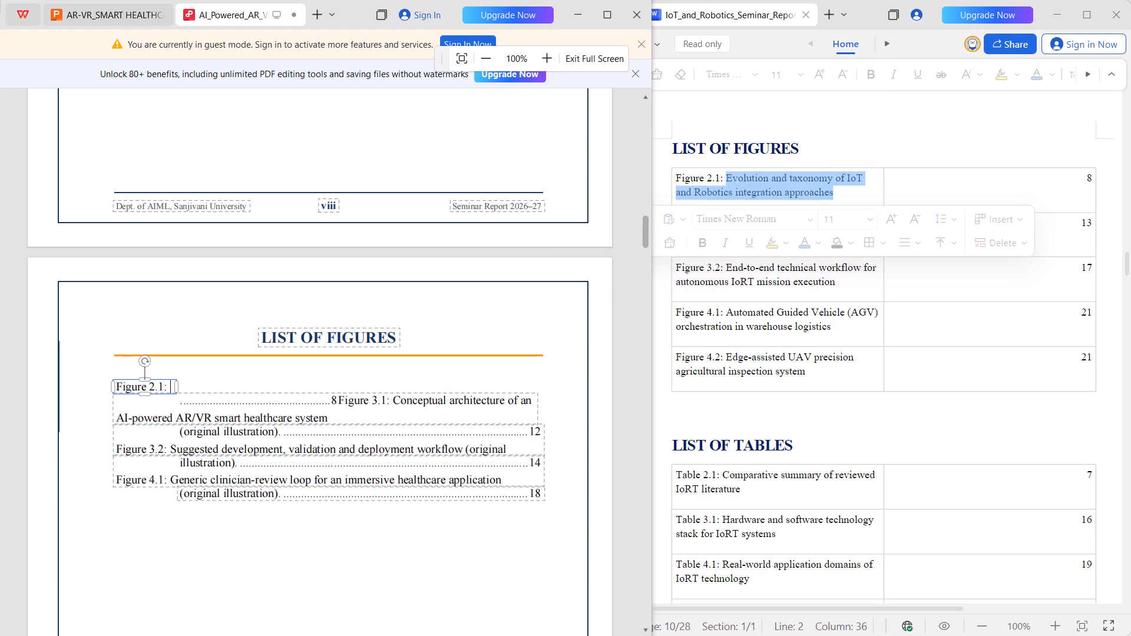
{"action": "key", "text": "ctrl+v"}
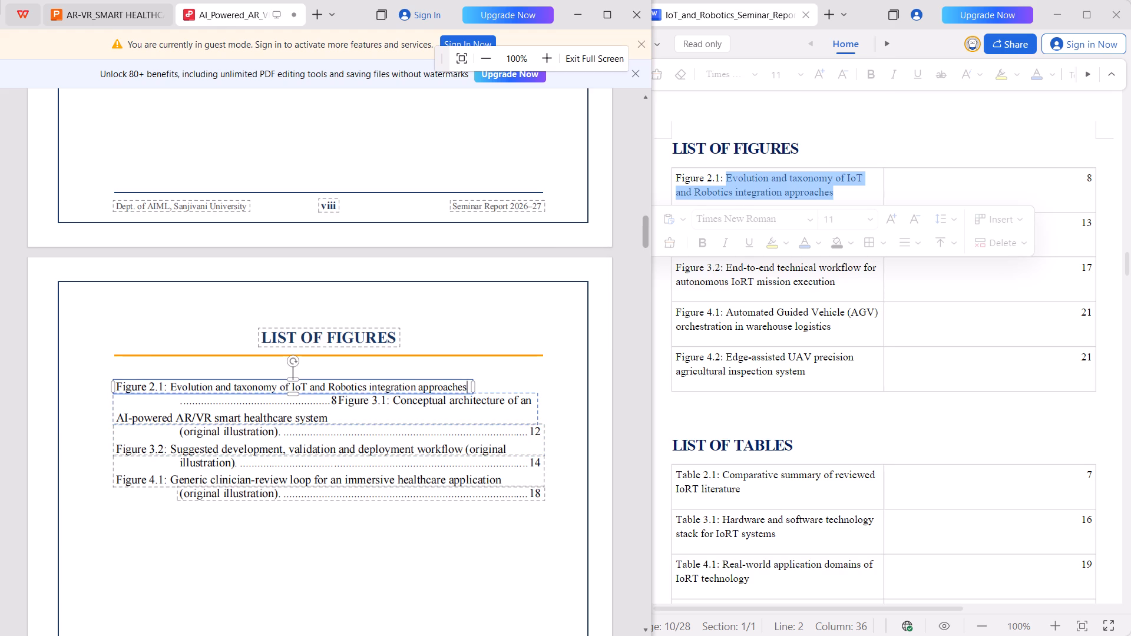
Delete the dot leader and page number 8 in front of the Figure 3.1 entry.
{"action": "left_click", "coordinate": [177, 406]}
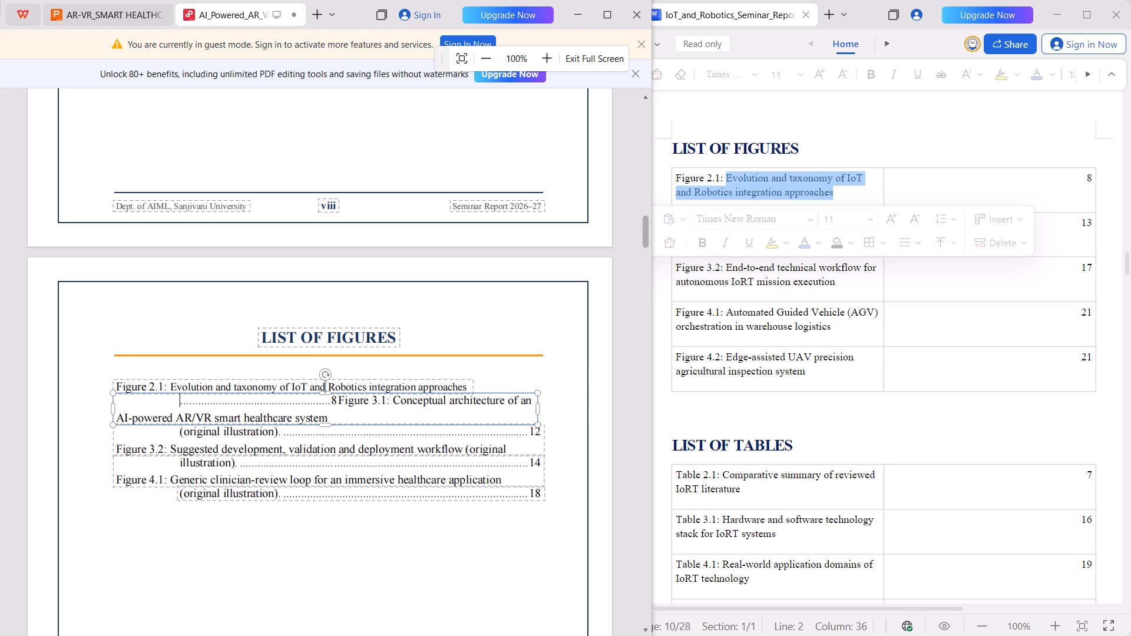
{"action": "key", "text": "BackSpace"}
{"action": "key", "text": "BackSpace"}
{"action": "key", "text": "BackSpace"}
{"action": "key", "text": "BackSpace"}
{"action": "key", "text": "BackSpace"}
{"action": "key", "text": "BackSpace"}
{"action": "key", "text": "BackSpace"}
{"action": "key", "text": "BackSpace"}
{"action": "key", "text": "BackSpace"}
{"action": "left_click", "coordinate": [331, 405]}
{"action": "key", "text": "BackSpace"}
{"action": "key", "text": "BackSpace"}
{"action": "key", "text": "BackSpace"}
{"action": "key", "text": "BackSpace"}
{"action": "key", "text": "BackSpace"}
{"action": "key", "text": "BackSpace"}
{"action": "key", "text": "BackSpace"}
{"action": "key", "text": "BackSpace"}
{"action": "key", "text": "BackSpace"}
{"action": "key", "text": "BackSpace"}
{"action": "key", "text": "BackSpace"}
{"action": "key", "text": "BackSpace"}
{"action": "key", "text": "BackSpace"}
{"action": "key", "text": "BackSpace"}
{"action": "key", "text": "BackSpace"}
{"action": "key", "text": "BackSpace"}
{"action": "key", "text": "BackSpace"}
{"action": "key", "text": "BackSpace"}
{"action": "key", "text": "BackSpace"}
{"action": "key", "text": "BackSpace"}
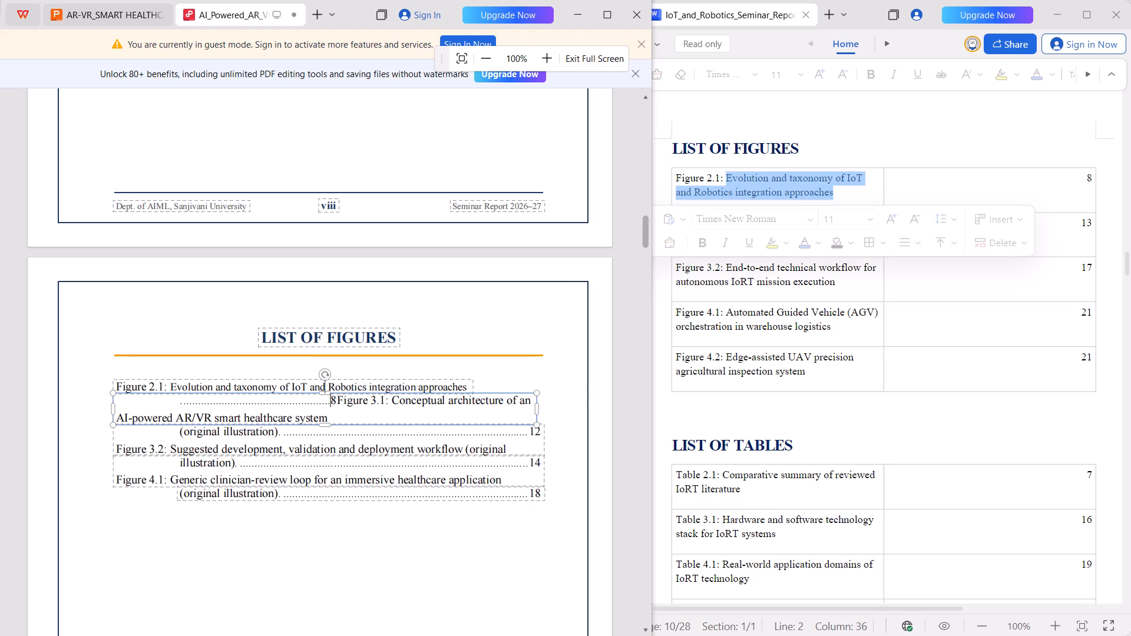
{"action": "key", "text": "BackSpace"}
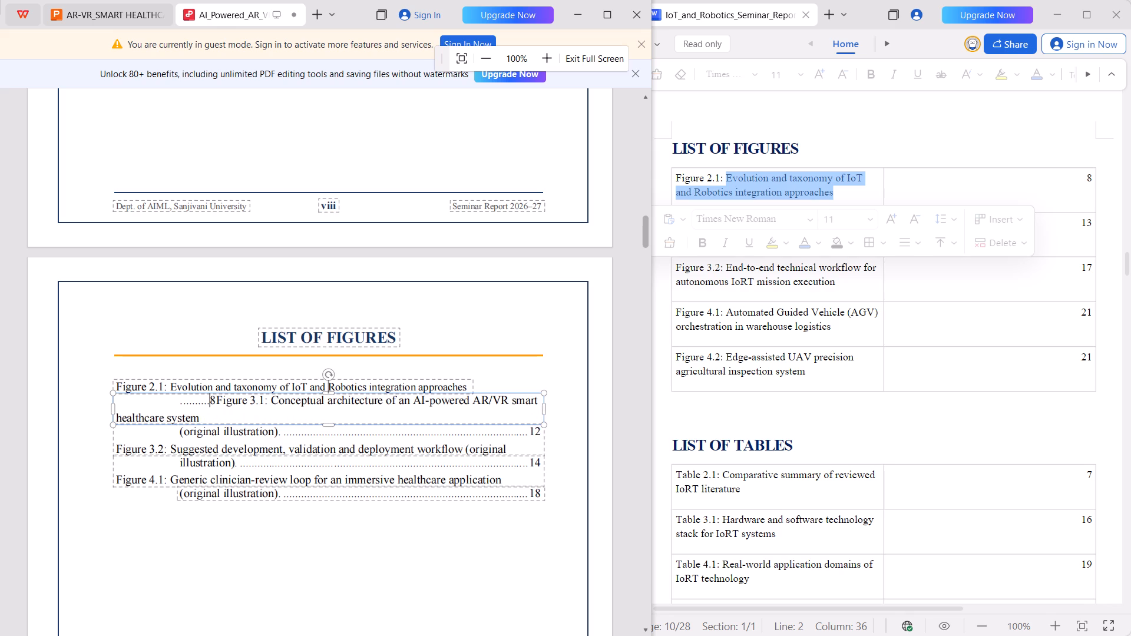
{"action": "key", "text": "BackSpace"}
{"action": "key", "text": "BackSpace"}
{"action": "key", "text": "BackSpace"}
{"action": "key", "text": "BackSpace"}
{"action": "key", "text": "BackSpace"}
{"action": "key", "text": "BackSpace"}
{"action": "key", "text": "BackSpace"}
{"action": "key", "text": "BackSpace"}
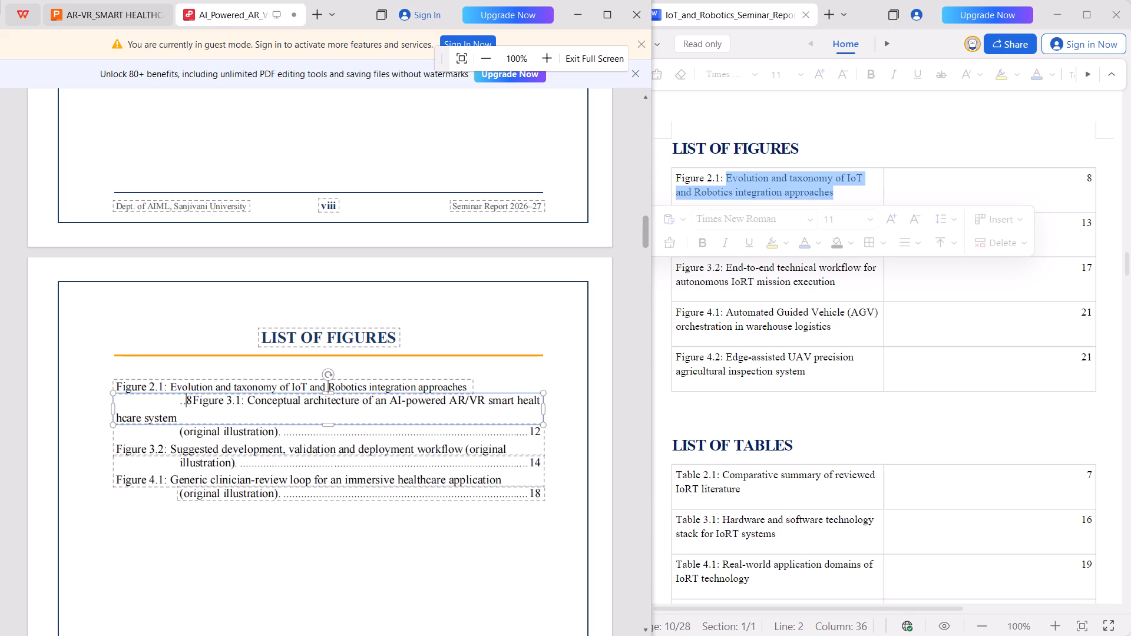
{"action": "key", "text": "BackSpace"}
{"action": "key", "text": "BackSpace"}
{"action": "key", "text": "BackSpace"}
{"action": "key", "text": "BackSpace"}
{"action": "key", "text": "BackSpace"}
{"action": "key", "text": "BackSpace"}
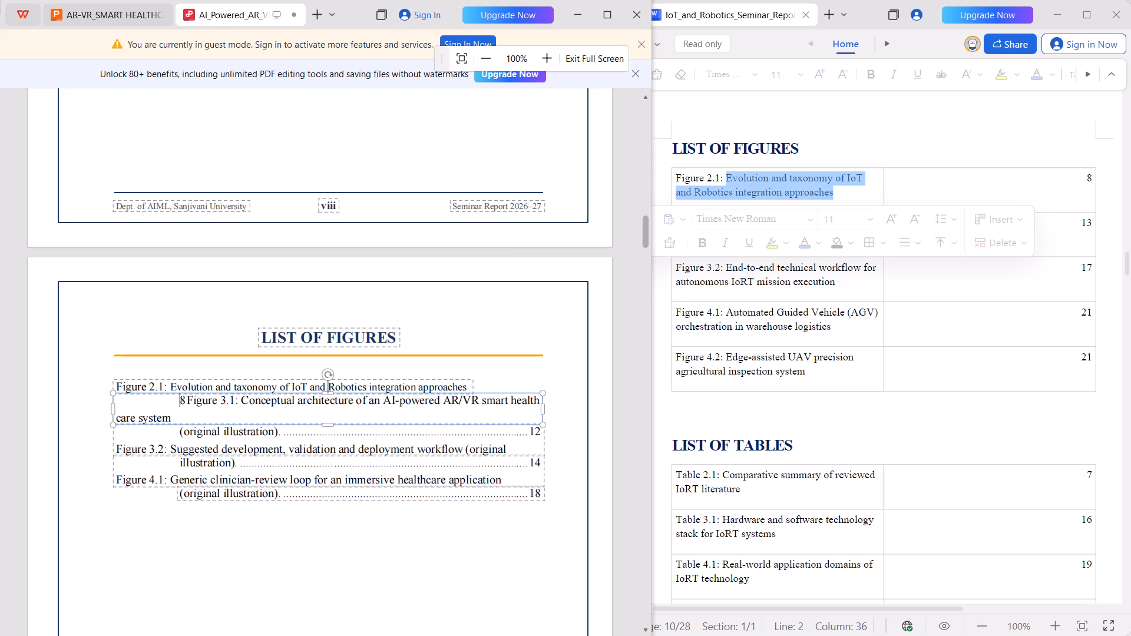
{"action": "left_click", "coordinate": [186, 406]}
{"action": "key", "text": "BackSpace"}
{"action": "key", "text": "BackSpace"}
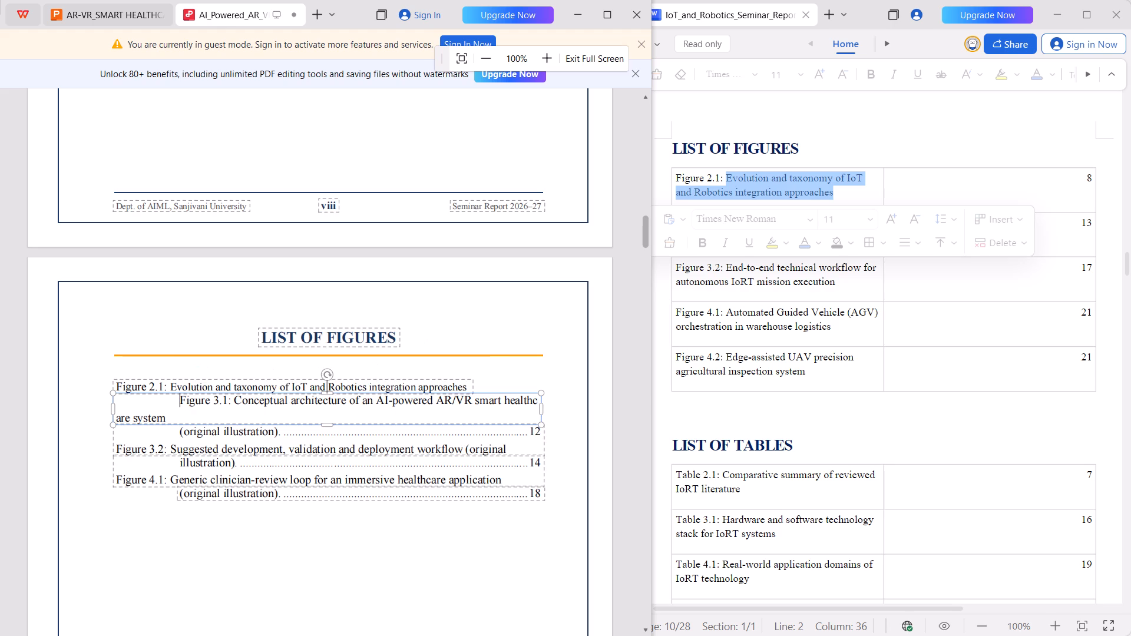
{"action": "key", "text": "BackSpace"}
{"action": "key", "text": "BackSpace"}
{"action": "key", "text": "BackSpace"}
{"action": "key", "text": "BackSpace"}
{"action": "key", "text": "BackSpace"}
Add a dot leader and page number 8 at the end of the Figure 2.1 line.
{"action": "left_click", "coordinate": [468, 389]}
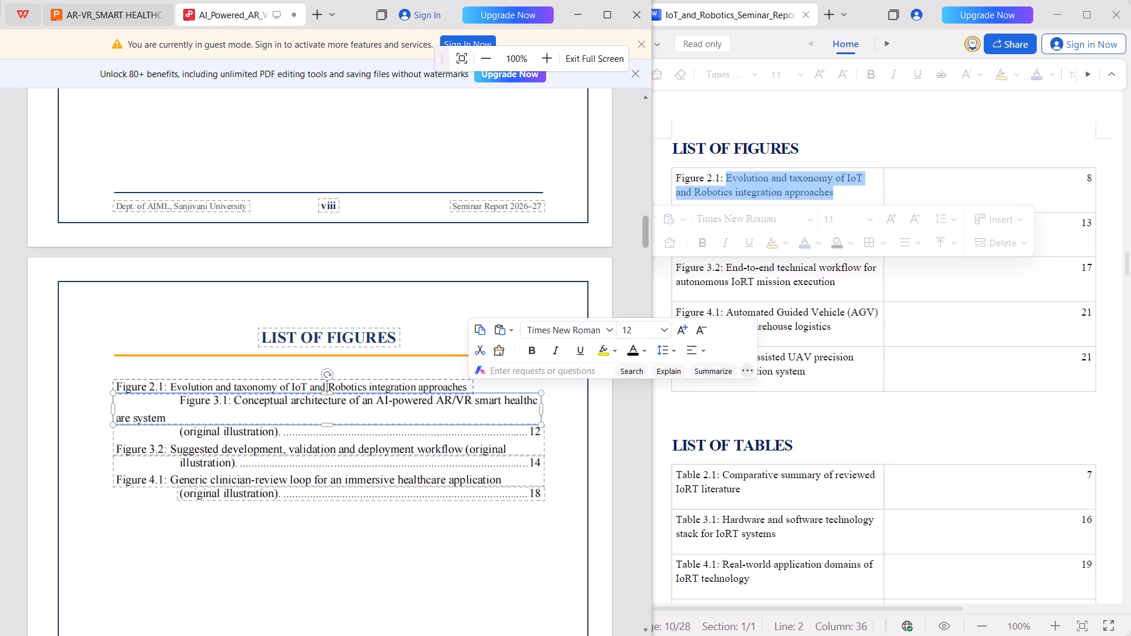
{"action": "type", "text": ".."}
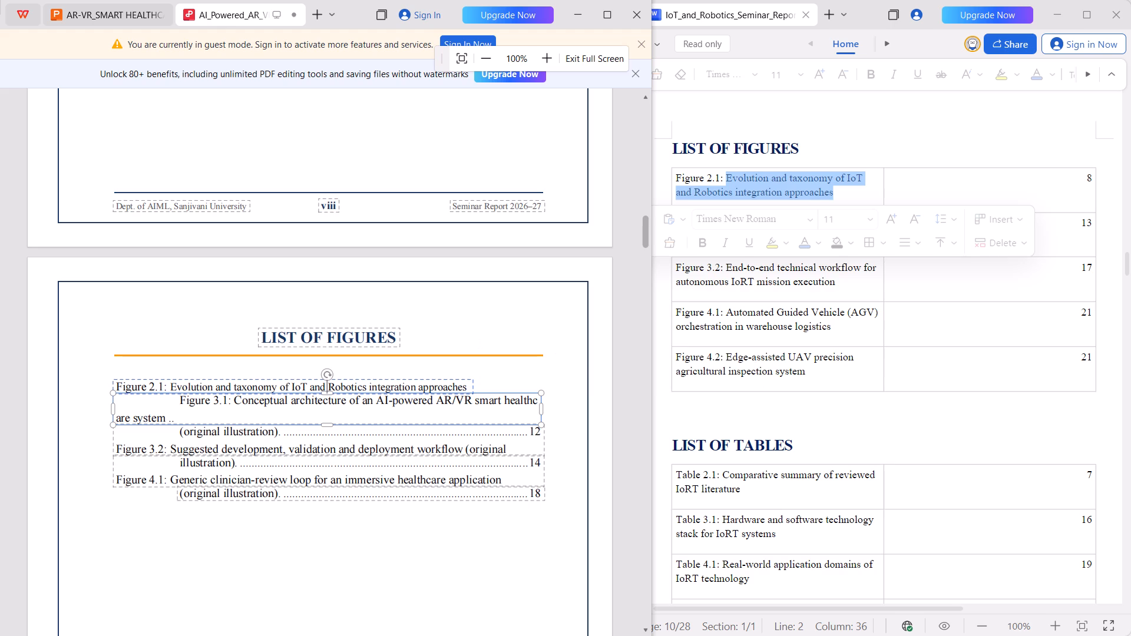
{"action": "left_click", "coordinate": [469, 386]}
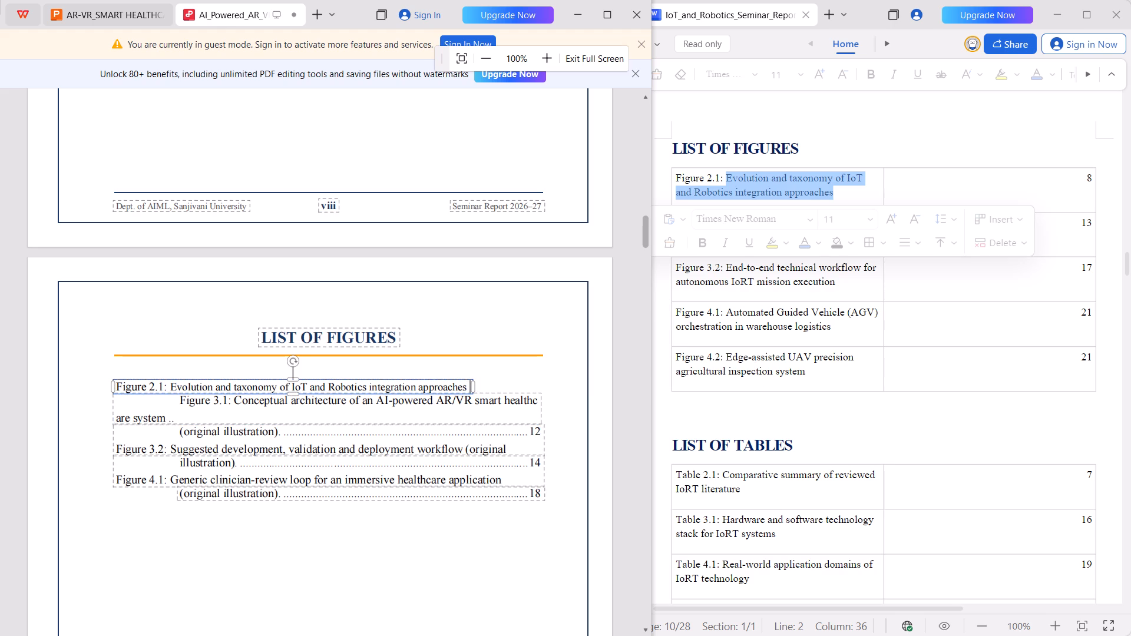
{"action": "type", "text": "....................."}
{"action": "key", "text": "8"}
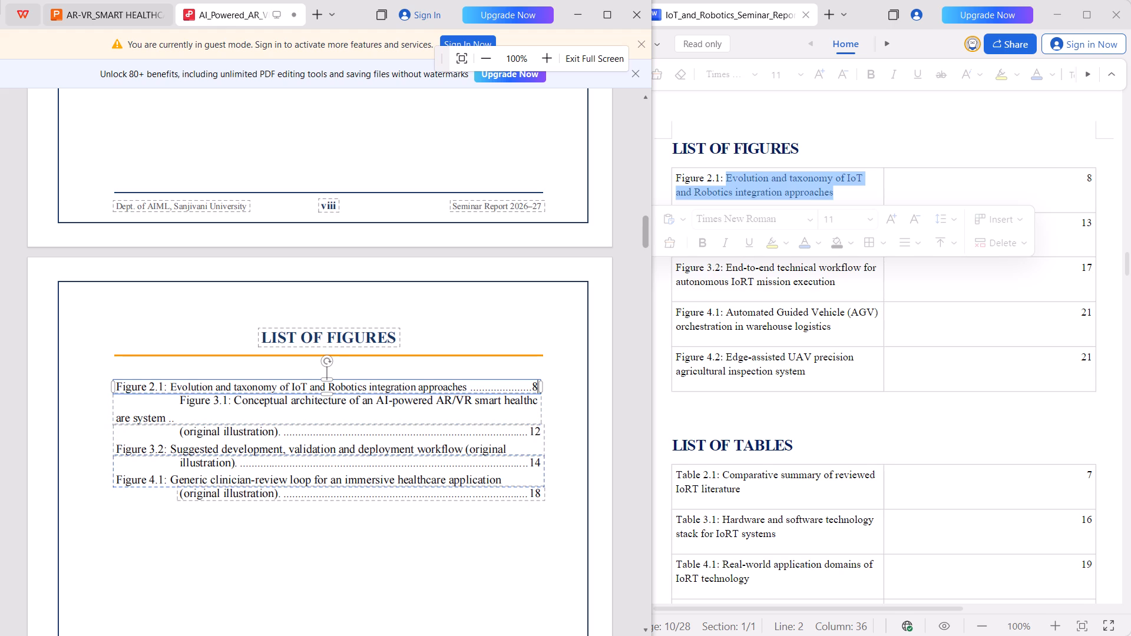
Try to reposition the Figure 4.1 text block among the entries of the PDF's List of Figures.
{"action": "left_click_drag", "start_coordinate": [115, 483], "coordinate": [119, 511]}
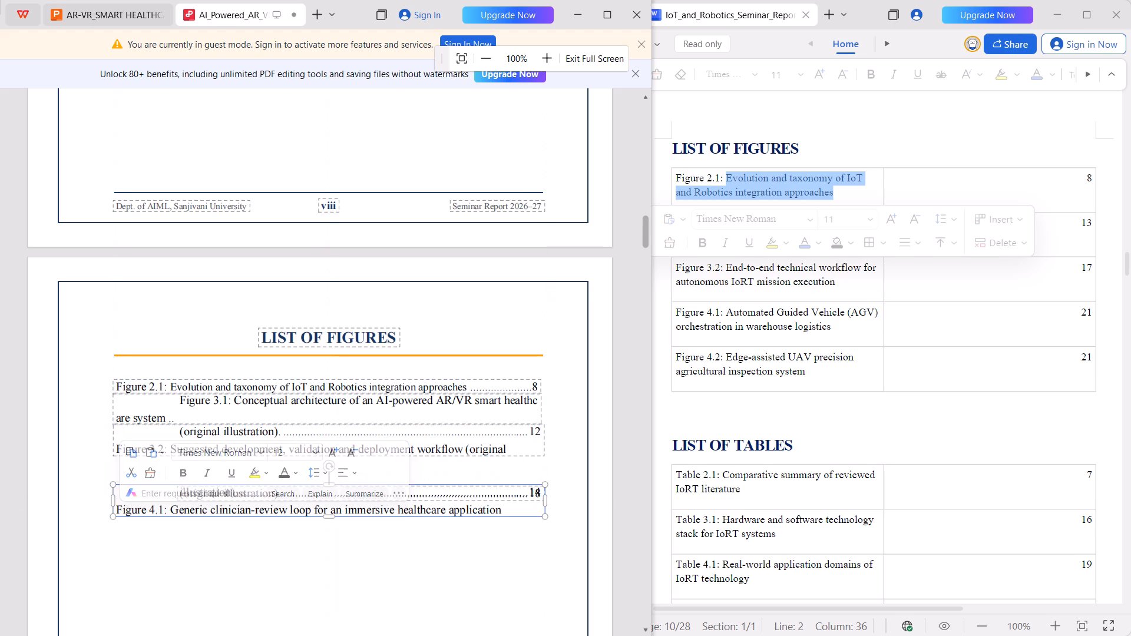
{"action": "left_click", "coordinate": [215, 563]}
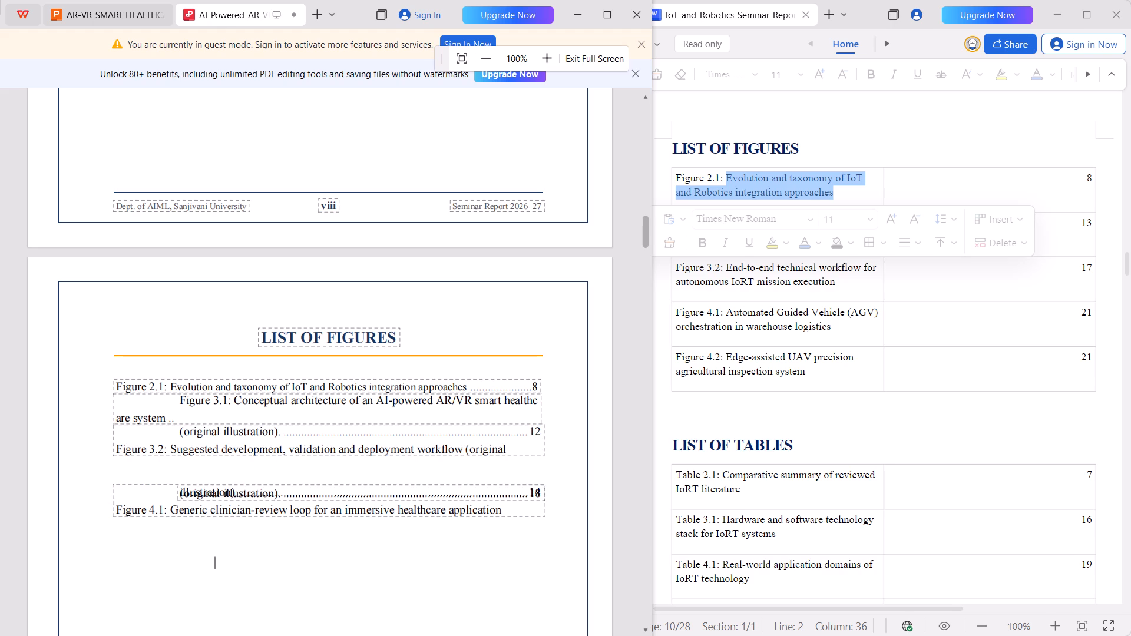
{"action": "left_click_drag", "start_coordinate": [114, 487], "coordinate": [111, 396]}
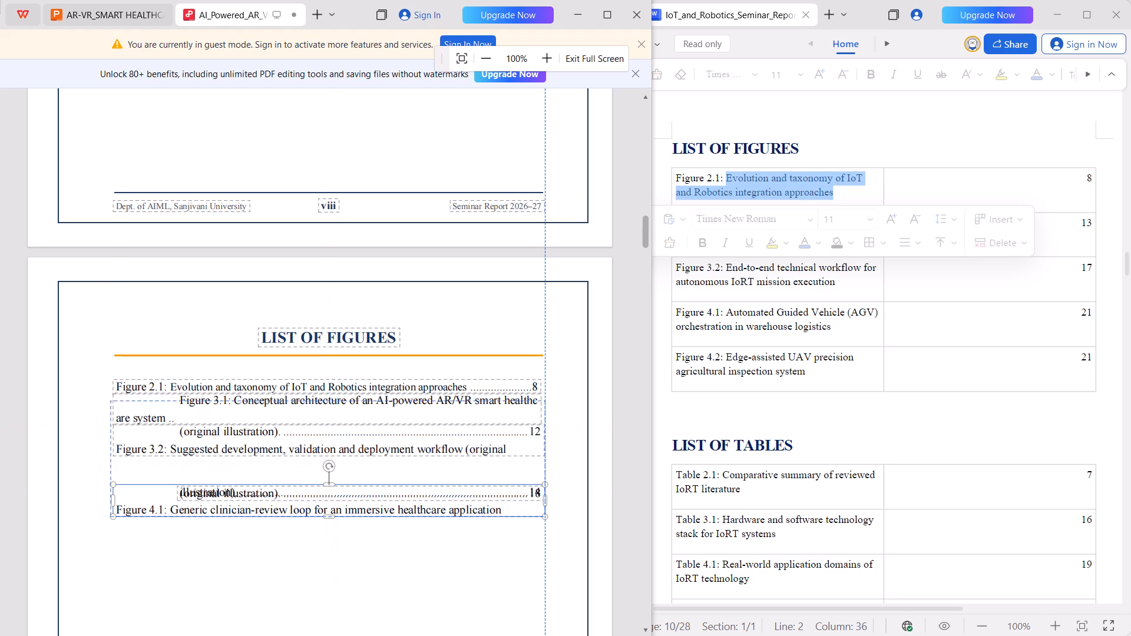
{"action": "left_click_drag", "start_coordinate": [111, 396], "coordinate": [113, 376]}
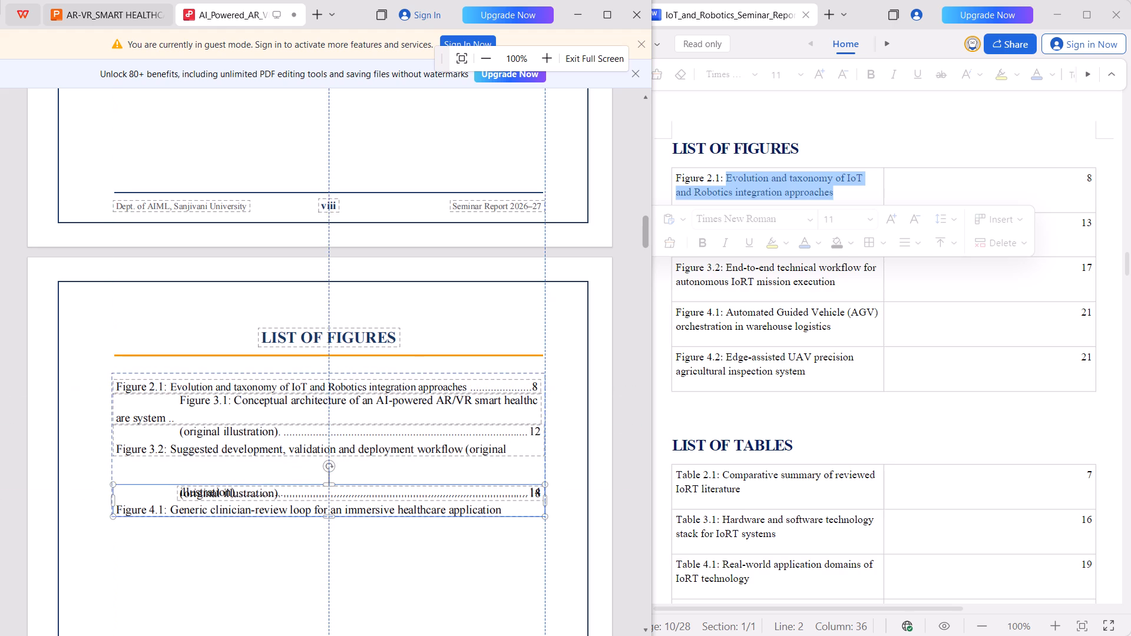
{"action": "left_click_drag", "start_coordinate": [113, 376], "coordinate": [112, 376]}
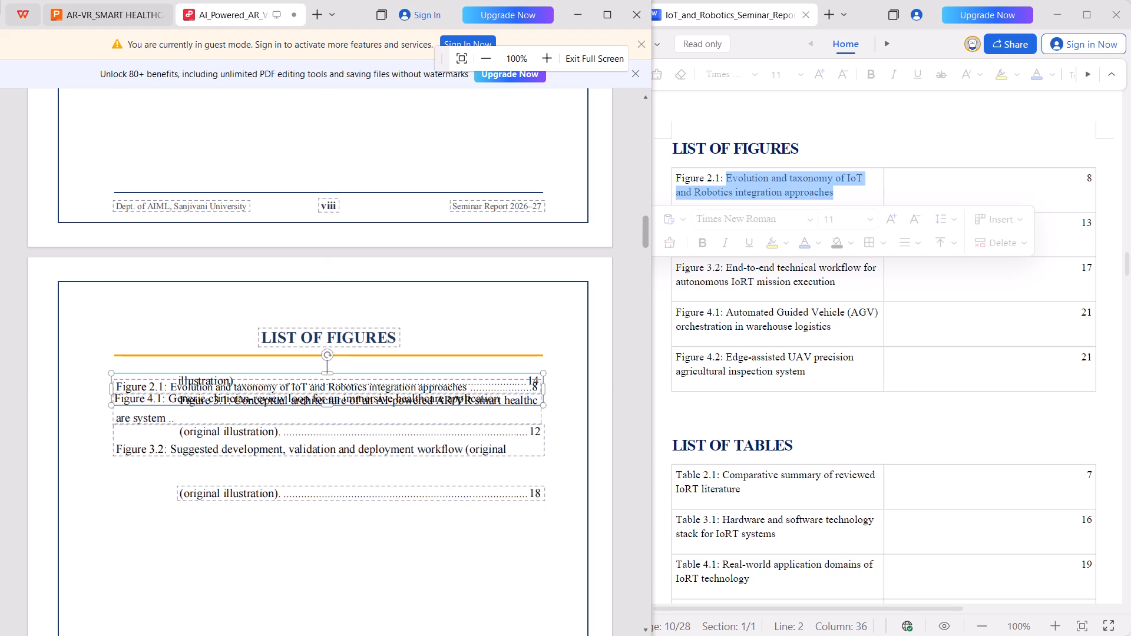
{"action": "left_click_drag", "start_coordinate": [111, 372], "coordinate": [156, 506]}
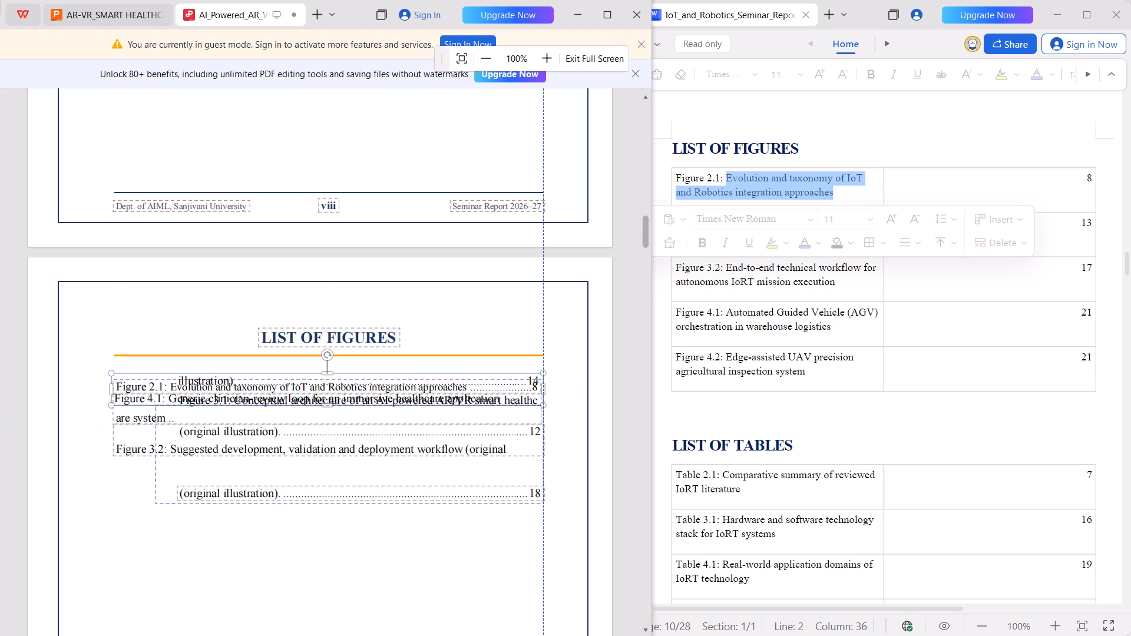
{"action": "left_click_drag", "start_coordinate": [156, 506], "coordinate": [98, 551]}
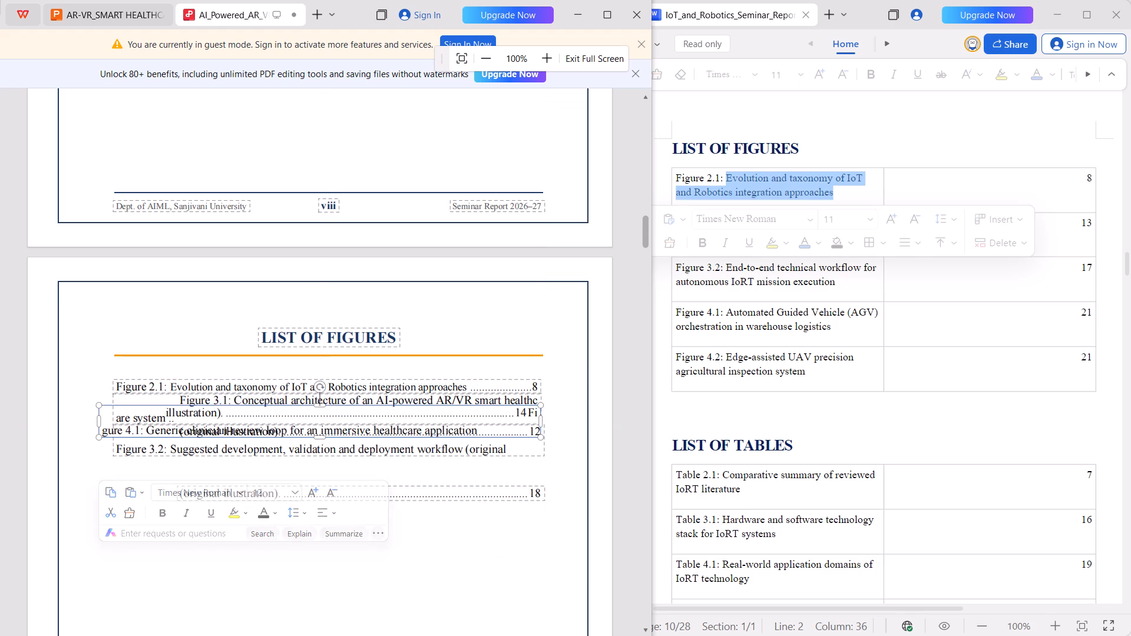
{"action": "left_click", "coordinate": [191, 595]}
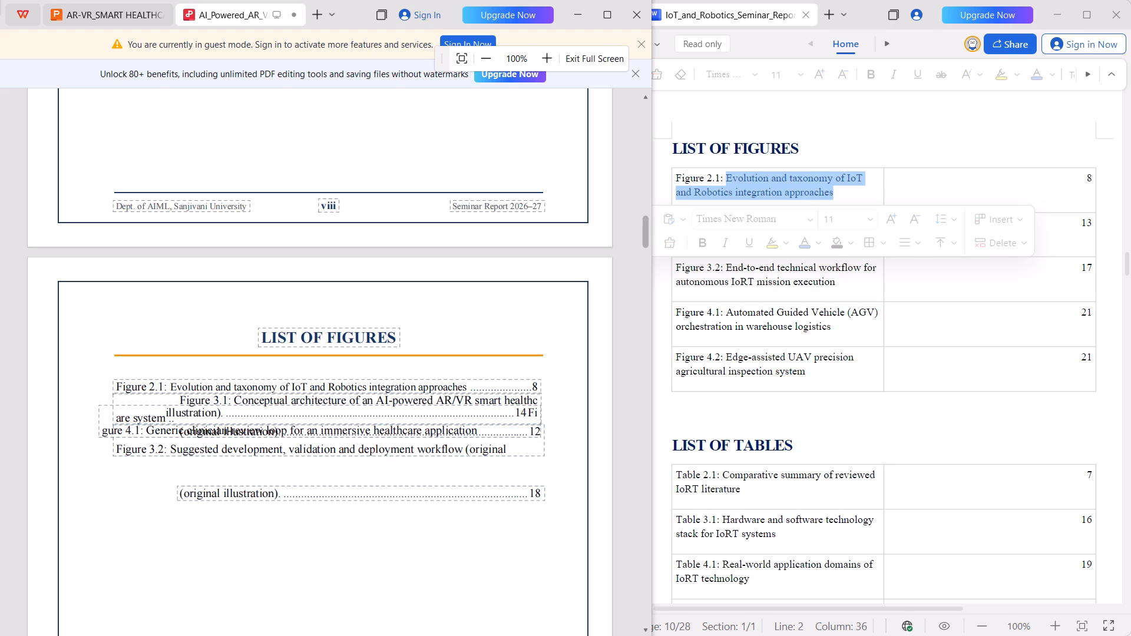
Delete the "(original illustration)" line with its dot leader and page number 18 from the PDF's List of Figures.
{"action": "left_click_drag", "start_coordinate": [547, 501], "coordinate": [525, 498]}
{"action": "left_click", "coordinate": [538, 492]}
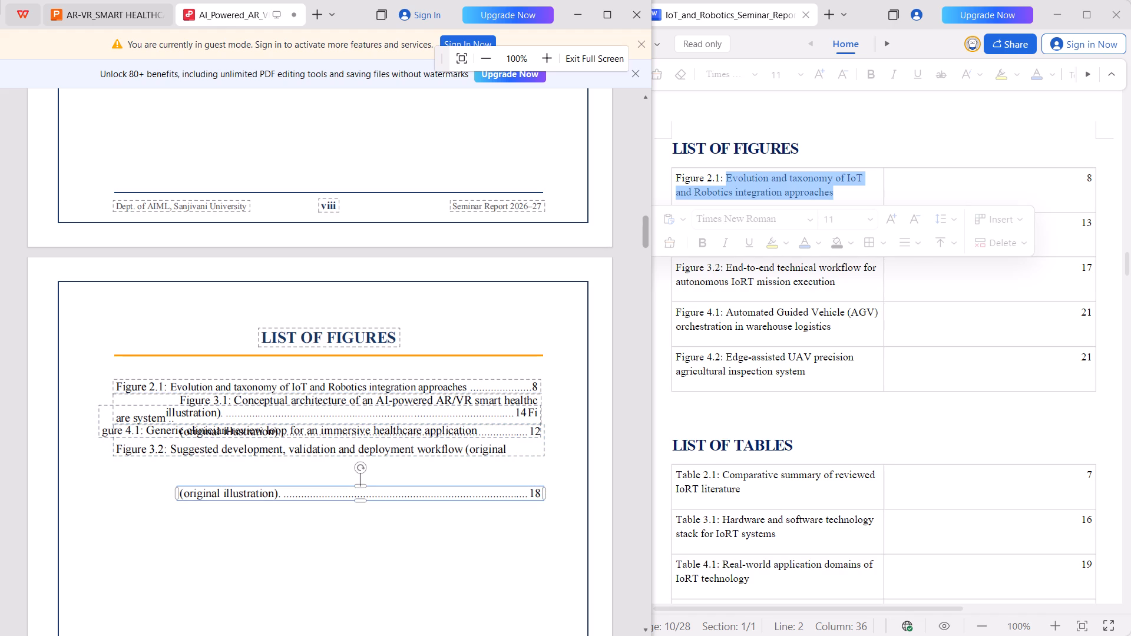
{"action": "key", "text": "BackSpace"}
{"action": "key", "text": "BackSpace"}
{"action": "key", "text": "BackSpace"}
{"action": "key", "text": "BackSpace"}
{"action": "key", "text": "BackSpace"}
{"action": "key", "text": "BackSpace"}
{"action": "key", "text": "BackSpace"}
{"action": "key", "text": "BackSpace"}
{"action": "key", "text": "BackSpace"}
{"action": "key", "text": "BackSpace"}
{"action": "key", "text": "BackSpace"}
{"action": "key", "text": "BackSpace"}
{"action": "key", "text": "BackSpace"}
{"action": "key", "text": "BackSpace"}
{"action": "key", "text": "BackSpace"}
{"action": "key", "text": "BackSpace"}
{"action": "key", "text": "BackSpace"}
{"action": "key", "text": "BackSpace"}
{"action": "key", "text": "BackSpace"}
{"action": "key", "text": "BackSpace"}
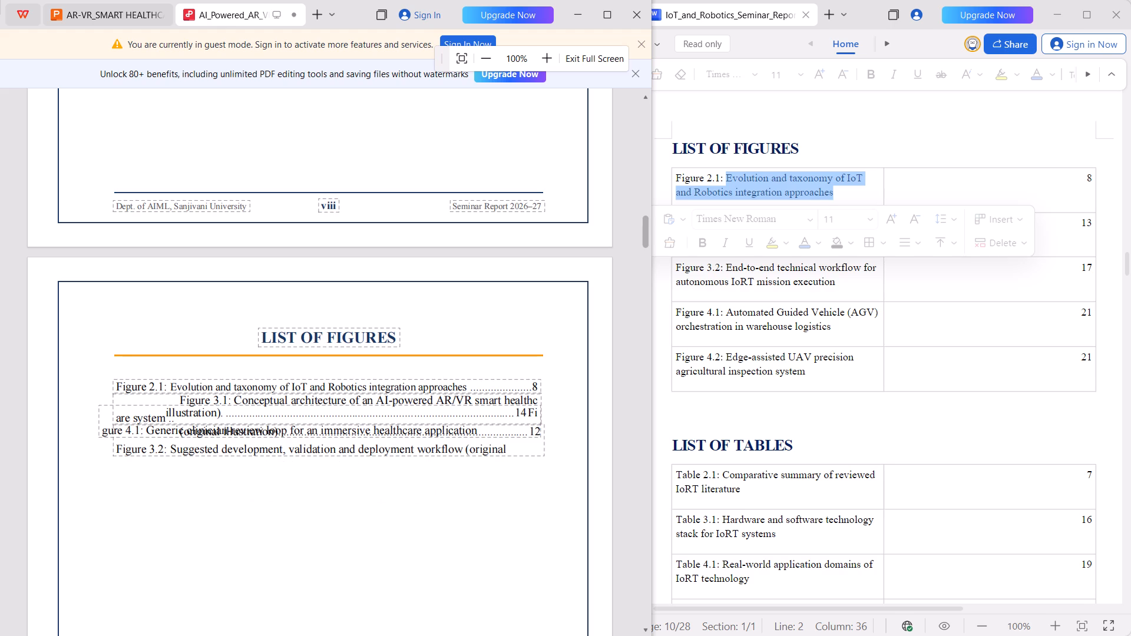
{"action": "key", "text": "BackSpace"}
{"action": "key", "text": "BackSpace"}
Delete the Figure 3.2 text block, including the "(original illustration)" line with page number 12 above it, from the PDF's List of Figures.
{"action": "left_click", "coordinate": [516, 449]}
{"action": "key", "text": "BackSpace"}
{"action": "key", "text": "BackSpace"}
{"action": "key", "text": "BackSpace"}
{"action": "key", "text": "BackSpace"}
{"action": "key", "text": "BackSpace"}
{"action": "key", "text": "BackSpace"}
{"action": "key", "text": "BackSpace"}
{"action": "key", "text": "BackSpace"}
{"action": "key", "text": "BackSpace"}
{"action": "key", "text": "BackSpace"}
{"action": "key", "text": "BackSpace"}
{"action": "key", "text": "BackSpace"}
{"action": "key", "text": "BackSpace"}
{"action": "key", "text": "BackSpace"}
{"action": "key", "text": "BackSpace"}
{"action": "key", "text": "BackSpace"}
{"action": "key", "text": "BackSpace"}
{"action": "key", "text": "BackSpace"}
{"action": "key", "text": "BackSpace"}
{"action": "key", "text": "BackSpace"}
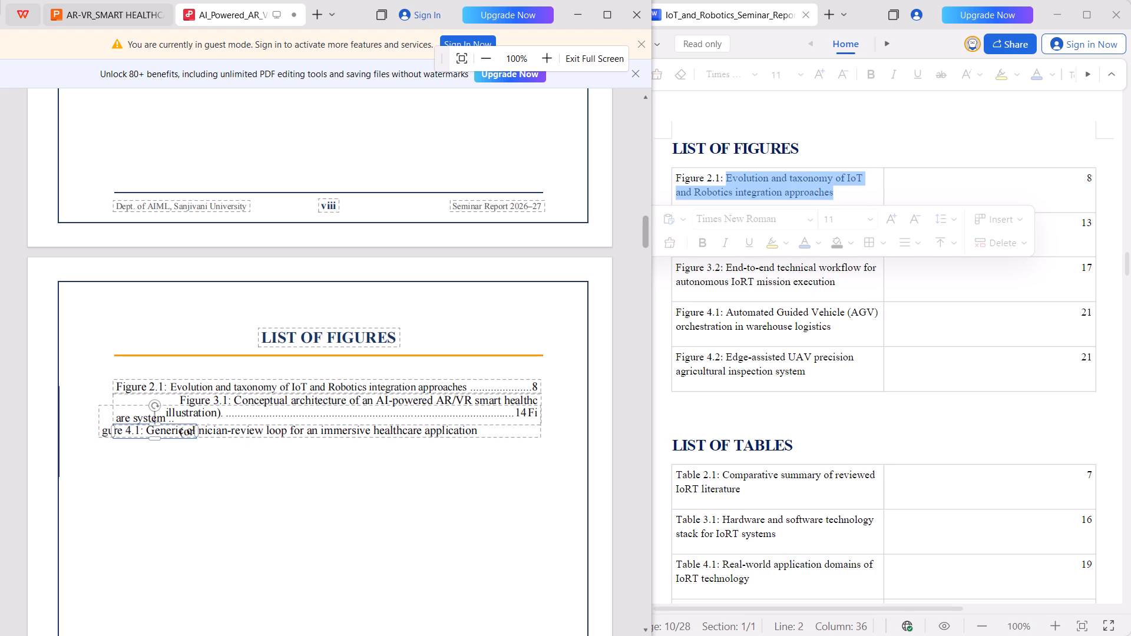
{"action": "key", "text": "BackSpace"}
{"action": "key", "text": "BackSpace"}
{"action": "key", "text": "BackSpace"}
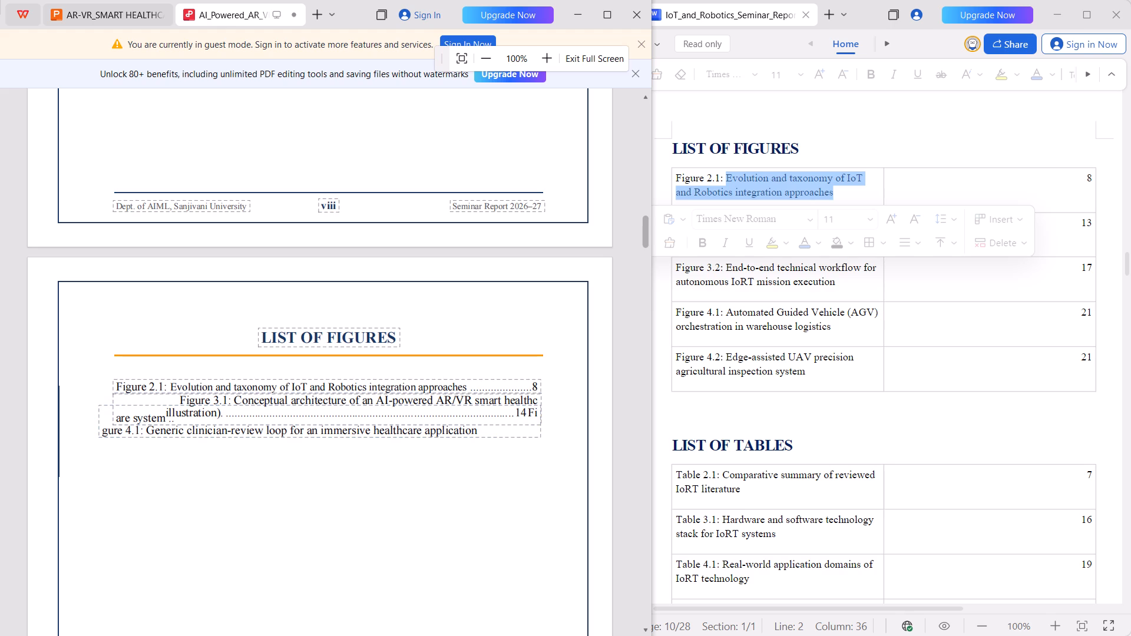
Clear the remaining Figure 2.1, Figure 3.1 and Figure 4.1 text blocks from under the PDF's LIST OF FIGURES heading.
{"action": "left_click", "coordinate": [114, 383]}
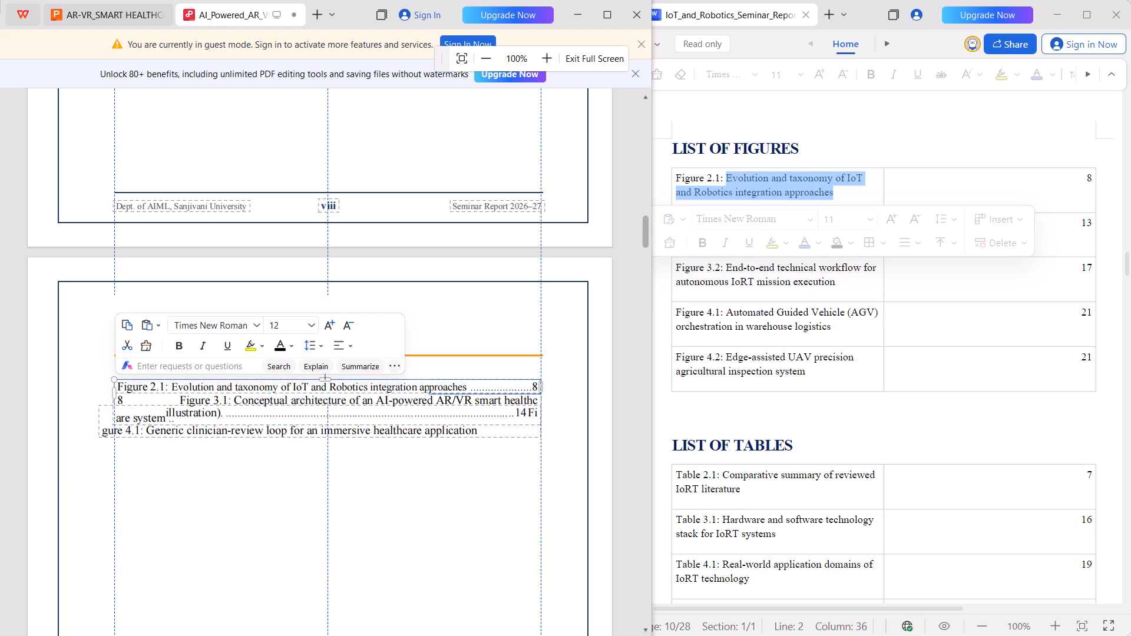
{"action": "key", "text": "Delete"}
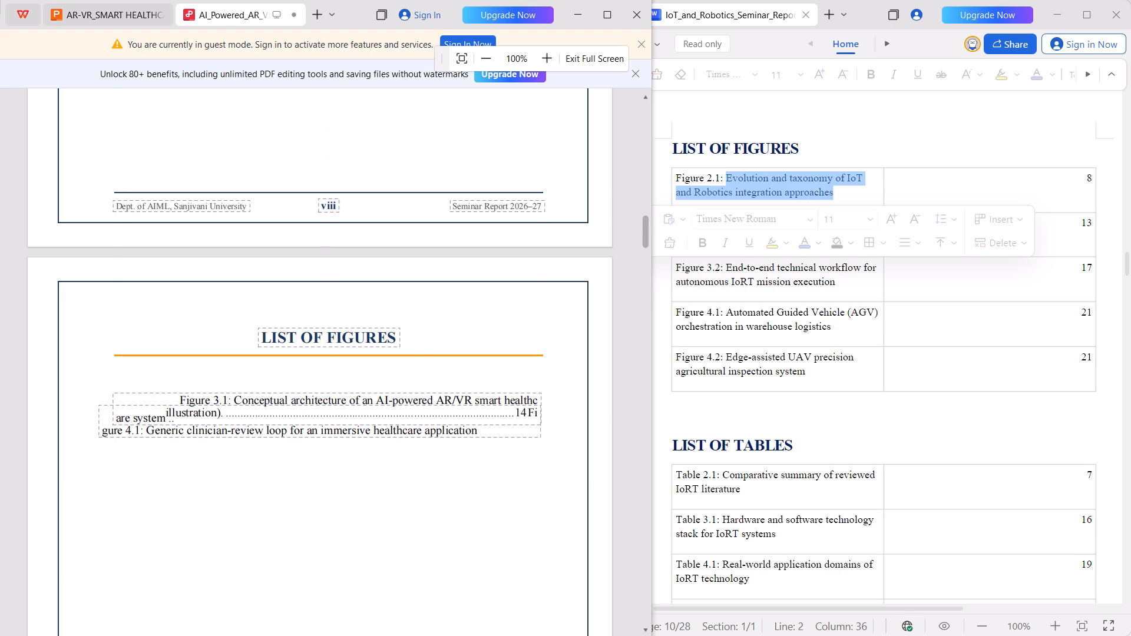
{"action": "left_click", "coordinate": [117, 410]}
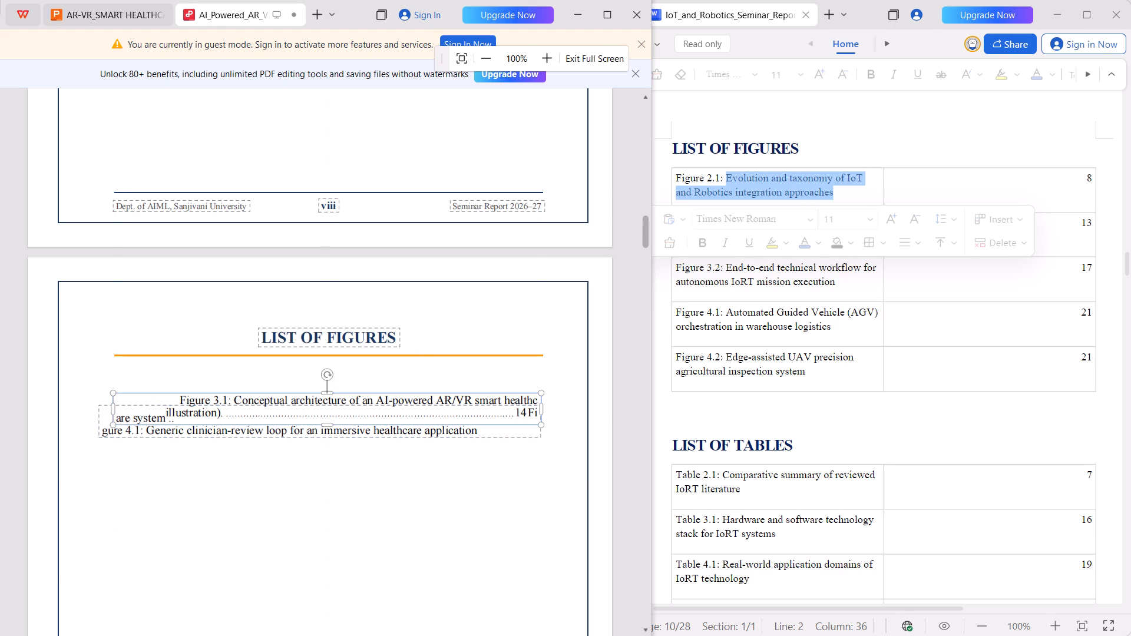
{"action": "key", "text": "Delete"}
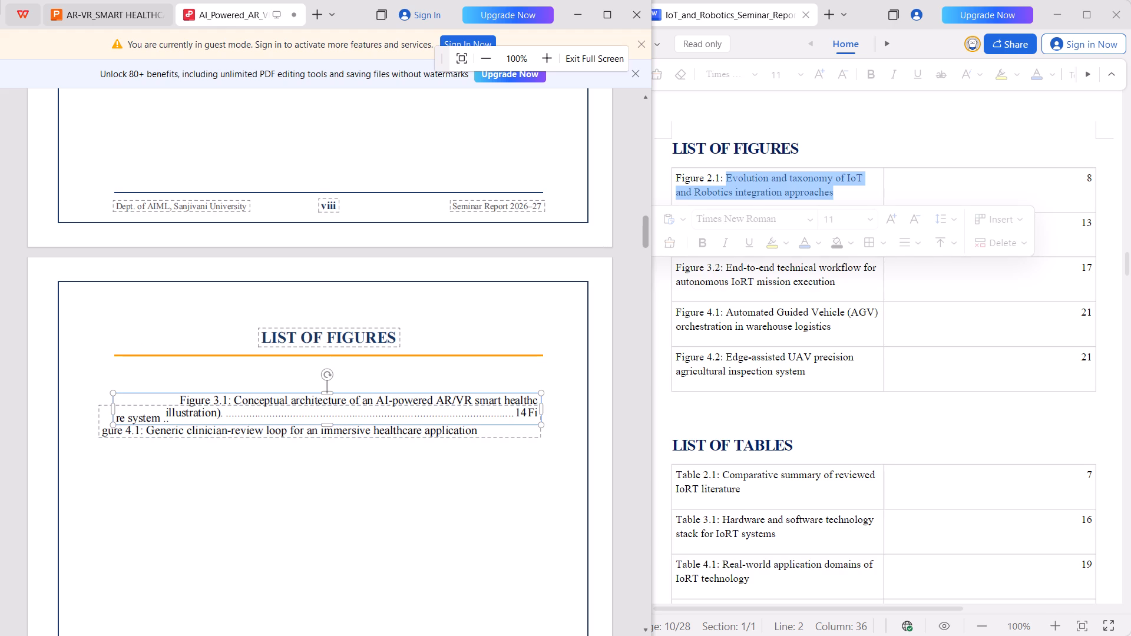
{"action": "left_click", "coordinate": [115, 394]}
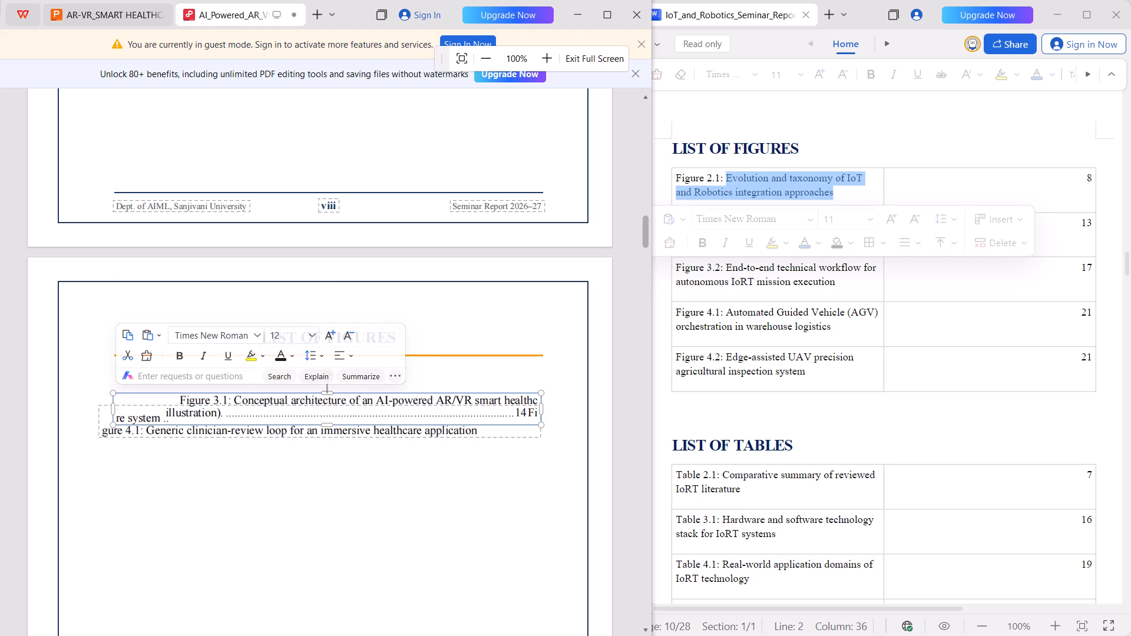
{"action": "key", "text": "Delete"}
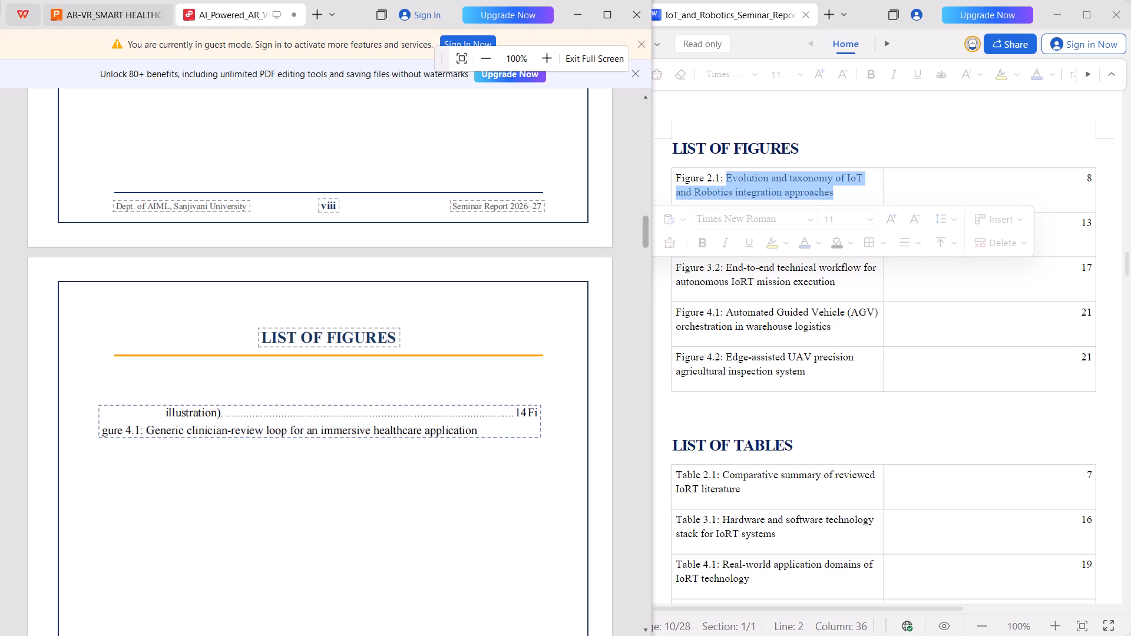
{"action": "left_click", "coordinate": [97, 407]}
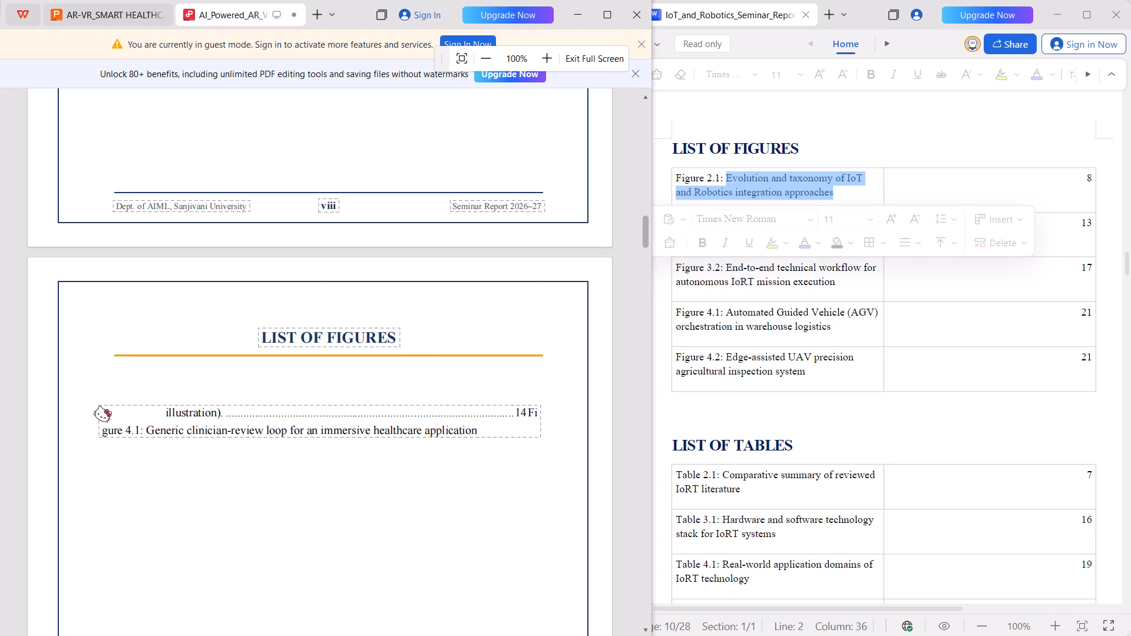
{"action": "left_click", "coordinate": [100, 406]}
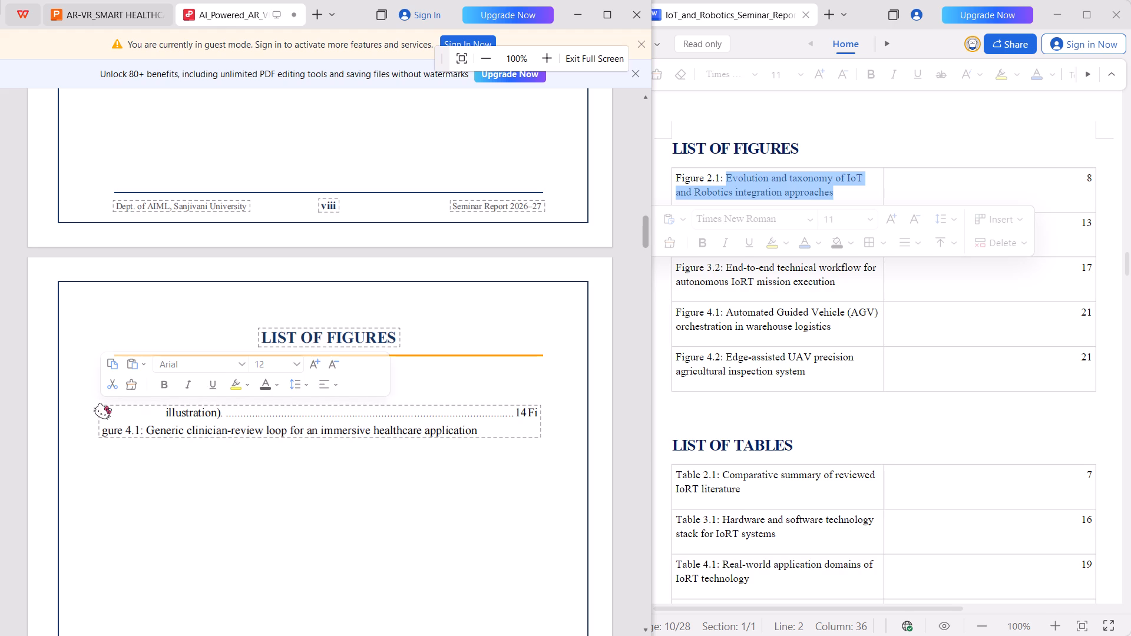
{"action": "left_click", "coordinate": [100, 403]}
{"action": "left_click", "coordinate": [97, 404]}
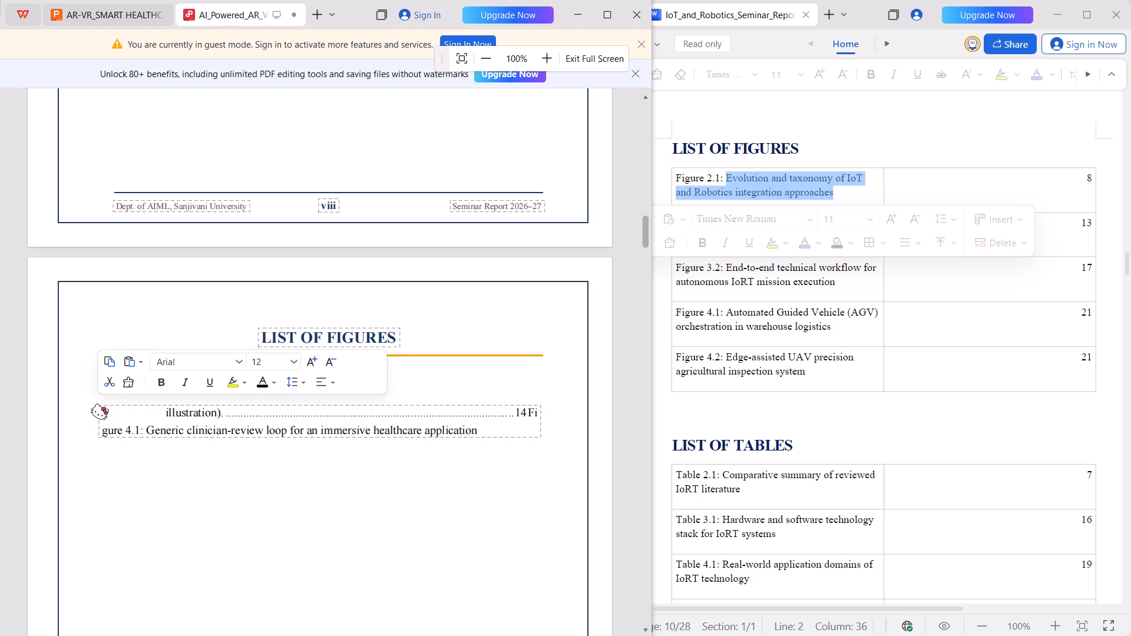
{"action": "left_click", "coordinate": [113, 406]}
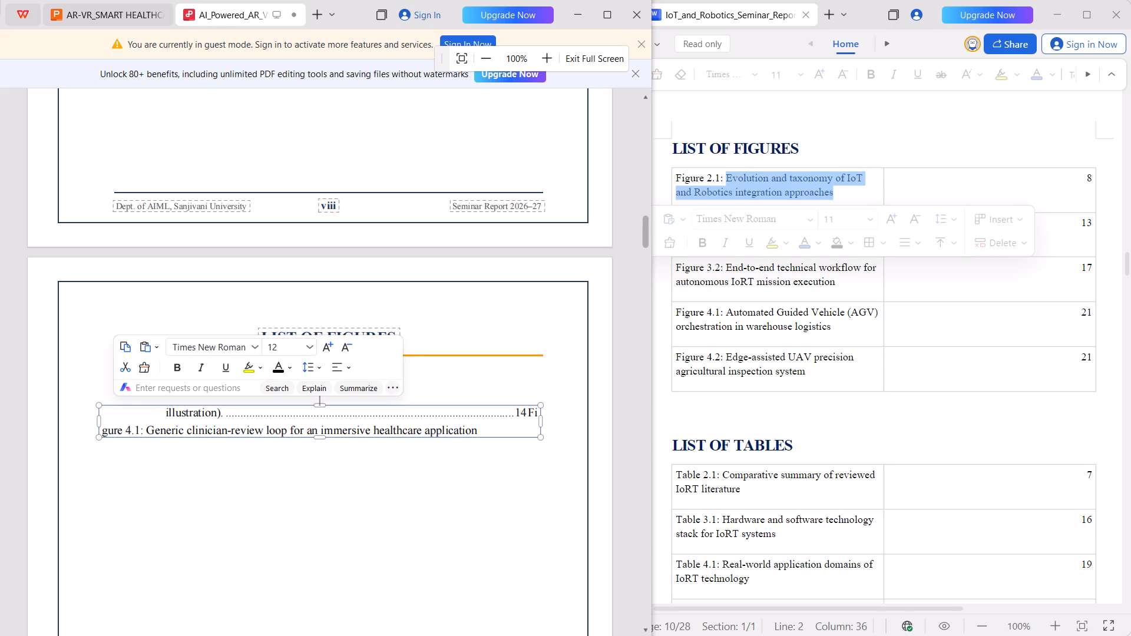
{"action": "key", "text": "Delete"}
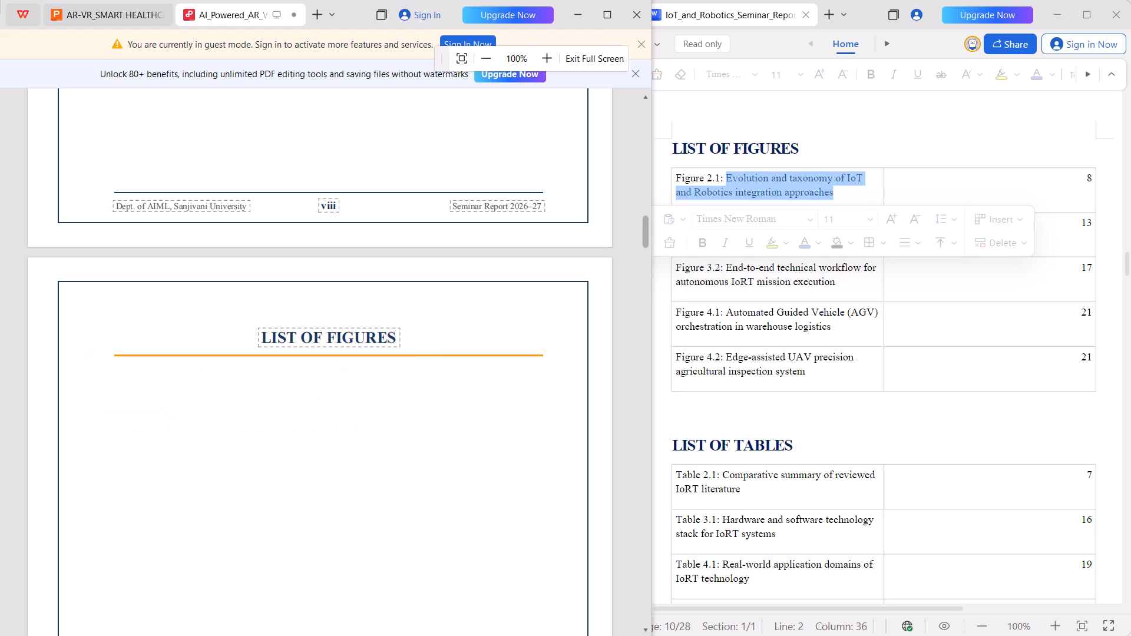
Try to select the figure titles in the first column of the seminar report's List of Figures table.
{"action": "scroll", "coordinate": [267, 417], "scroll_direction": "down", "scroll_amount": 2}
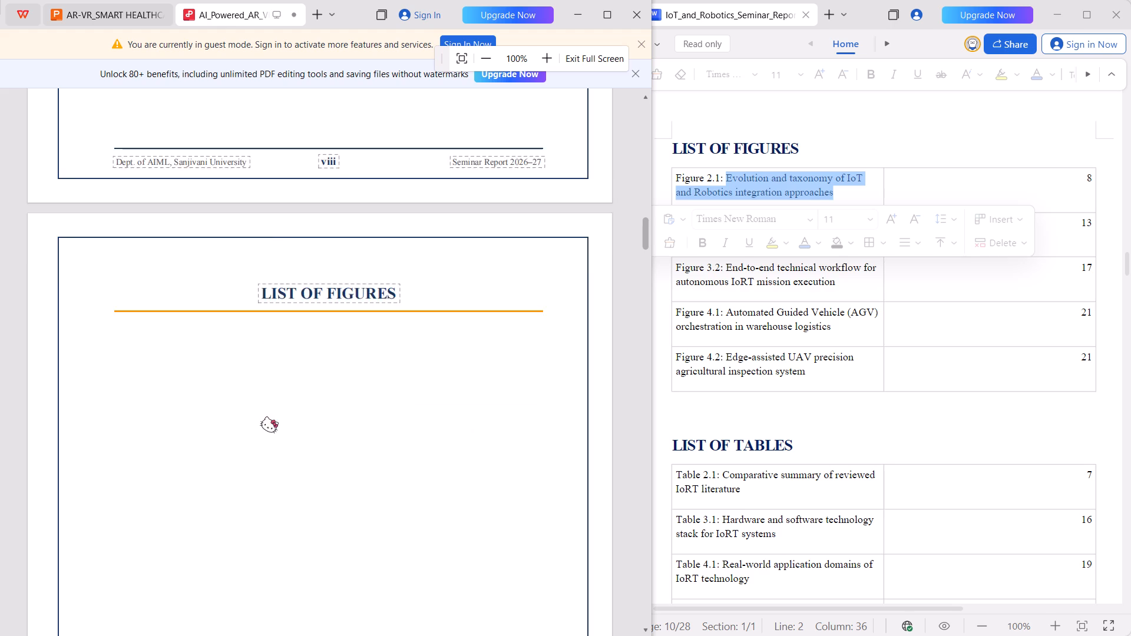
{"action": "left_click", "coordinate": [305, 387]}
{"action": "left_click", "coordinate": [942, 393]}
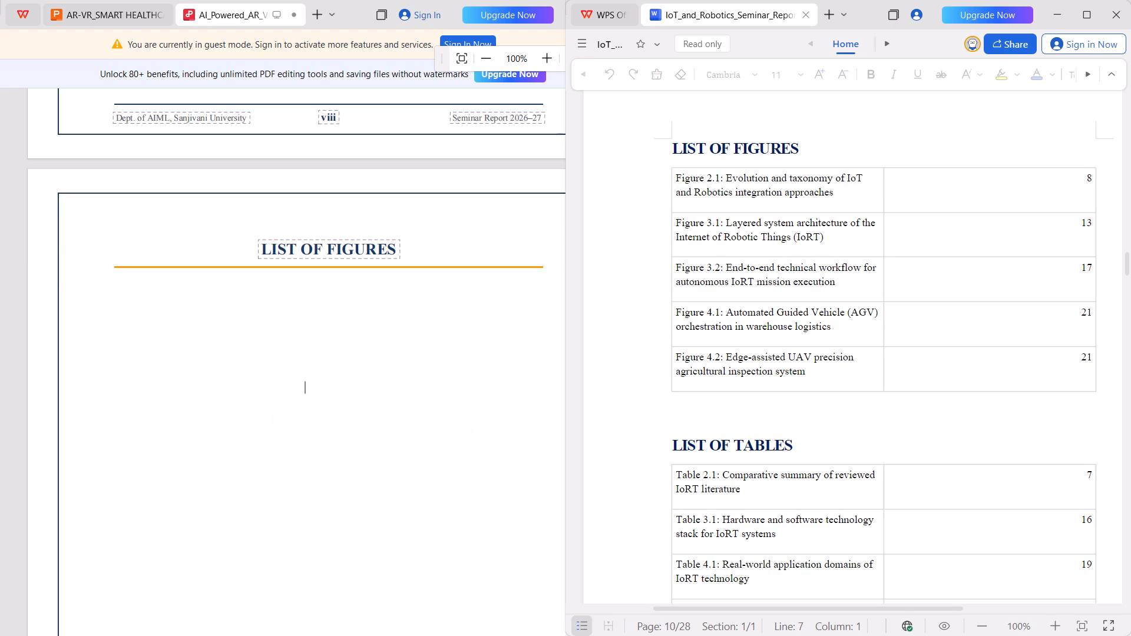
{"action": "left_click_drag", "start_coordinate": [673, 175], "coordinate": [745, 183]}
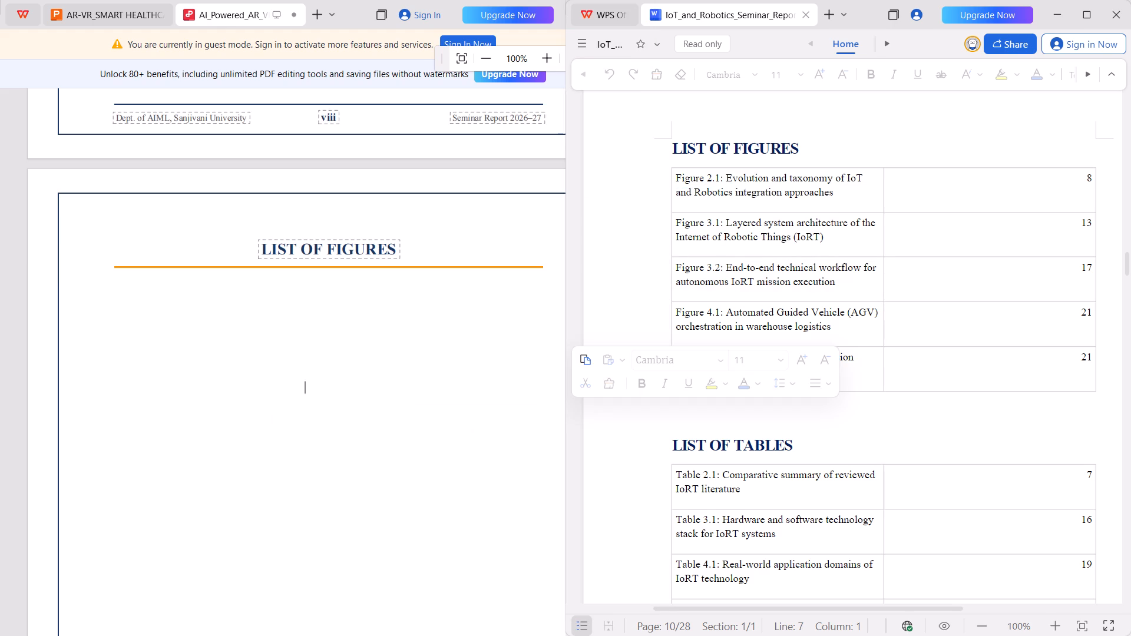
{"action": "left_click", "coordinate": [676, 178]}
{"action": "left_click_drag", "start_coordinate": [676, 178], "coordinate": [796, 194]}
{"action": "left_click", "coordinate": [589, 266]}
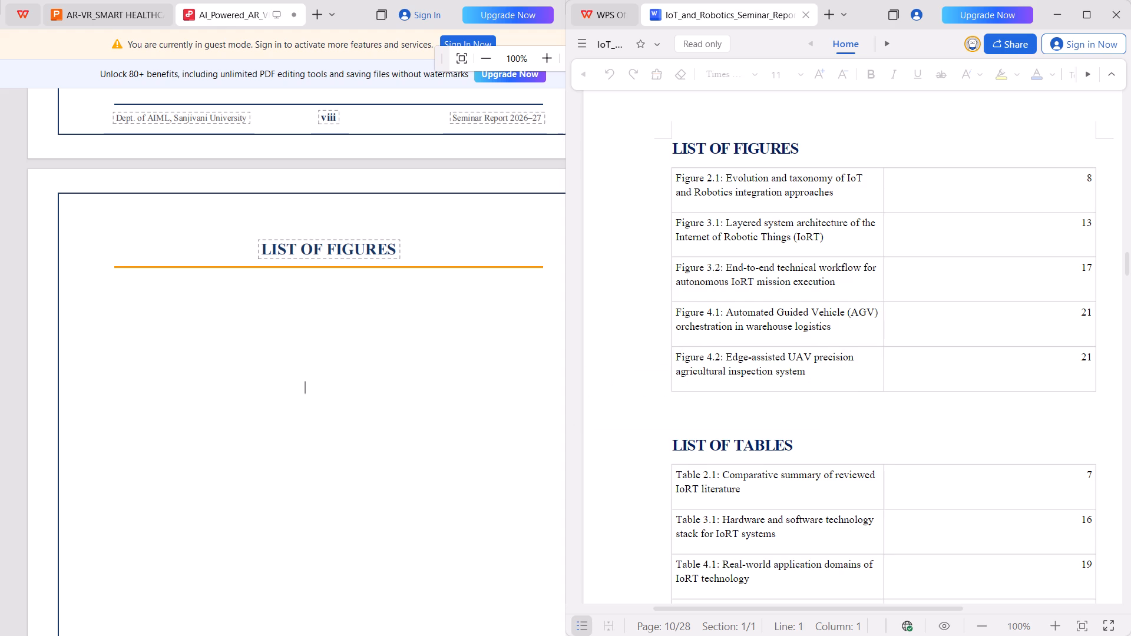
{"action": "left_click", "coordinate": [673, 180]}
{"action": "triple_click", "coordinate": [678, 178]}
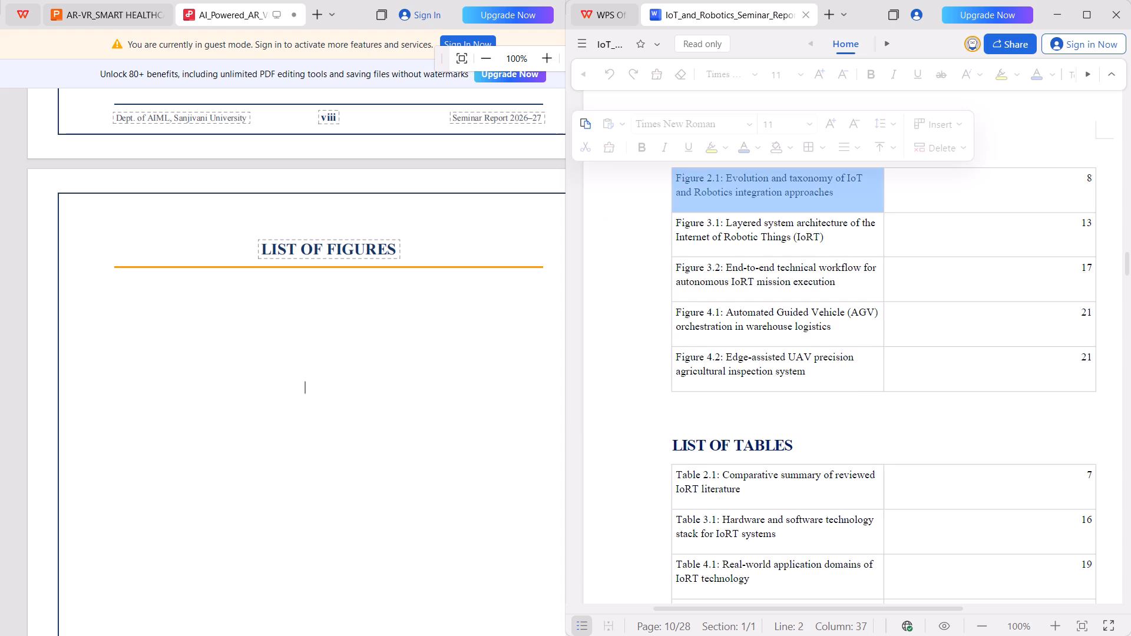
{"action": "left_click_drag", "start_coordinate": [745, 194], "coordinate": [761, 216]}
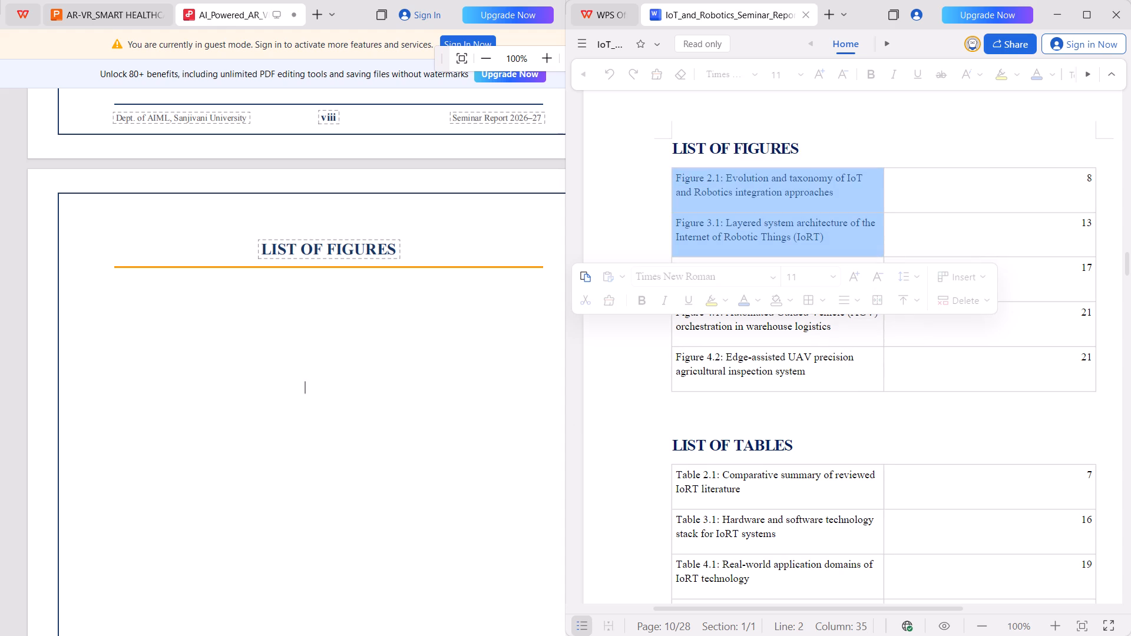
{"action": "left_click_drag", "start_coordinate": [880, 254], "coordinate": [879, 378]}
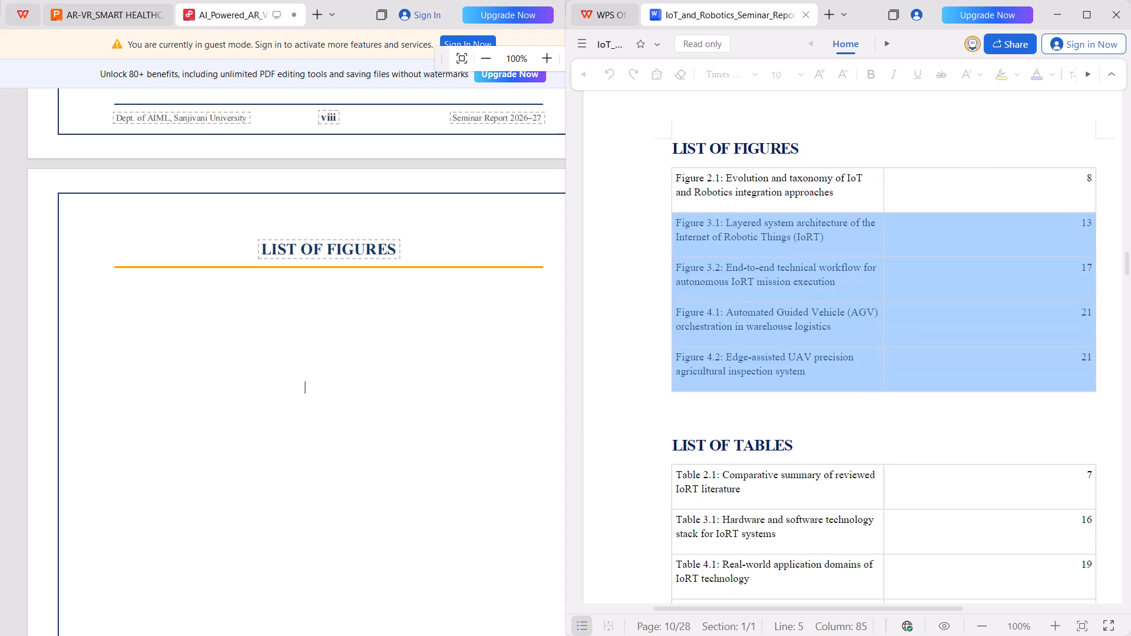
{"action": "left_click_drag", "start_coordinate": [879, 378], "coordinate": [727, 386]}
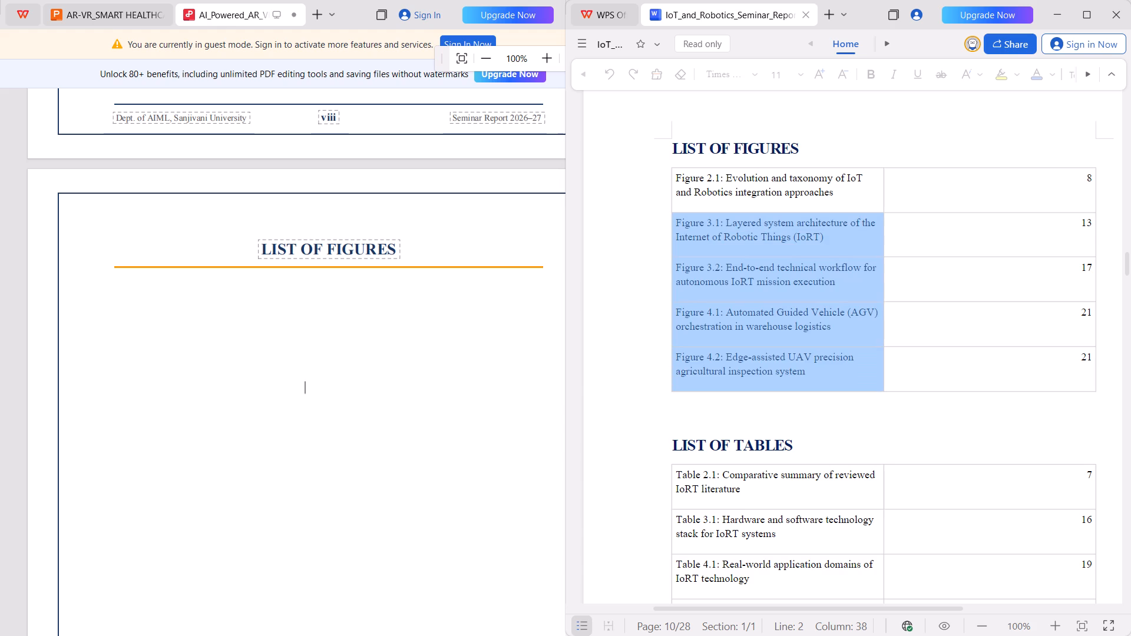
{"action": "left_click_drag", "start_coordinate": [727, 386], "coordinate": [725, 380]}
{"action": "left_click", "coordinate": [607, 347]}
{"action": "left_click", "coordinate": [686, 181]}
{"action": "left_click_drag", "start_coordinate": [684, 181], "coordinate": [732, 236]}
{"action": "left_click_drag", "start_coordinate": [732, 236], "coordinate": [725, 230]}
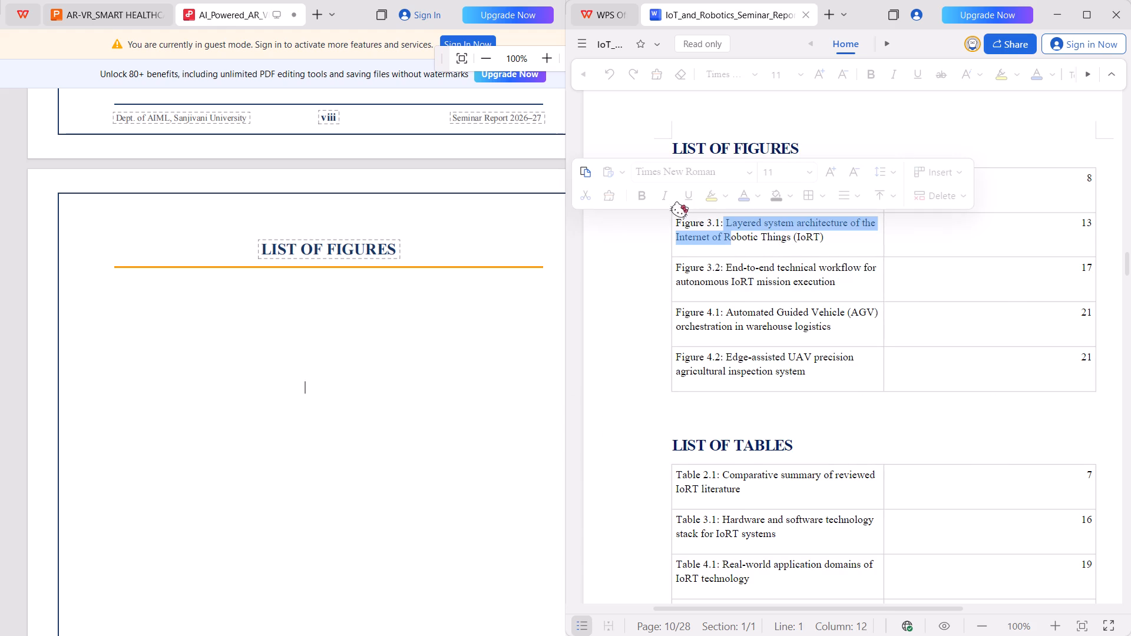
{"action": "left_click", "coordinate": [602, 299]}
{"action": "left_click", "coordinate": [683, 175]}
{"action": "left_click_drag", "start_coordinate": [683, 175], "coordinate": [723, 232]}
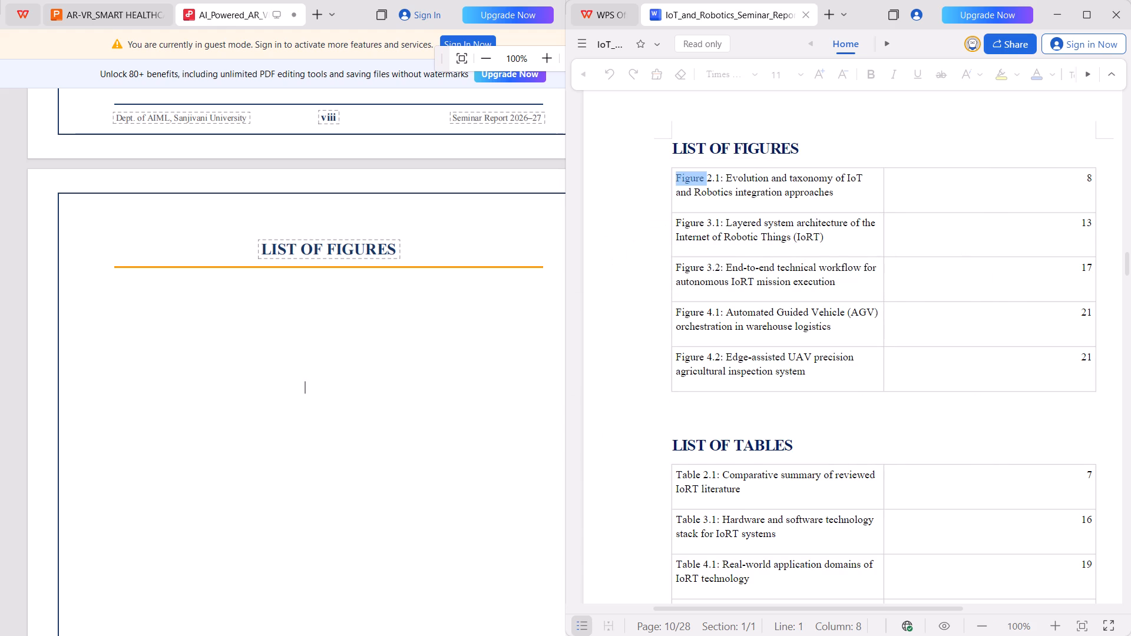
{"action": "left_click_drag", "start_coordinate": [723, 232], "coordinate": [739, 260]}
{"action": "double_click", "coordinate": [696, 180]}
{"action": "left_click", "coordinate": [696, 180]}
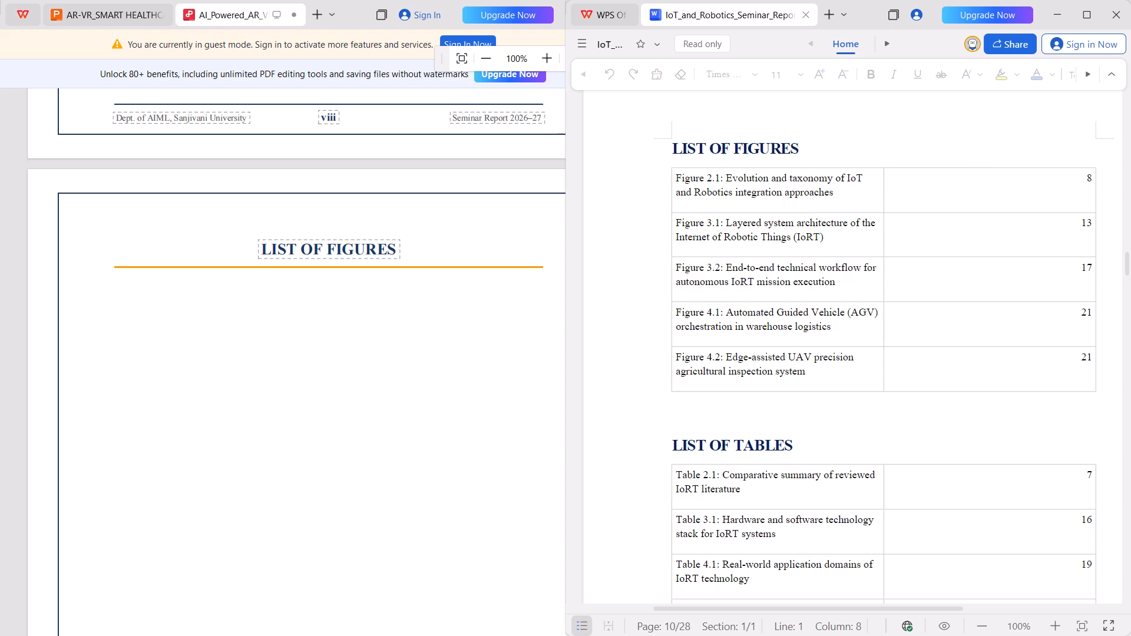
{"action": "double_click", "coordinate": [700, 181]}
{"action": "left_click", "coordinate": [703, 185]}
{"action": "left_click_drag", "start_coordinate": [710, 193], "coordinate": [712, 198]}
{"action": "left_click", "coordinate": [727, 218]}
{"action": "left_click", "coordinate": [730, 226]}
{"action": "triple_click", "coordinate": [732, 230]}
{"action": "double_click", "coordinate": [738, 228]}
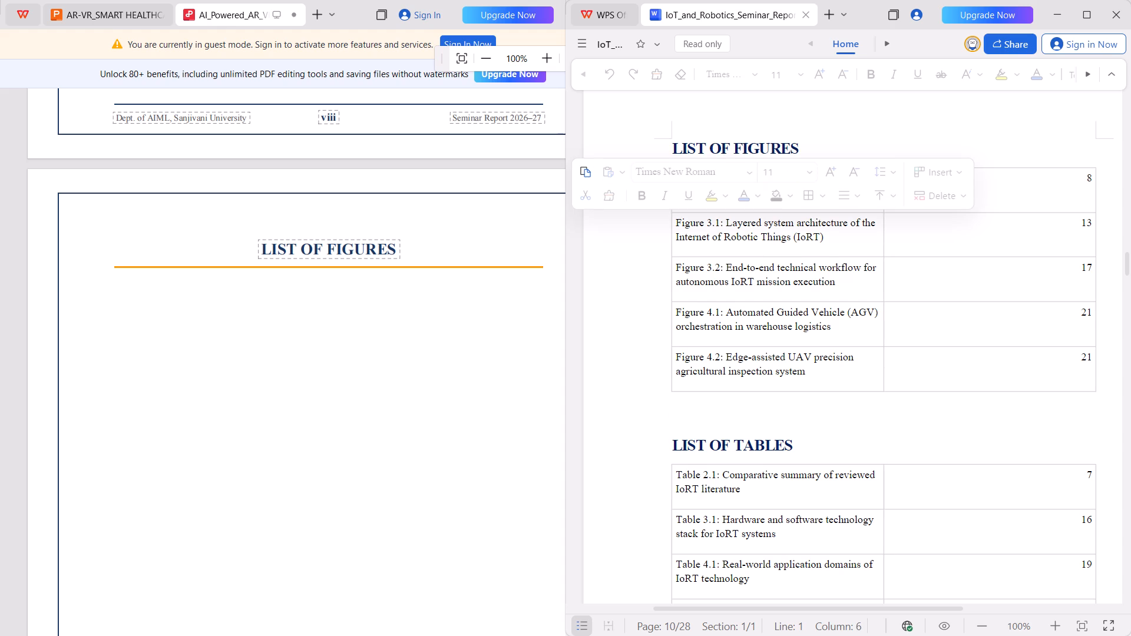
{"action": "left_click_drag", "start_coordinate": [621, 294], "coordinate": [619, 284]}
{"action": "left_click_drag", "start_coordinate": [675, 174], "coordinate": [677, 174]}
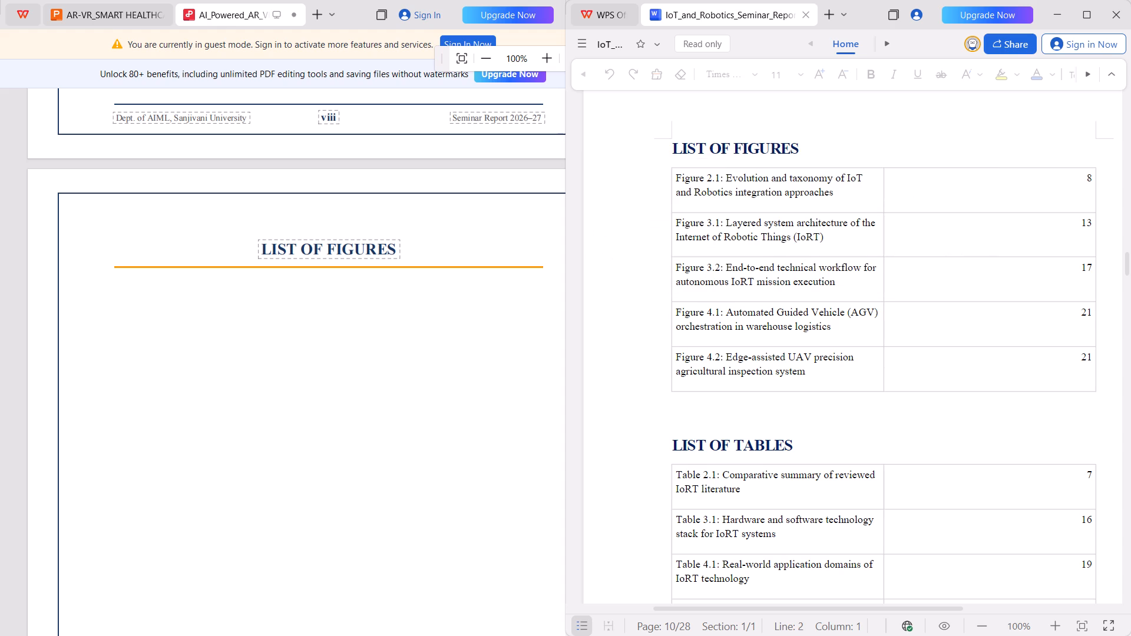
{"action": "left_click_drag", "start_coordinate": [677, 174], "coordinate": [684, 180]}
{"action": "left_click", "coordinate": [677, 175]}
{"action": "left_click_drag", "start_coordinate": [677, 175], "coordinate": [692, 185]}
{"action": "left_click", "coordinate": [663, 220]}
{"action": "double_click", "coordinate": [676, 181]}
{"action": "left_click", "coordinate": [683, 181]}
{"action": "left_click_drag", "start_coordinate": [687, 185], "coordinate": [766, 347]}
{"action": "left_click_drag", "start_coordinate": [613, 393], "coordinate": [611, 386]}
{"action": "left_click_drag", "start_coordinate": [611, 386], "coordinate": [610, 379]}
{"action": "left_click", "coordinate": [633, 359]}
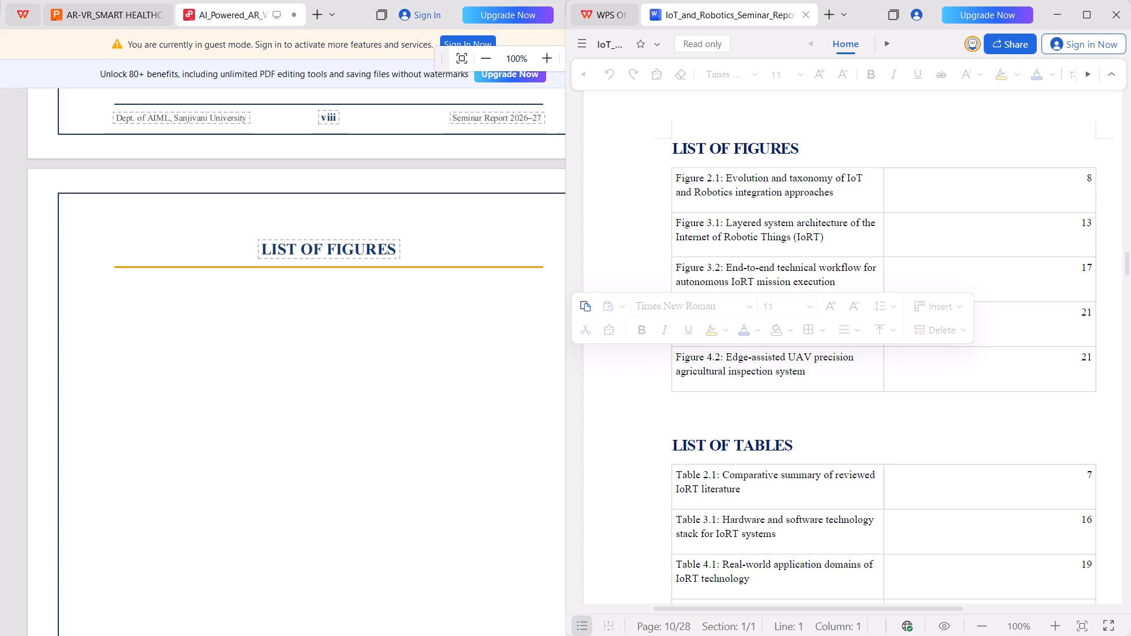
Copy the Figure 2.1 to Figure 4.1 titles from the seminar report and paste them under the PDF's LIST OF FIGURES heading.
{"action": "left_click", "coordinate": [676, 172]}
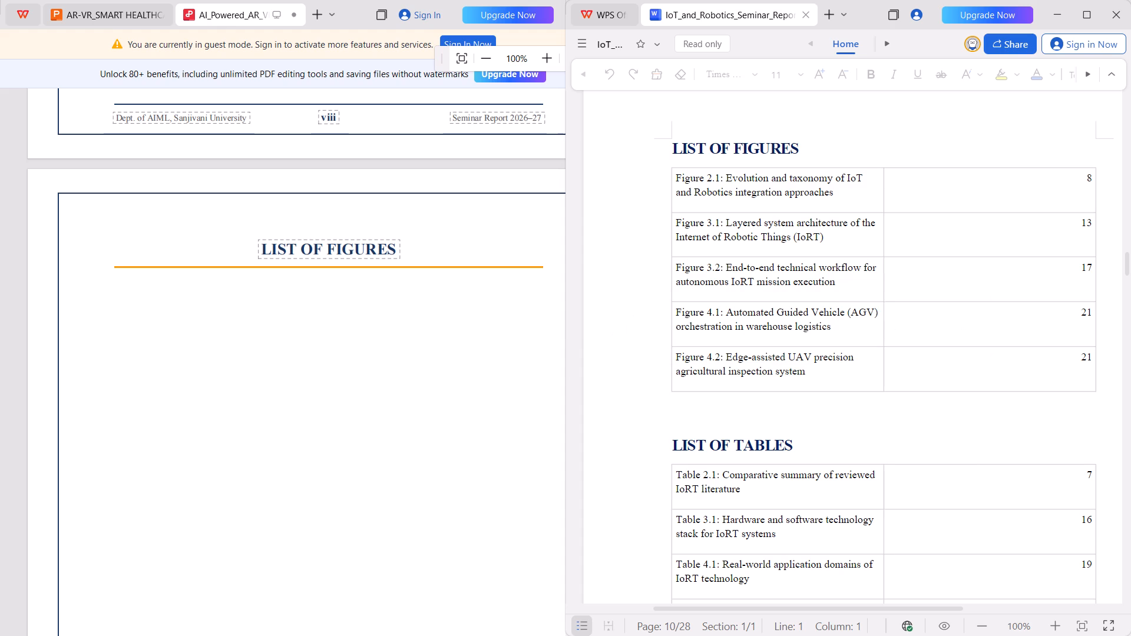
{"action": "left_click", "coordinate": [677, 176]}
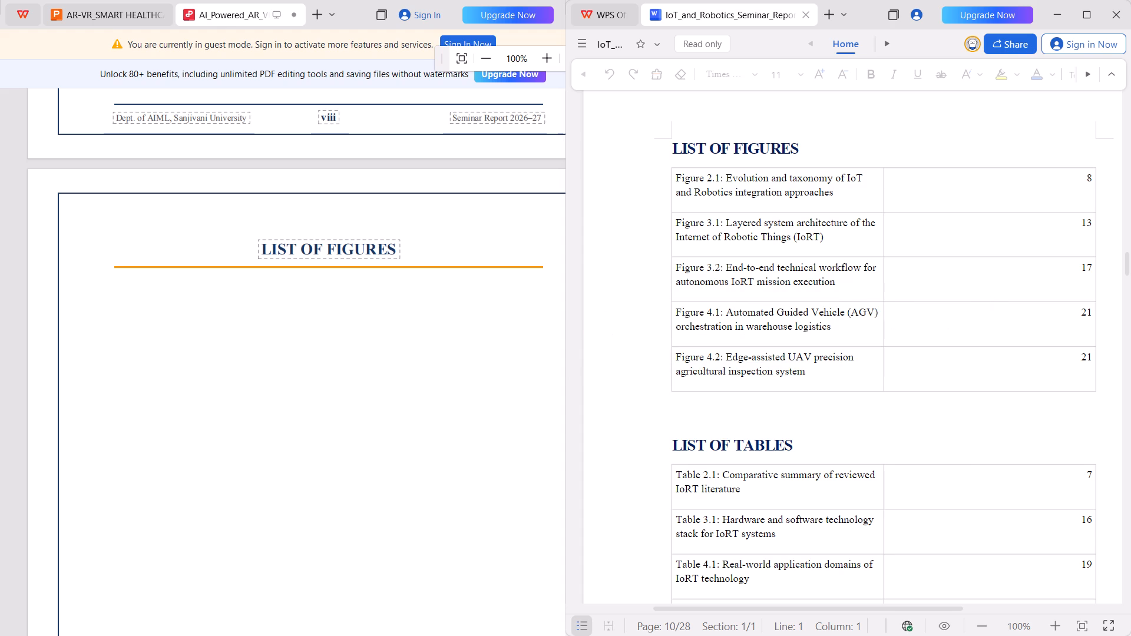
{"action": "left_click", "coordinate": [673, 177]}
{"action": "left_click", "coordinate": [674, 174]}
{"action": "left_click_drag", "start_coordinate": [674, 174], "coordinate": [725, 221]}
{"action": "left_click_drag", "start_coordinate": [674, 175], "coordinate": [702, 197]}
{"action": "left_click", "coordinate": [674, 177]}
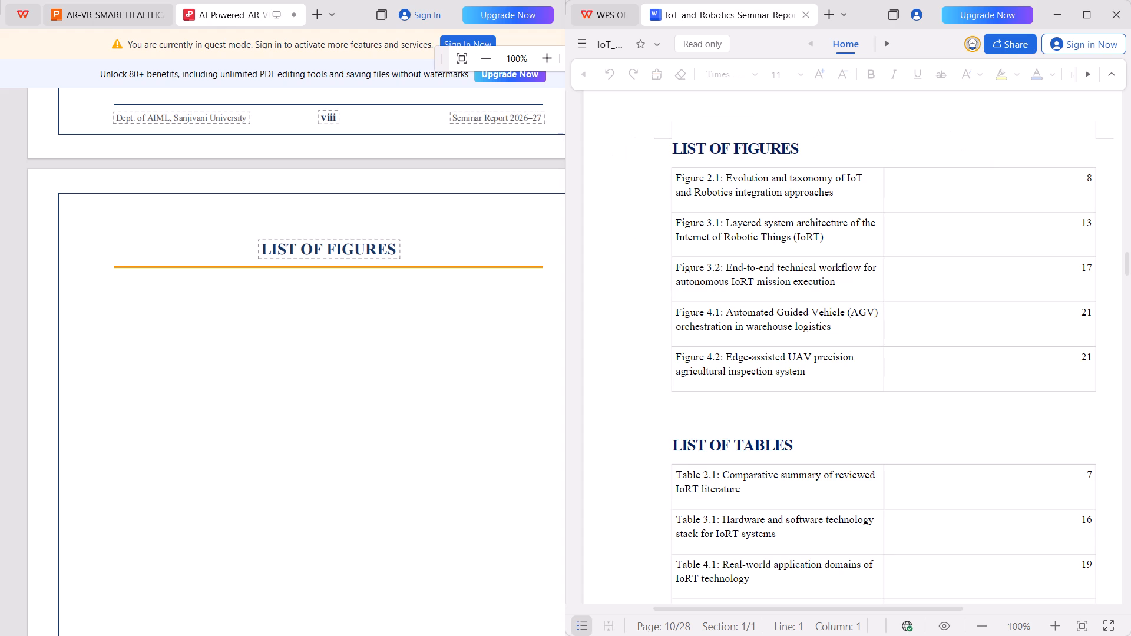
{"action": "left_click_drag", "start_coordinate": [676, 177], "coordinate": [704, 200]}
{"action": "triple_click", "coordinate": [675, 177]}
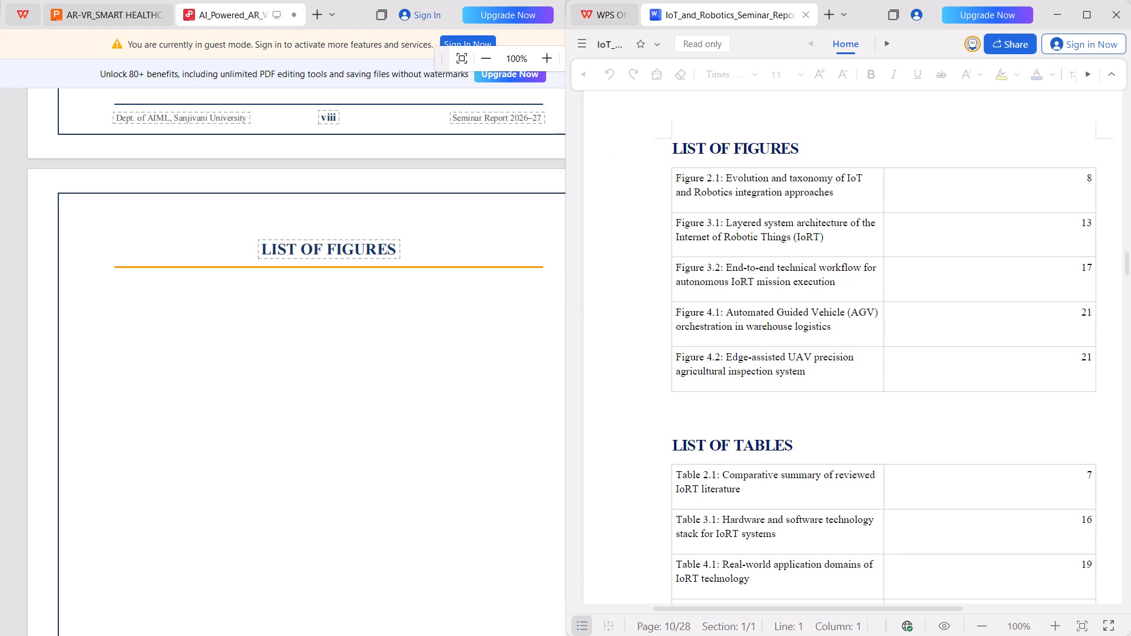
{"action": "left_click", "coordinate": [677, 177]}
{"action": "left_click_drag", "start_coordinate": [679, 179], "coordinate": [700, 188]}
{"action": "left_click_drag", "start_coordinate": [705, 188], "coordinate": [791, 324]}
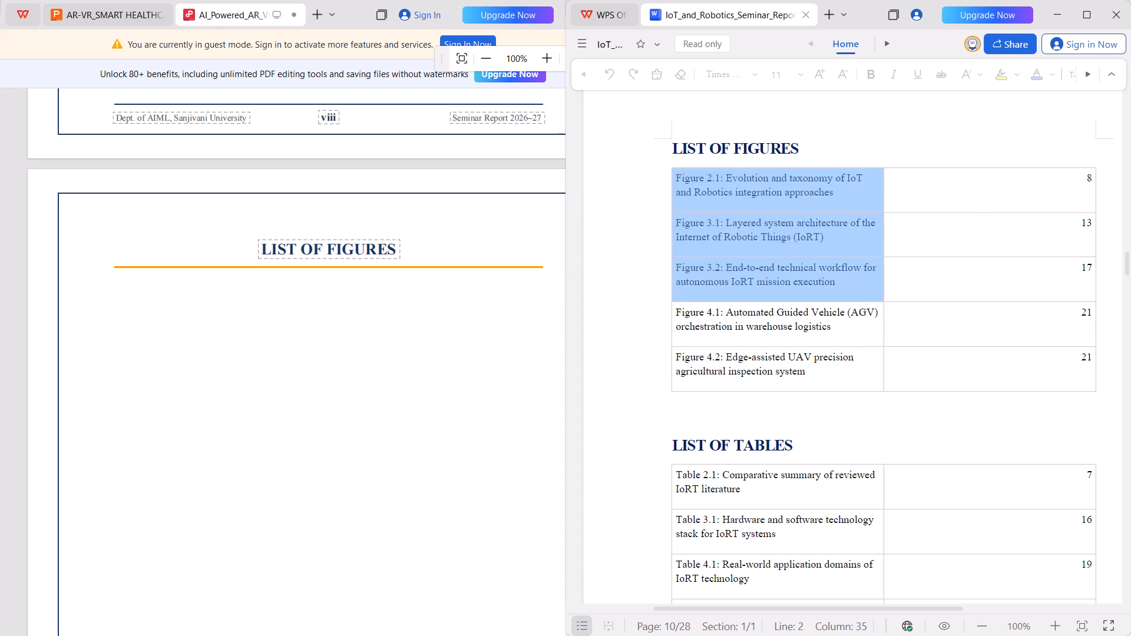
{"action": "left_click_drag", "start_coordinate": [791, 324], "coordinate": [808, 345]}
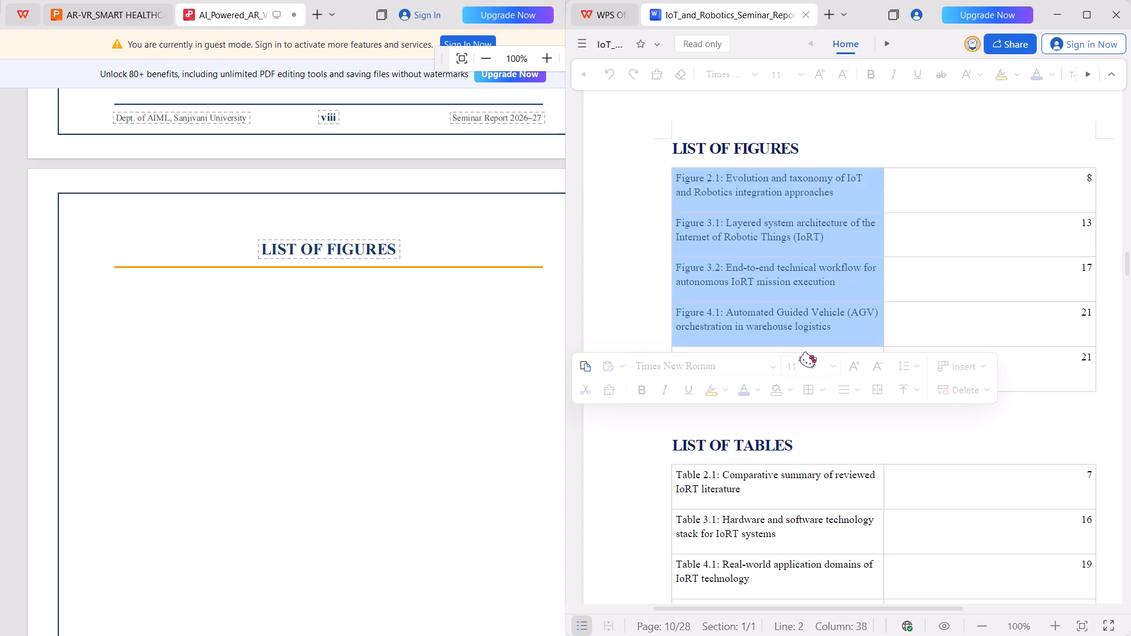
{"action": "key", "text": "ctrl+c"}
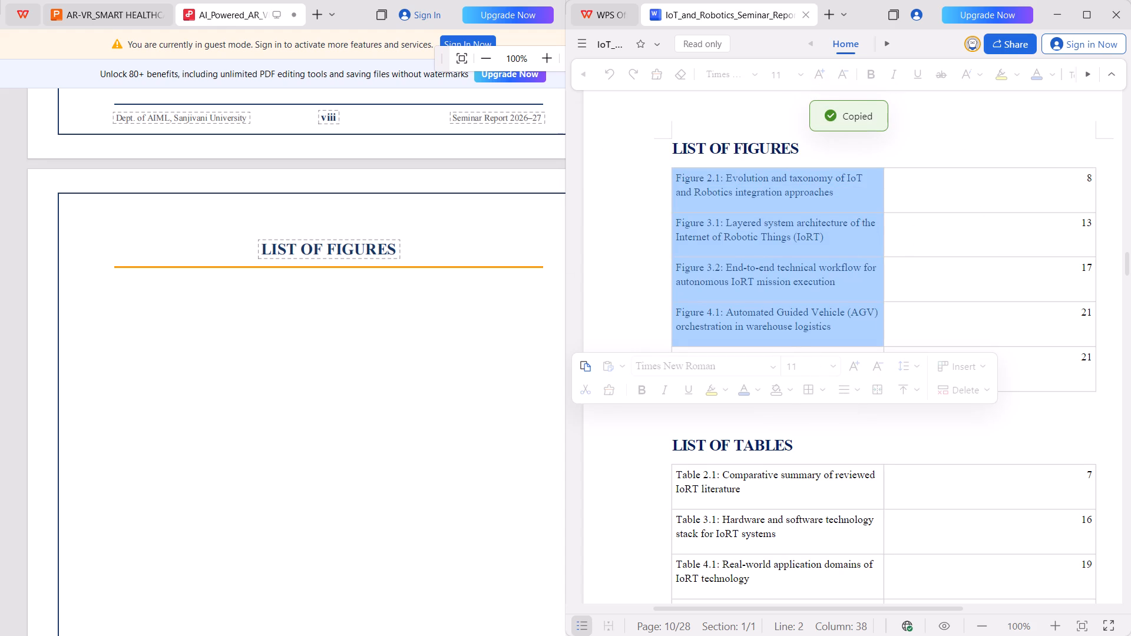
{"action": "left_click", "coordinate": [147, 294]}
{"action": "key", "text": "ctrl+v"}
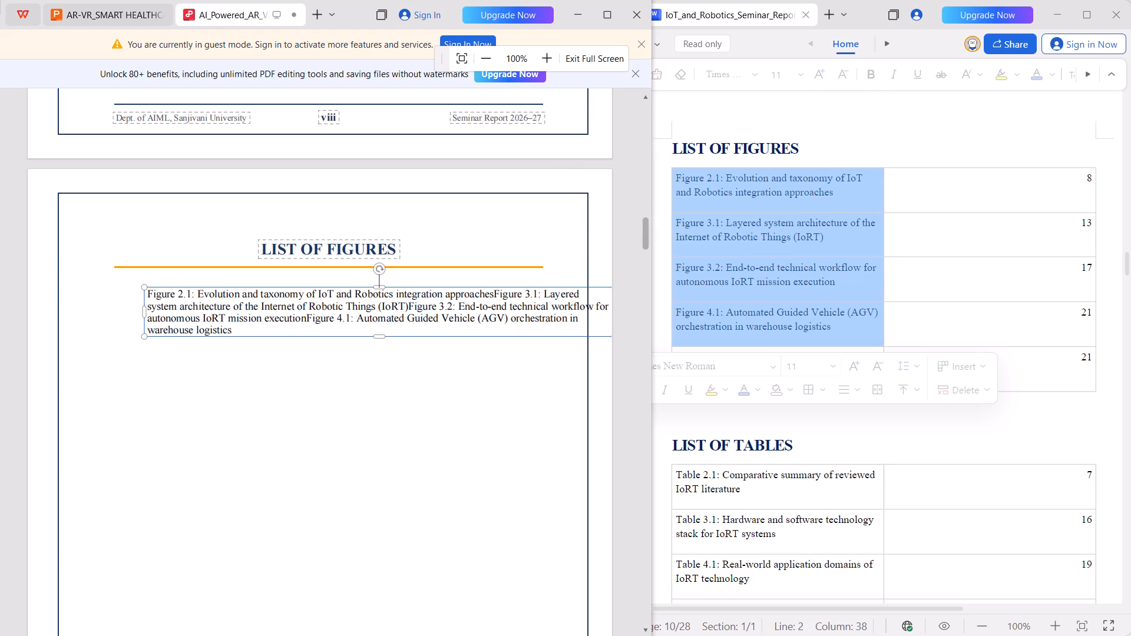
Widen the pasted figure list's text box toward the left border of the PDF page.
{"action": "left_click_drag", "start_coordinate": [377, 337], "coordinate": [115, 423]}
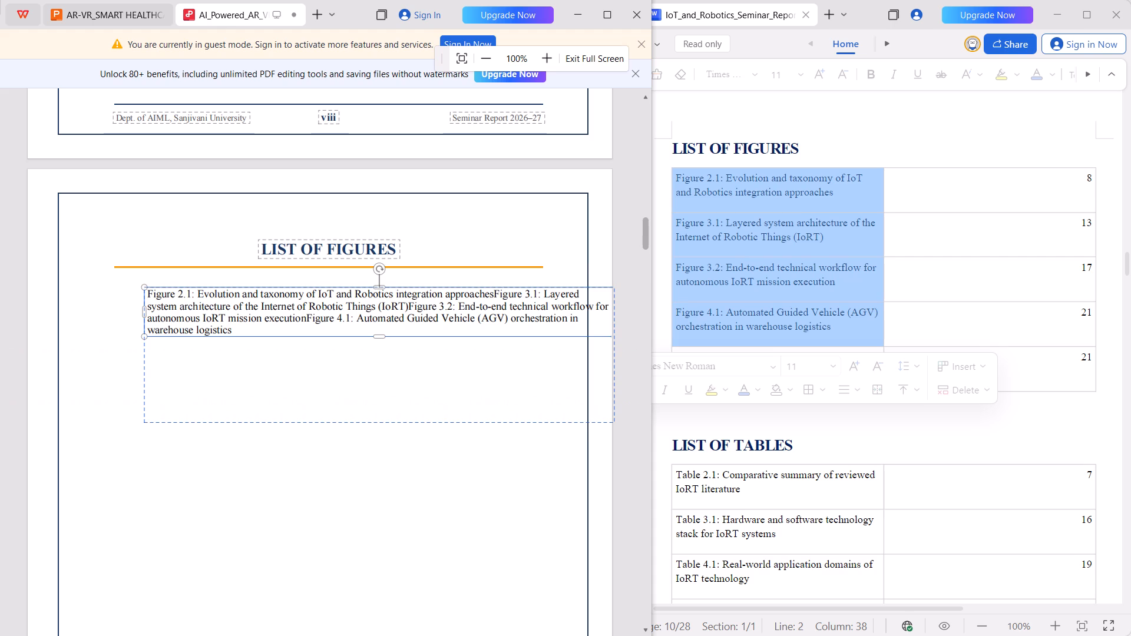
{"action": "left_click_drag", "start_coordinate": [115, 423], "coordinate": [115, 421]}
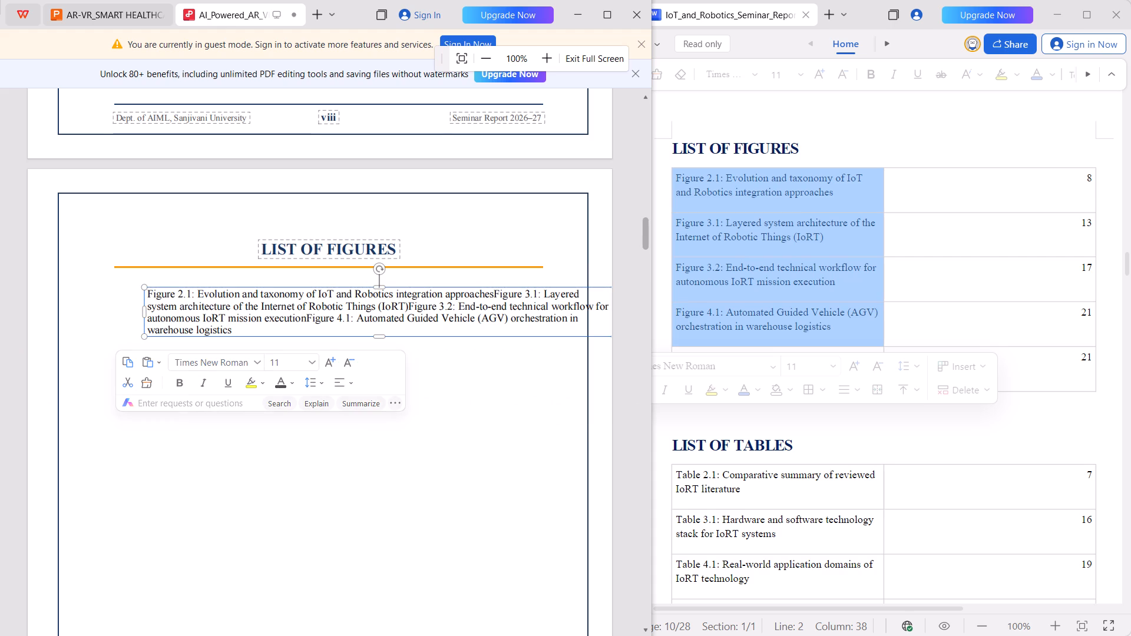
{"action": "left_click_drag", "start_coordinate": [143, 313], "coordinate": [85, 317]}
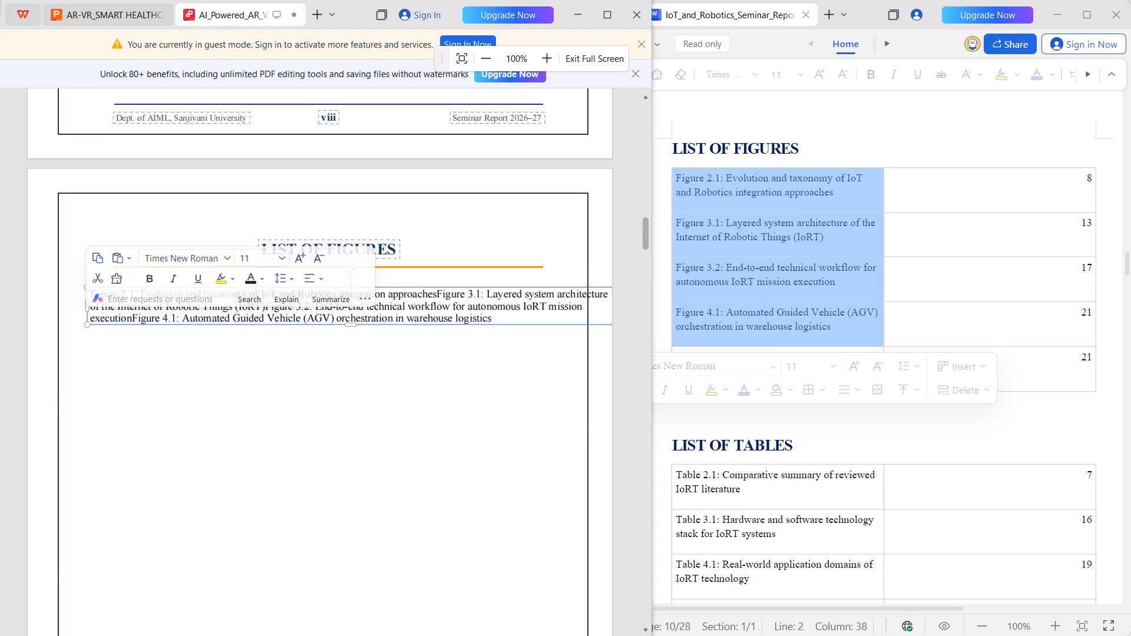
{"action": "left_click_drag", "start_coordinate": [352, 325], "coordinate": [305, 371]}
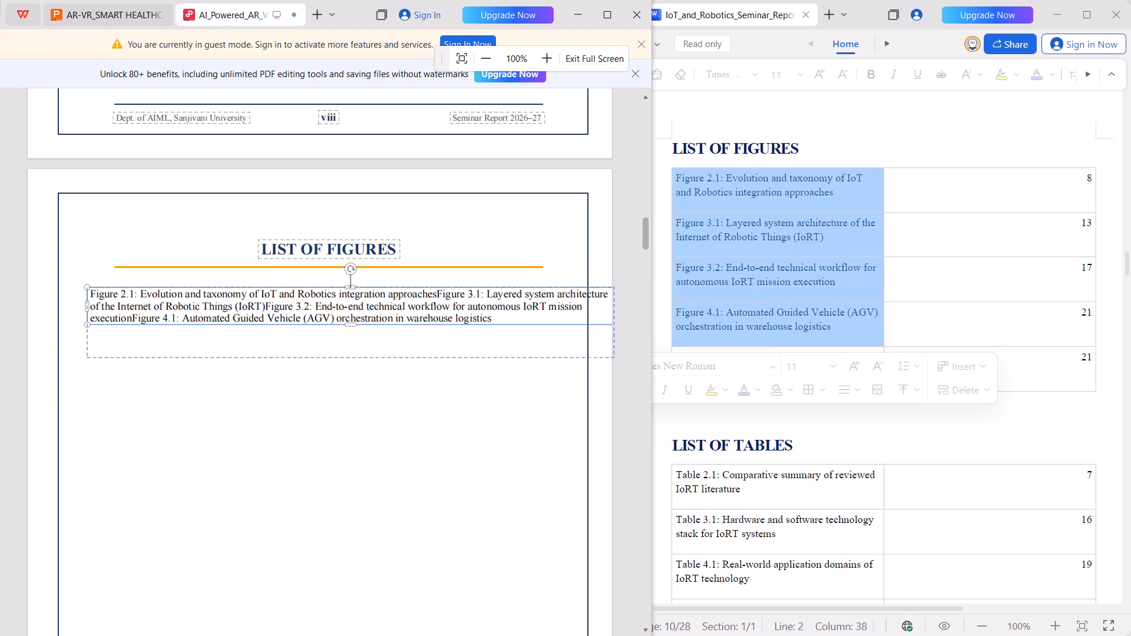
{"action": "left_click_drag", "start_coordinate": [305, 371], "coordinate": [277, 376]}
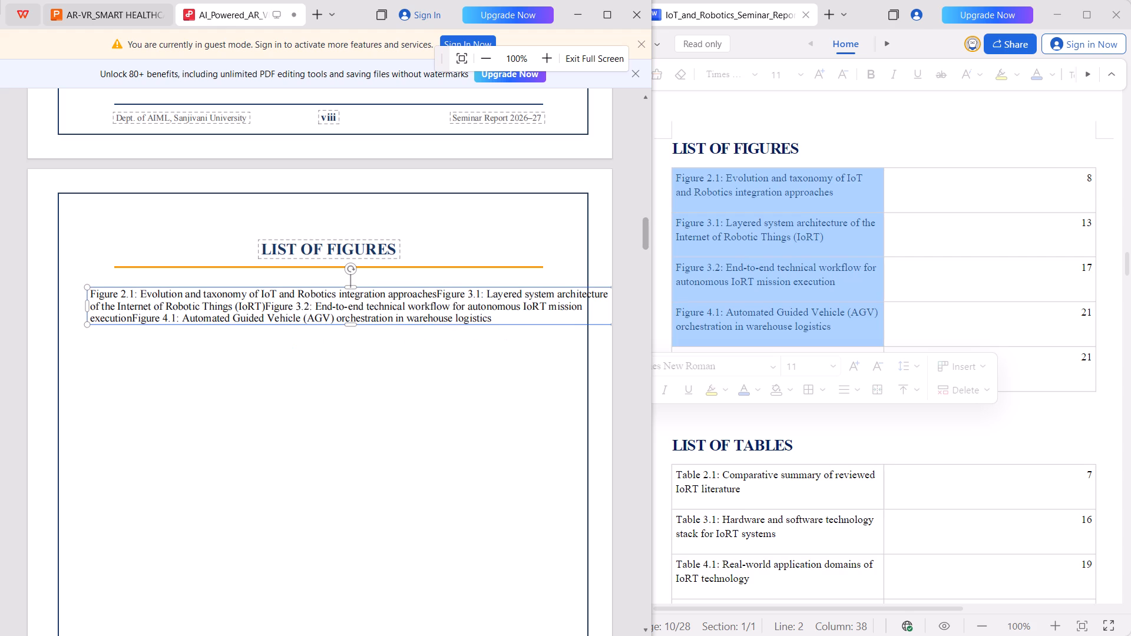
Split the pasted figure list in the PDF so the Figure 3.1, Figure 3.2 and Figure 4.1 entries each start on their own line.
{"action": "left_click", "coordinate": [438, 295]}
{"action": "key", "text": "Return"}
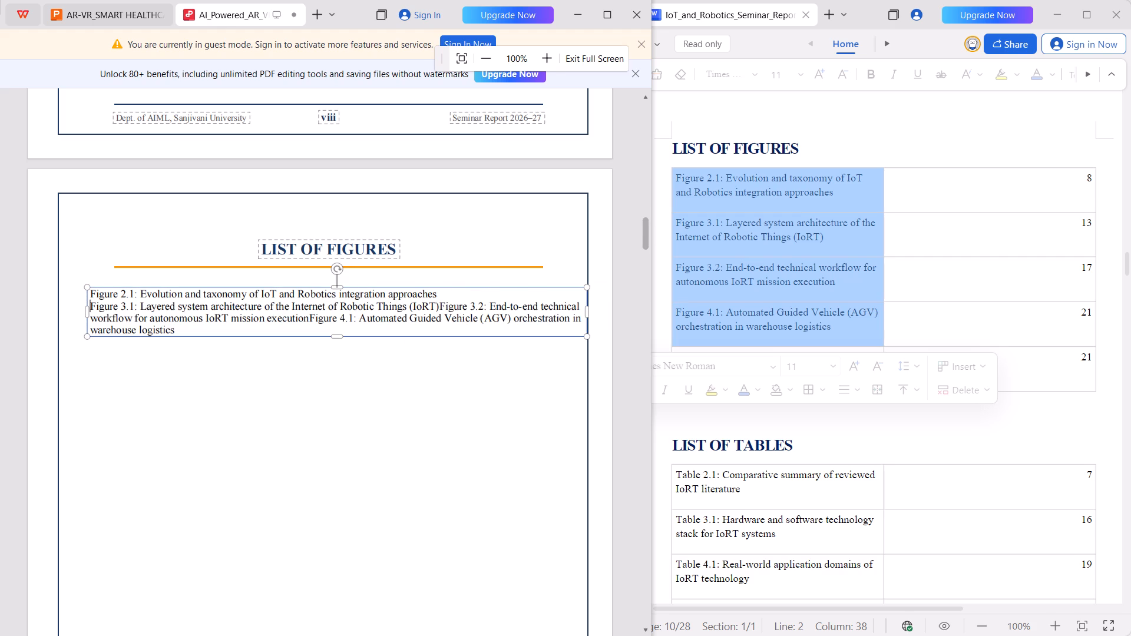
{"action": "left_click", "coordinate": [439, 307]}
{"action": "key", "text": "Return"}
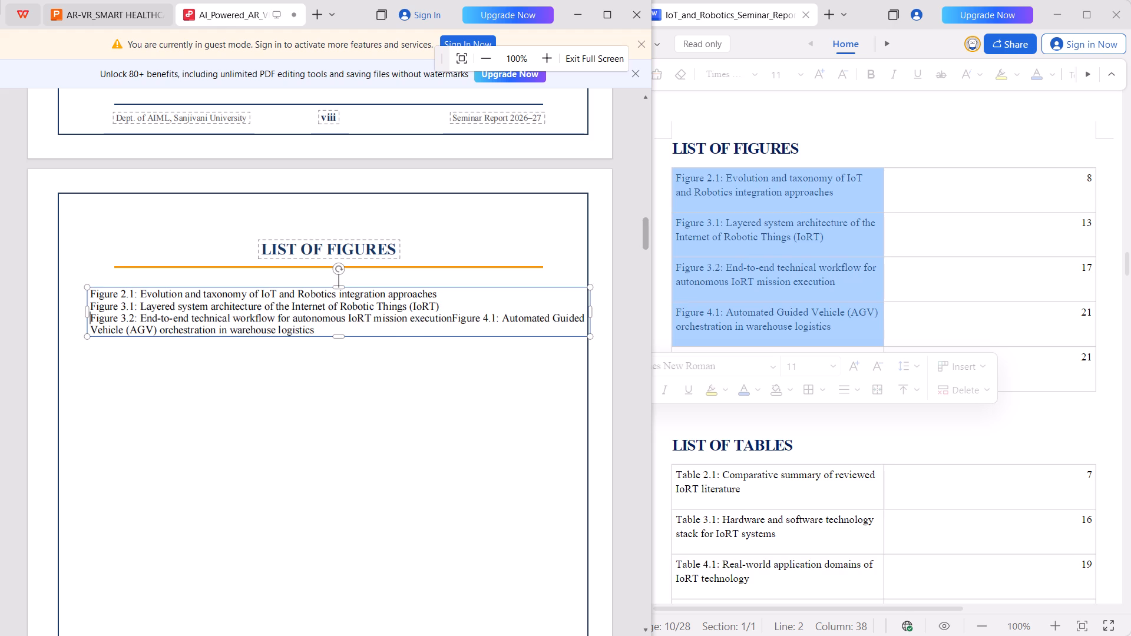
{"action": "left_click", "coordinate": [450, 321]}
{"action": "key", "text": "Return"}
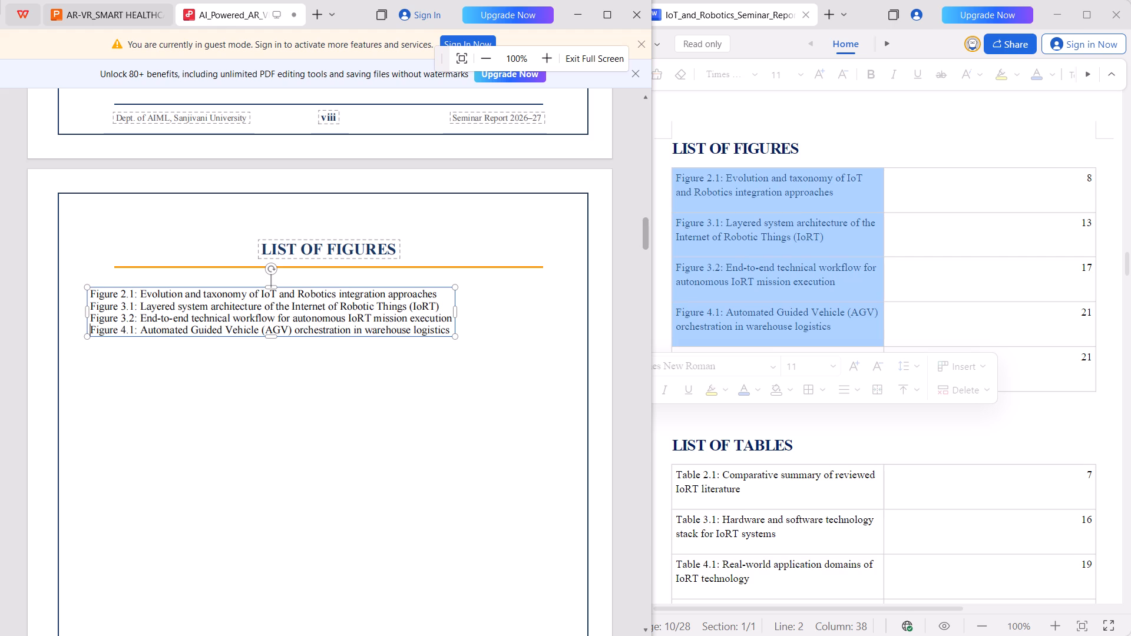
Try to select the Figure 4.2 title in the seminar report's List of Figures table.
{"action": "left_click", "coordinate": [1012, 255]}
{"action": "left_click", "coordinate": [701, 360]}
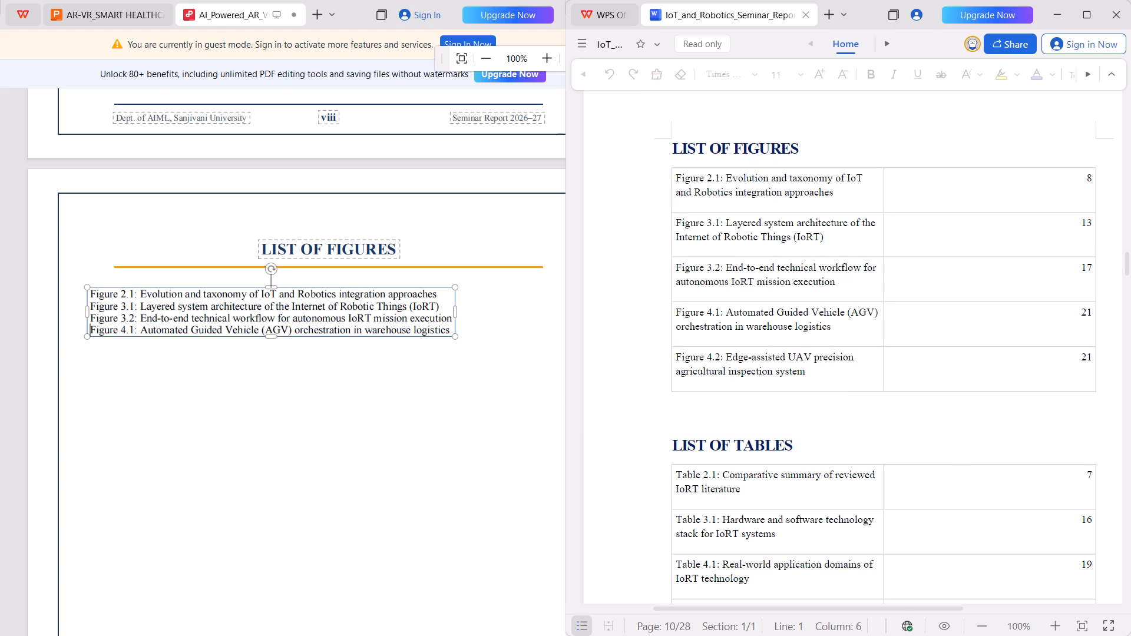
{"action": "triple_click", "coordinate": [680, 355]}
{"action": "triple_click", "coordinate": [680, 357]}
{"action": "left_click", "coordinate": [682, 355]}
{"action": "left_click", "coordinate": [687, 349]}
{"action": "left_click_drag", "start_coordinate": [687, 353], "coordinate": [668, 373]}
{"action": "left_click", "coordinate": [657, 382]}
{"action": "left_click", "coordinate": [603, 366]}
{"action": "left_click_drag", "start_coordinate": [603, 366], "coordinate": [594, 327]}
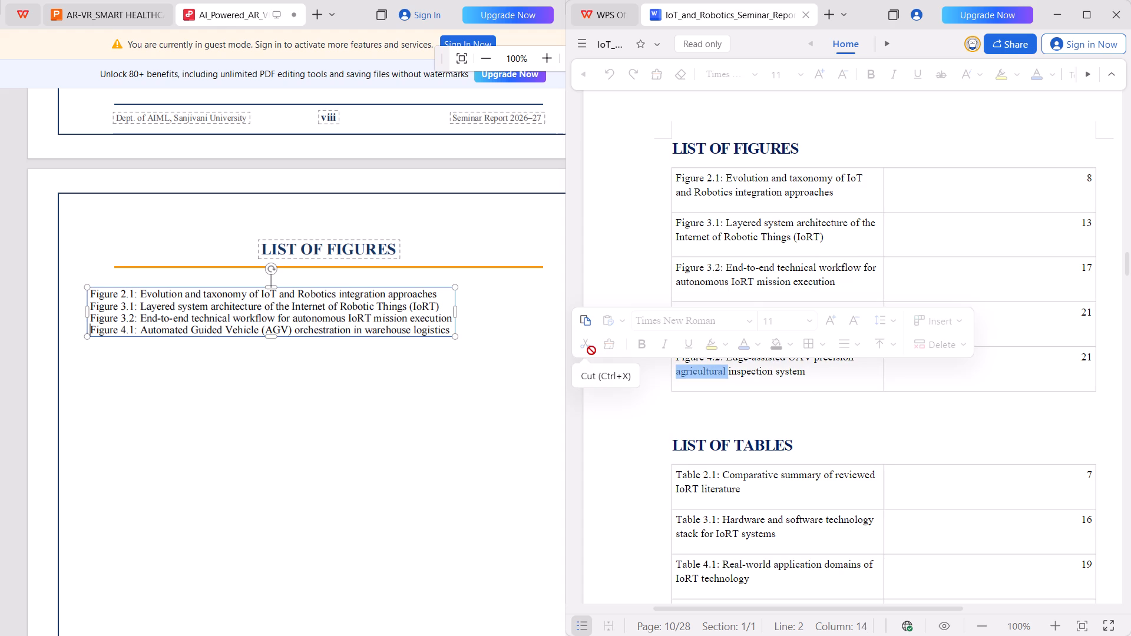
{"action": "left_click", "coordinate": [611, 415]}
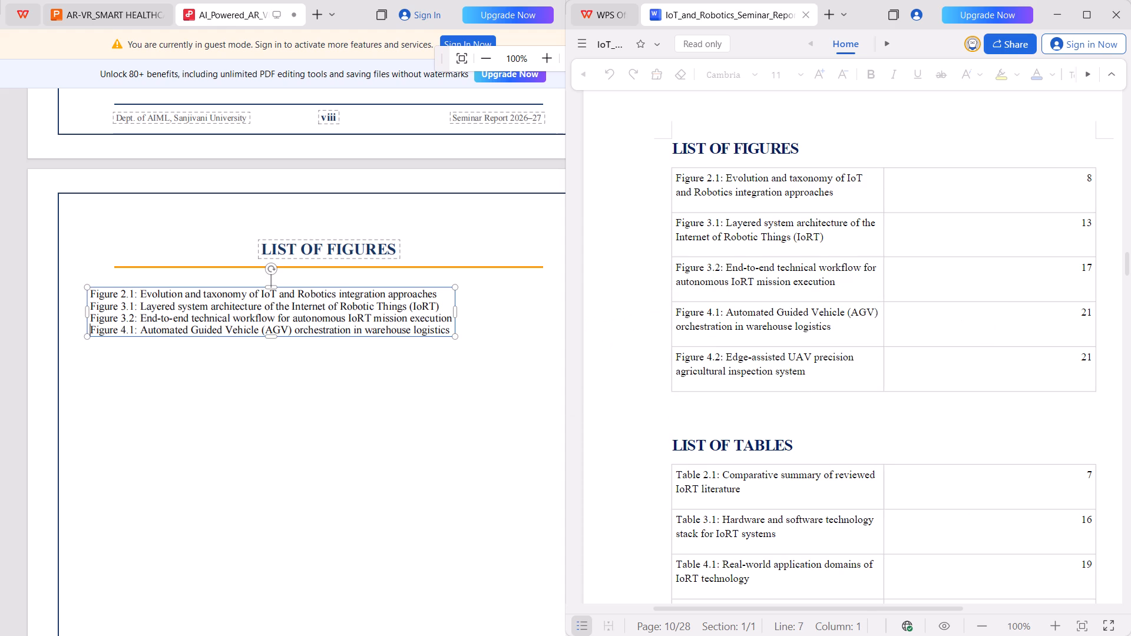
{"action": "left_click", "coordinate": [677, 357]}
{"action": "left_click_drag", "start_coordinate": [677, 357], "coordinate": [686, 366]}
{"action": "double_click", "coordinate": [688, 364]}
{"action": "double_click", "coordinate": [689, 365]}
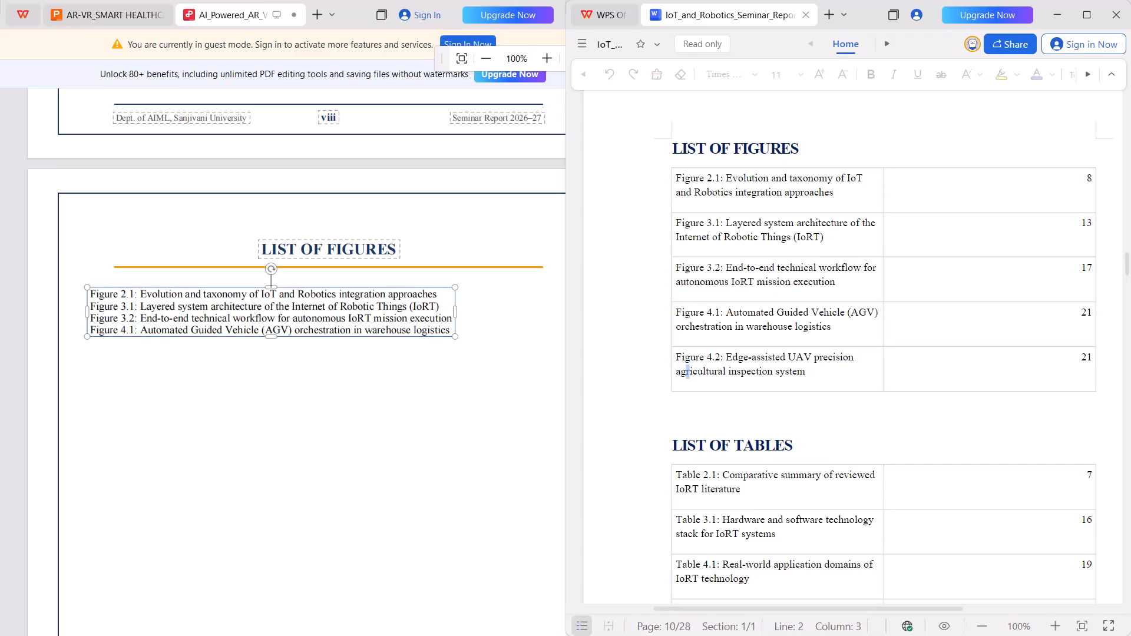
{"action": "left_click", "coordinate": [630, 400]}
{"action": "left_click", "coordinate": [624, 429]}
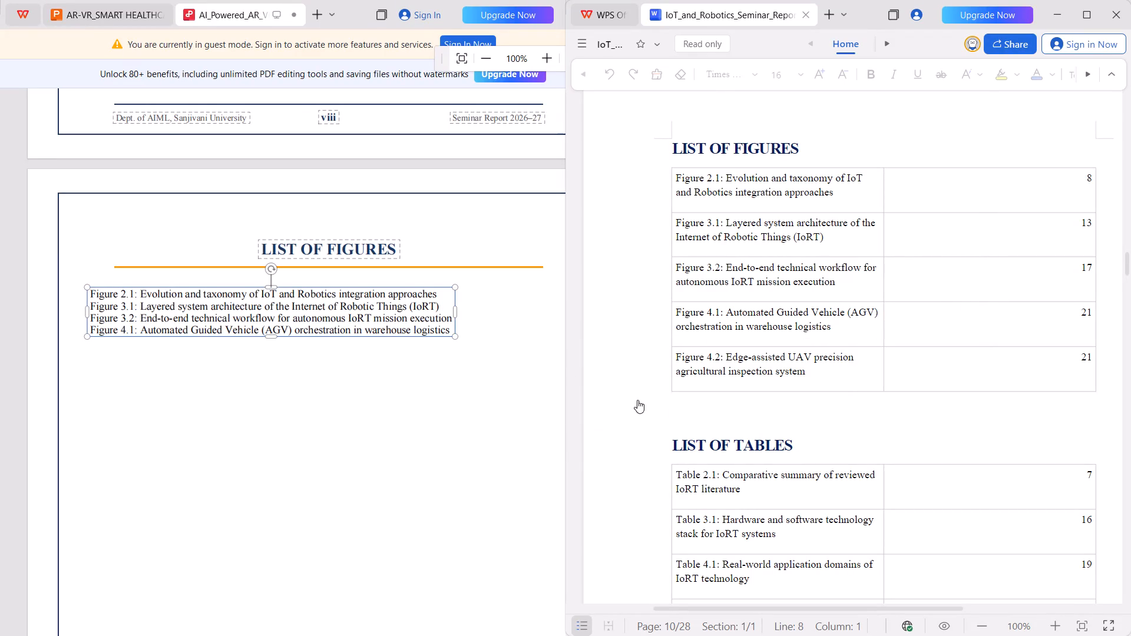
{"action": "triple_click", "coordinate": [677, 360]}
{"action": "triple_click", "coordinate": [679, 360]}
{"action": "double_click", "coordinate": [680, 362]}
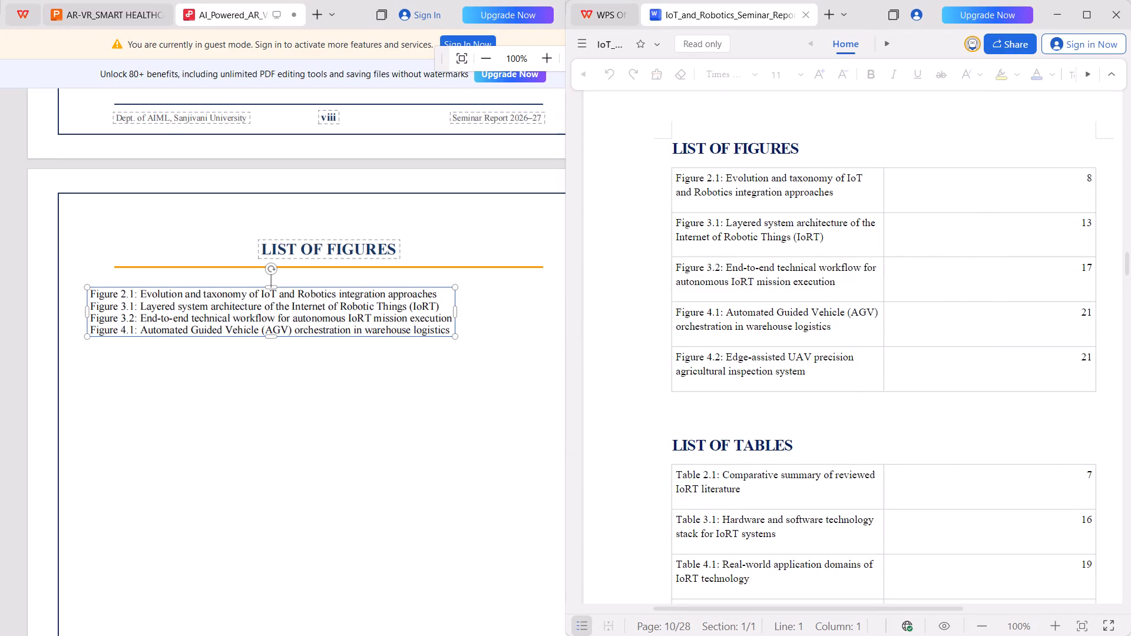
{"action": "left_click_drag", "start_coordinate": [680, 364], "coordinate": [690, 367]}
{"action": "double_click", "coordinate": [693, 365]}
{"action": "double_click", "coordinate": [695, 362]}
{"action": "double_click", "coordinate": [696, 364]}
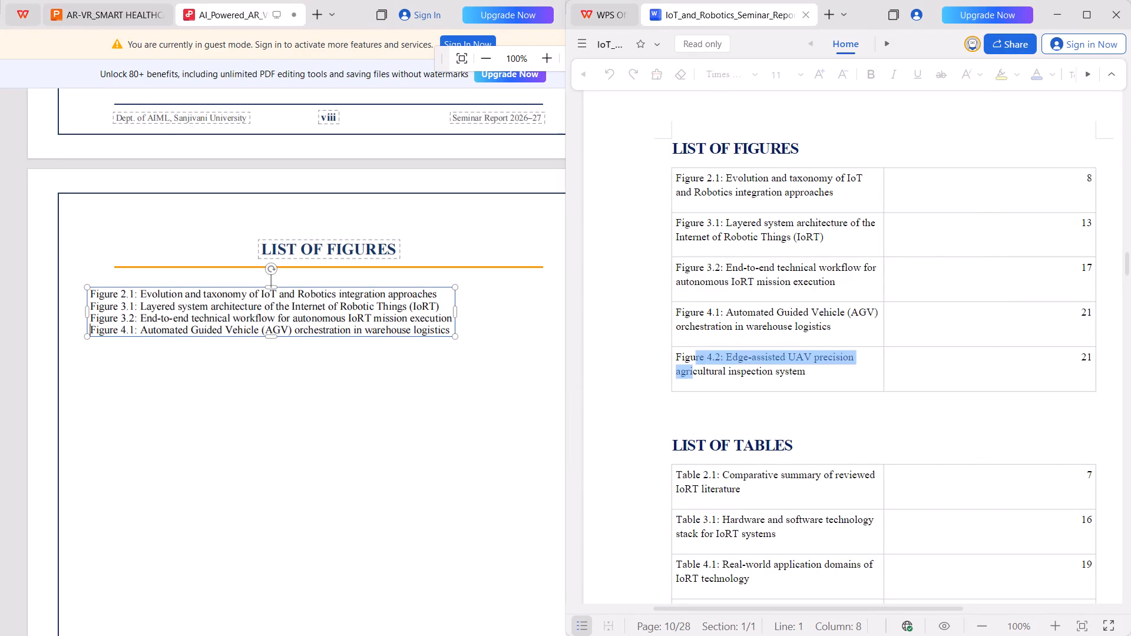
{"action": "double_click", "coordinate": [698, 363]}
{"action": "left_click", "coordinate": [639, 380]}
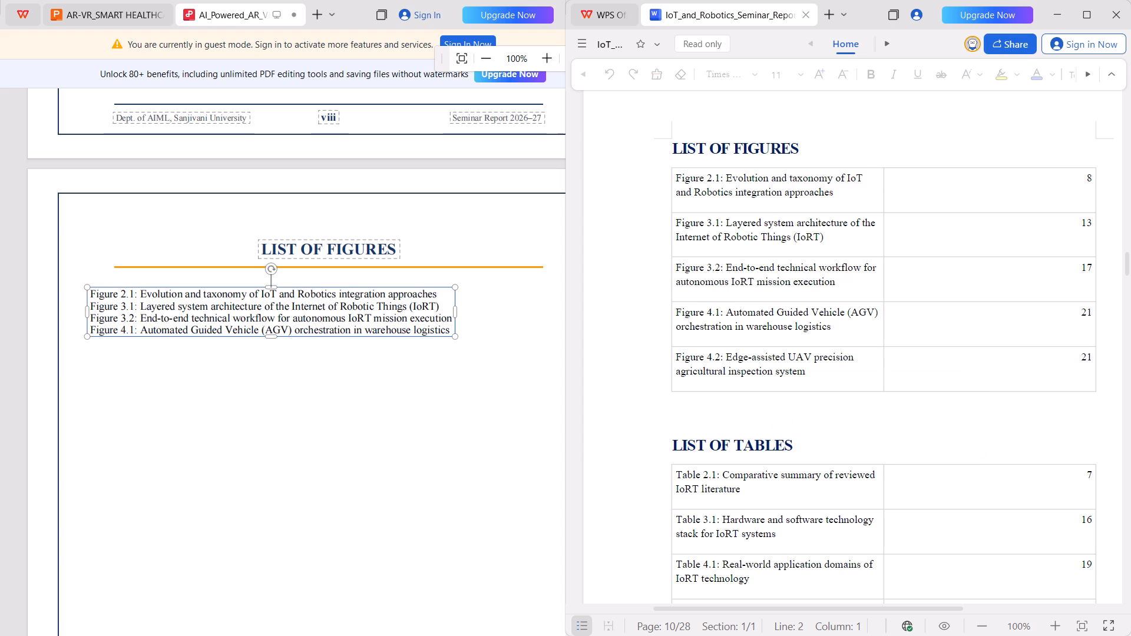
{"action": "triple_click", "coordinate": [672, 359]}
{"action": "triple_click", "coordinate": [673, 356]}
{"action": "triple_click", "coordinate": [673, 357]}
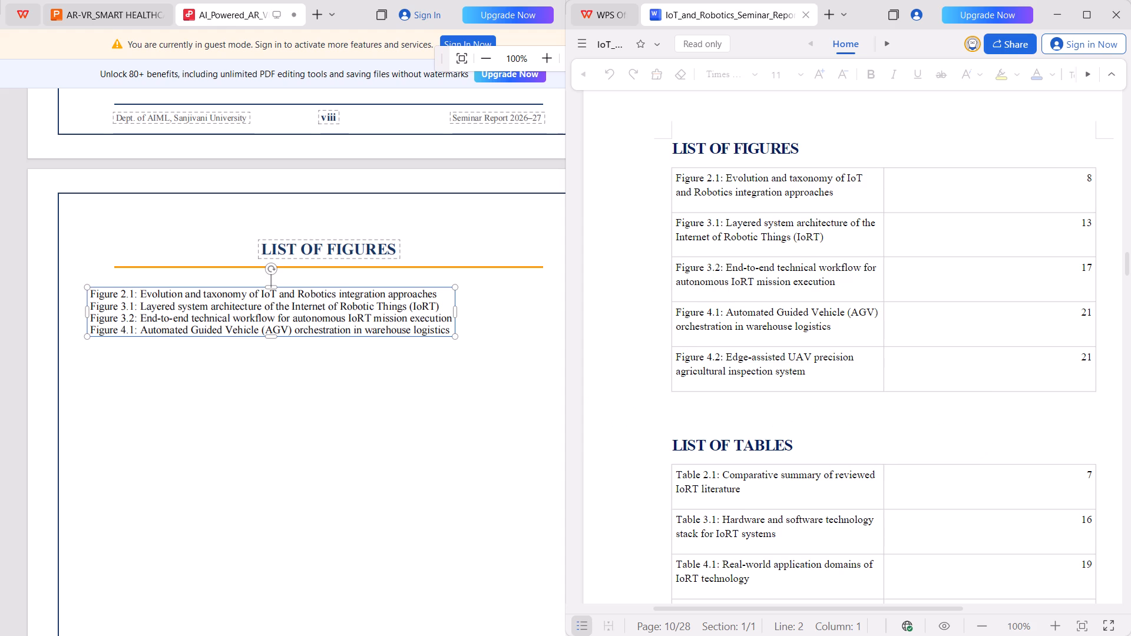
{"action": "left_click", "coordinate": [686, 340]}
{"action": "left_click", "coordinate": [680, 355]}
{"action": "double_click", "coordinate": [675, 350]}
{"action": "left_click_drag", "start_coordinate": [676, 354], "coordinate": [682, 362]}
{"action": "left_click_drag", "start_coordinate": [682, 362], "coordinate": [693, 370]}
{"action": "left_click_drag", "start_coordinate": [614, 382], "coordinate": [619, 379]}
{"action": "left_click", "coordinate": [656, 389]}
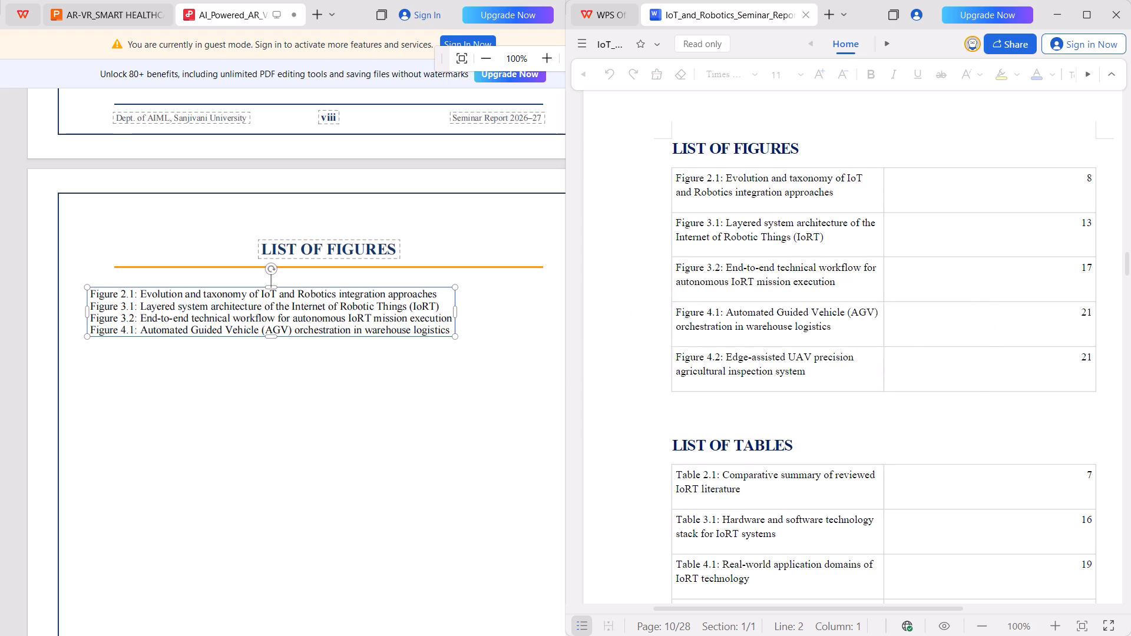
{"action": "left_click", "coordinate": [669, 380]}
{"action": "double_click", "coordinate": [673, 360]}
Copy the Figure 4.2 title from the seminar report and paste it on a new line below Figure 4.1 in the PDF list.
{"action": "left_click_drag", "start_coordinate": [677, 357], "coordinate": [813, 369]}
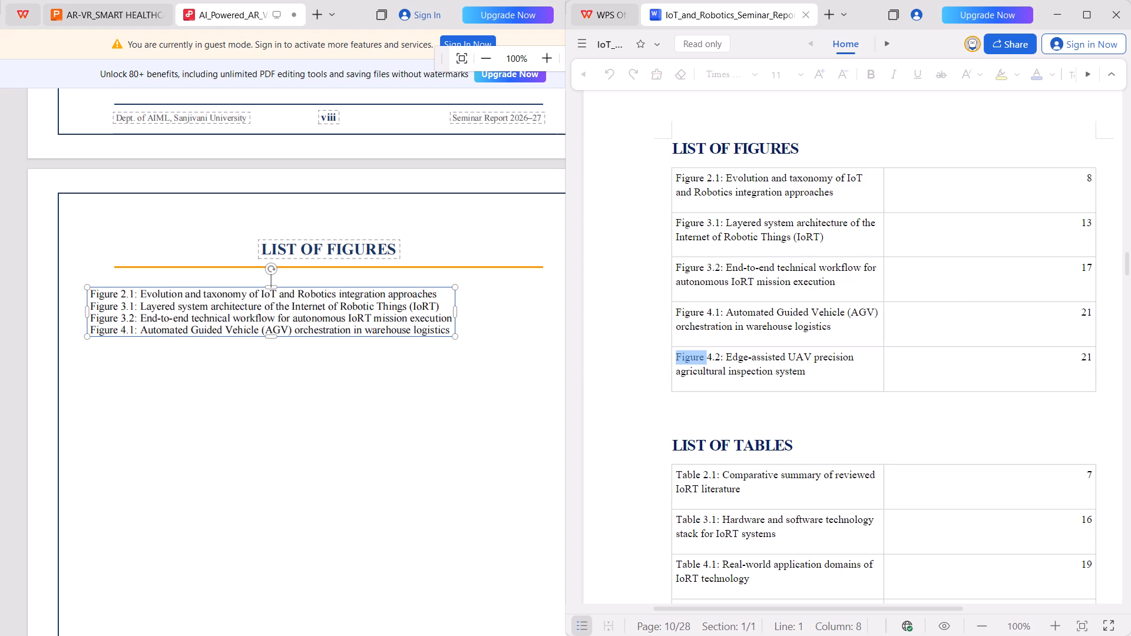
{"action": "left_click_drag", "start_coordinate": [813, 367], "coordinate": [704, 352]}
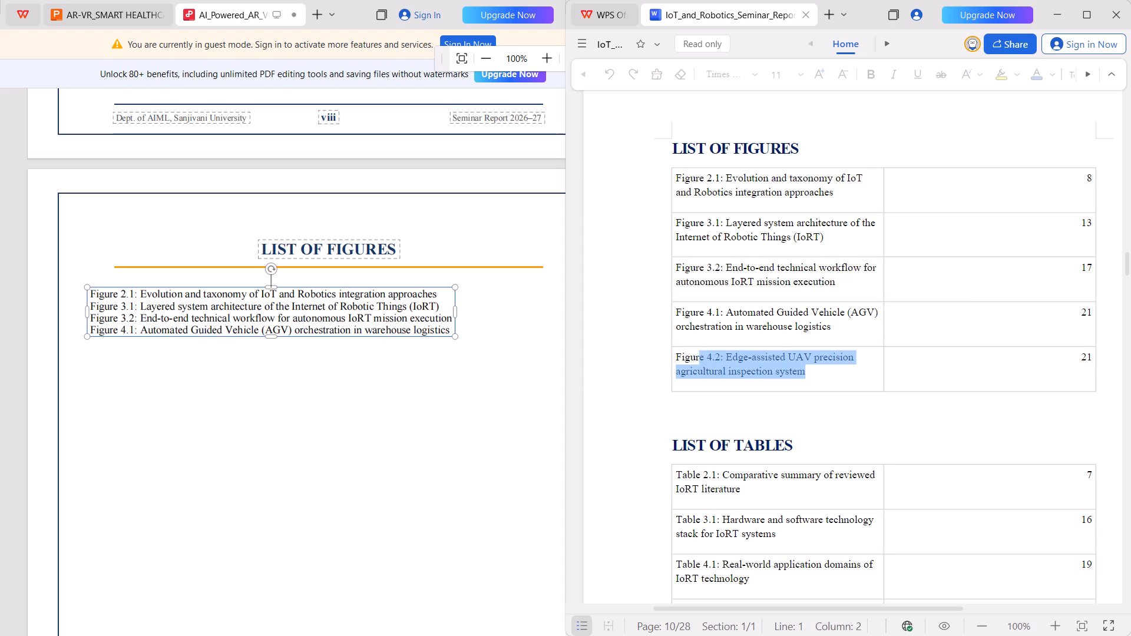
{"action": "left_click_drag", "start_coordinate": [704, 352], "coordinate": [666, 355]}
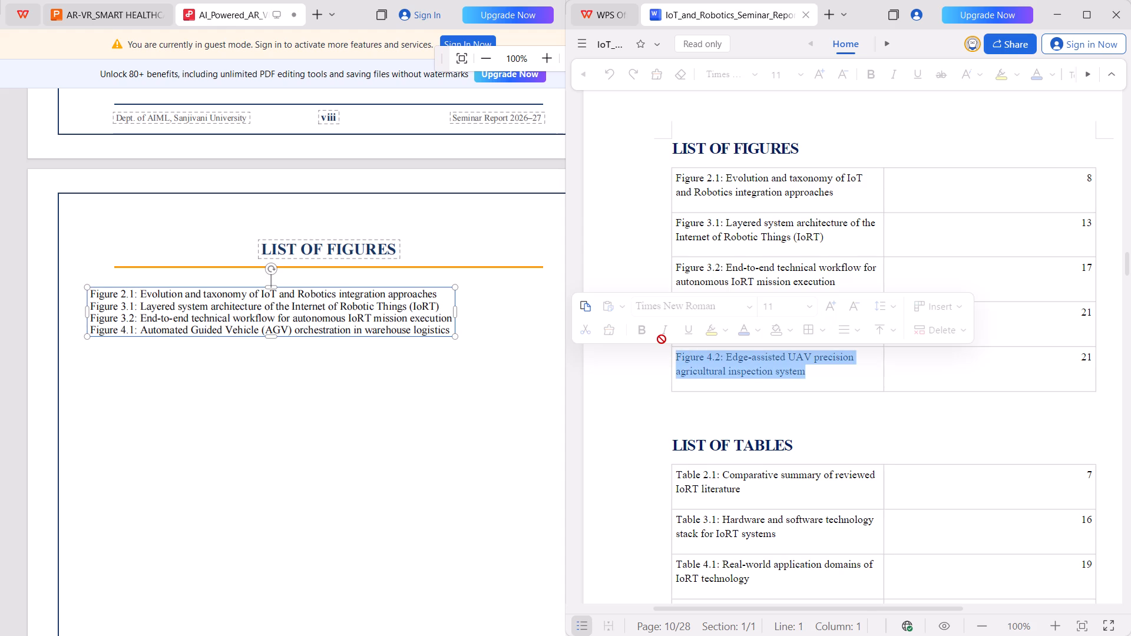
{"action": "key", "text": "ctrl+c"}
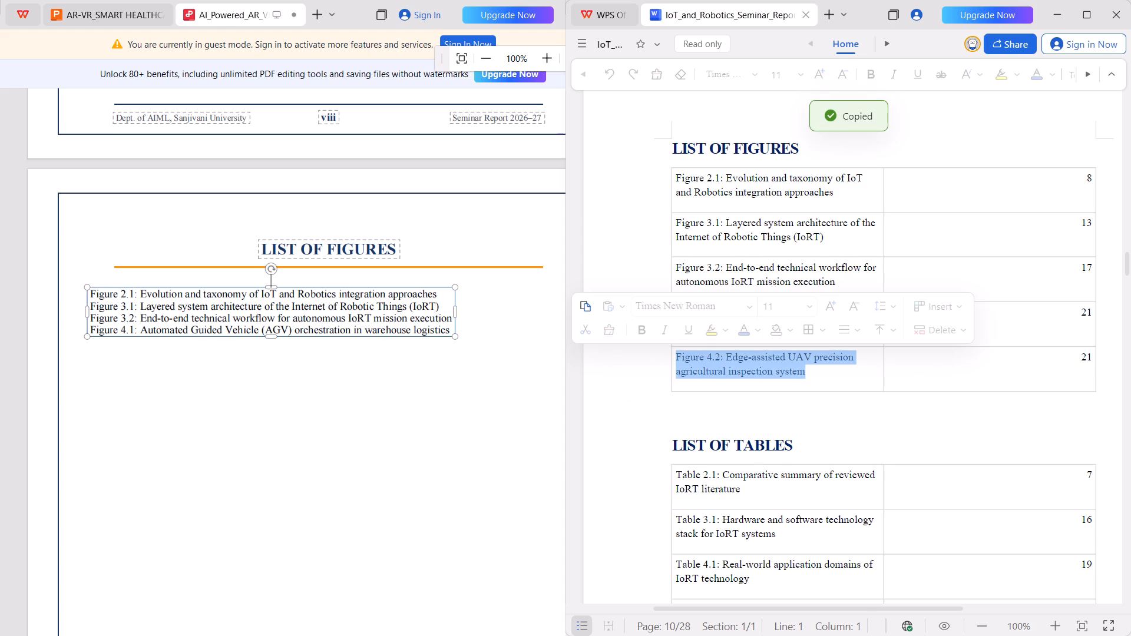
{"action": "left_click", "coordinate": [451, 332]}
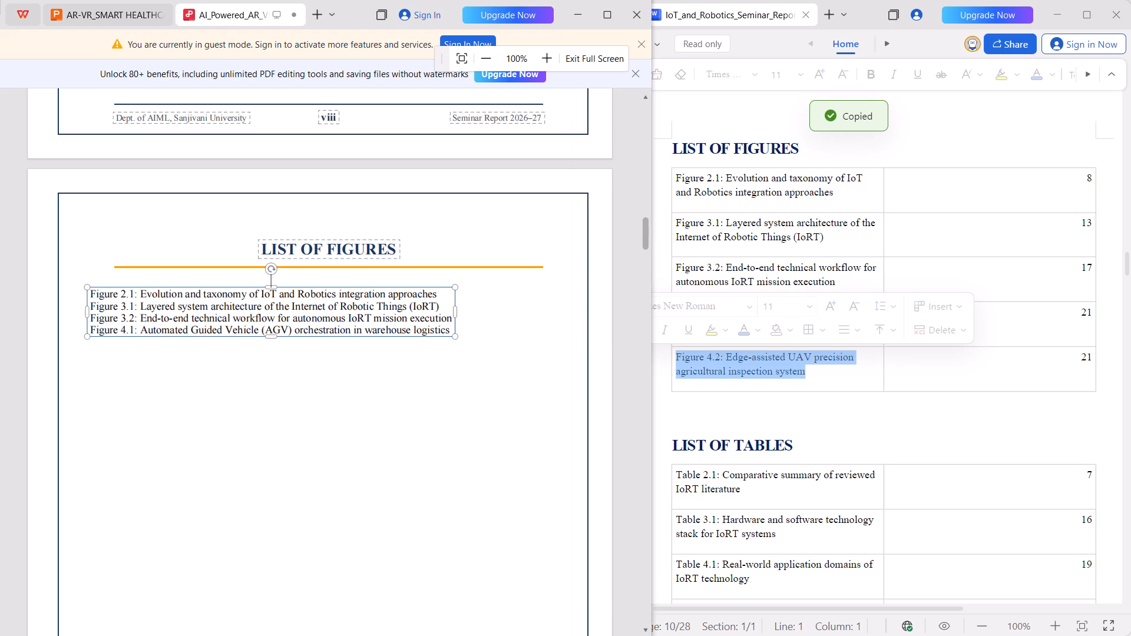
{"action": "key", "text": "Return"}
{"action": "key", "text": "ctrl+v"}
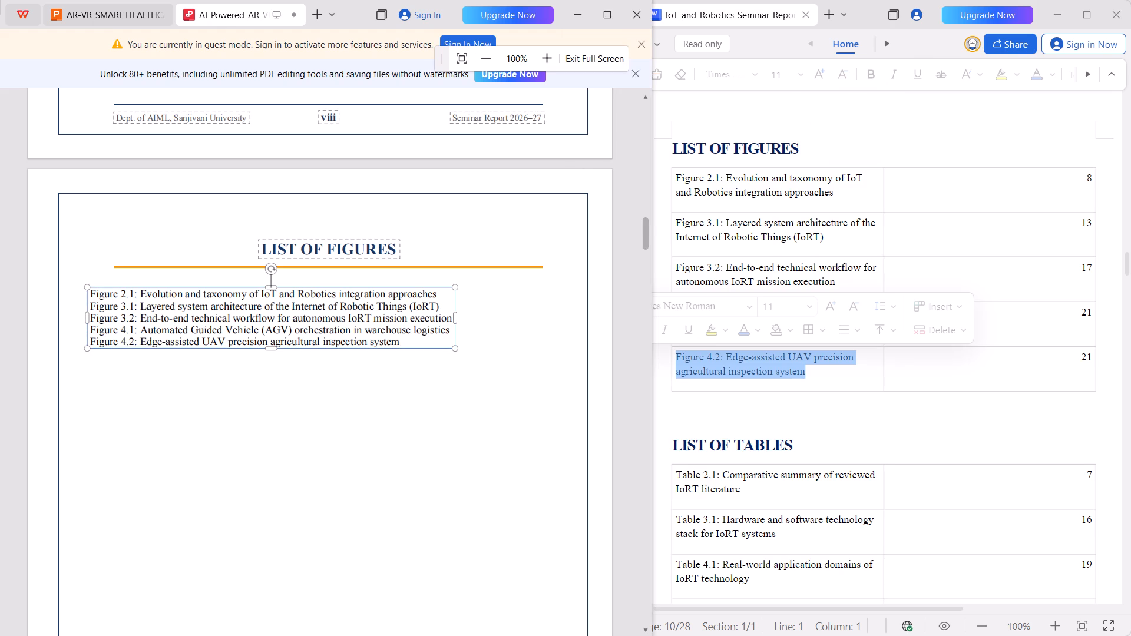
Add extra spaces between the figure numbers and titles in the Figure 2.1, 3.1, 3.2 and 4.1 lines of the PDF list.
{"action": "left_click", "coordinate": [140, 293]}
{"action": "key", "text": "space"}
{"action": "key", "text": "space"}
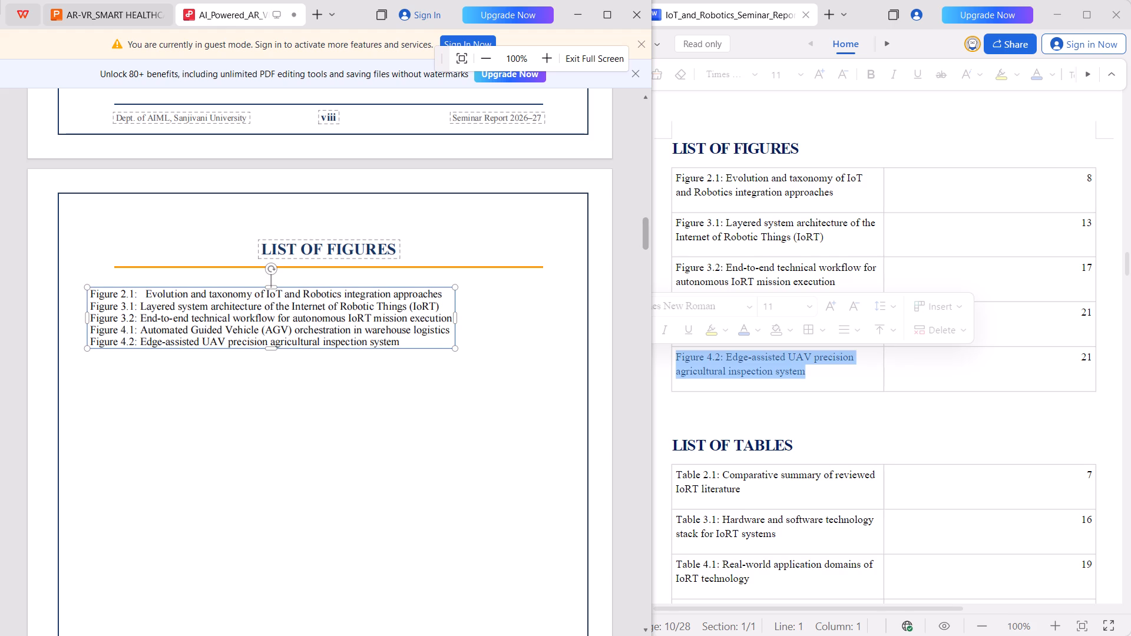
{"action": "left_click", "coordinate": [137, 310]}
{"action": "key", "text": "space"}
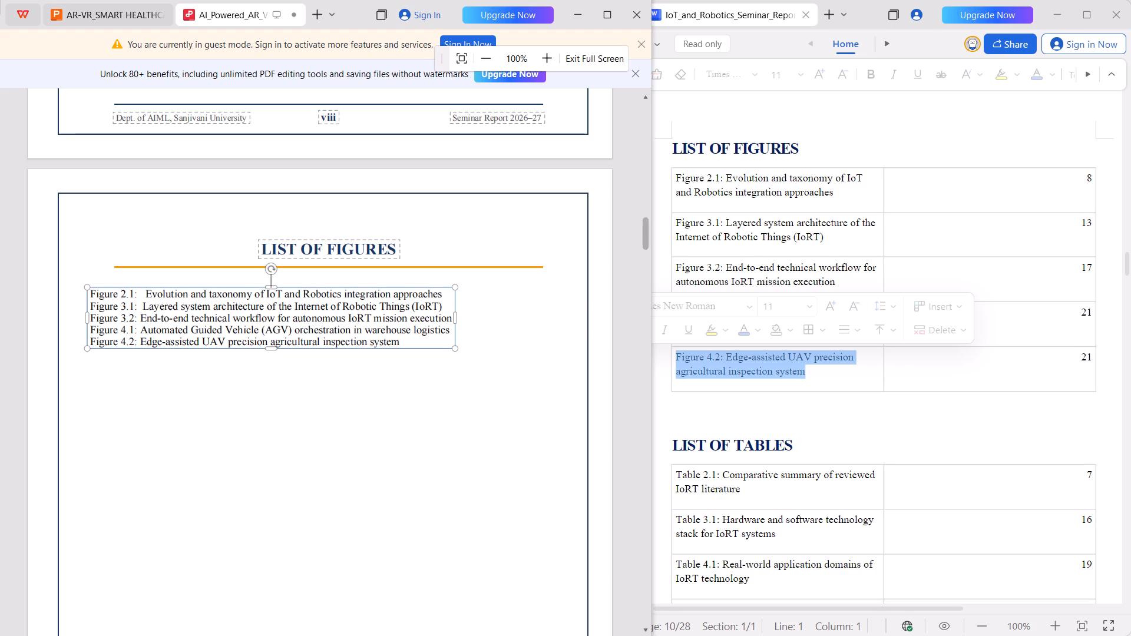
{"action": "left_click", "coordinate": [135, 319]}
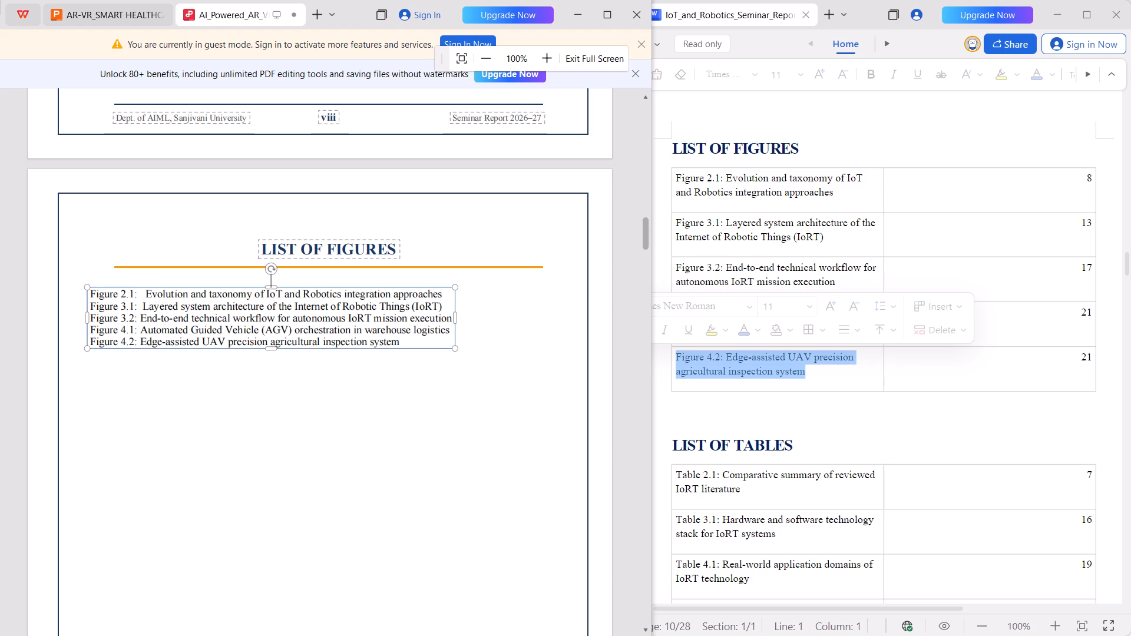
{"action": "key", "text": "space"}
{"action": "left_click", "coordinate": [140, 332]}
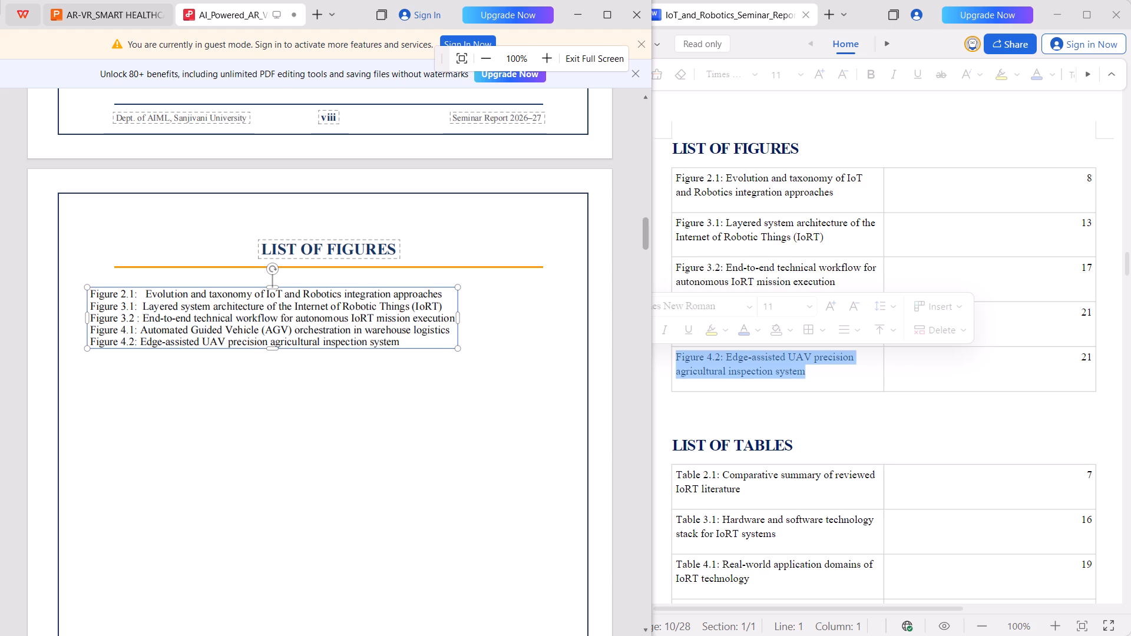
{"action": "key", "text": "space"}
{"action": "left_click", "coordinate": [137, 344]}
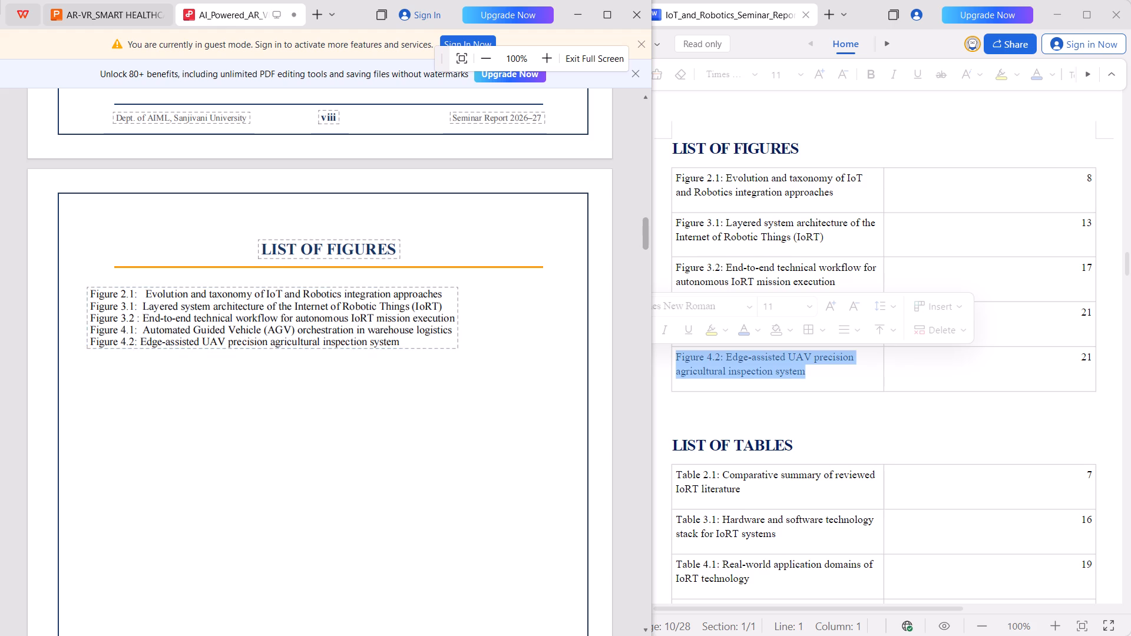
{"action": "key", "text": "space"}
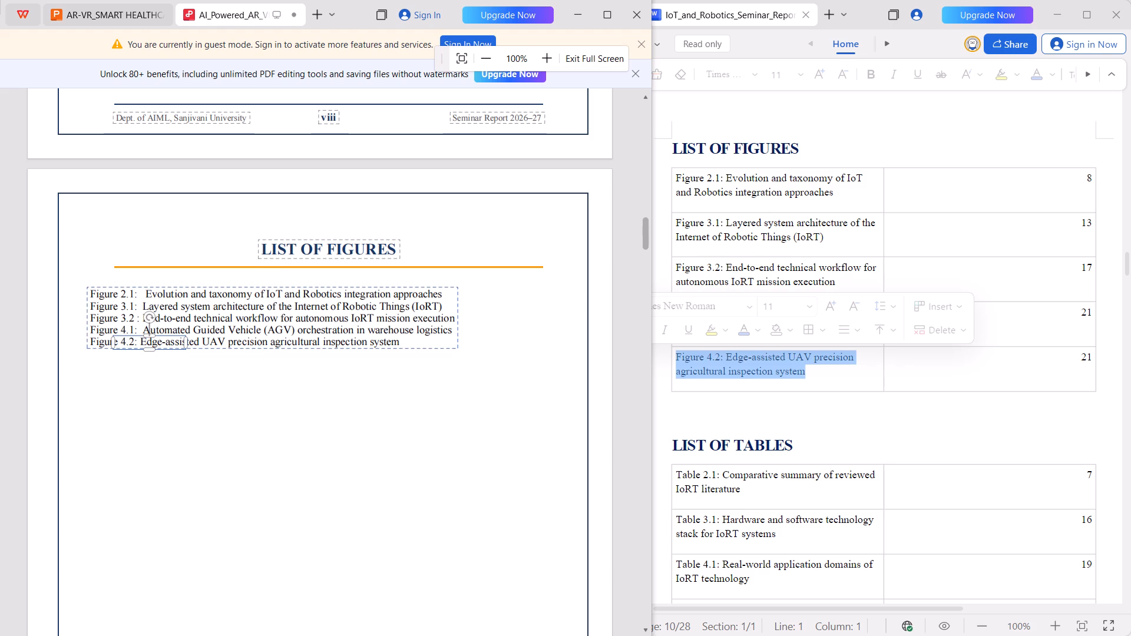
{"action": "left_click", "coordinate": [178, 413]}
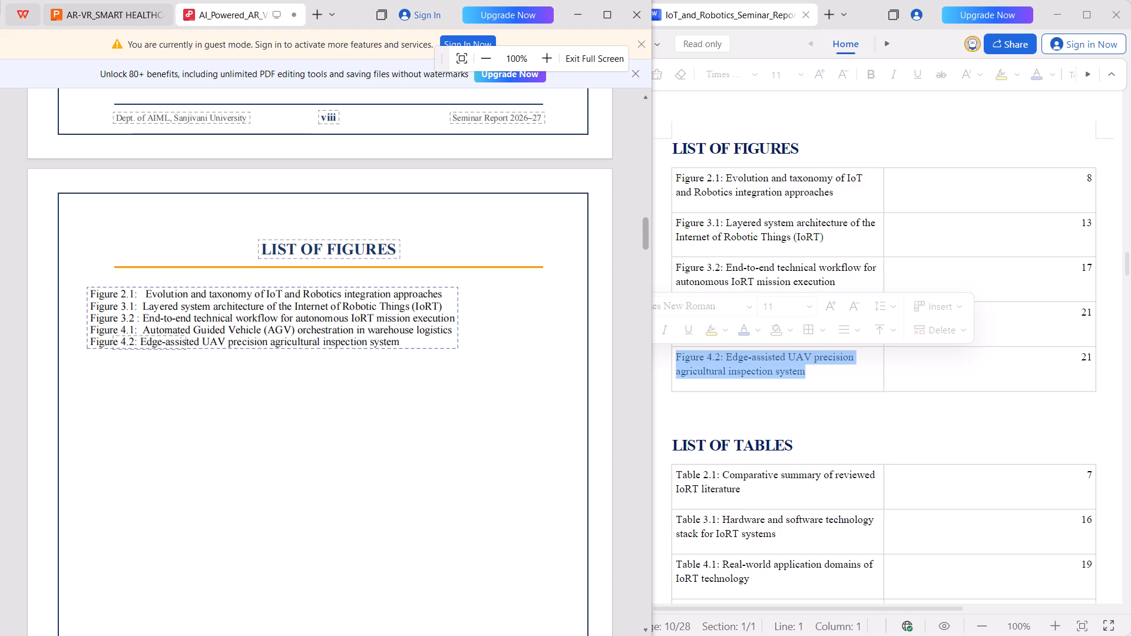
Insert a blank line between each of the five figure entries, from Figure 2.1 to Figure 4.2, in the PDF list.
{"action": "left_click", "coordinate": [443, 294]}
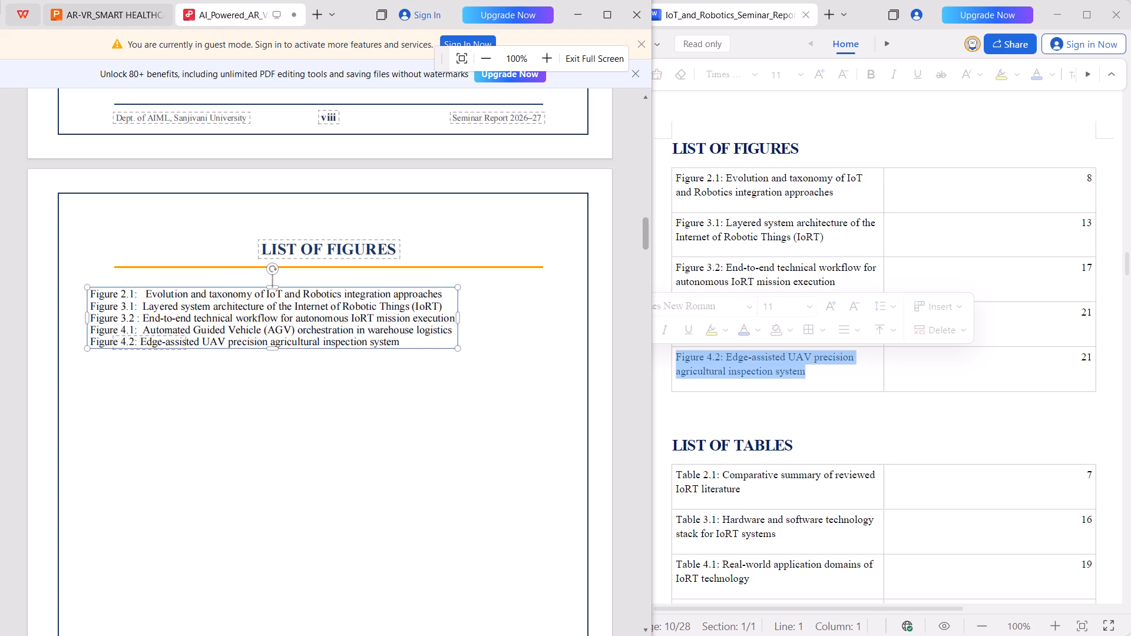
{"action": "key", "text": "Return"}
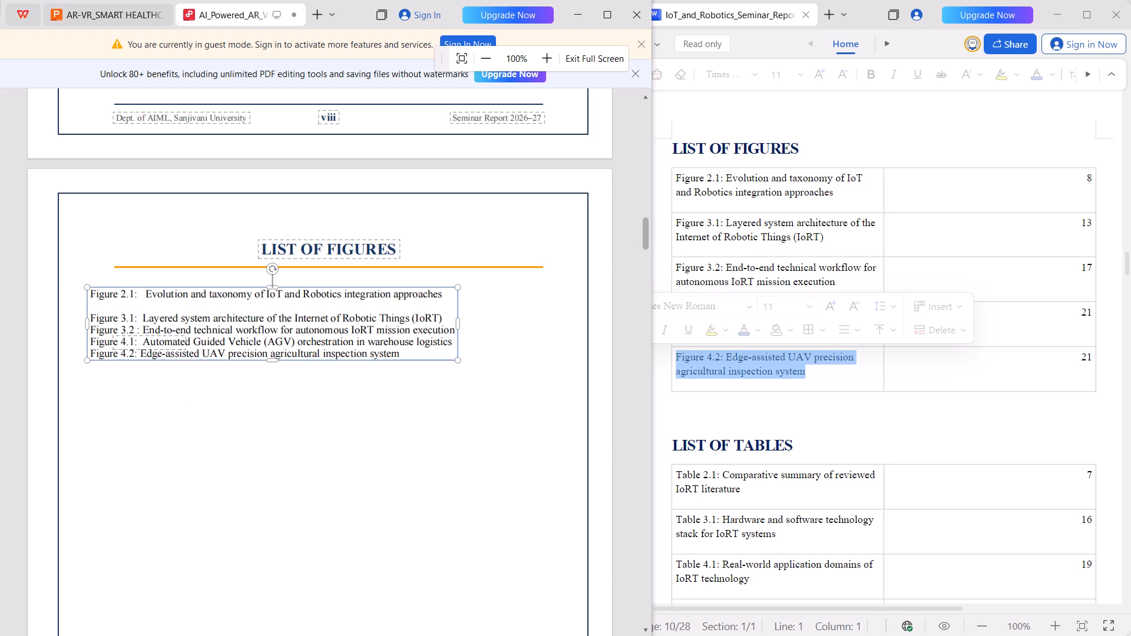
{"action": "left_click", "coordinate": [444, 320]}
{"action": "key", "text": "Return"}
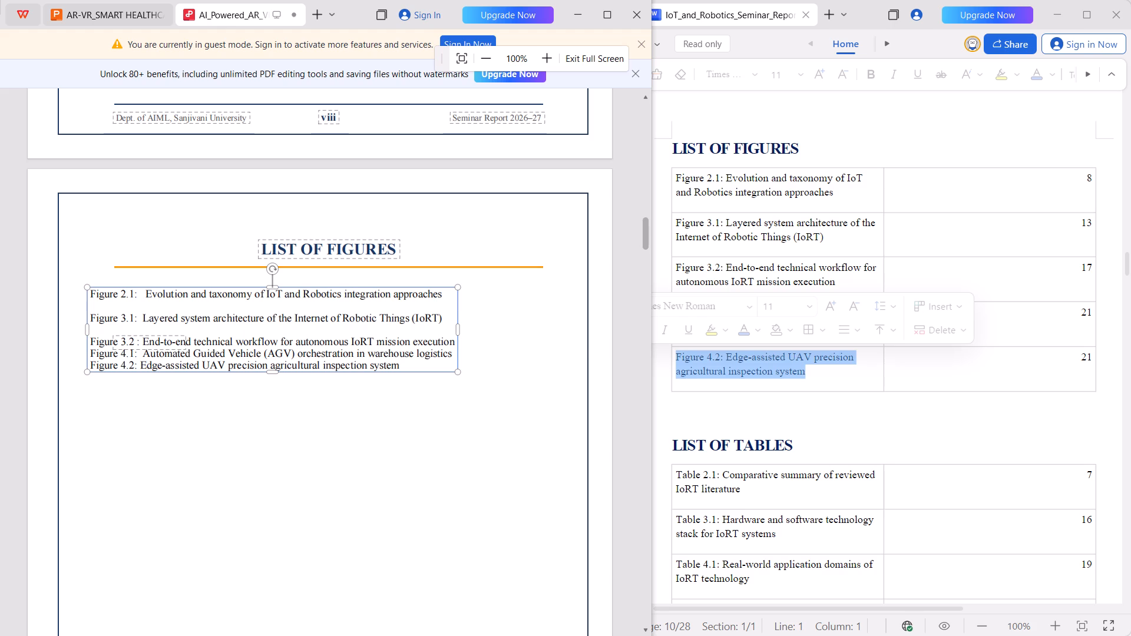
{"action": "left_click", "coordinate": [454, 346]}
{"action": "key", "text": "Return"}
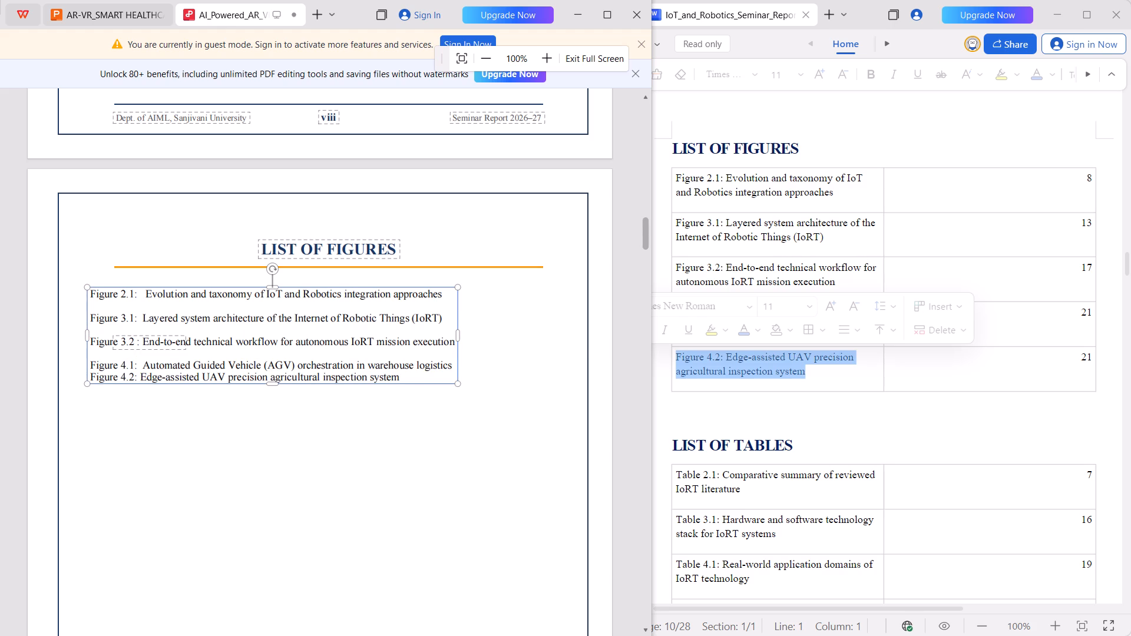
{"action": "left_click", "coordinate": [451, 367]}
{"action": "key", "text": "Return"}
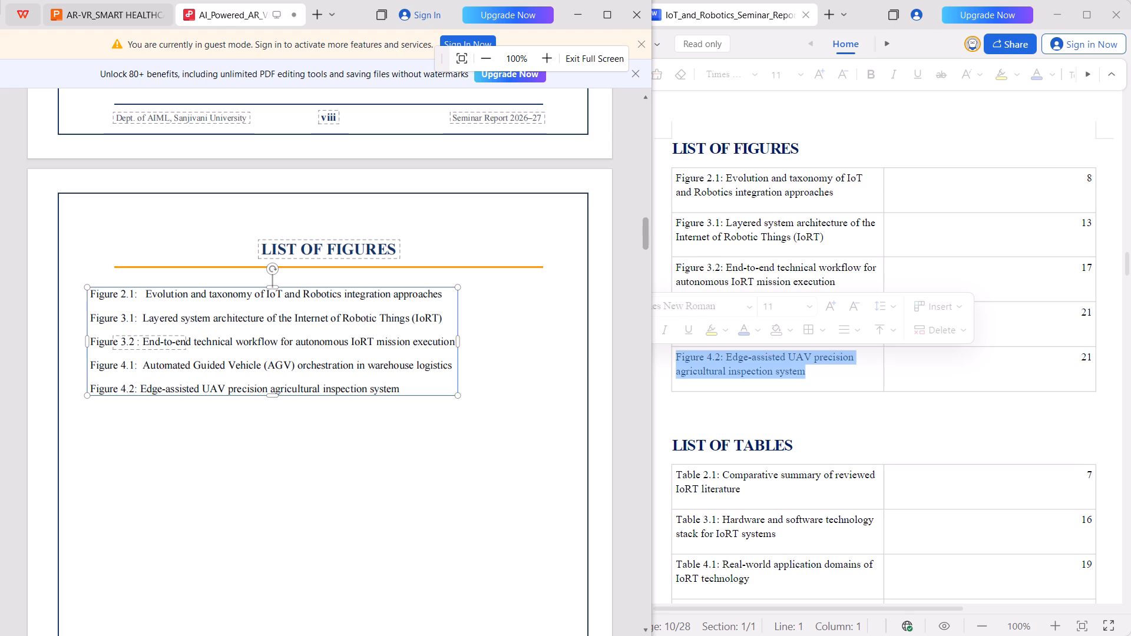
{"action": "left_click", "coordinate": [227, 453]}
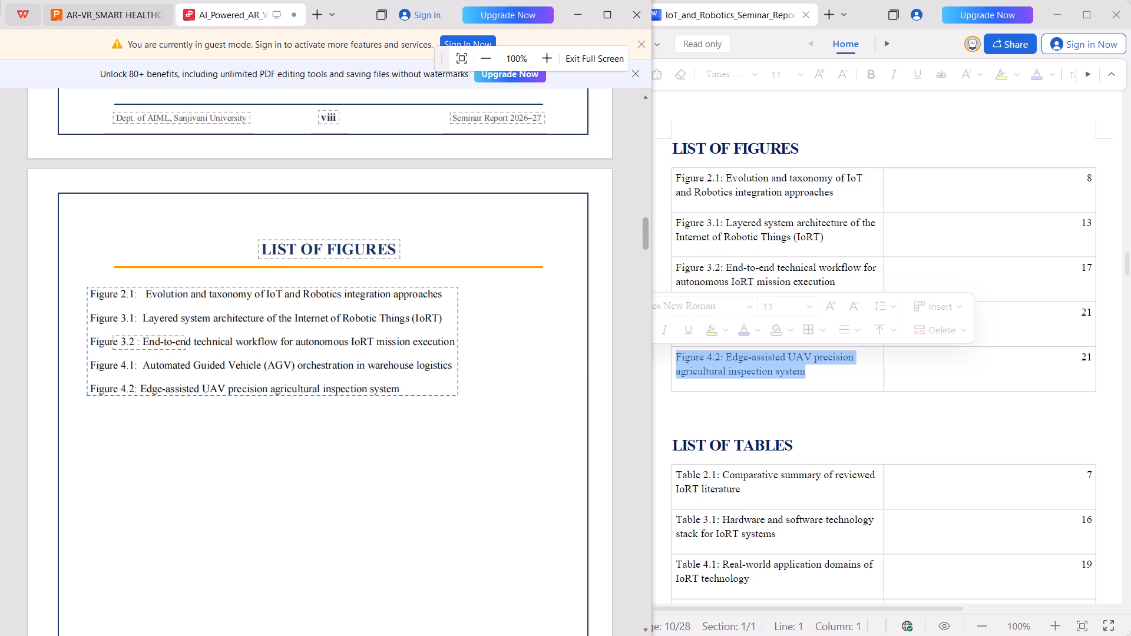
Add a dotted leader and page number 8 at the end of the Figure 2.1 entry in the PDF list.
{"action": "left_click", "coordinate": [446, 293]}
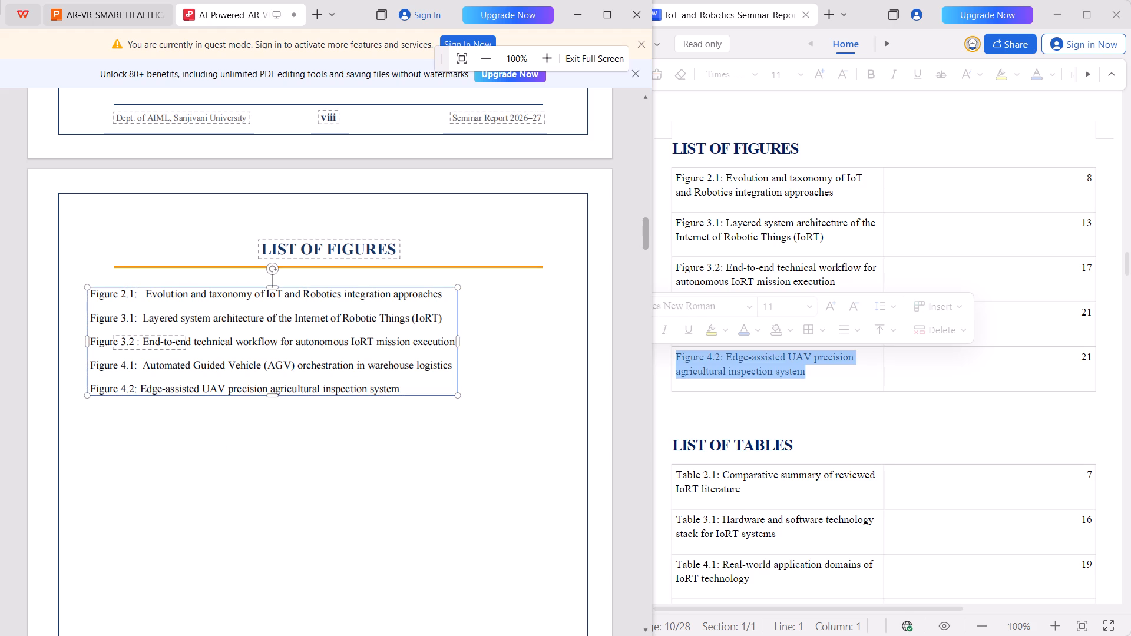
{"action": "left_click", "coordinate": [442, 295]}
{"action": "type", "text": "..........."}
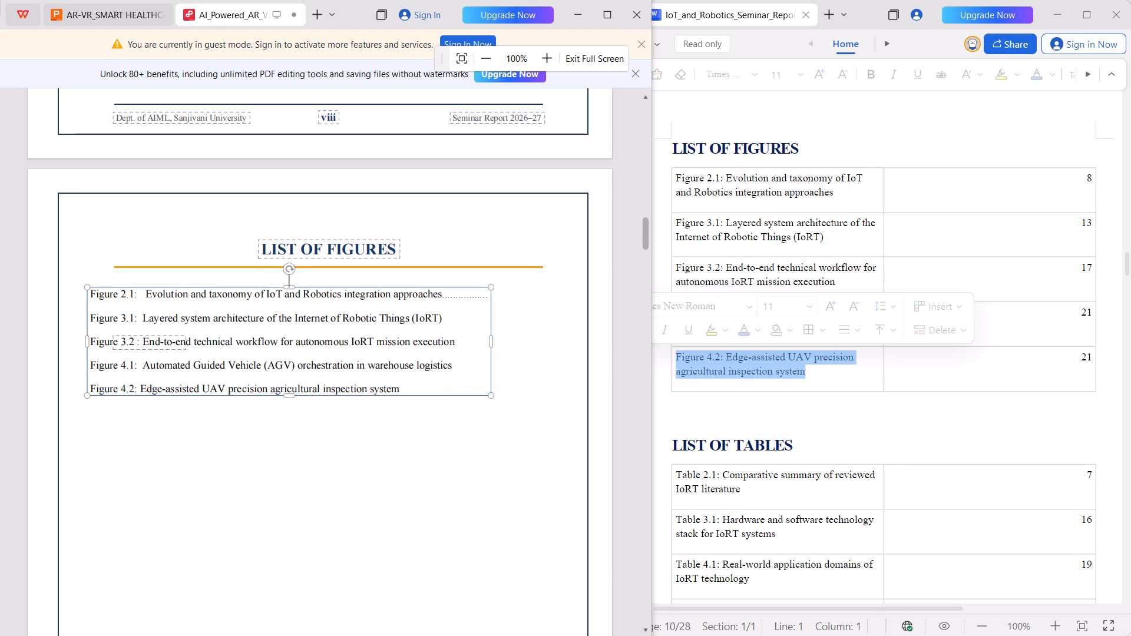
{"action": "type", "text": "..............."}
{"action": "key", "text": "period"}
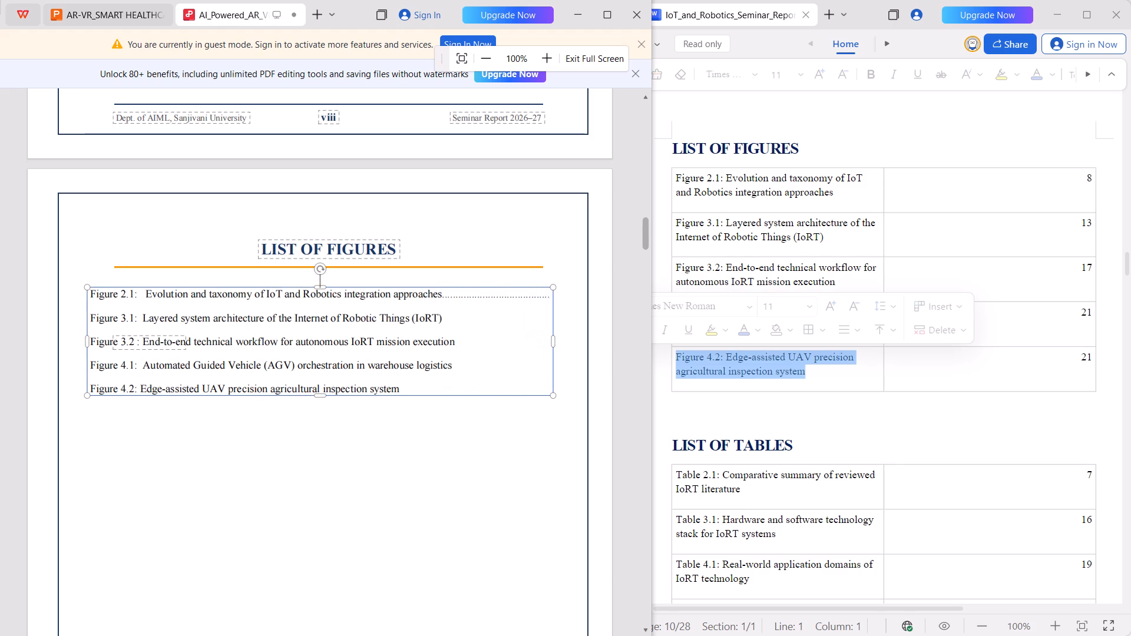
{"action": "key", "text": "8"}
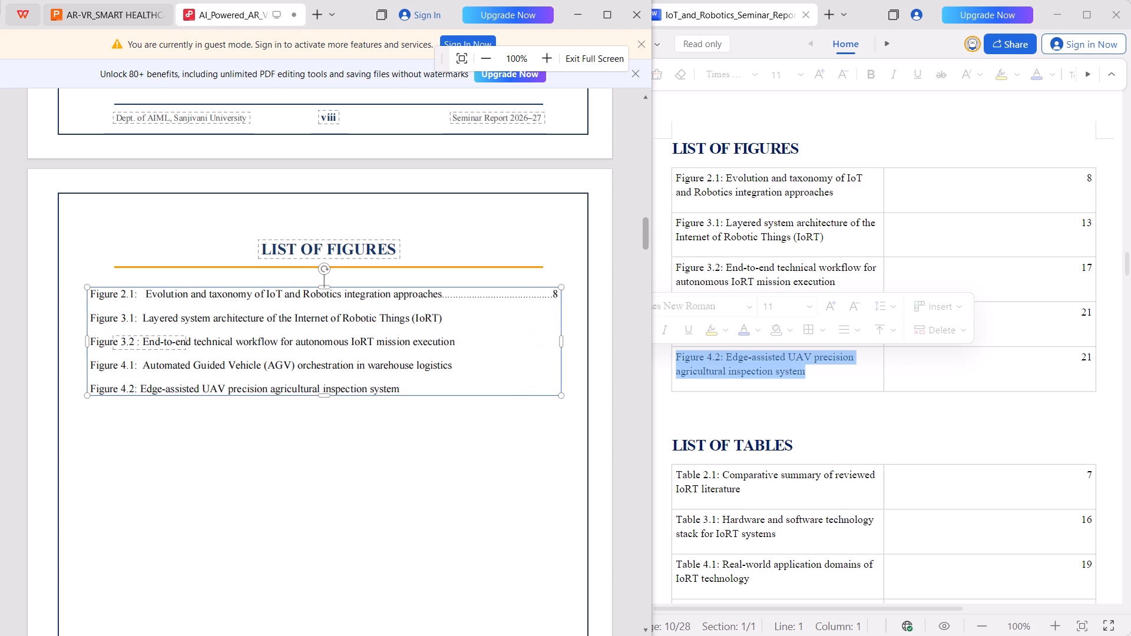
Place the text cursor at the end of the Figure 3.1 entry in the PDF list.
{"action": "left_click", "coordinate": [454, 326]}
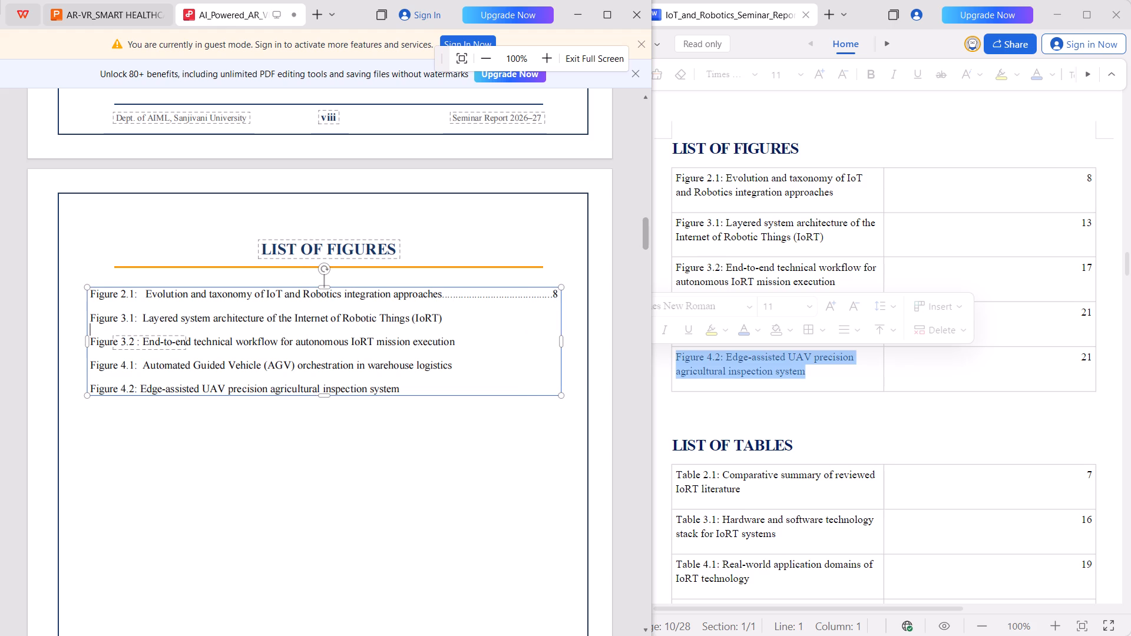
{"action": "left_click", "coordinate": [449, 319]}
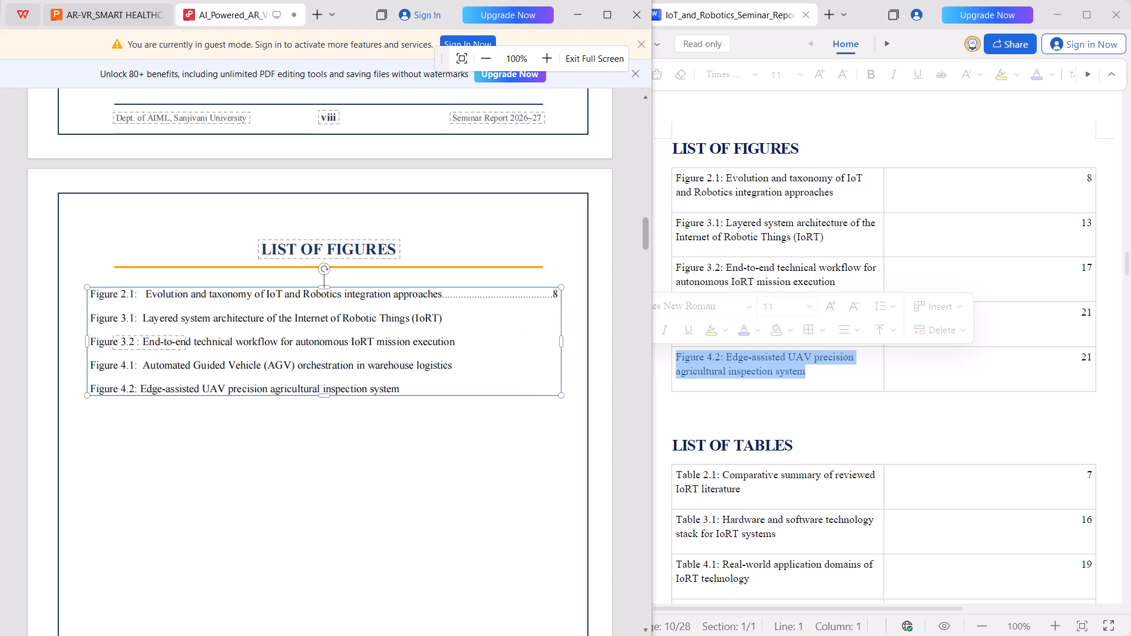
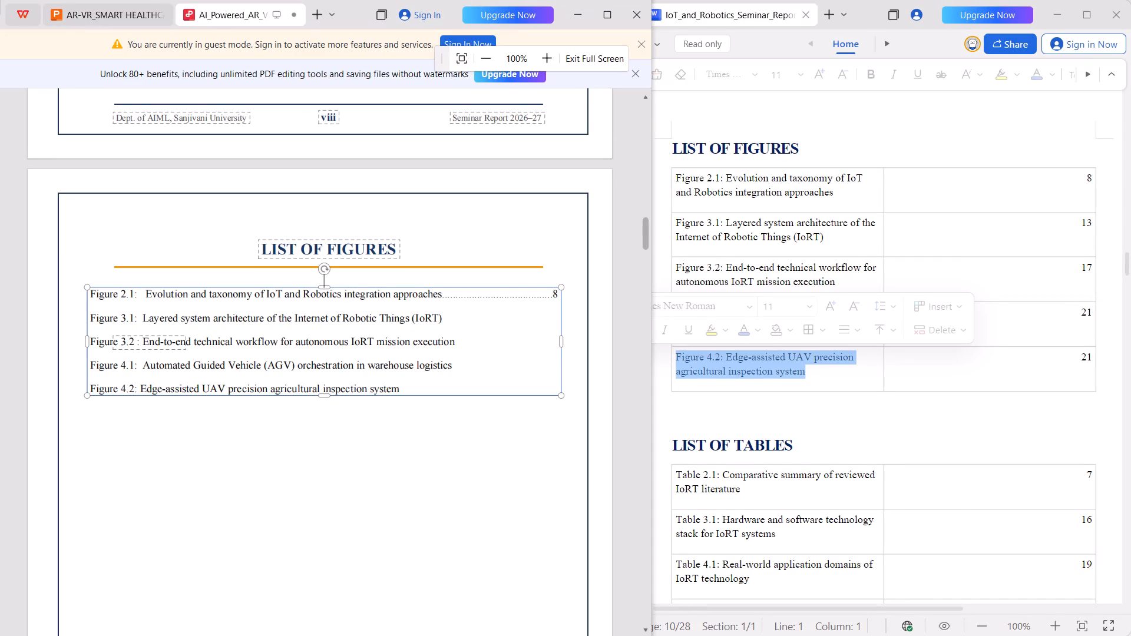
Add a dotted leader and page number 12 at the end of the Figure 3.1 entry in the PDF list.
{"action": "key", "text": "period"}
{"action": "key", "text": "period"}
{"action": "key", "text": "period"}
{"action": "key", "text": "period"}
{"action": "key", "text": "period"}
{"action": "key", "text": "period"}
{"action": "key", "text": "period"}
{"action": "key", "text": "period"}
{"action": "key", "text": "period"}
{"action": "key", "text": "period"}
{"action": "key", "text": "period"}
{"action": "key", "text": "period"}
{"action": "key", "text": "period"}
{"action": "key", "text": "period"}
{"action": "key", "text": "period"}
{"action": "key", "text": "period"}
{"action": "key", "text": "period"}
{"action": "key", "text": "period"}
{"action": "key", "text": "period"}
{"action": "key", "text": "period"}
{"action": "type", "text": "........."}
{"action": "type", "text": "123"}
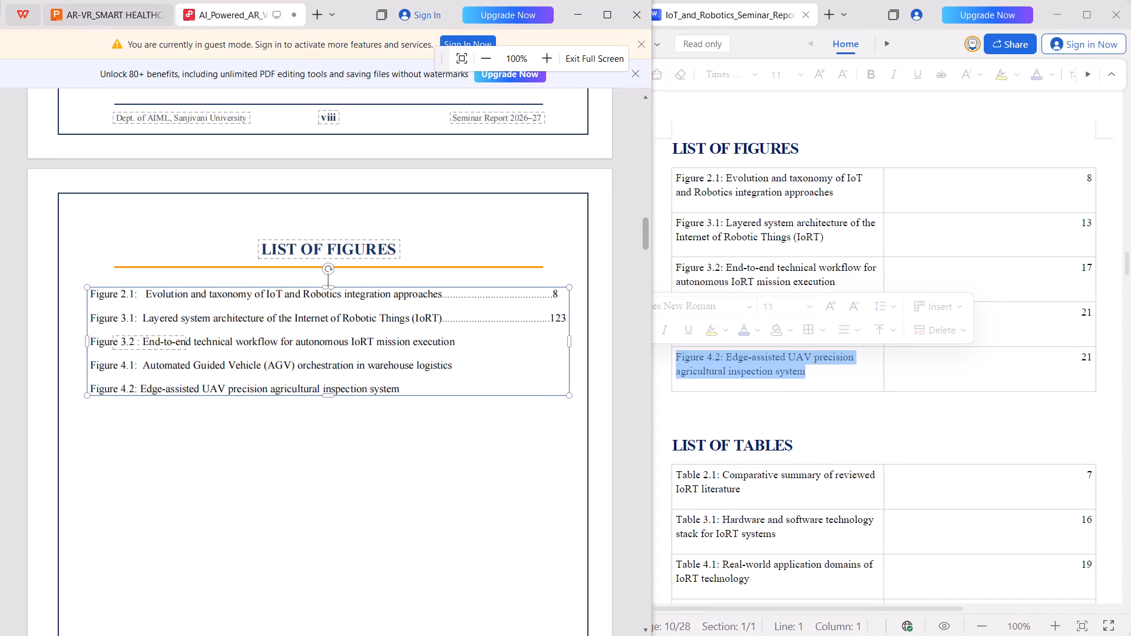
{"action": "key", "text": "BackSpace"}
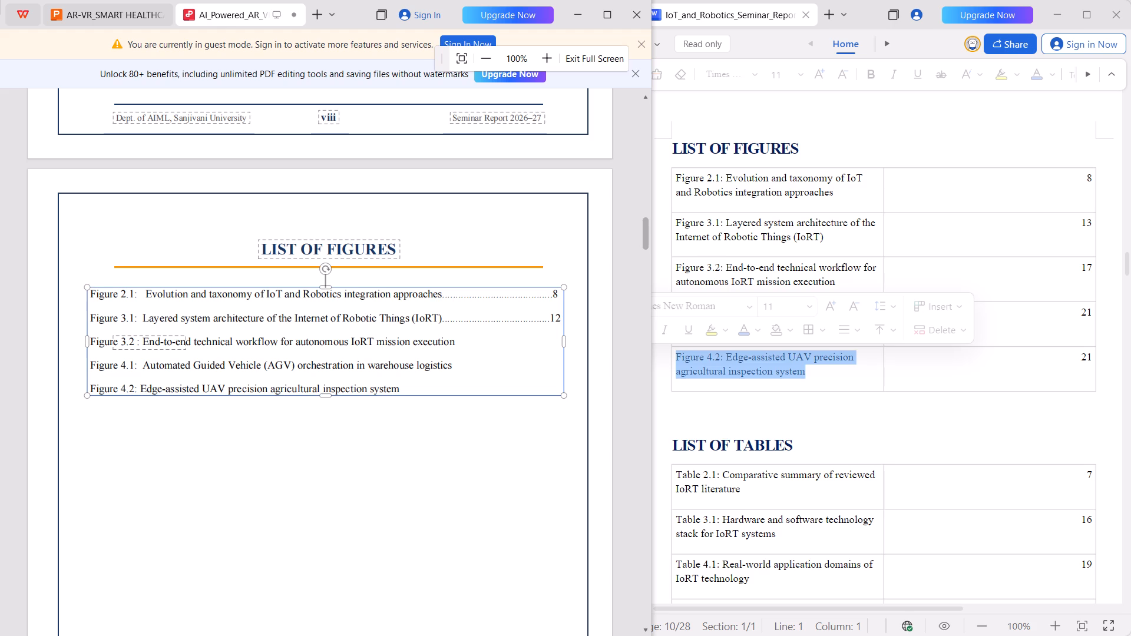
Add a dotted leader and page number 14 at the end of the Figure 3.2 entry in the PDF list.
{"action": "left_click", "coordinate": [458, 346]}
{"action": "key", "text": "period"}
{"action": "key", "text": "period"}
{"action": "key", "text": "period"}
{"action": "key", "text": "period"}
{"action": "key", "text": "period"}
{"action": "key", "text": "period"}
{"action": "key", "text": "period"}
{"action": "key", "text": "period"}
{"action": "key", "text": "period"}
{"action": "key", "text": "period"}
{"action": "key", "text": "period"}
{"action": "key", "text": "period"}
{"action": "key", "text": "period"}
{"action": "key", "text": "period"}
{"action": "key", "text": "period"}
{"action": "key", "text": "period"}
{"action": "key", "text": "period"}
{"action": "key", "text": "period"}
{"action": "key", "text": "period"}
{"action": "key", "text": "period"}
{"action": "type", "text": ".........."}
{"action": "key", "text": "period"}
{"action": "type", "text": "14"}
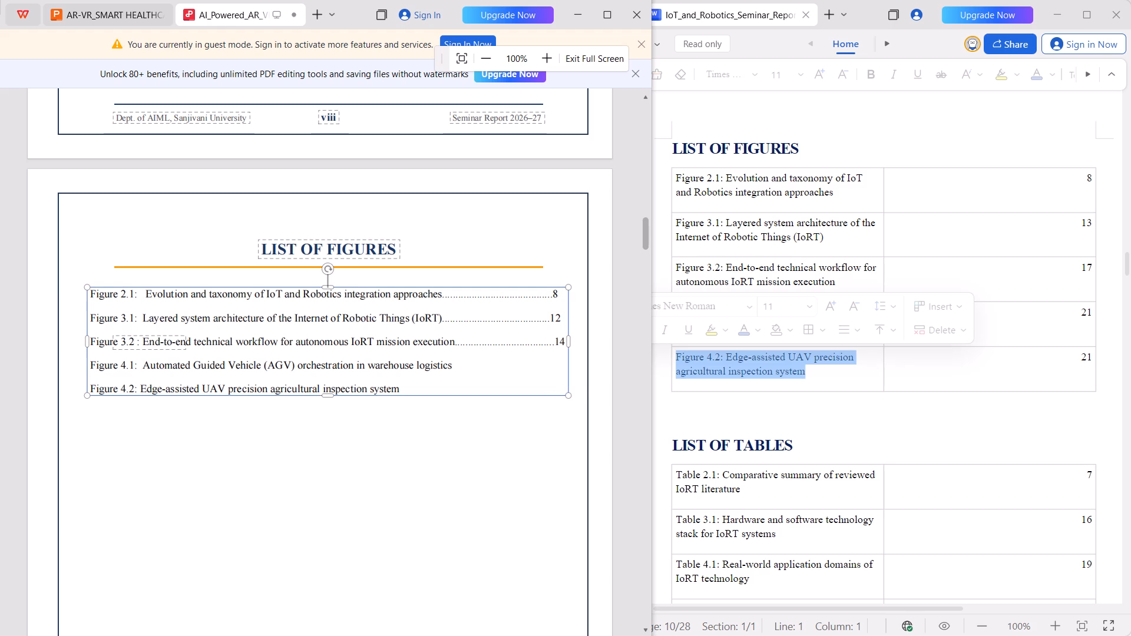
Add a dotted leader and page number 18 at the end of the Figure 4.1 entry in the PDF list.
{"action": "left_click", "coordinate": [457, 365]}
{"action": "key", "text": "period"}
{"action": "key", "text": "period"}
{"action": "key", "text": "period"}
{"action": "key", "text": "period"}
{"action": "key", "text": "period"}
{"action": "key", "text": "period"}
{"action": "key", "text": "period"}
{"action": "key", "text": "period"}
{"action": "key", "text": "period"}
{"action": "key", "text": "period"}
{"action": "key", "text": "period"}
{"action": "key", "text": "period"}
{"action": "key", "text": "period"}
{"action": "key", "text": "period"}
{"action": "key", "text": "period"}
{"action": "key", "text": "period"}
{"action": "key", "text": "period"}
{"action": "key", "text": "period"}
{"action": "key", "text": "period"}
{"action": "key", "text": "period"}
{"action": "key", "text": "BackSpace"}
{"action": "key", "text": "1"}
{"action": "key", "text": "8"}
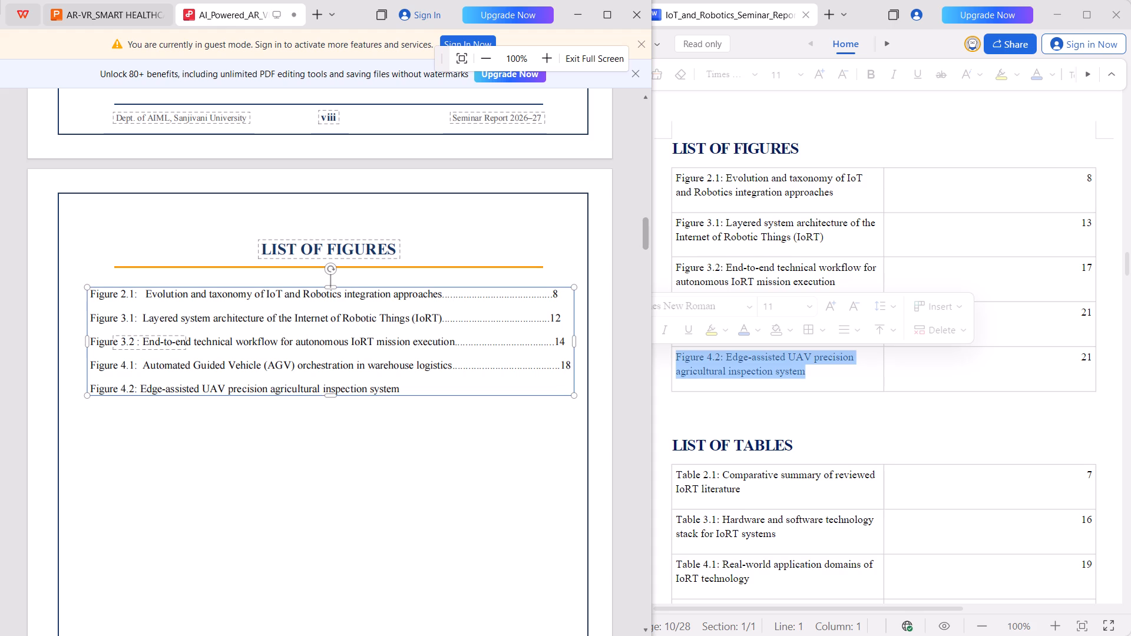
Add a dotted leader and page number 22 at the end of the Figure 4.2 entry, and leave the list's text box.
{"action": "left_click", "coordinate": [405, 392]}
{"action": "key", "text": "period"}
{"action": "key", "text": "period"}
{"action": "key", "text": "period"}
{"action": "key", "text": "period"}
{"action": "key", "text": "period"}
{"action": "key", "text": "period"}
{"action": "key", "text": "period"}
{"action": "key", "text": "period"}
{"action": "key", "text": "period"}
{"action": "key", "text": "period"}
{"action": "key", "text": "period"}
{"action": "key", "text": "period"}
{"action": "key", "text": "period"}
{"action": "key", "text": "period"}
{"action": "key", "text": "period"}
{"action": "key", "text": "period"}
{"action": "key", "text": "period"}
{"action": "key", "text": "period"}
{"action": "key", "text": "period"}
{"action": "key", "text": "period"}
{"action": "type", "text": ".........."}
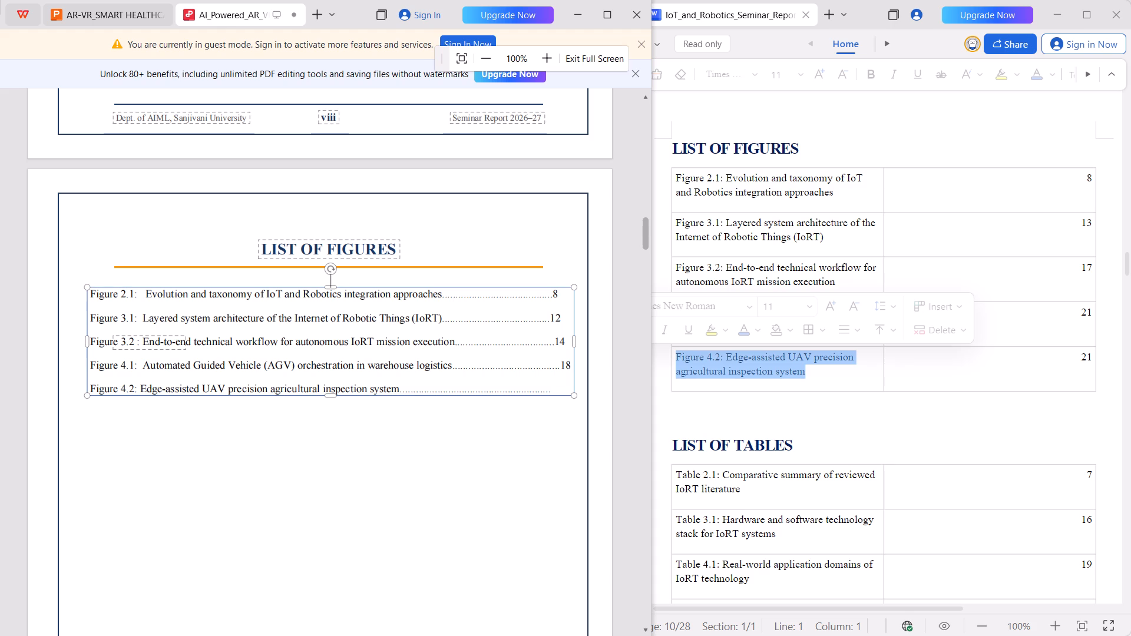
{"action": "key", "text": "period"}
{"action": "type", "text": "...."}
{"action": "type", "text": "22"}
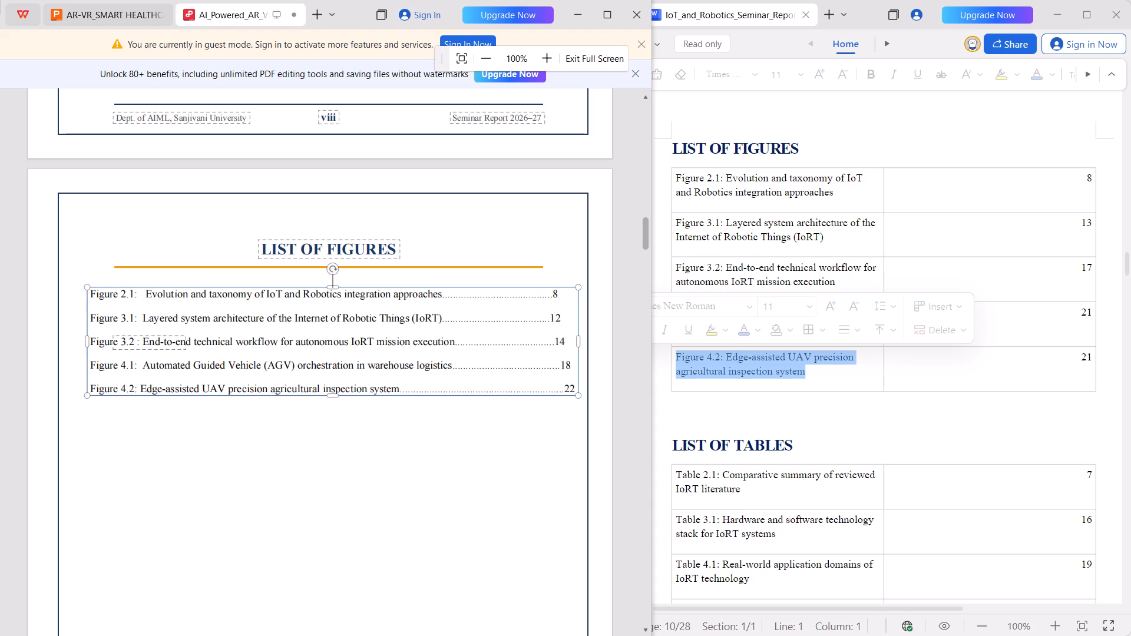
{"action": "left_click", "coordinate": [399, 467]}
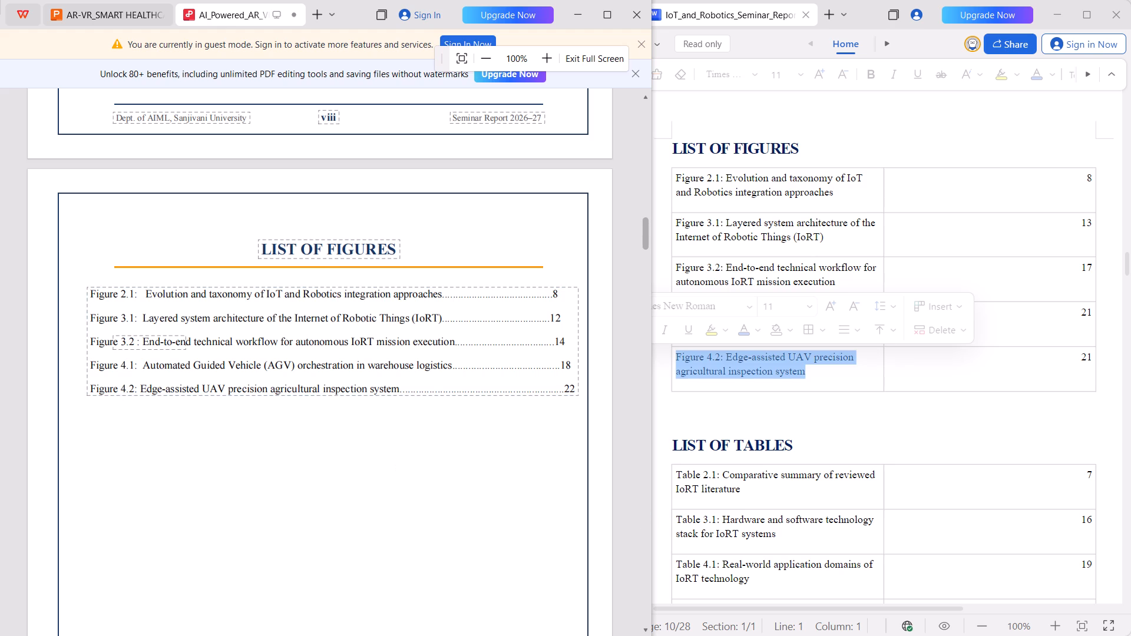
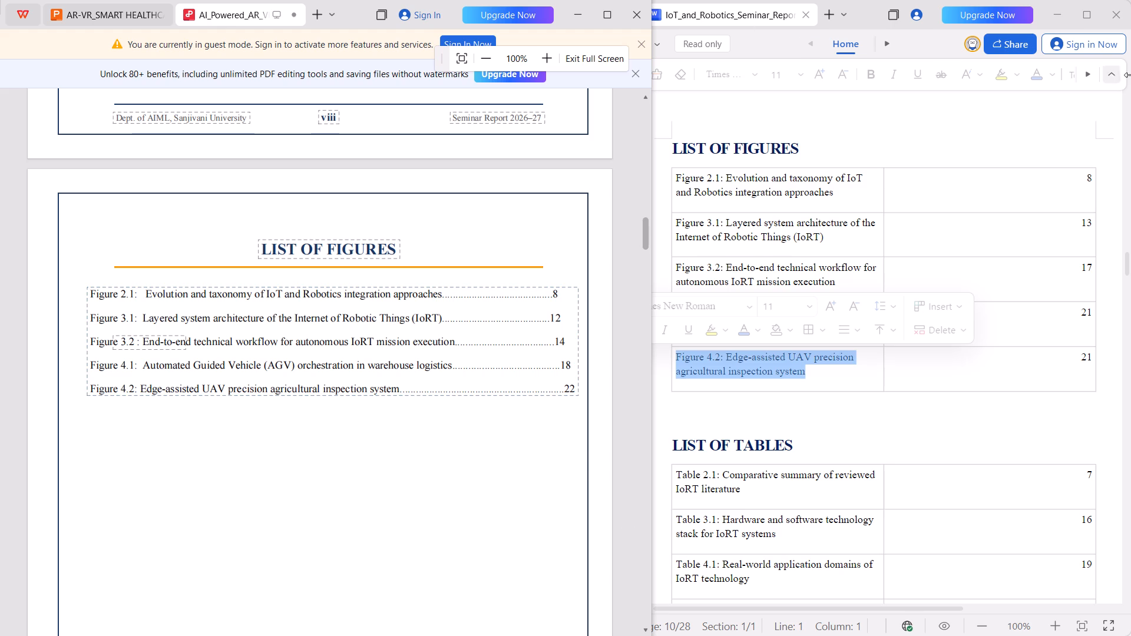
Copy the six entries, Table 2.1 to Table 4.4, without page numbers from the Word report's LIST OF TABLES.
{"action": "scroll", "coordinate": [250, 220], "scroll_direction": "down", "scroll_amount": 7}
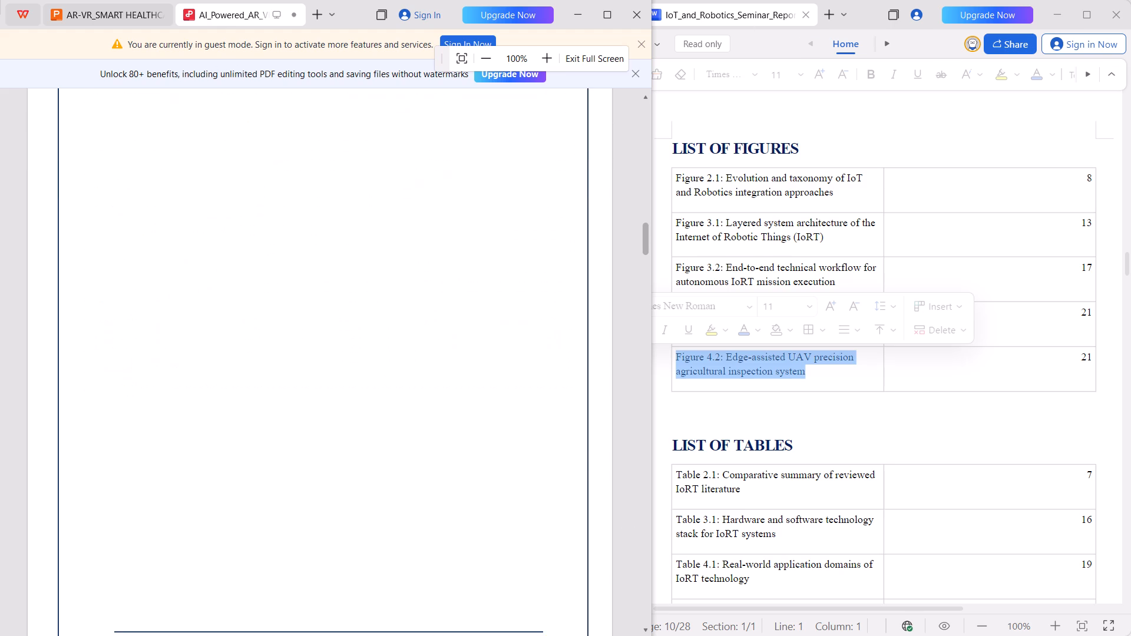
{"action": "scroll", "coordinate": [272, 214], "scroll_direction": "down", "scroll_amount": 4}
{"action": "scroll", "coordinate": [340, 217], "scroll_direction": "down", "scroll_amount": 5}
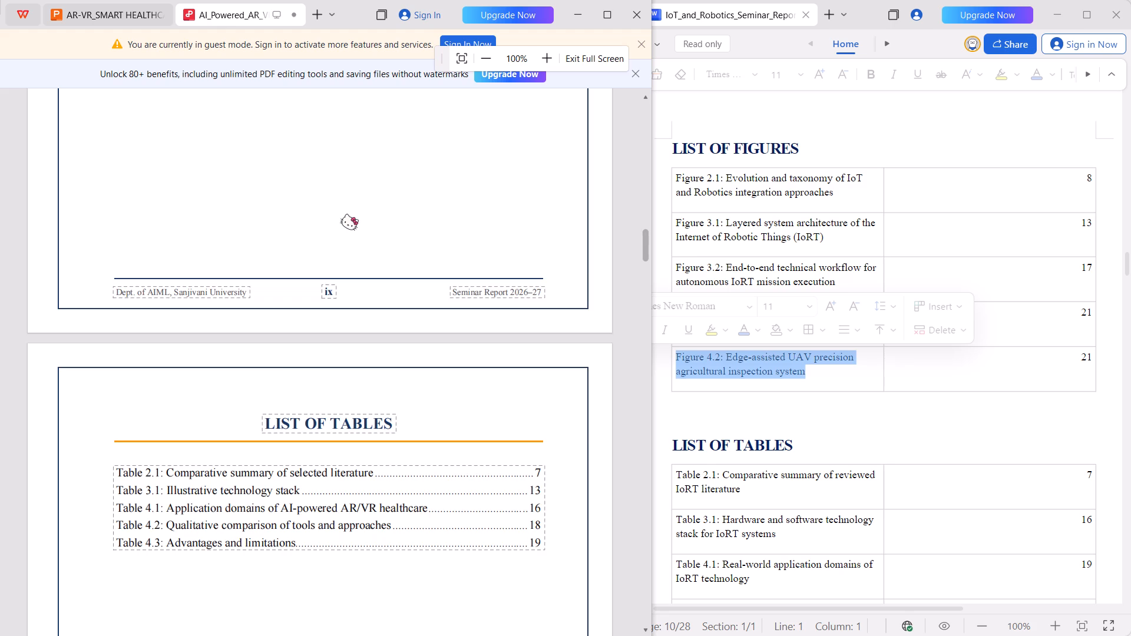
{"action": "scroll", "coordinate": [353, 214], "scroll_direction": "down", "scroll_amount": 1}
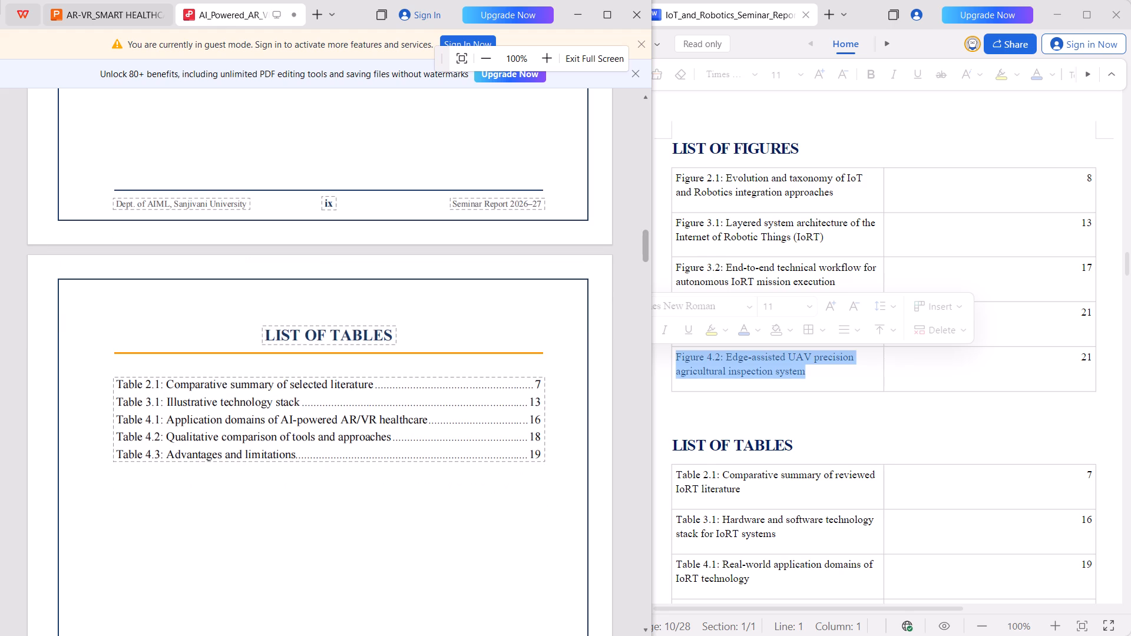
{"action": "scroll", "coordinate": [825, 401], "scroll_direction": "down", "scroll_amount": 3}
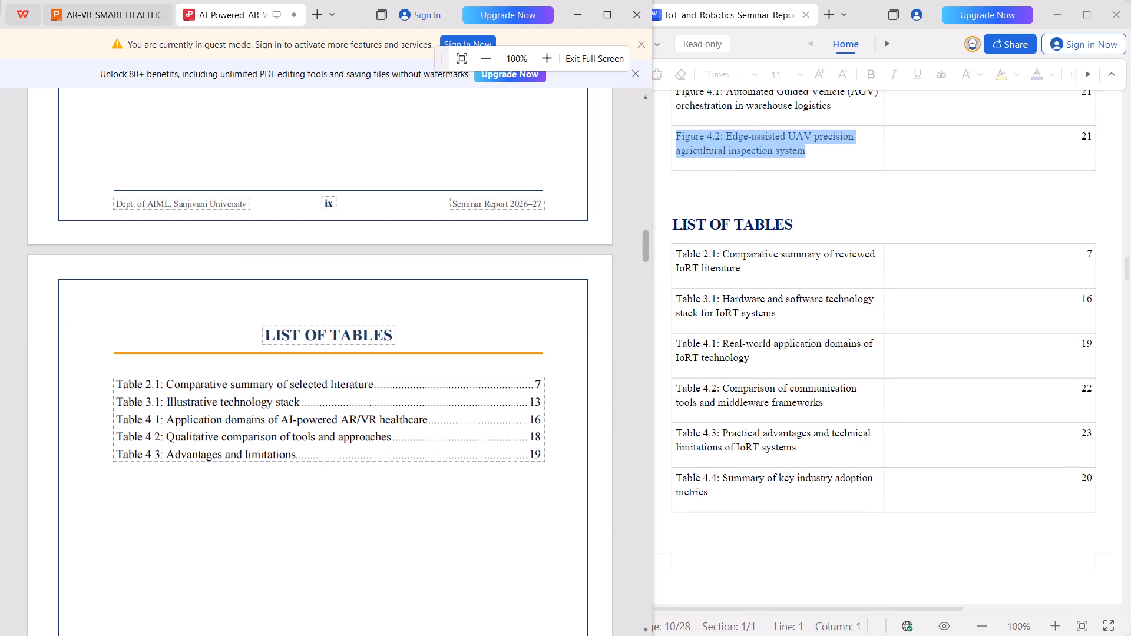
{"action": "left_click_drag", "start_coordinate": [673, 255], "coordinate": [684, 272]}
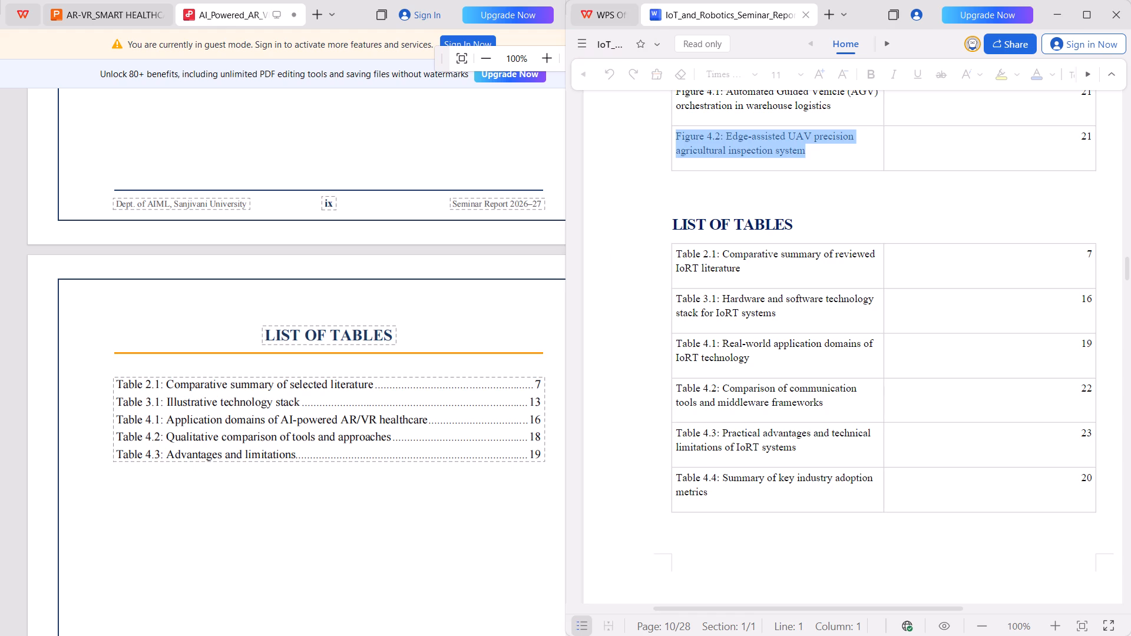
{"action": "left_click_drag", "start_coordinate": [684, 272], "coordinate": [684, 270]}
{"action": "left_click", "coordinate": [674, 251]}
{"action": "left_click_drag", "start_coordinate": [677, 253], "coordinate": [695, 459]}
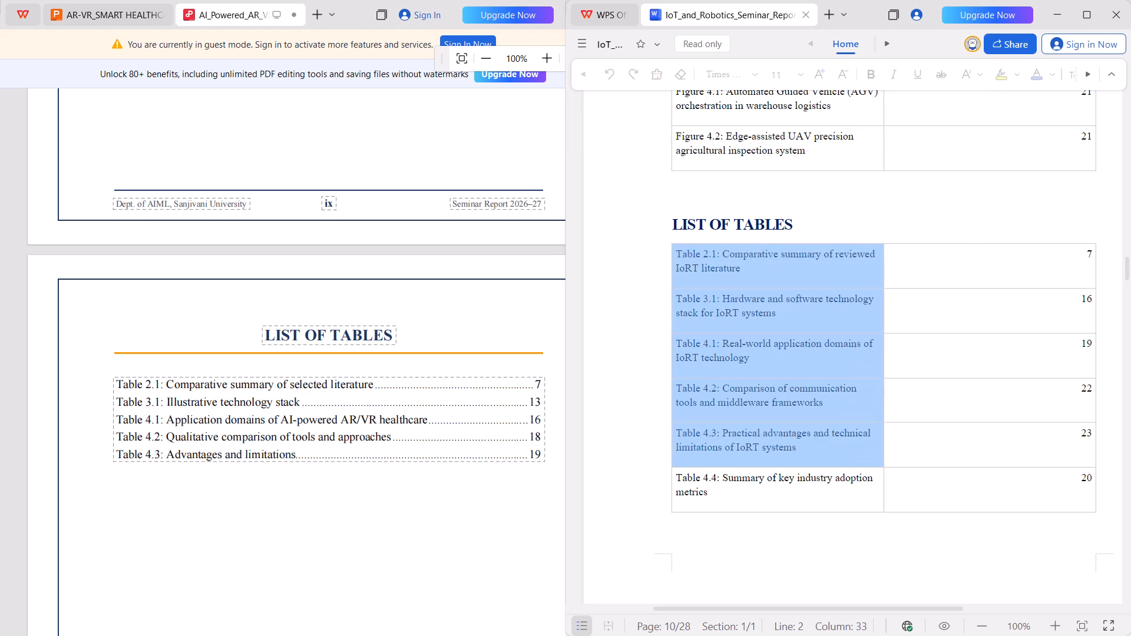
{"action": "left_click_drag", "start_coordinate": [695, 459], "coordinate": [698, 489]}
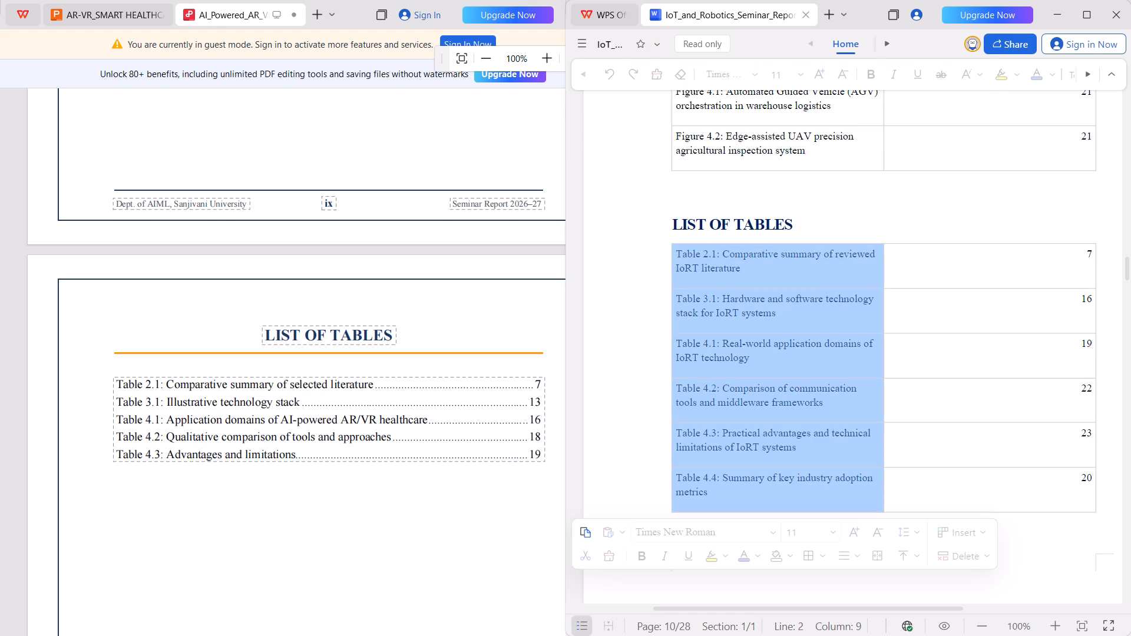
{"action": "key", "text": "ctrl+c"}
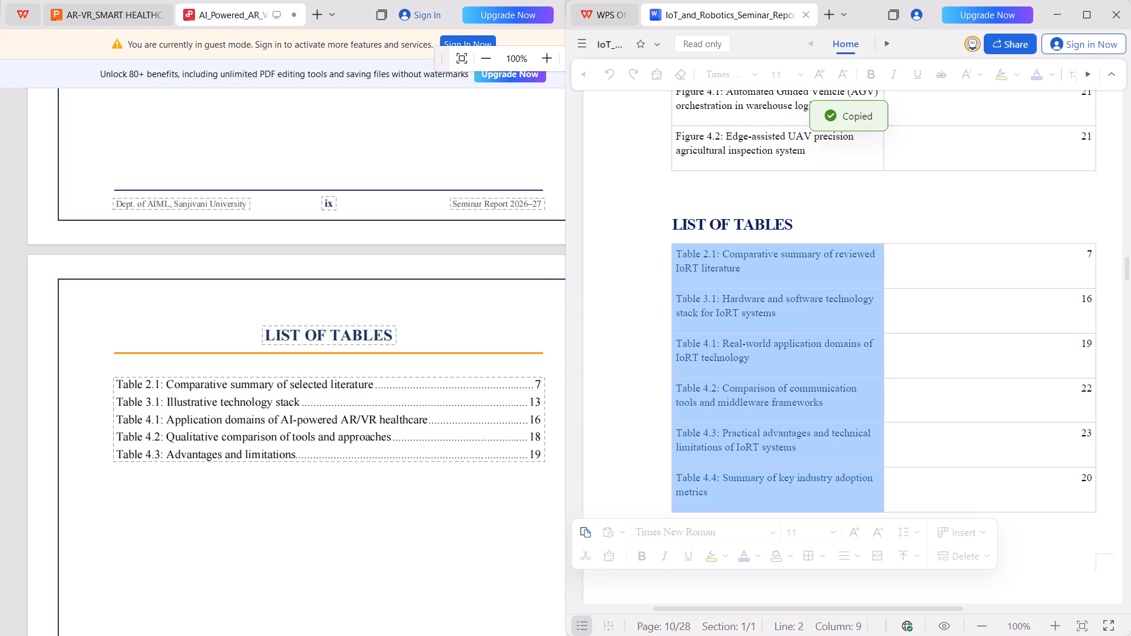
Delete the old healthcare entries block under the LIST OF TABLES heading in the PDF.
{"action": "left_click", "coordinate": [532, 459]}
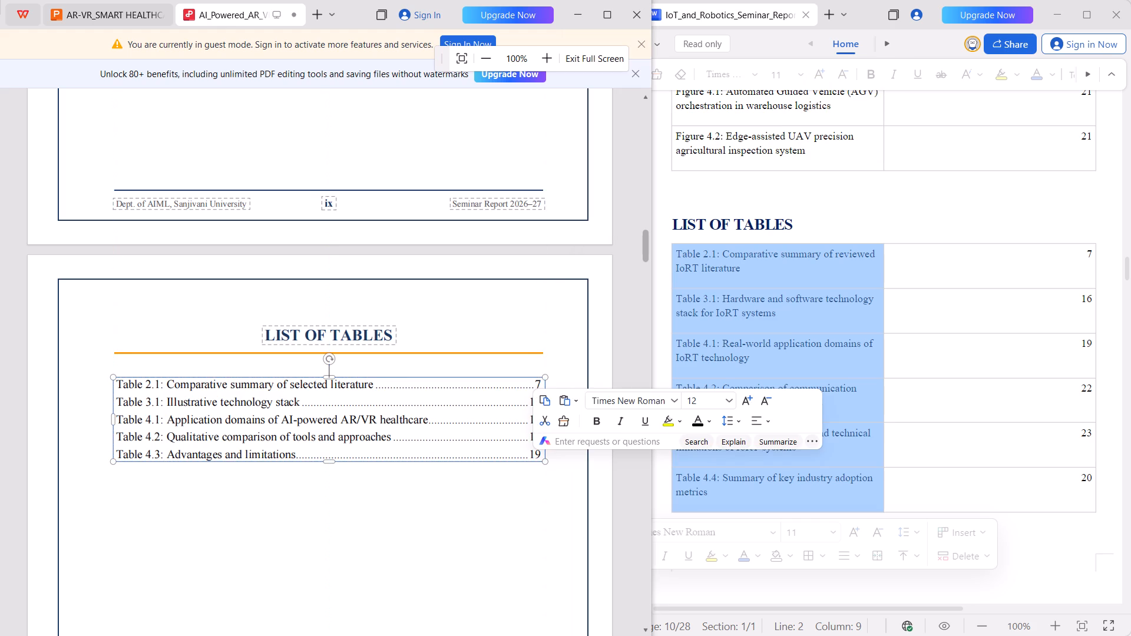
{"action": "key", "text": "Delete"}
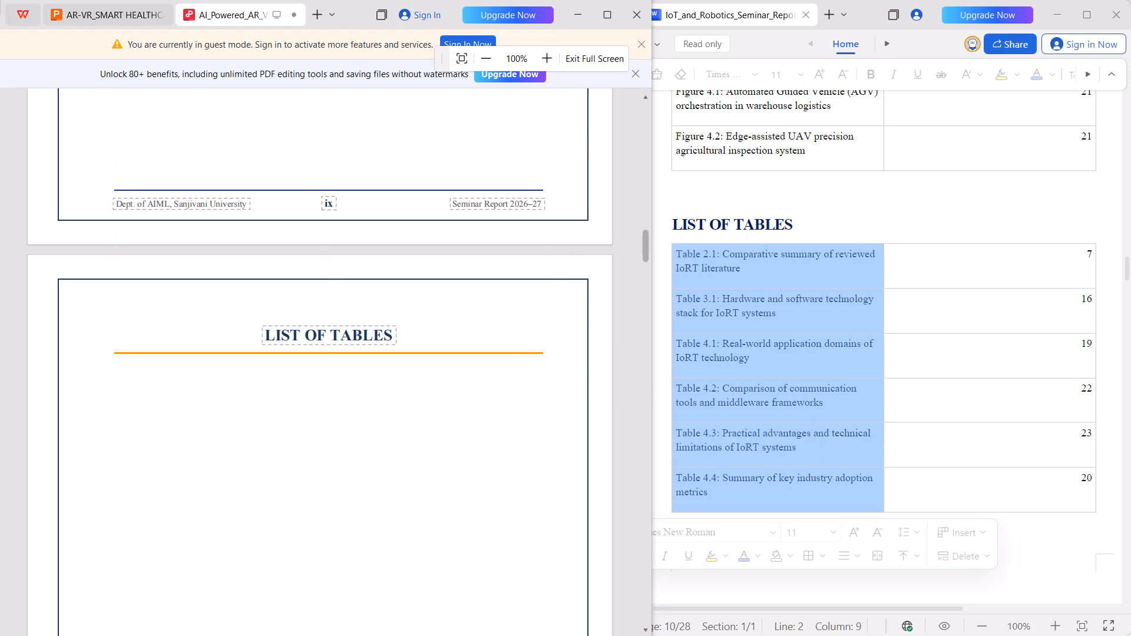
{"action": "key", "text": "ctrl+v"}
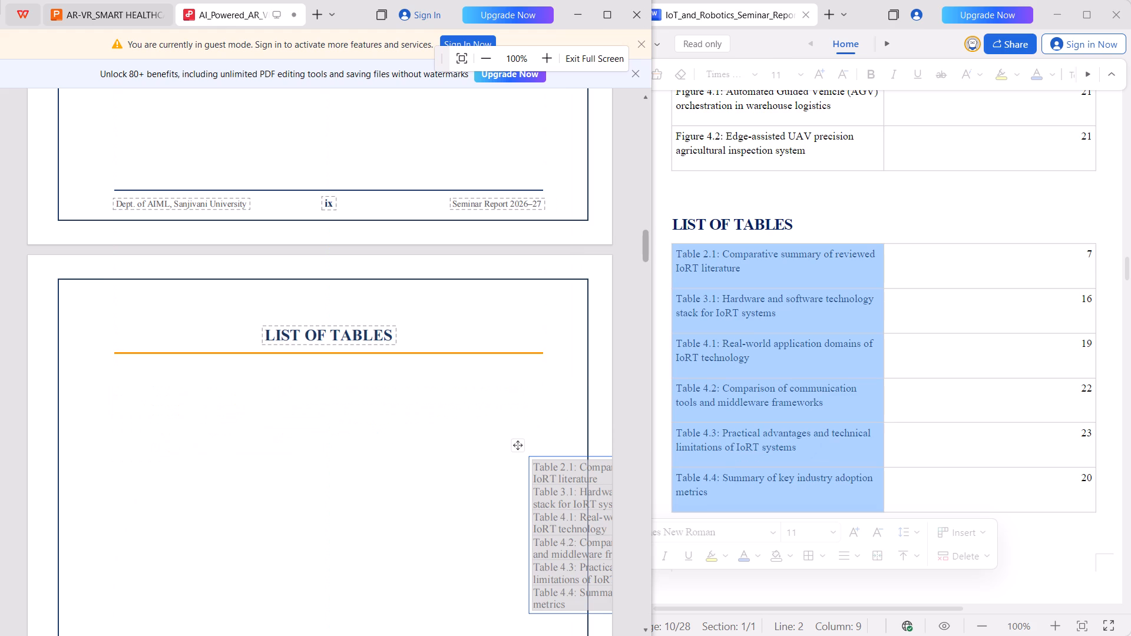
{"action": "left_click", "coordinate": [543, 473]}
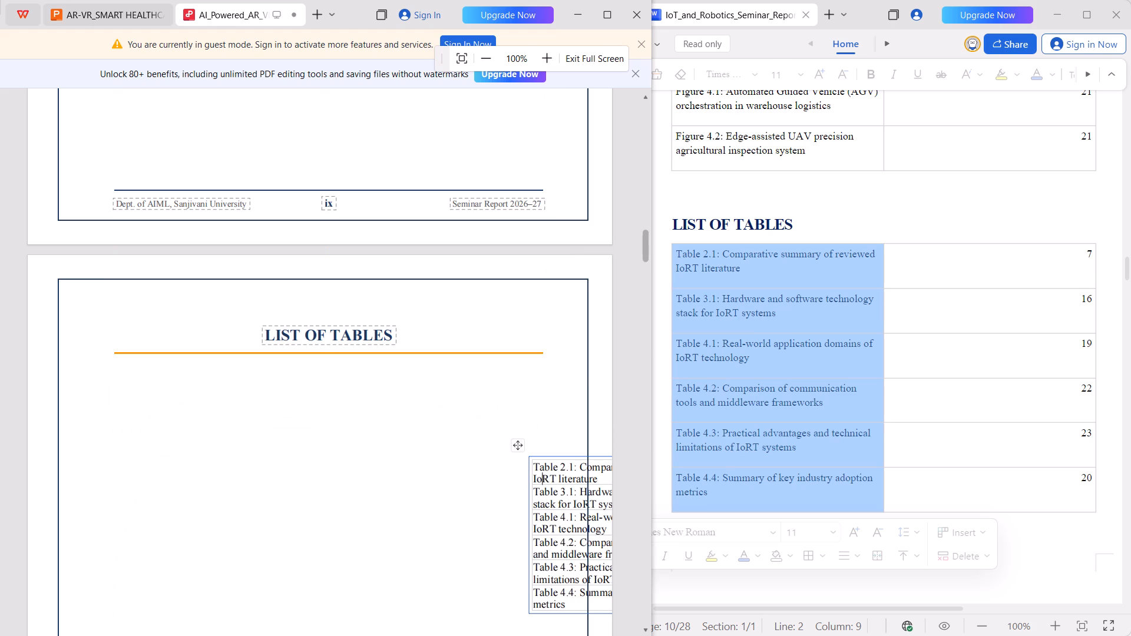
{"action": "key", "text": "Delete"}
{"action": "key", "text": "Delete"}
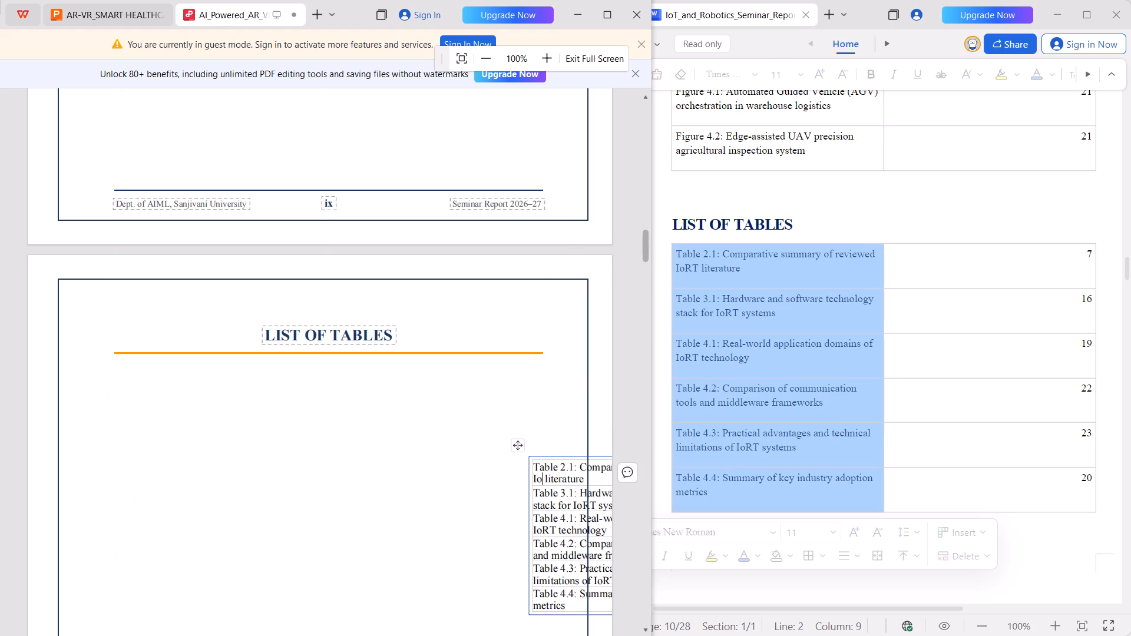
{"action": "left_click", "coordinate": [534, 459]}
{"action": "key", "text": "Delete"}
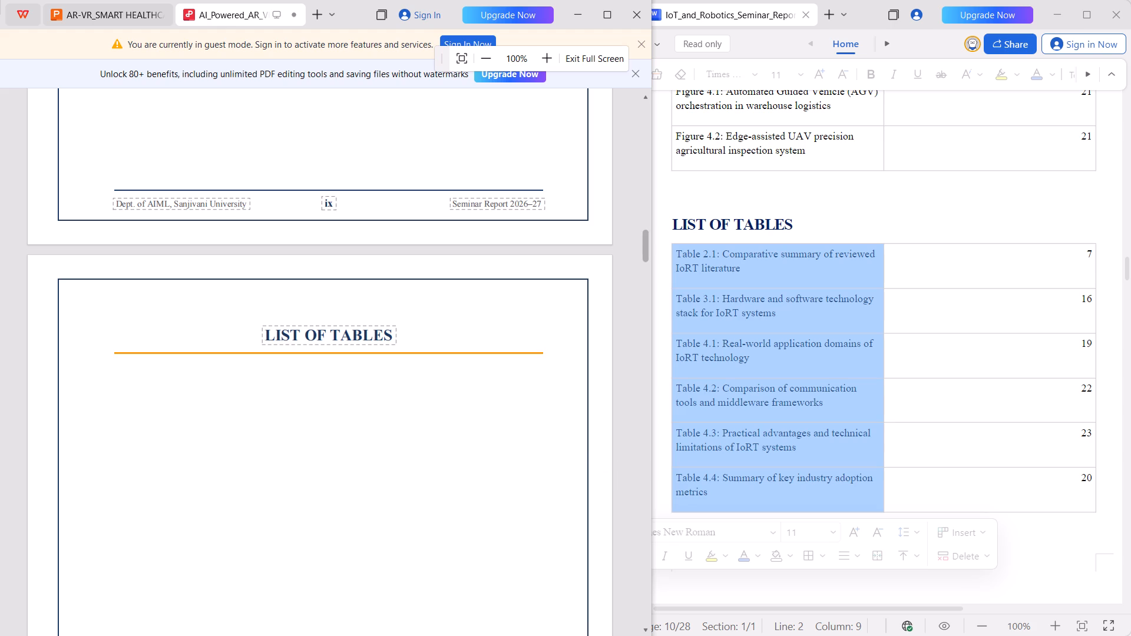
Paste the copied Table 2.1 to 4.4 entries just below the LIST OF TABLES heading in the PDF.
{"action": "left_click", "coordinate": [150, 374]}
{"action": "left_click", "coordinate": [140, 391]}
{"action": "left_click", "coordinate": [133, 373]}
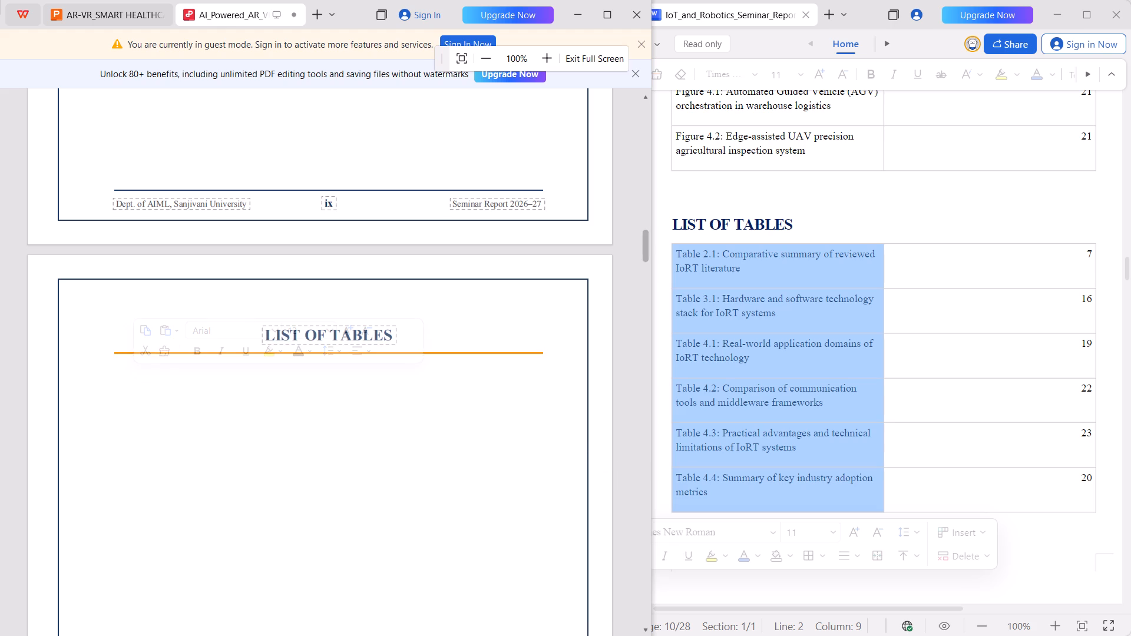
{"action": "key", "text": "ctrl+v"}
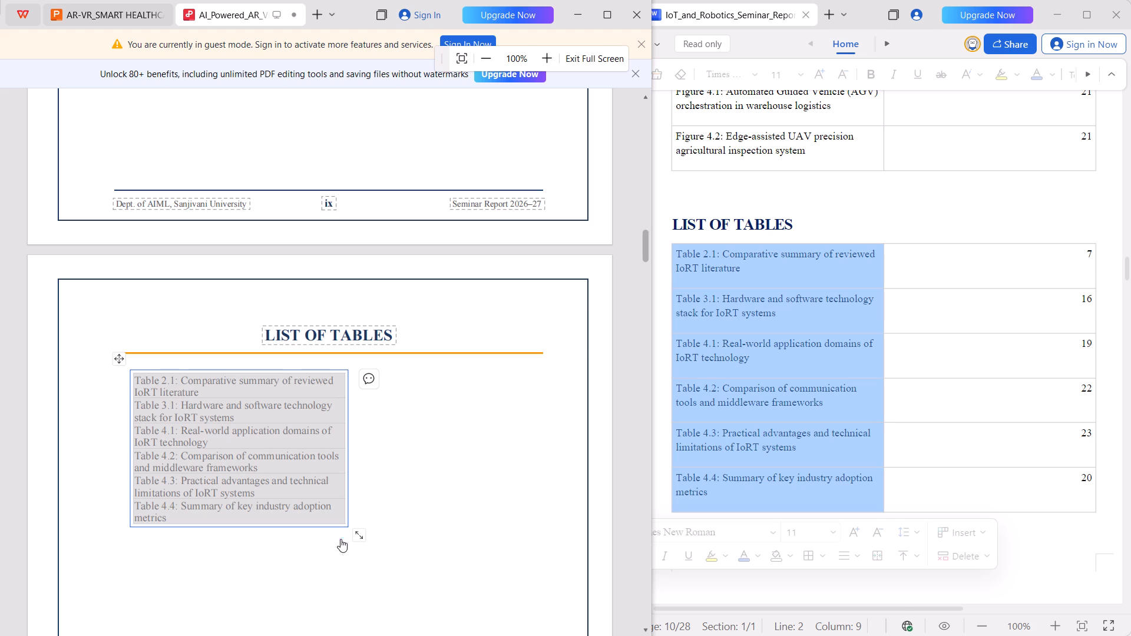
Reposition the pasted table and widen it toward the page's left margin so that each entry fits on one line.
{"action": "left_click_drag", "start_coordinate": [344, 525], "coordinate": [448, 536]}
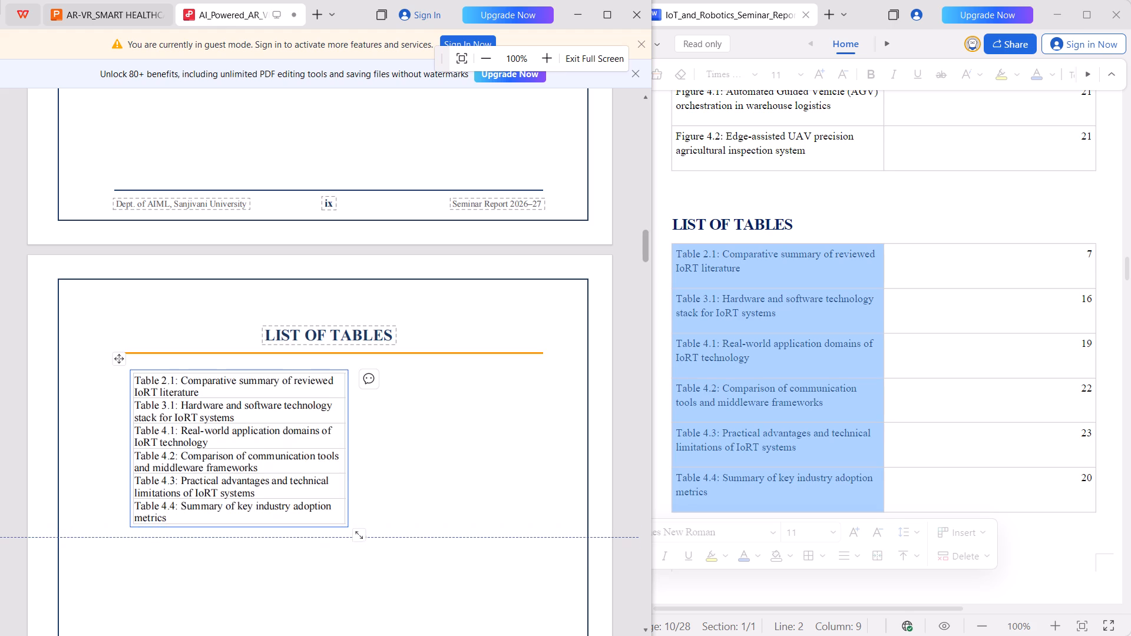
{"action": "left_click_drag", "start_coordinate": [448, 536], "coordinate": [448, 535]}
{"action": "left_click_drag", "start_coordinate": [348, 435], "coordinate": [391, 443]}
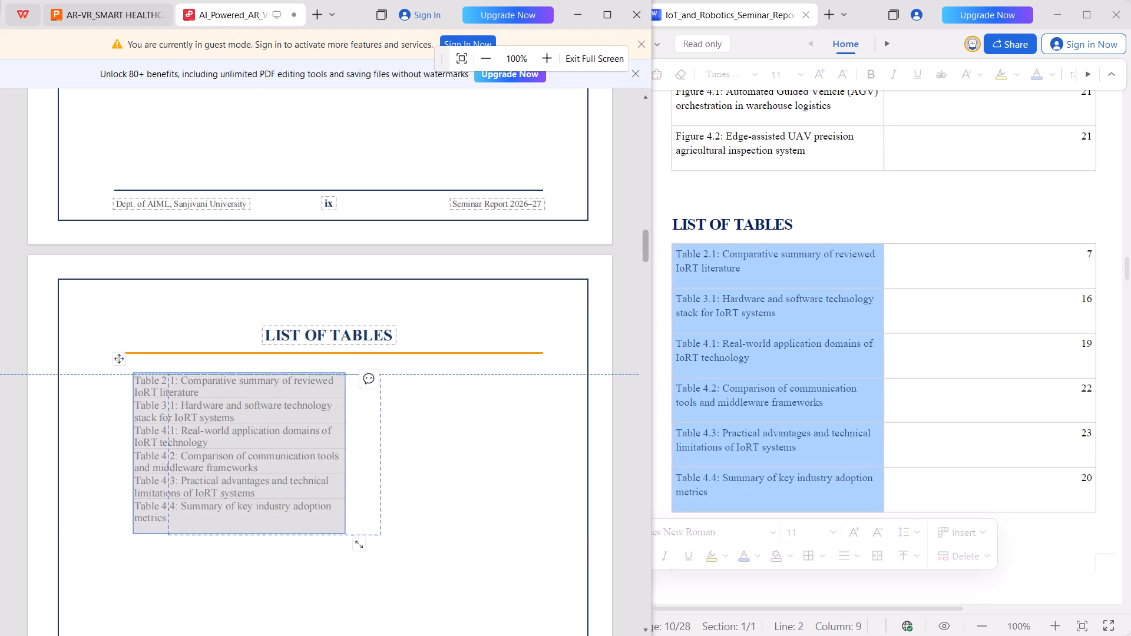
{"action": "left_click_drag", "start_coordinate": [391, 443], "coordinate": [469, 454]}
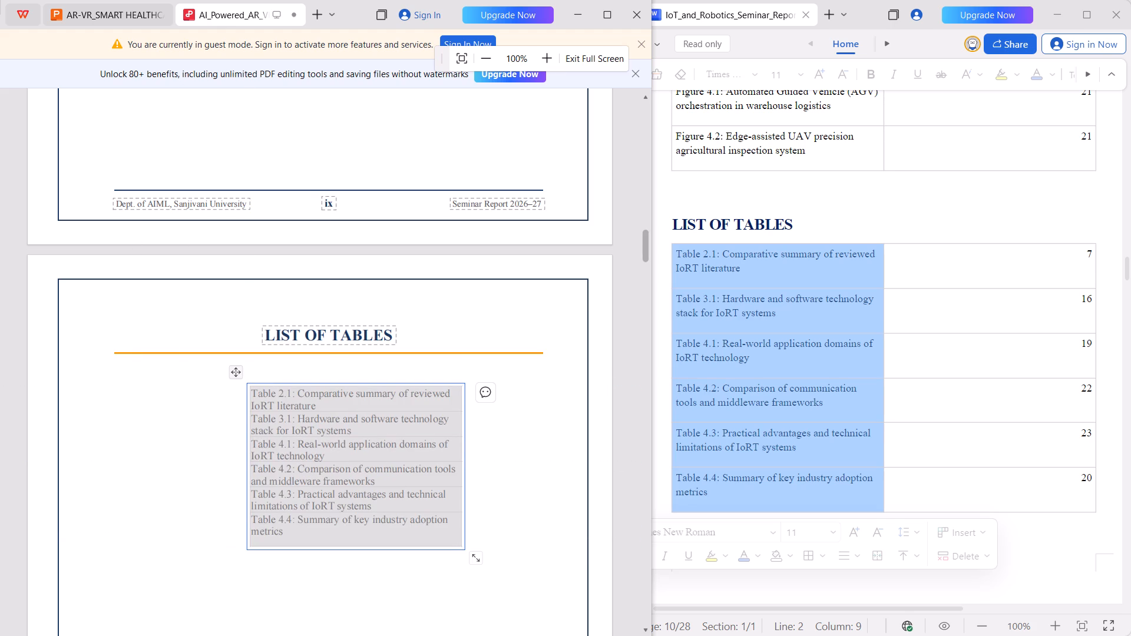
{"action": "left_click_drag", "start_coordinate": [250, 387], "coordinate": [249, 389]}
{"action": "left_click_drag", "start_coordinate": [249, 389], "coordinate": [117, 392]}
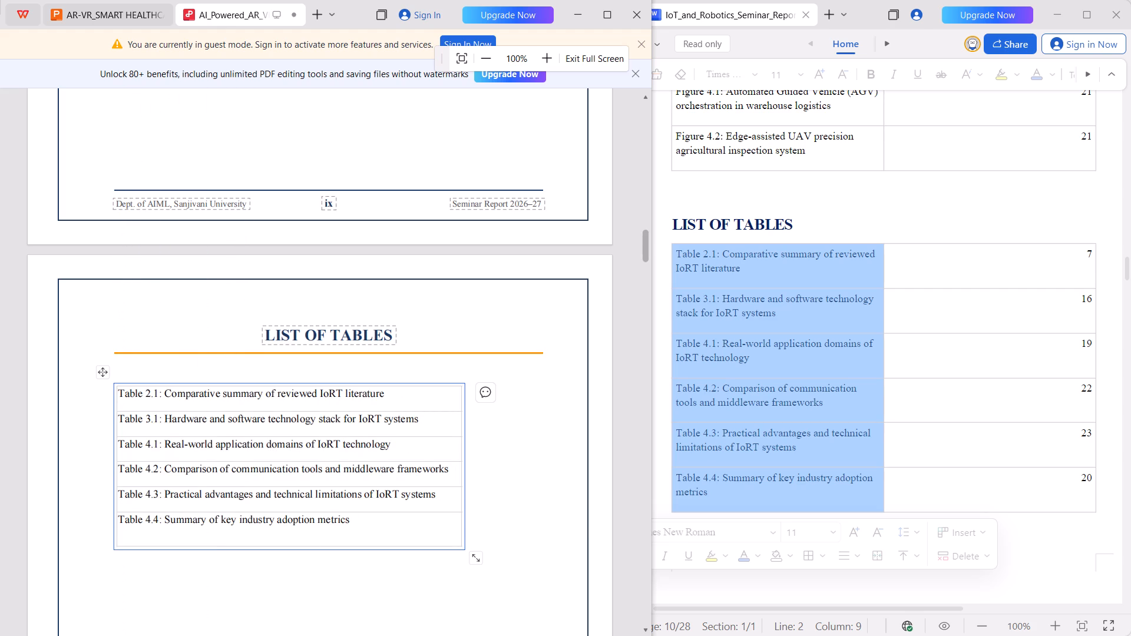
Add a dotted leader after the Table 2.1 entry, trimmed to end at the cell's right edge.
{"action": "left_click", "coordinate": [392, 397]}
{"action": "key", "text": "period"}
{"action": "key", "text": "period"}
{"action": "key", "text": "period"}
{"action": "key", "text": "period"}
{"action": "key", "text": "period"}
{"action": "key", "text": "period"}
{"action": "key", "text": "period"}
{"action": "key", "text": "period"}
{"action": "key", "text": "period"}
{"action": "key", "text": "period"}
{"action": "key", "text": "period"}
{"action": "key", "text": "period"}
{"action": "key", "text": "period"}
{"action": "key", "text": "period"}
{"action": "key", "text": "period"}
{"action": "key", "text": "period"}
{"action": "key", "text": "period"}
{"action": "key", "text": "period"}
{"action": "key", "text": "period"}
{"action": "key", "text": "period"}
{"action": "key", "text": "period"}
{"action": "key", "text": "period"}
{"action": "key", "text": "period"}
{"action": "key", "text": "period"}
{"action": "key", "text": "period"}
{"action": "key", "text": "period"}
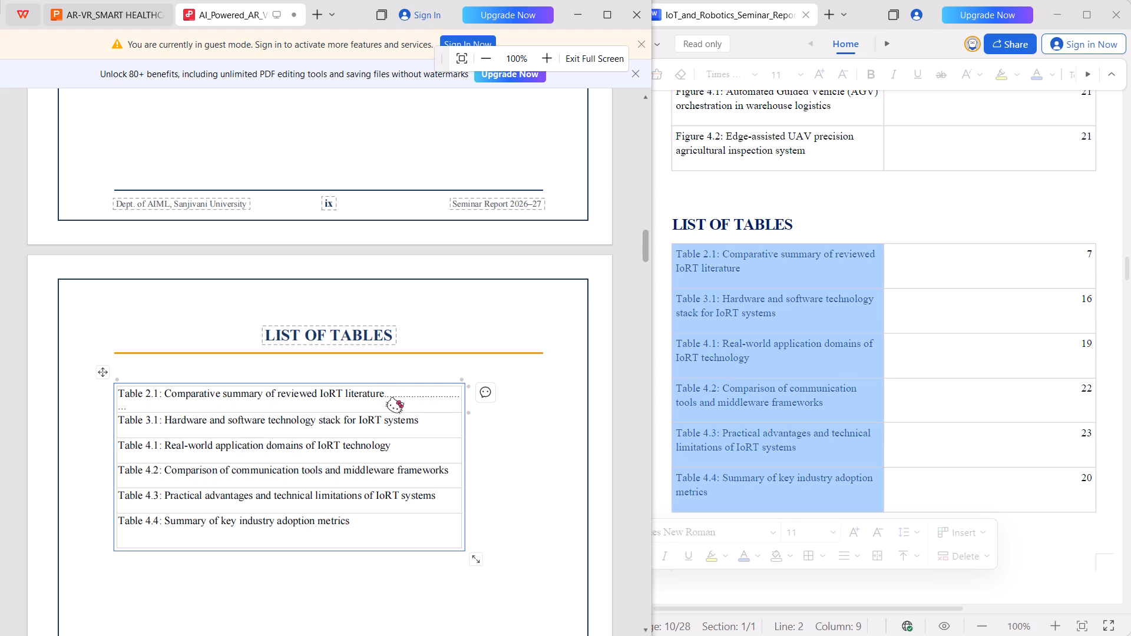
{"action": "key", "text": "period"}
{"action": "key", "text": "period"}
{"action": "key", "text": "period"}
{"action": "key", "text": "period"}
{"action": "key", "text": "period"}
{"action": "key", "text": "period"}
{"action": "key", "text": "period"}
{"action": "key", "text": "period"}
{"action": "key", "text": "period"}
{"action": "key", "text": "period"}
{"action": "key", "text": "period"}
{"action": "key", "text": "period"}
{"action": "key", "text": "period"}
{"action": "key", "text": "BackSpace"}
{"action": "key", "text": "BackSpace"}
{"action": "key", "text": "BackSpace"}
{"action": "key", "text": "BackSpace"}
{"action": "key", "text": "BackSpace"}
{"action": "key", "text": "BackSpace"}
{"action": "key", "text": "BackSpace"}
{"action": "key", "text": "BackSpace"}
{"action": "key", "text": "BackSpace"}
{"action": "key", "text": "BackSpace"}
{"action": "key", "text": "BackSpace"}
{"action": "key", "text": "BackSpace"}
{"action": "key", "text": "BackSpace"}
{"action": "key", "text": "BackSpace"}
{"action": "key", "text": "BackSpace"}
{"action": "key", "text": "BackSpace"}
{"action": "key", "text": "BackSpace"}
Insert an empty second column after the table entries and extend the table's right edge to the page margin.
{"action": "left_click", "coordinate": [464, 380]}
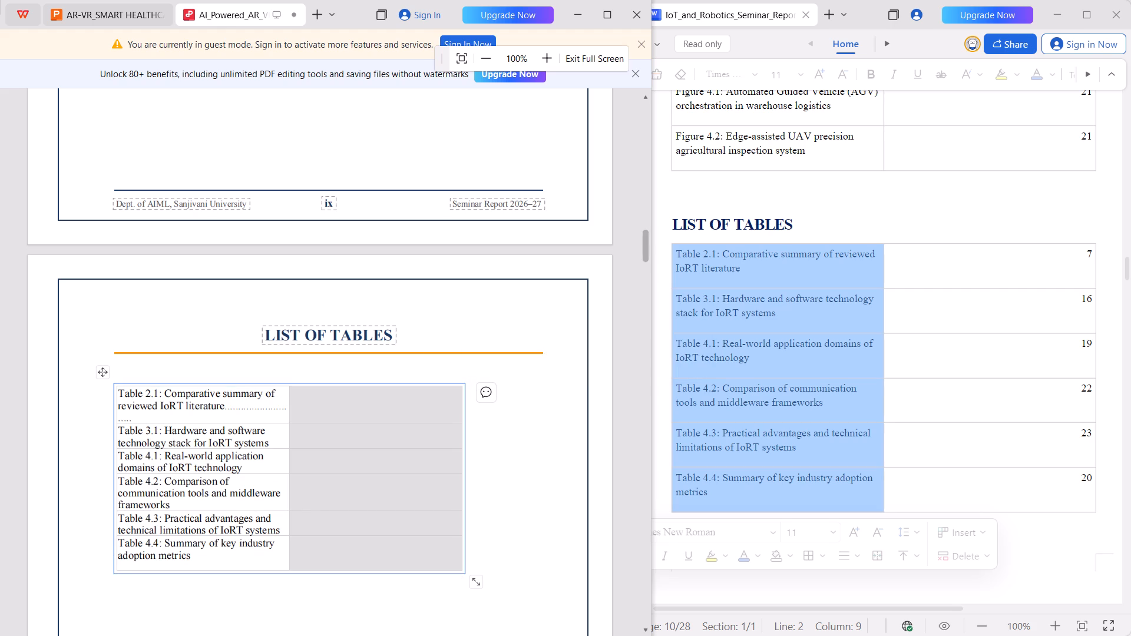
{"action": "left_click_drag", "start_coordinate": [461, 565], "coordinate": [499, 559]}
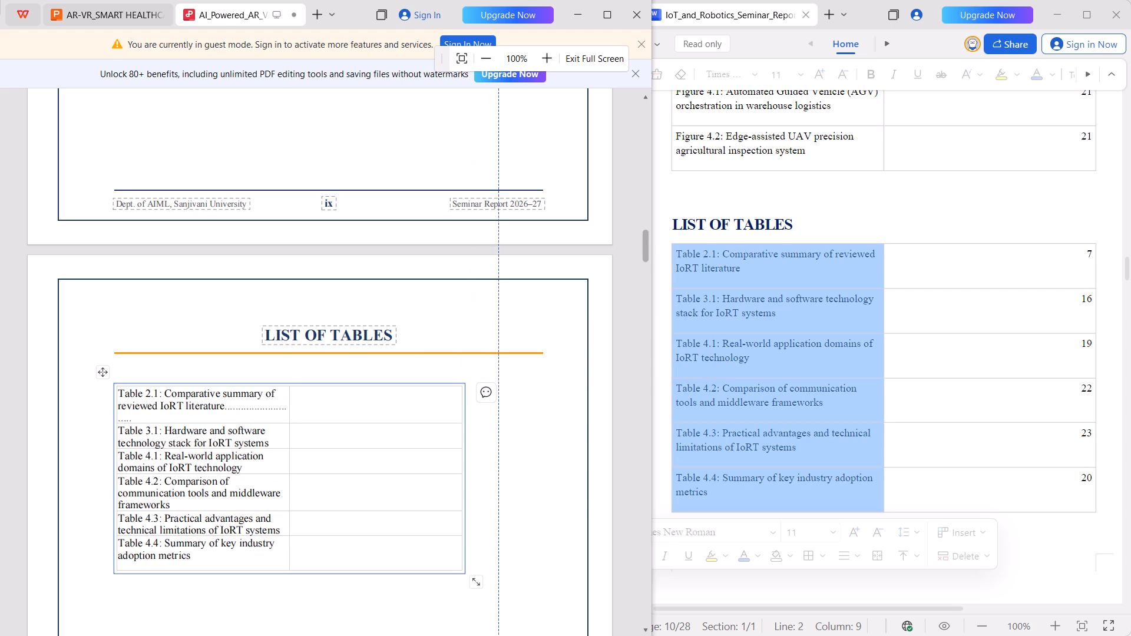
{"action": "left_click_drag", "start_coordinate": [499, 559], "coordinate": [554, 568]}
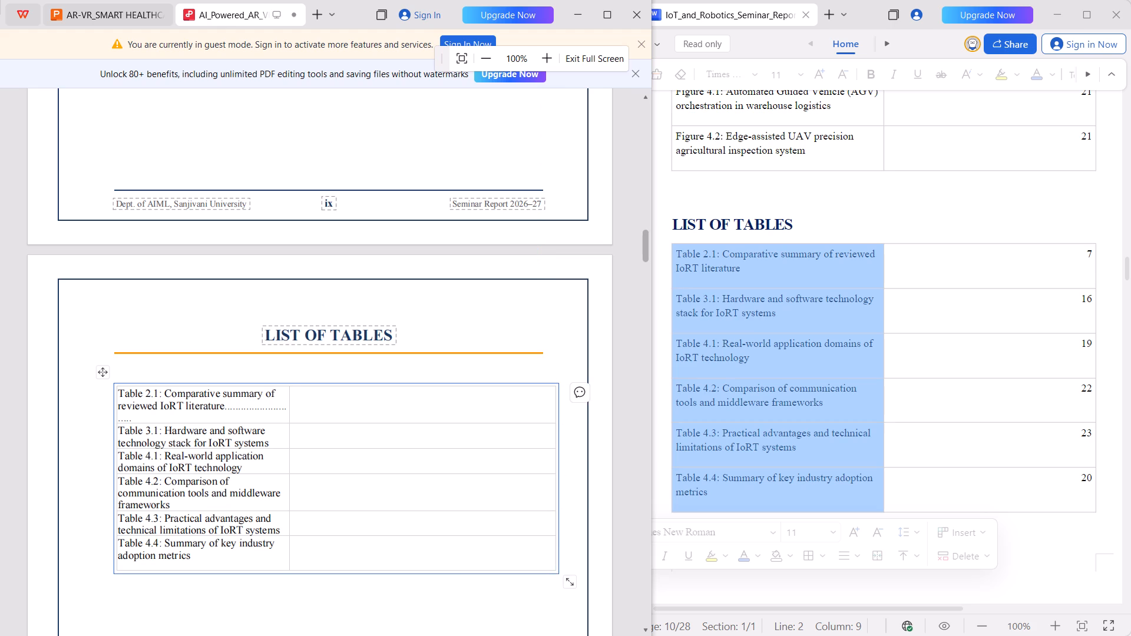
Widen the entries column by moving the divider between the two columns to the right.
{"action": "left_click_drag", "start_coordinate": [290, 485], "coordinate": [296, 483]}
{"action": "left_click_drag", "start_coordinate": [296, 483], "coordinate": [554, 506]}
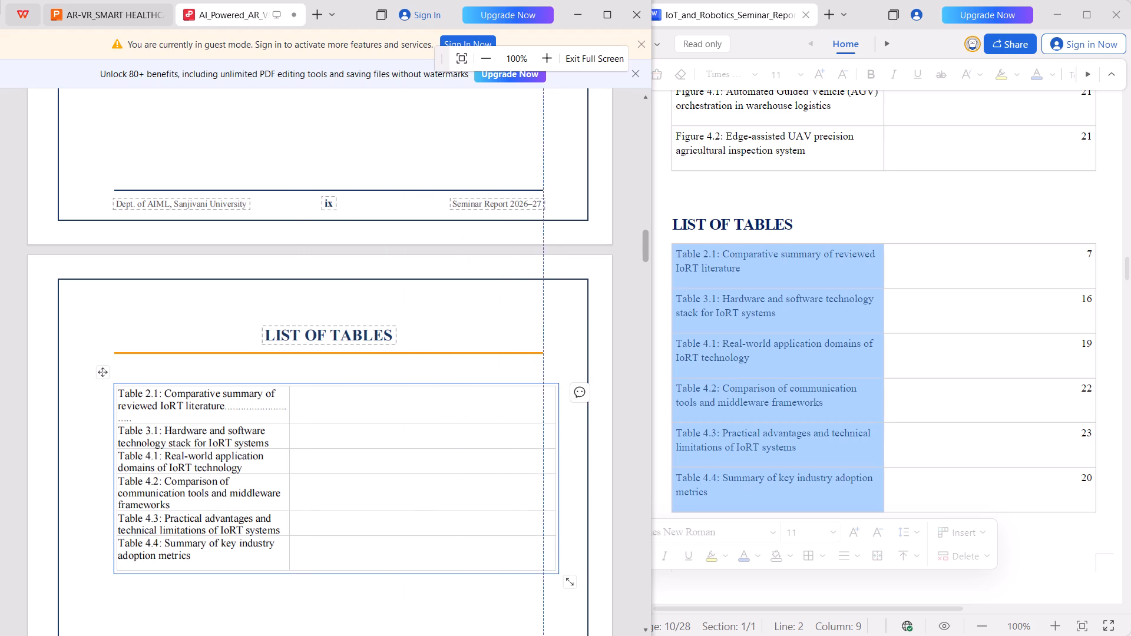
{"action": "left_click_drag", "start_coordinate": [554, 506], "coordinate": [556, 504]}
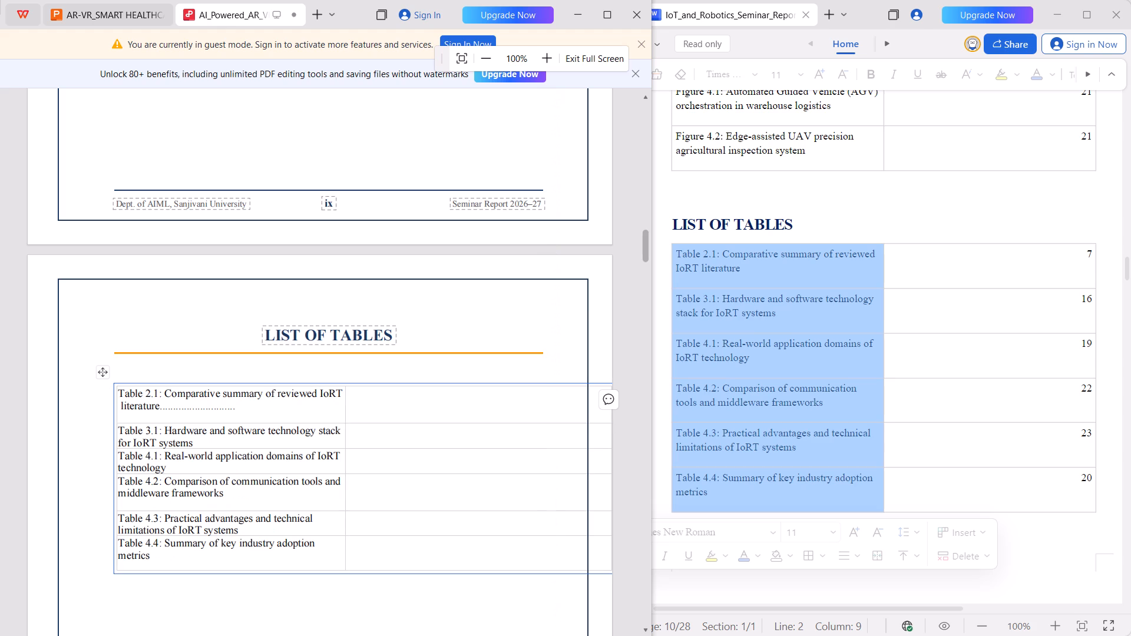
Delete the pasted two-column table from the List of Tables page.
{"action": "left_click_drag", "start_coordinate": [344, 407], "coordinate": [554, 422]}
{"action": "left_click_drag", "start_coordinate": [554, 422], "coordinate": [553, 421]}
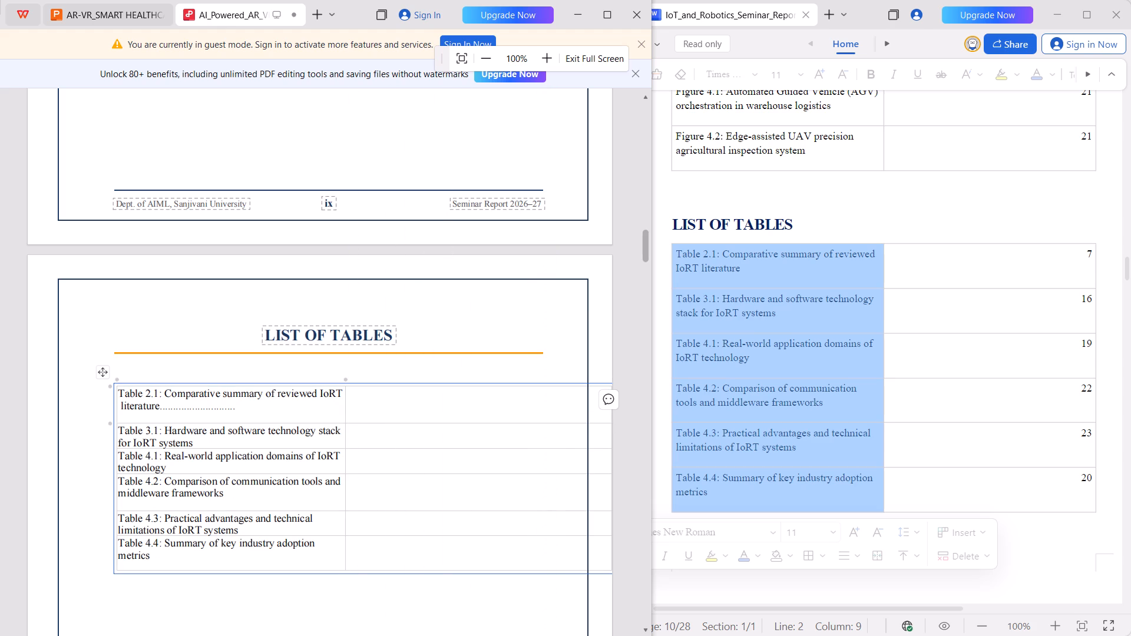
{"action": "key", "text": "BackSpace"}
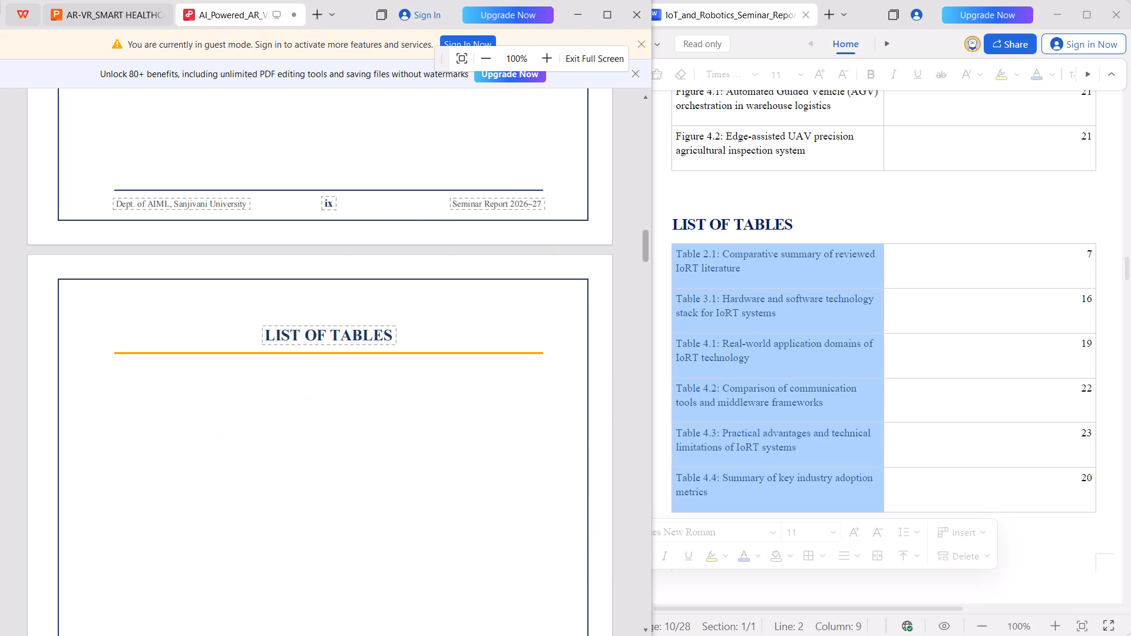
{"action": "key", "text": "BackSpace"}
Copy the Table 2.1 entry's text from the IoT and Robotics seminar document and paste it below the PDF's List of Tables heading.
{"action": "left_click", "coordinate": [823, 187]}
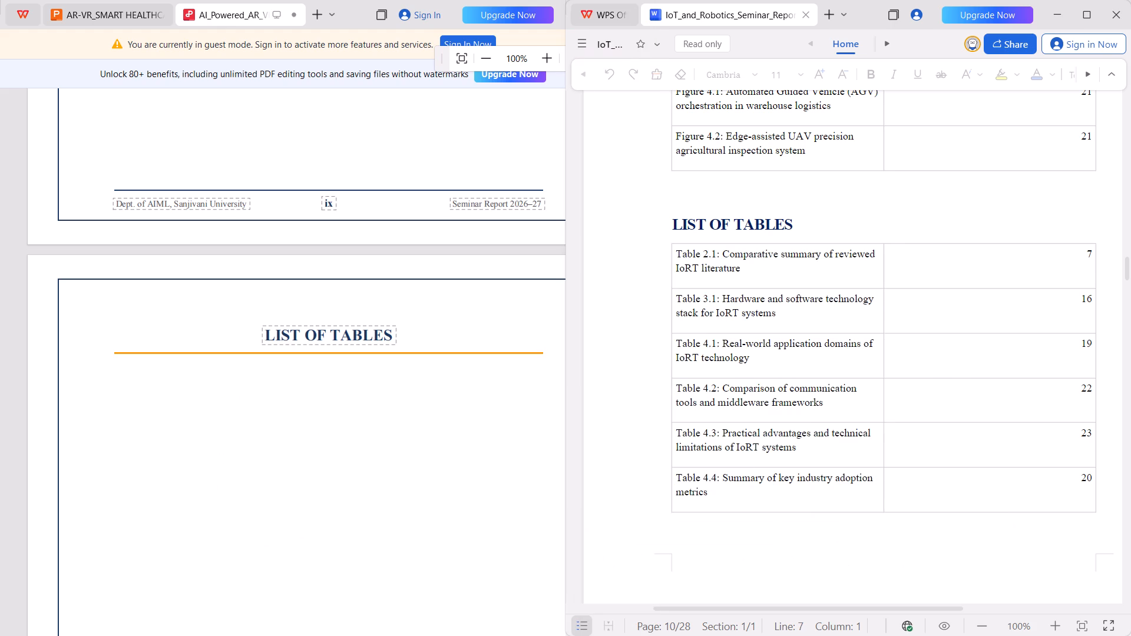
{"action": "double_click", "coordinate": [678, 255]}
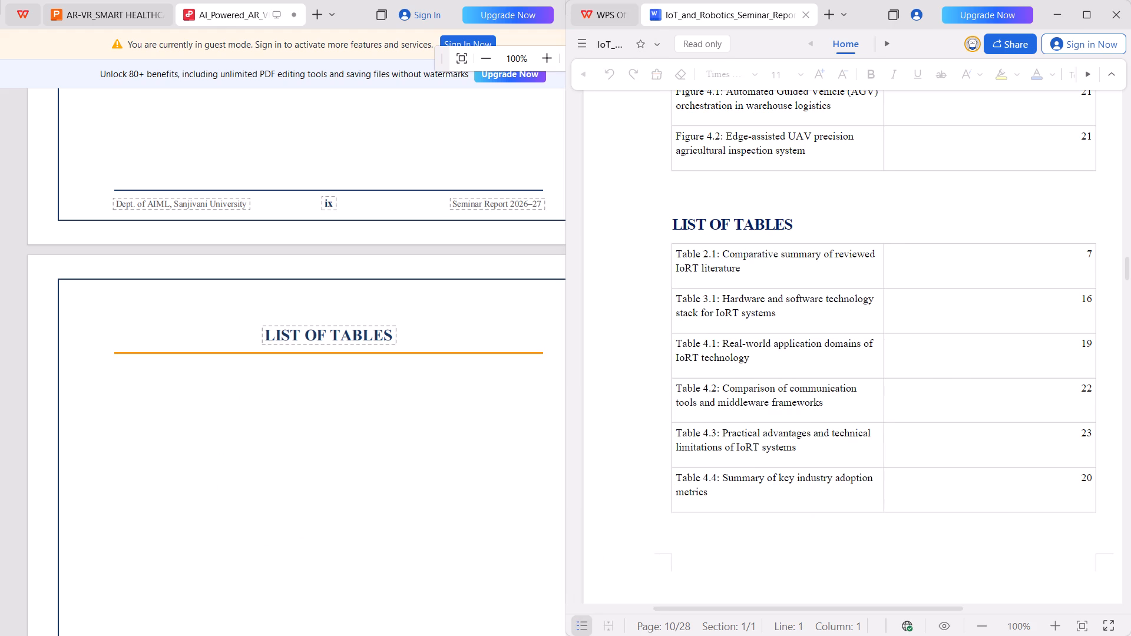
{"action": "double_click", "coordinate": [681, 255]}
{"action": "left_click", "coordinate": [684, 256]}
{"action": "left_click_drag", "start_coordinate": [706, 254], "coordinate": [720, 263]}
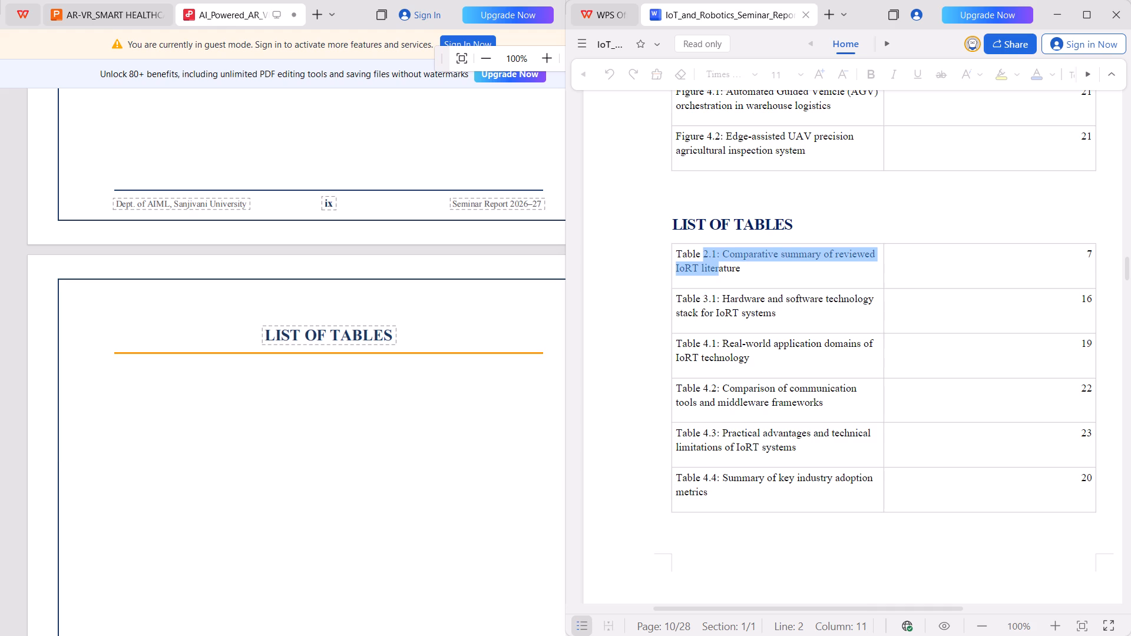
{"action": "left_click", "coordinate": [624, 296]}
{"action": "left_click", "coordinate": [634, 260]}
{"action": "left_click_drag", "start_coordinate": [675, 251], "coordinate": [686, 254]}
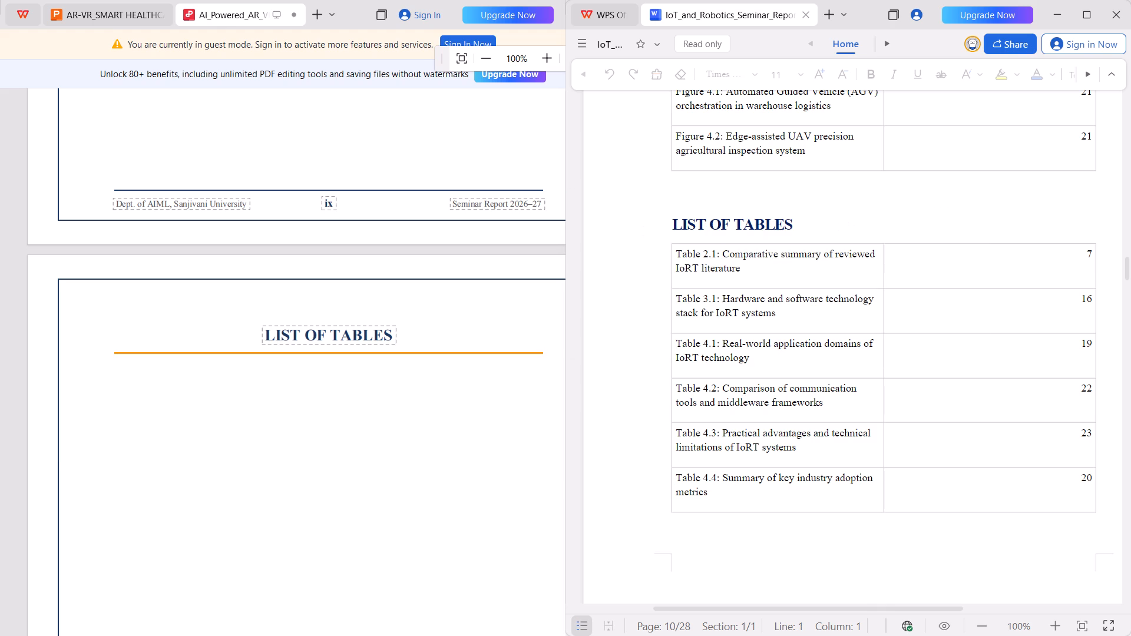
{"action": "left_click_drag", "start_coordinate": [686, 254], "coordinate": [695, 264]}
{"action": "left_click", "coordinate": [679, 255]}
{"action": "left_click_drag", "start_coordinate": [679, 255], "coordinate": [692, 255]}
{"action": "left_click_drag", "start_coordinate": [692, 255], "coordinate": [739, 268]}
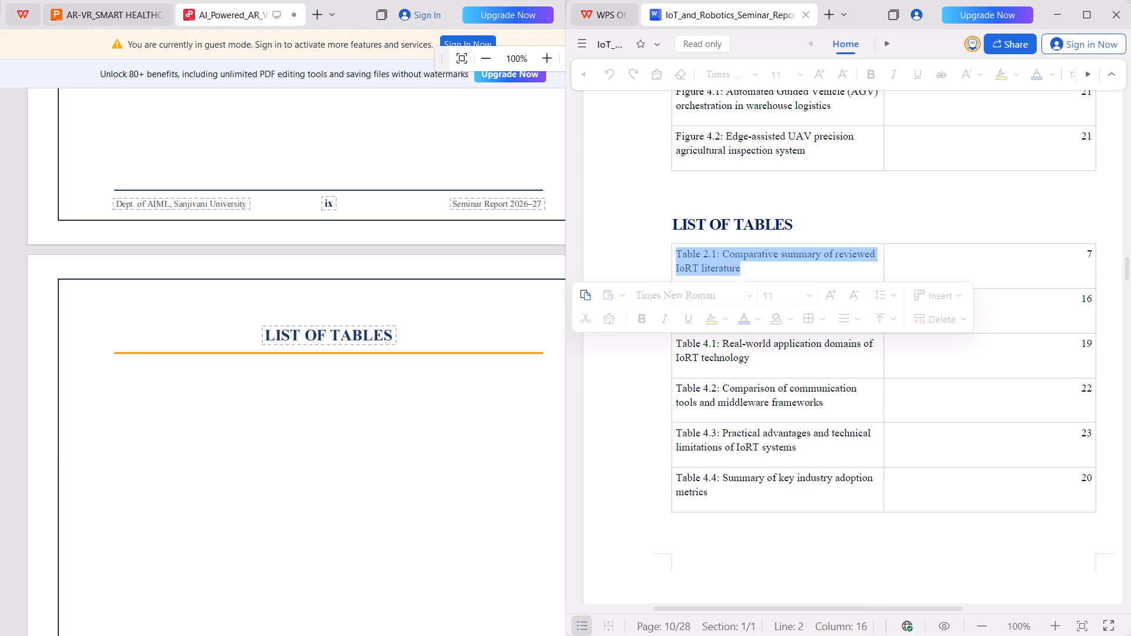
{"action": "key", "text": "ctrl+c"}
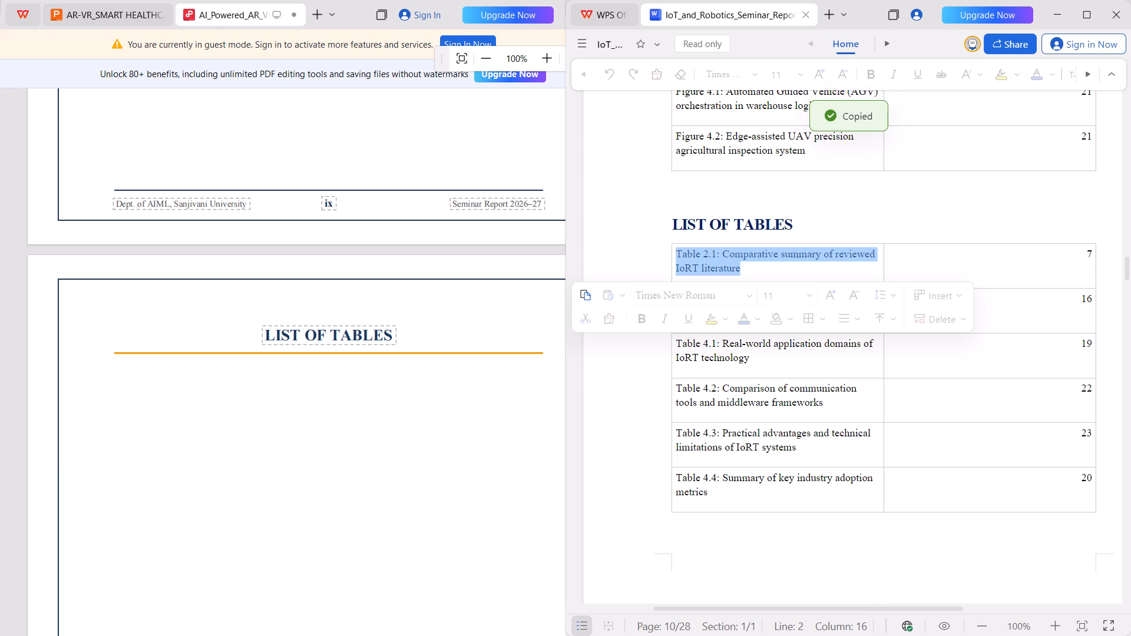
{"action": "left_click", "coordinate": [172, 381]}
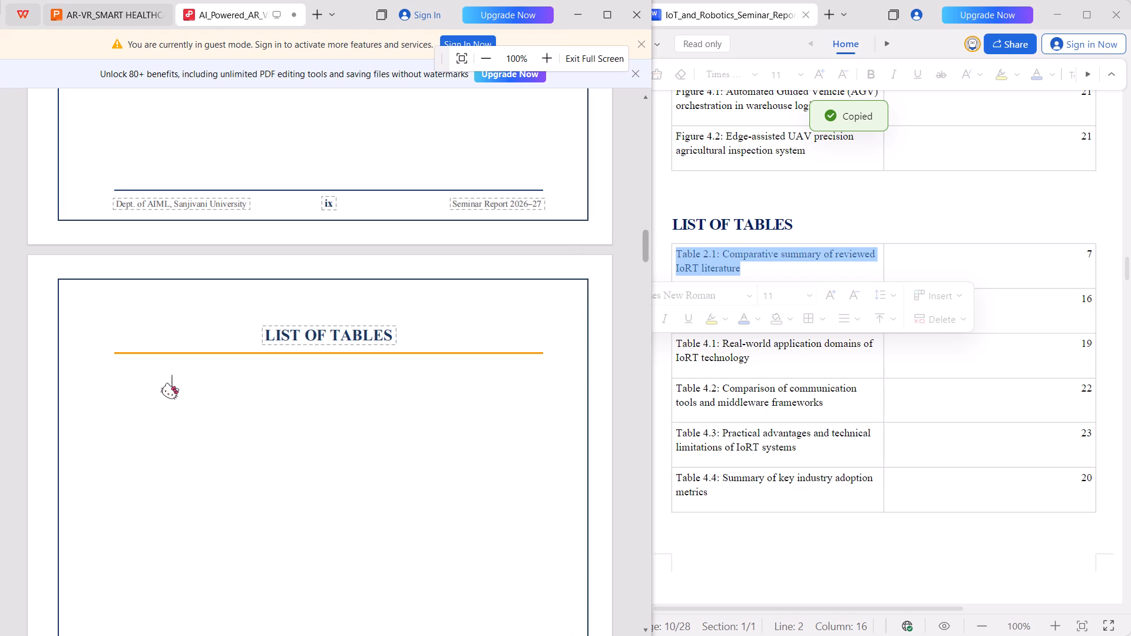
{"action": "key", "text": "ctrl+v"}
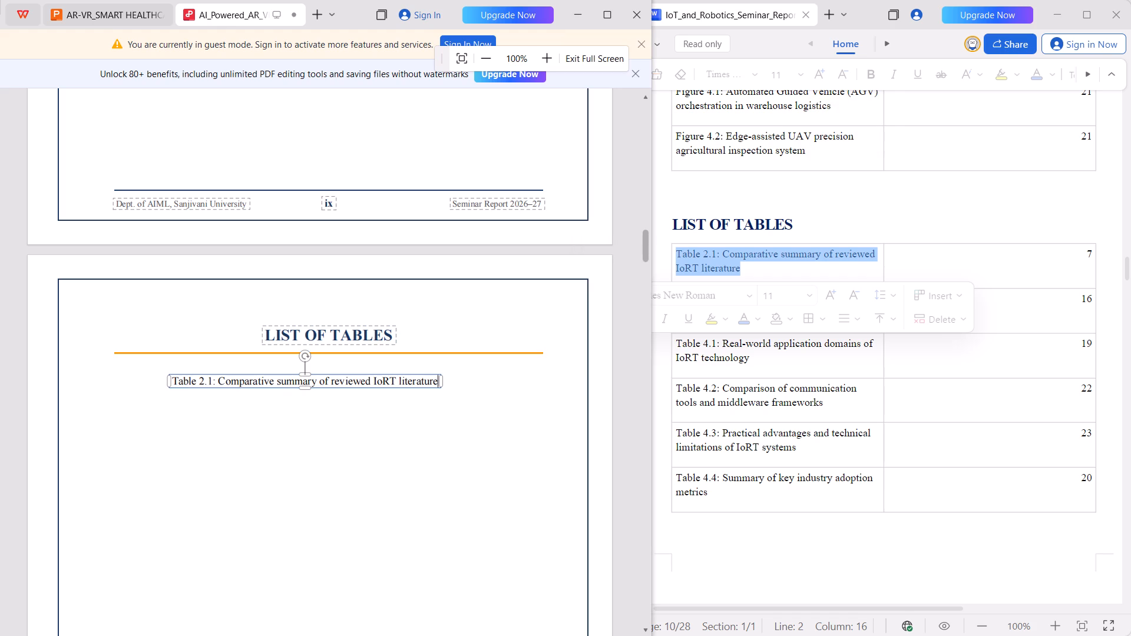
Add a dotted leader after the Table 2.1 entry, reaching the right end of the gold rule.
{"action": "key", "text": "period"}
{"action": "key", "text": "period"}
{"action": "key", "text": "period"}
{"action": "key", "text": "period"}
{"action": "key", "text": "period"}
{"action": "key", "text": "period"}
{"action": "key", "text": "period"}
{"action": "key", "text": "period"}
{"action": "key", "text": "period"}
{"action": "key", "text": "period"}
{"action": "key", "text": "period"}
{"action": "key", "text": "period"}
{"action": "type", "text": "......."}
{"action": "type", "text": "........"}
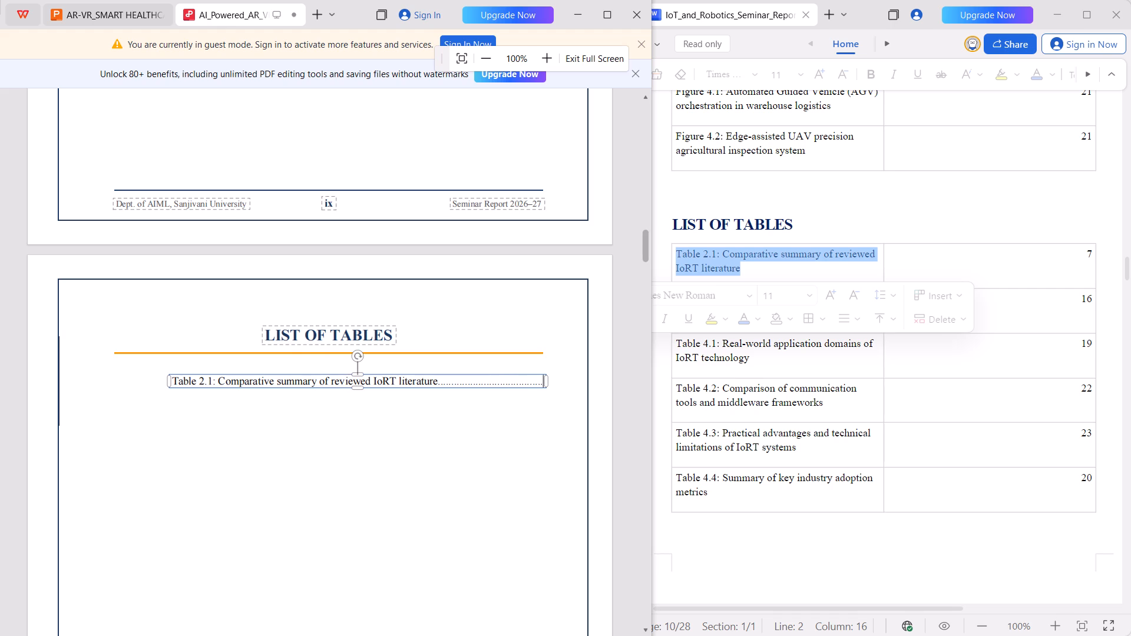
Move the Table 2.1 entry so its left edge aligns with the start of the gold rule.
{"action": "left_click_drag", "start_coordinate": [167, 382], "coordinate": [111, 389]}
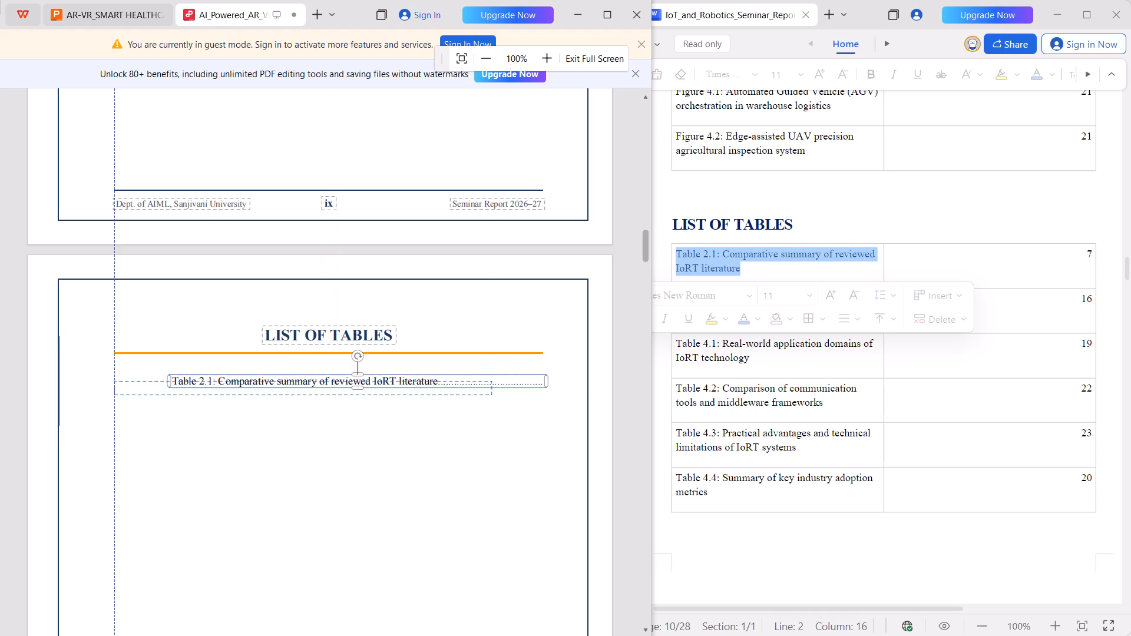
{"action": "left_click_drag", "start_coordinate": [111, 389], "coordinate": [110, 389]}
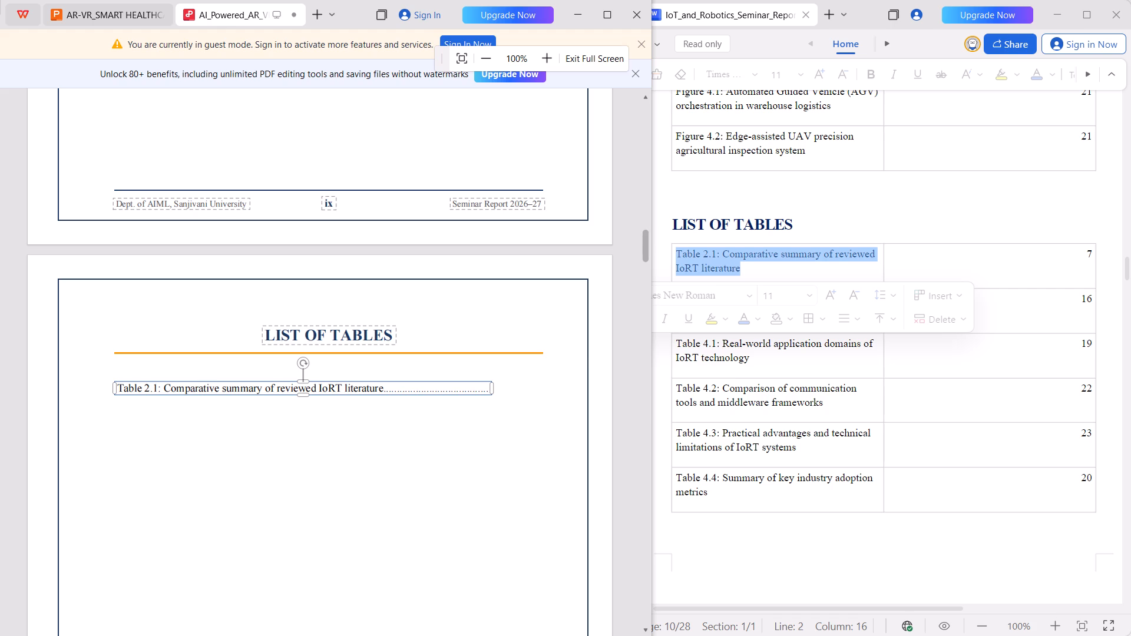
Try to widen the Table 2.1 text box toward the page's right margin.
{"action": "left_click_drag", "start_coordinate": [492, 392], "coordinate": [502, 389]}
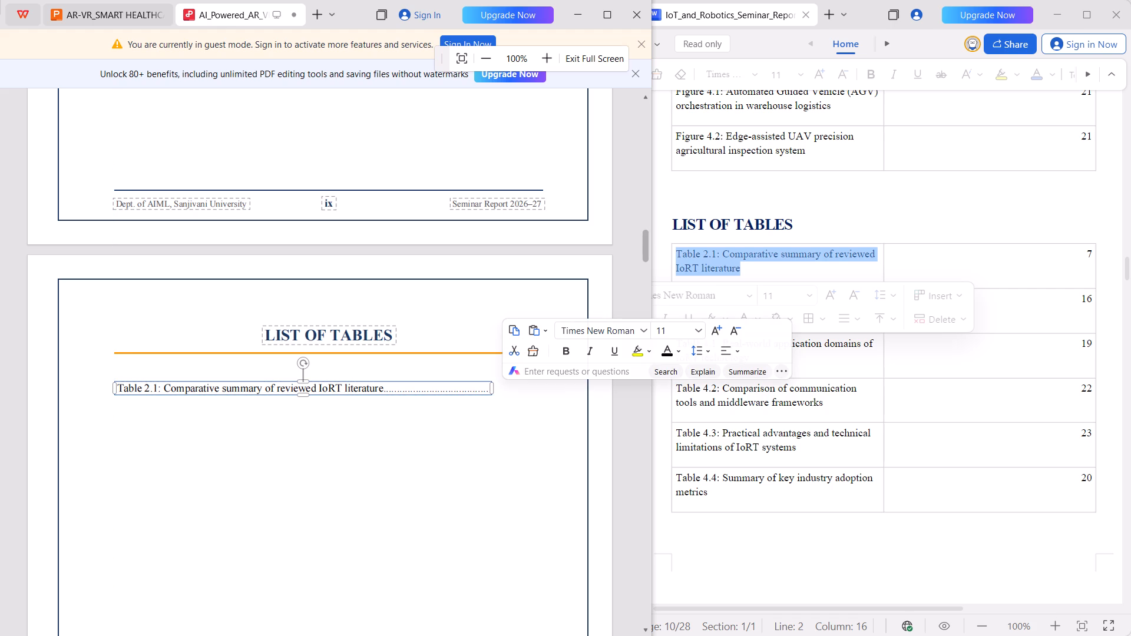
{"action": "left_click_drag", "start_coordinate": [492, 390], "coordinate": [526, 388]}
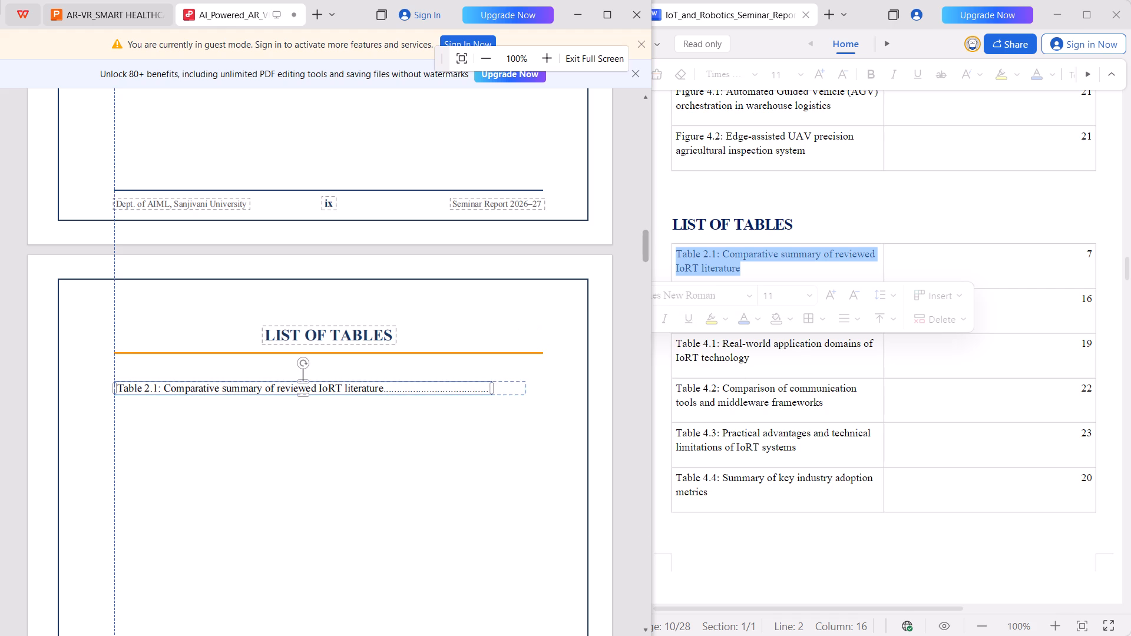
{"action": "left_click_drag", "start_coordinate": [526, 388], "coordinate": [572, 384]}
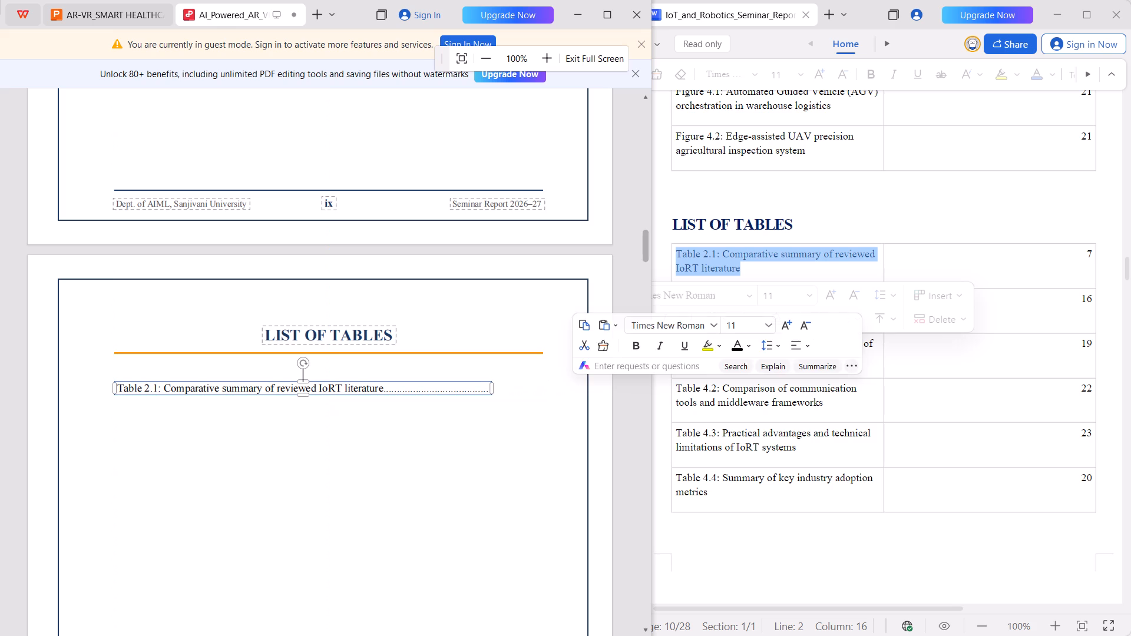
Extend the Table 2.1 dotted leader slightly past the gold rule's right end and finish it with page number 7.
{"action": "left_click", "coordinate": [489, 390]}
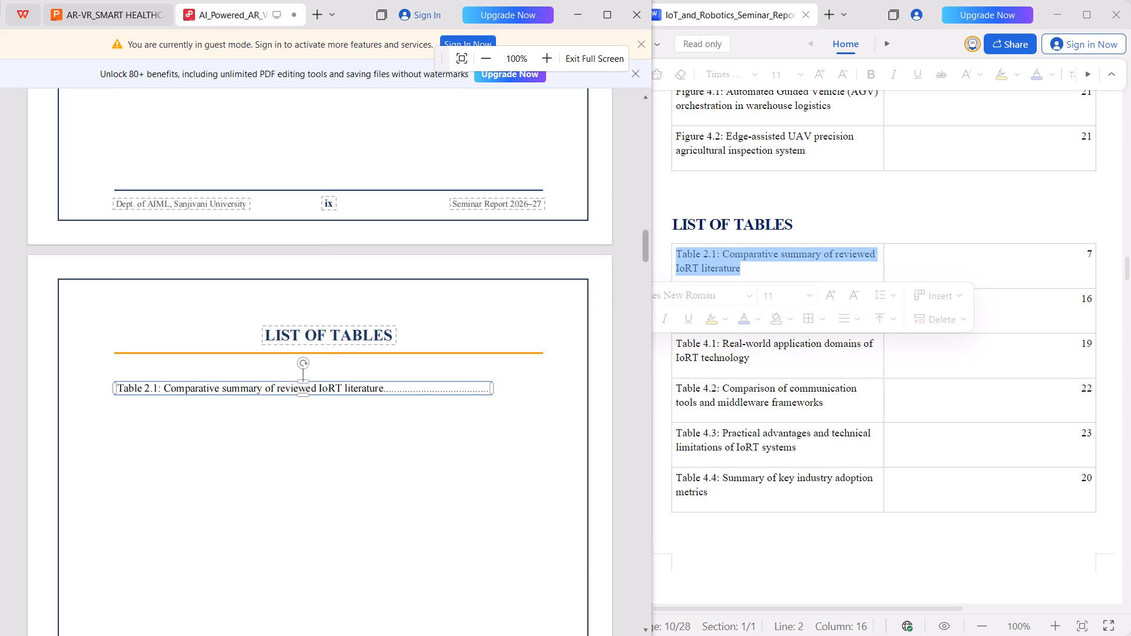
{"action": "type", "text": "......."}
{"action": "type", "text": "............."}
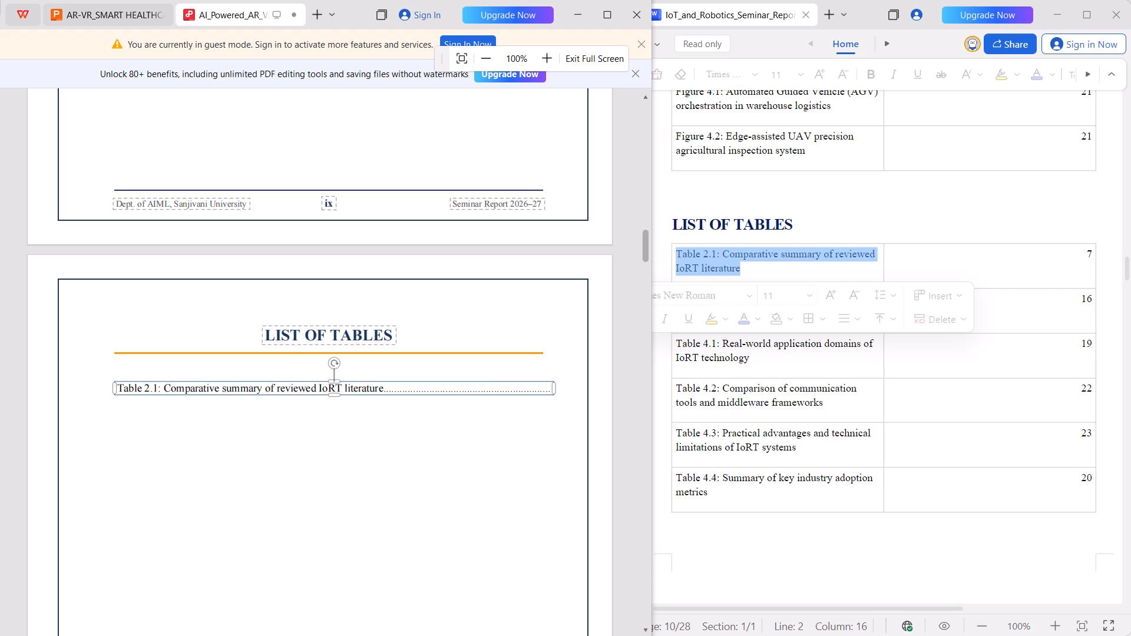
{"action": "key", "text": "7"}
Add two line breaks after the Table 2.1 entry.
{"action": "key", "text": "Return"}
{"action": "key", "text": "Return"}
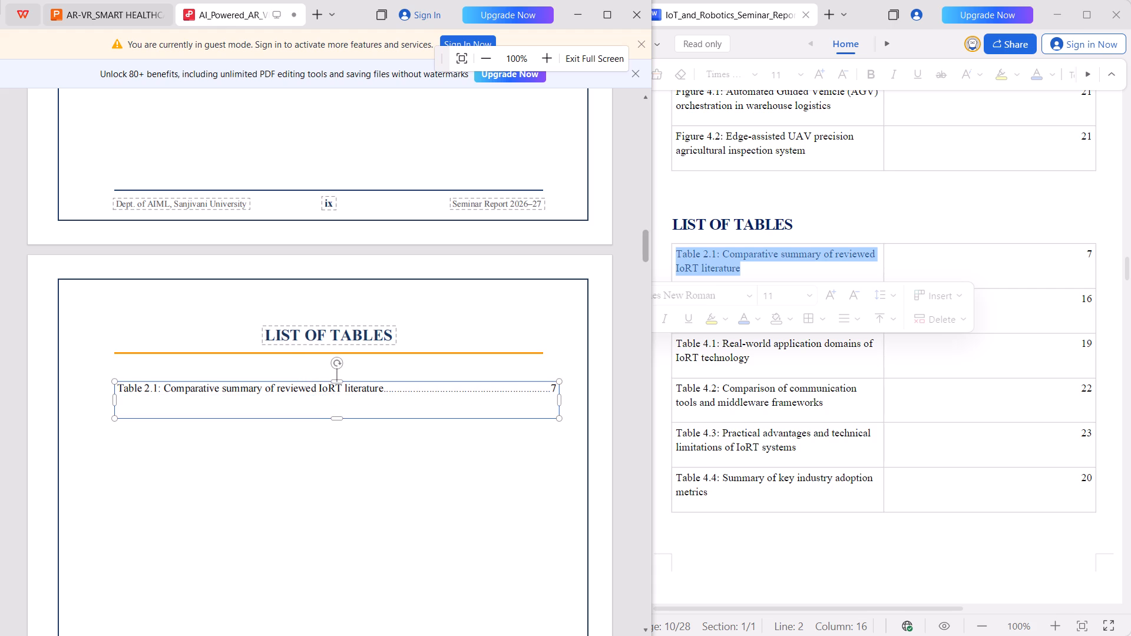
{"action": "left_click", "coordinate": [447, 491]}
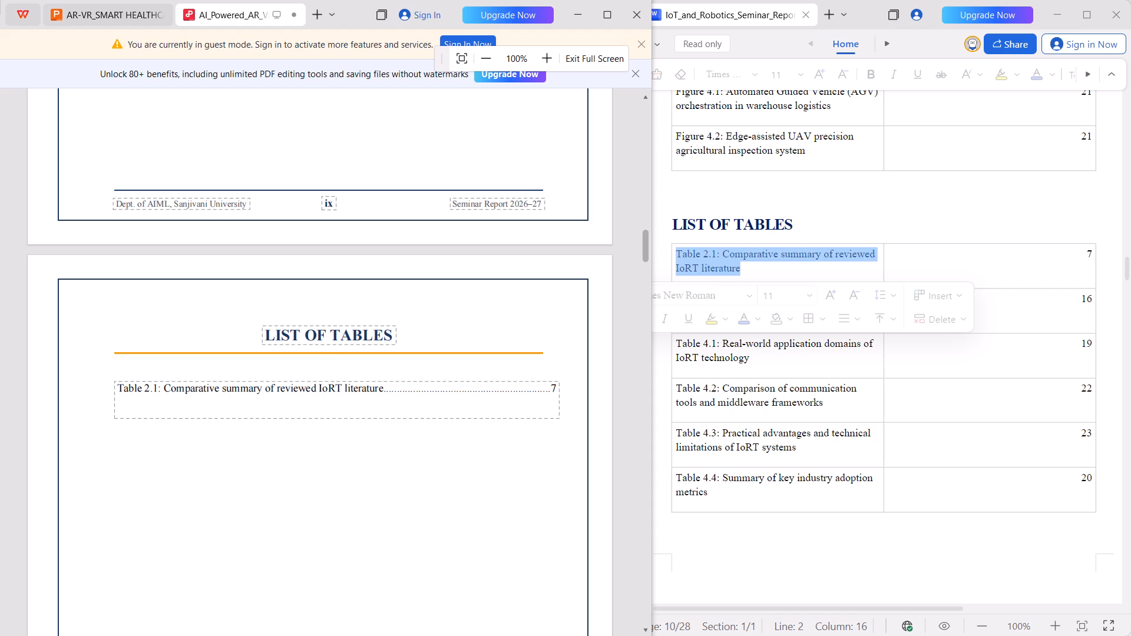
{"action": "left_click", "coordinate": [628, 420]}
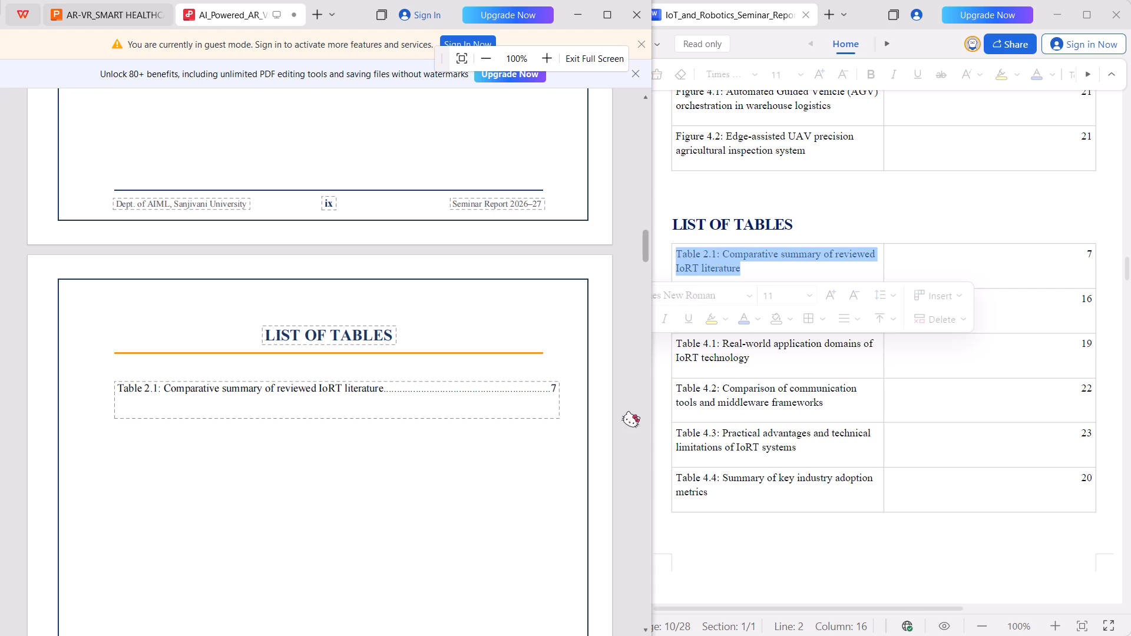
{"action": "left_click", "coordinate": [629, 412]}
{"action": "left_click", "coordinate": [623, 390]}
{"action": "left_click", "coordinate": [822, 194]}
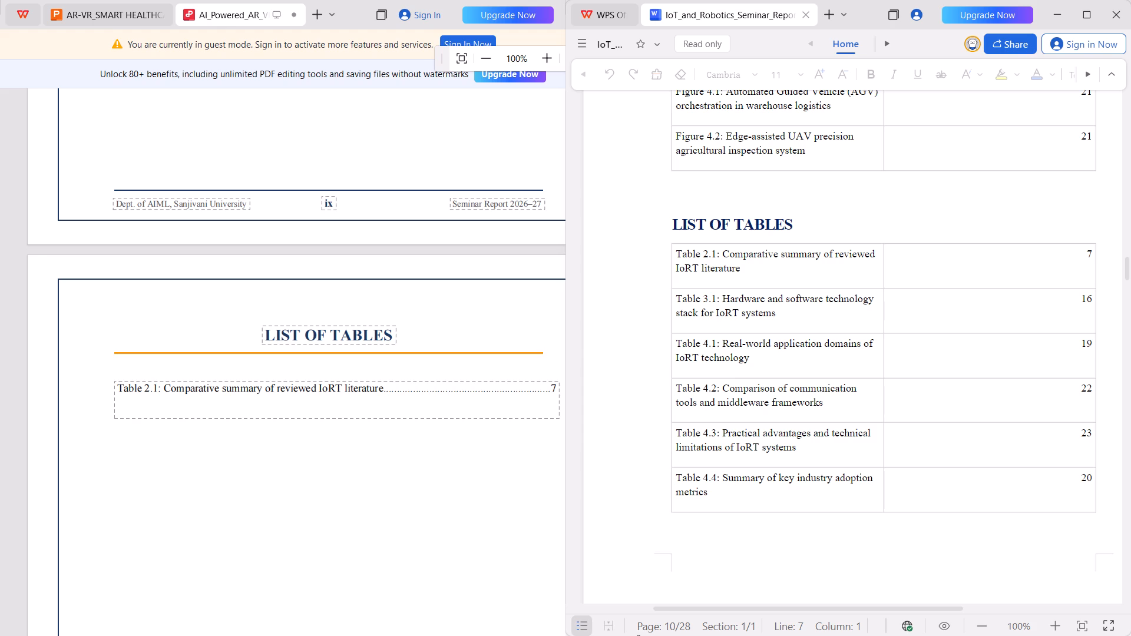
Insert two more line breaks directly after page number 7 of the Table 2.1 entry.
{"action": "left_click", "coordinate": [132, 408]}
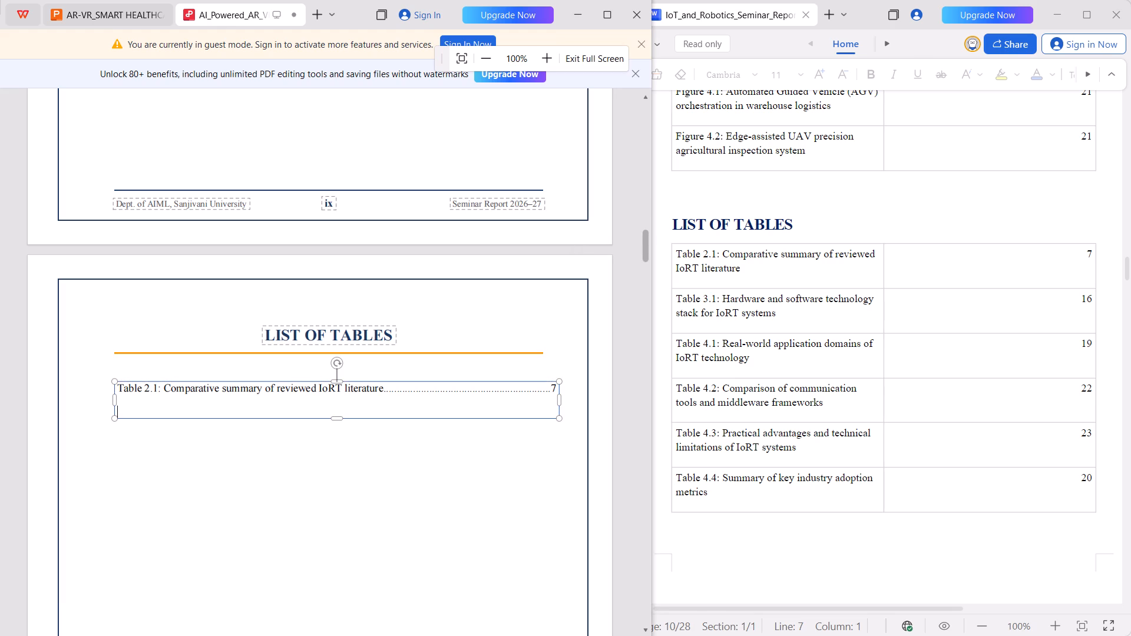
{"action": "left_click", "coordinate": [557, 388]}
{"action": "key", "text": "Return"}
{"action": "key", "text": "Return"}
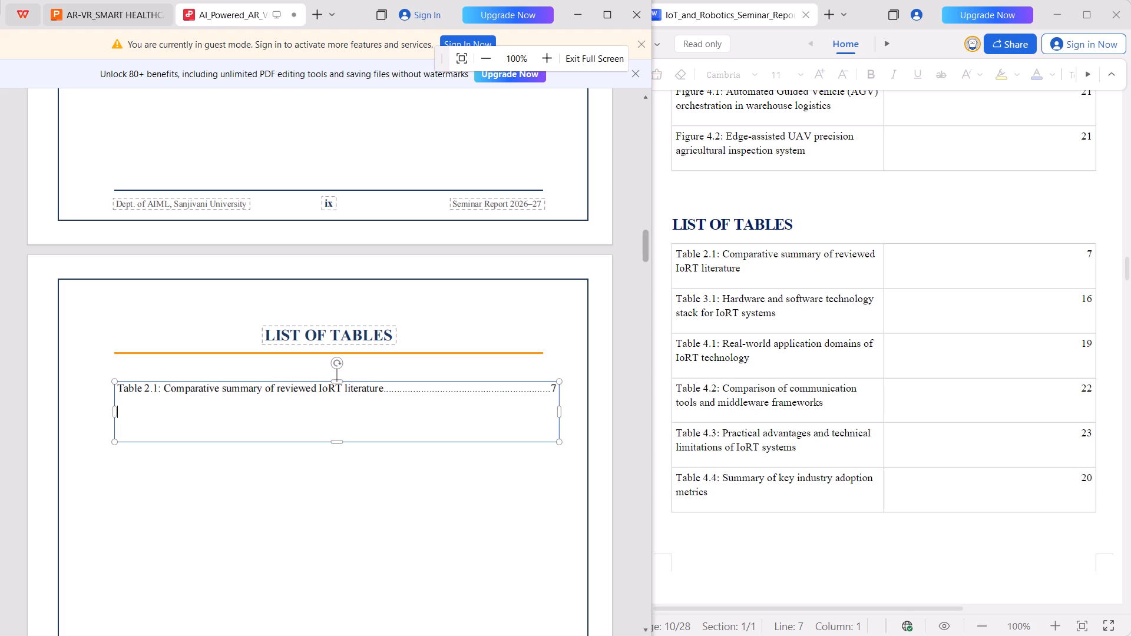
Copy the Table 3.1 entry text from the seminar report's List of Tables onto a new line directly below the PDF's Table 2.1 entry.
{"action": "left_click", "coordinate": [706, 300]}
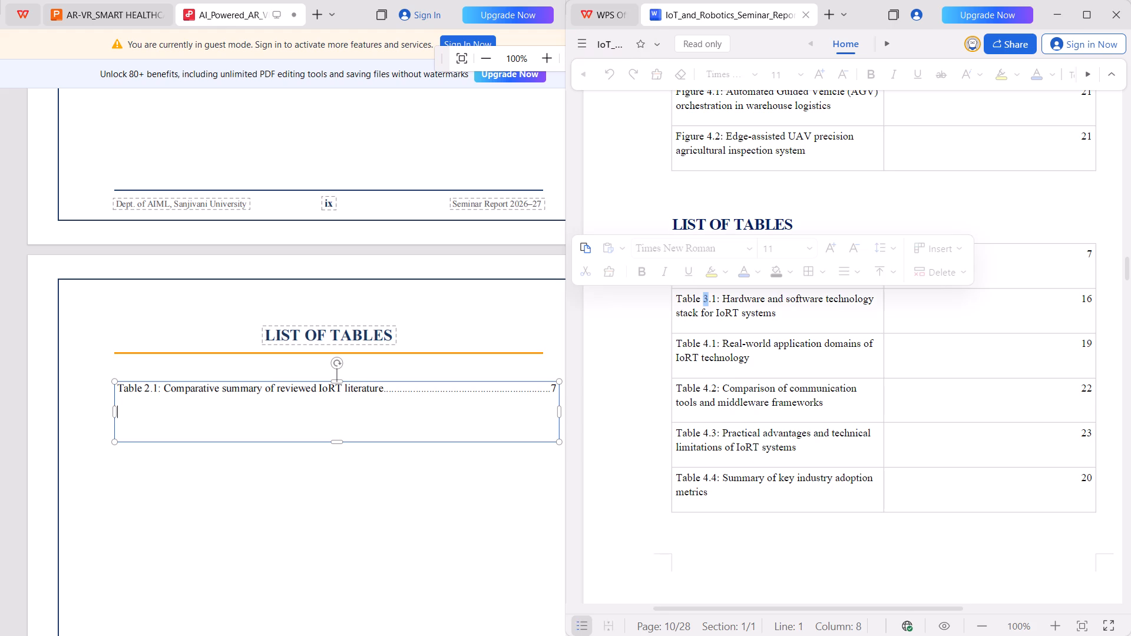
{"action": "left_click", "coordinate": [644, 337]}
{"action": "left_click", "coordinate": [624, 366]}
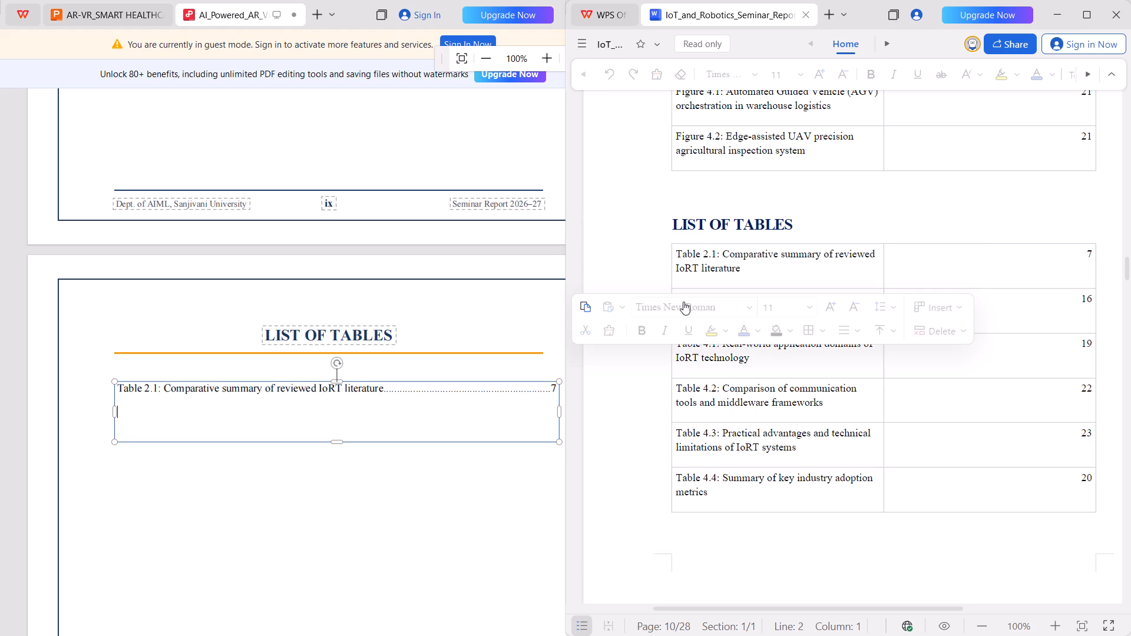
{"action": "left_click", "coordinate": [575, 397]}
{"action": "left_click", "coordinate": [643, 313]}
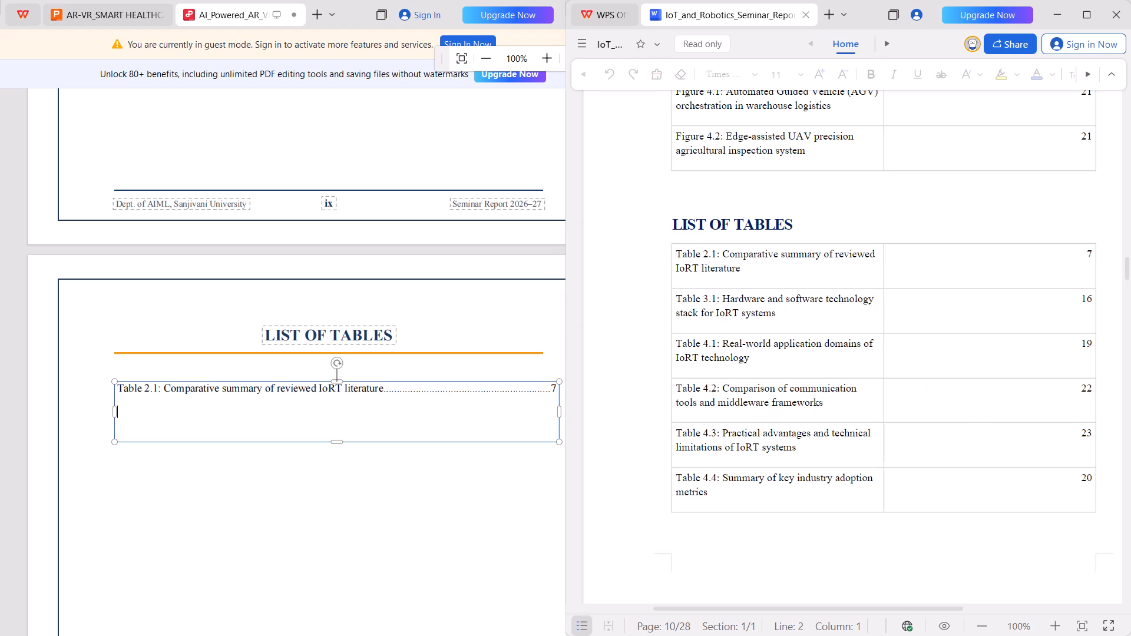
{"action": "left_click_drag", "start_coordinate": [674, 301], "coordinate": [683, 300]}
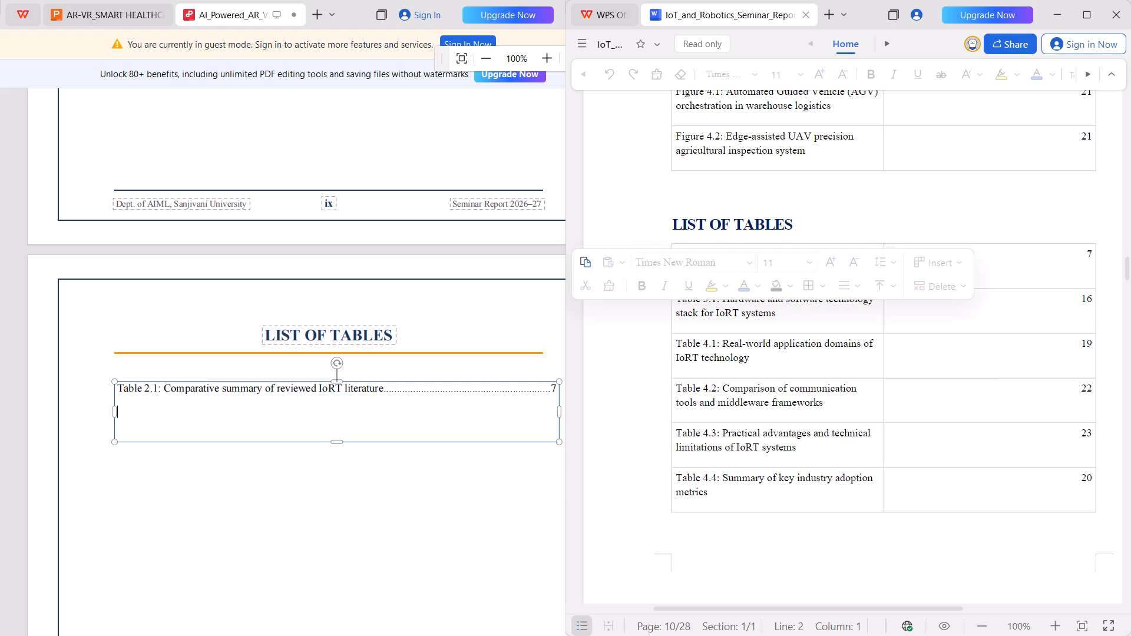
{"action": "left_click", "coordinate": [652, 332]}
{"action": "left_click", "coordinate": [678, 297]}
{"action": "left_click_drag", "start_coordinate": [678, 297], "coordinate": [775, 311]}
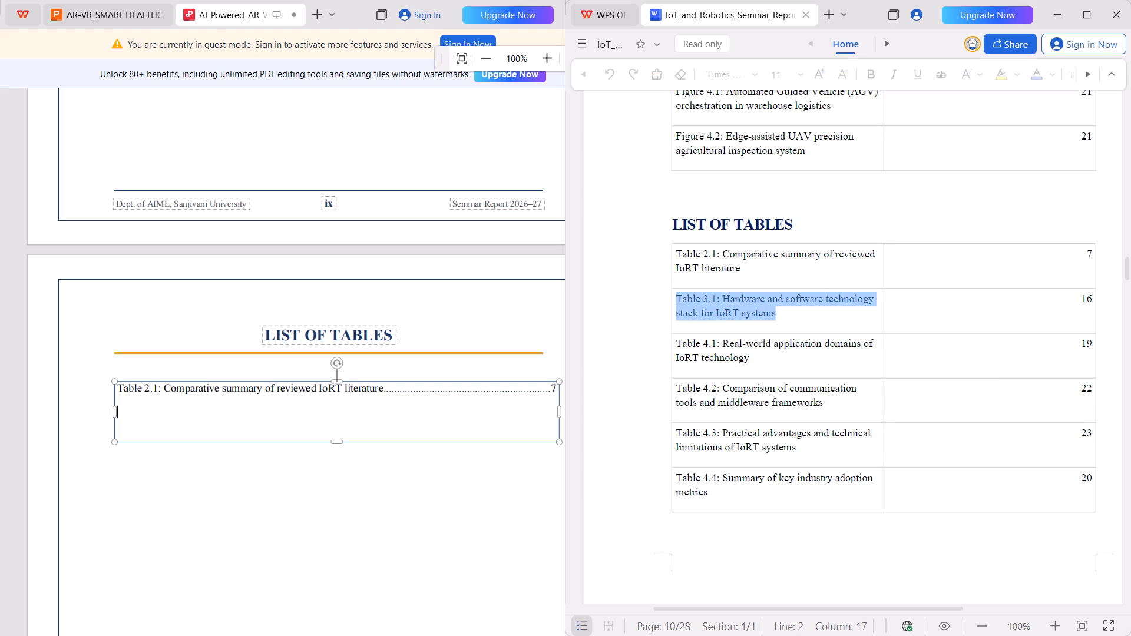
{"action": "left_click_drag", "start_coordinate": [775, 311], "coordinate": [778, 311]}
{"action": "key", "text": "ctrl+c"}
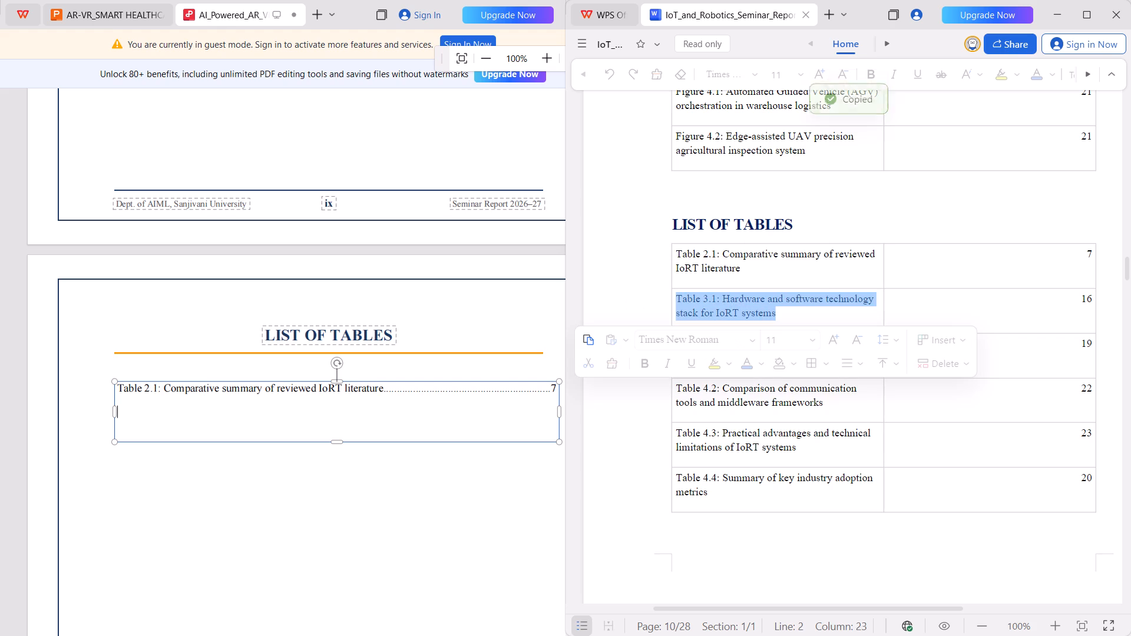
{"action": "left_click", "coordinate": [557, 389]}
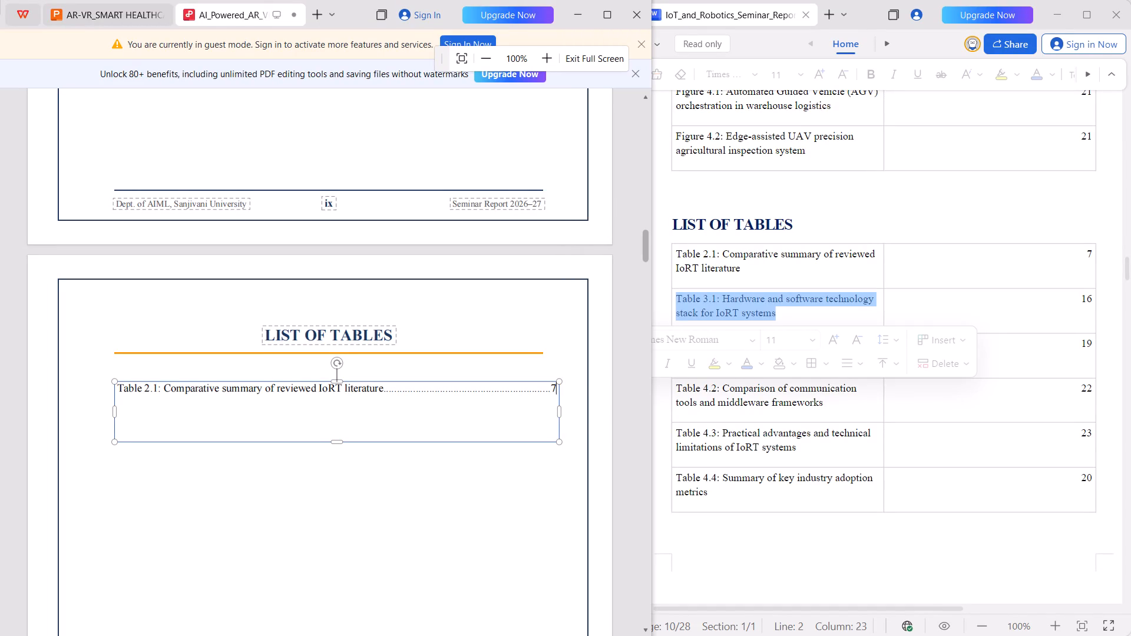
{"action": "key", "text": "Return"}
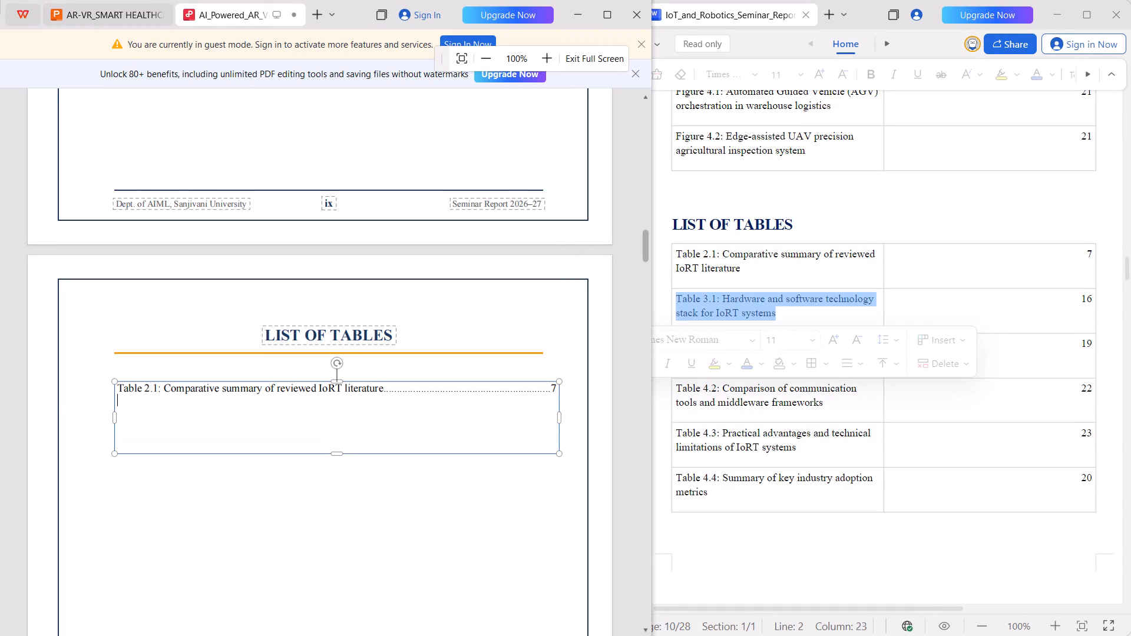
{"action": "key", "text": "ctrl+v"}
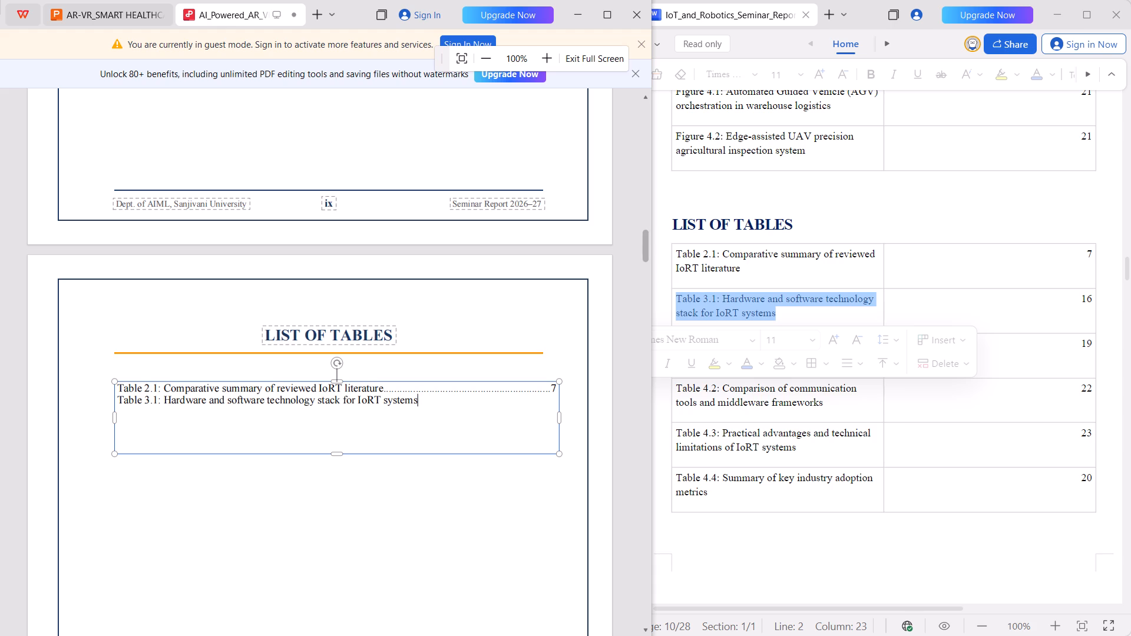
Add a dotted leader after the Table 3.1 entry, reaching about the Table 2.1 page number, and finish it with page number 14.
{"action": "key", "text": "period"}
{"action": "key", "text": "period"}
{"action": "key", "text": "period"}
{"action": "key", "text": "period"}
{"action": "key", "text": "period"}
{"action": "key", "text": "period"}
{"action": "key", "text": "period"}
{"action": "key", "text": "period"}
{"action": "key", "text": "period"}
{"action": "key", "text": "period"}
{"action": "key", "text": "period"}
{"action": "key", "text": "period"}
{"action": "key", "text": "period"}
{"action": "key", "text": "period"}
{"action": "key", "text": "period"}
{"action": "key", "text": "period"}
{"action": "key", "text": "period"}
{"action": "key", "text": "period"}
{"action": "key", "text": "period"}
{"action": "key", "text": "period"}
{"action": "type", "text": "......................."}
{"action": "type", "text": "14"}
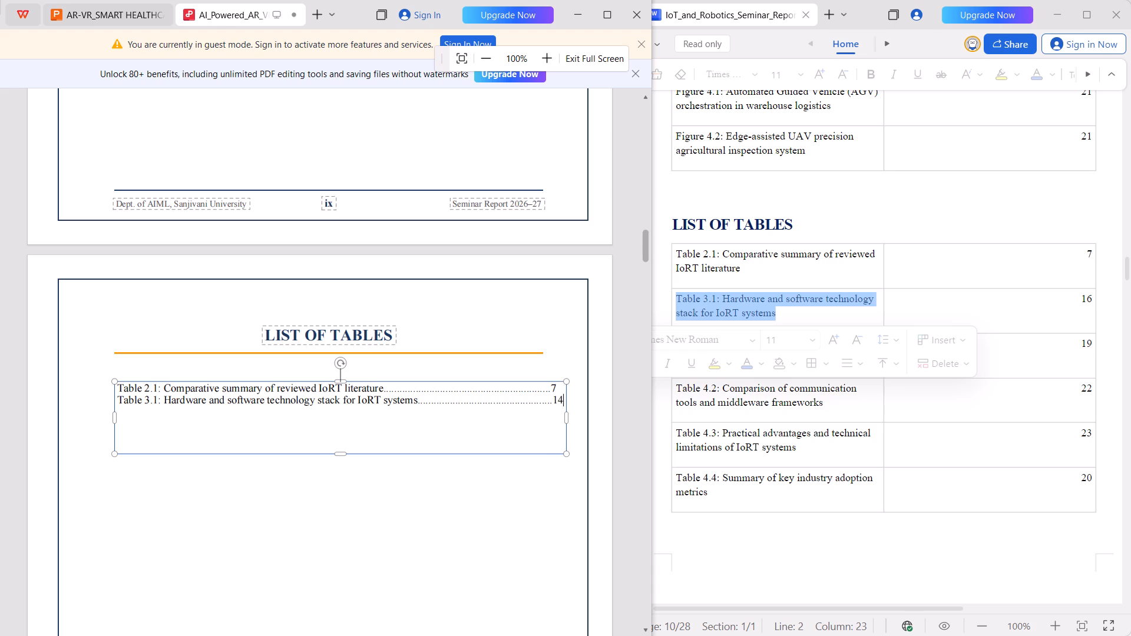
Insert a blank line between the Table 2.1 and Table 3.1 entries.
{"action": "left_click", "coordinate": [560, 389]}
{"action": "key", "text": "Return"}
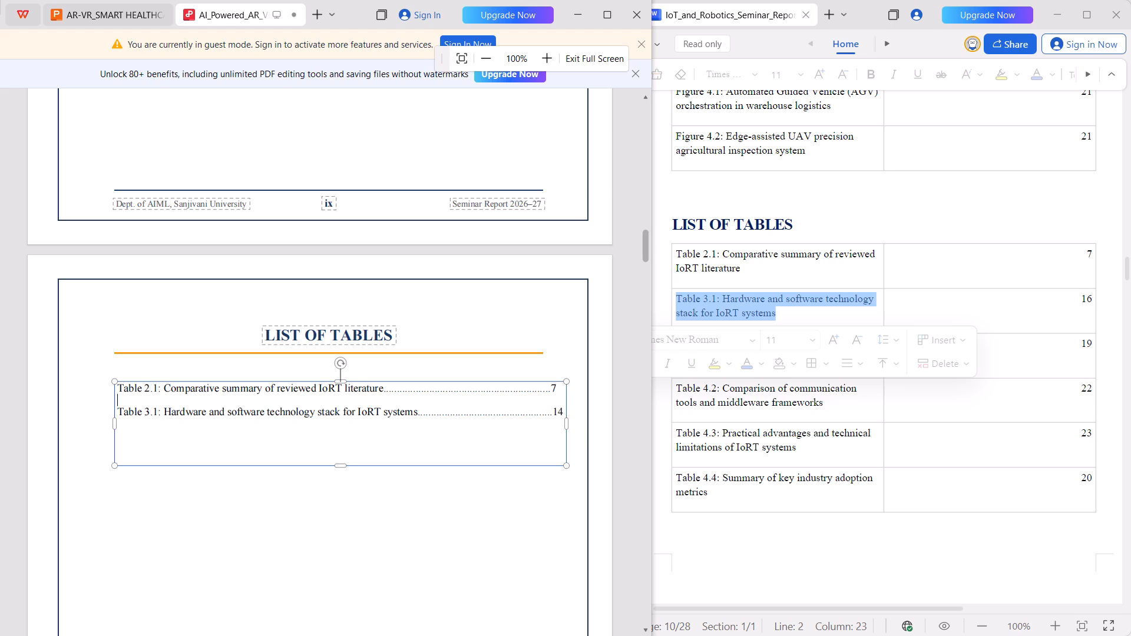
Copy the Table 4.1 entry text from the seminar report into the PDF's List of Tables, one blank line below the Table 3.1 entry.
{"action": "left_click", "coordinate": [816, 206]}
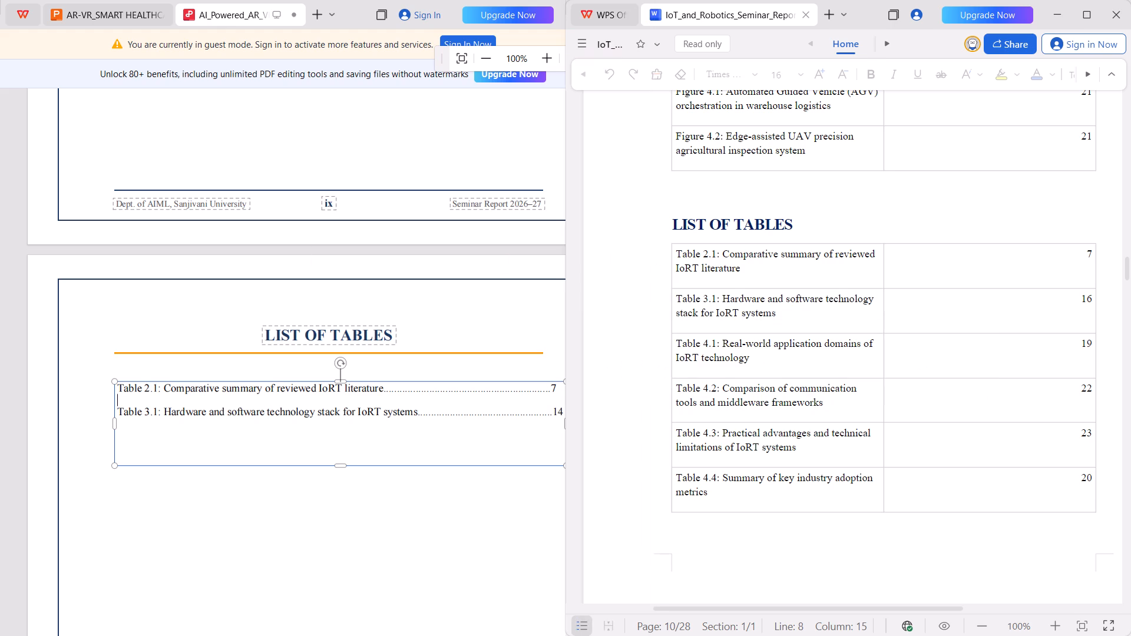
{"action": "triple_click", "coordinate": [814, 339]}
{"action": "left_click", "coordinate": [814, 338]}
{"action": "double_click", "coordinate": [816, 342]}
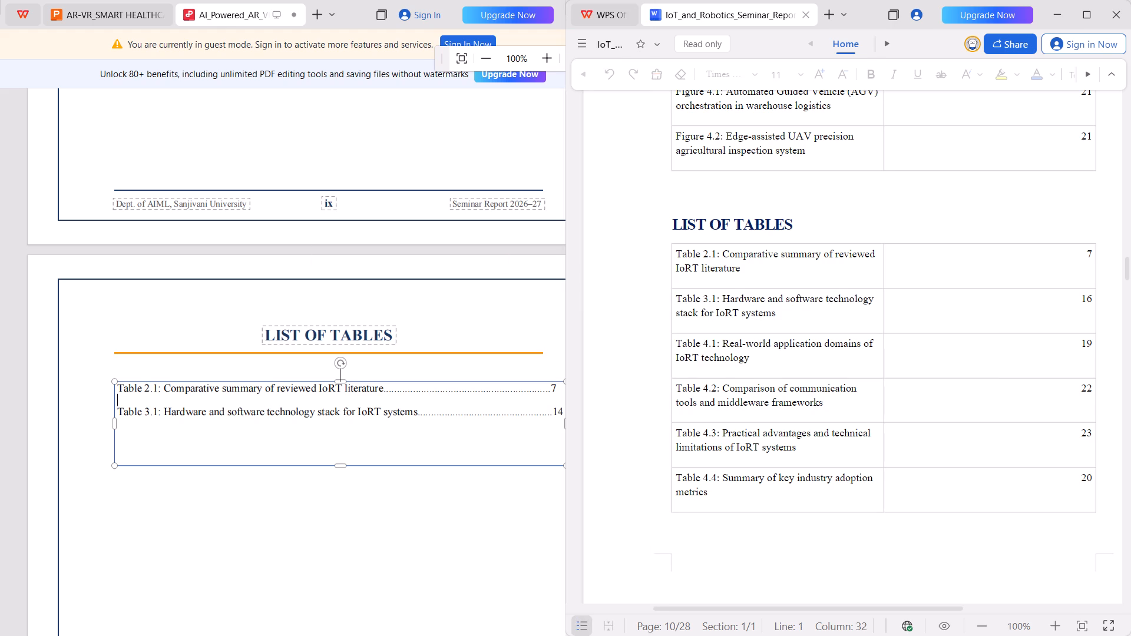
{"action": "left_click", "coordinate": [820, 330]}
{"action": "left_click", "coordinate": [821, 340]}
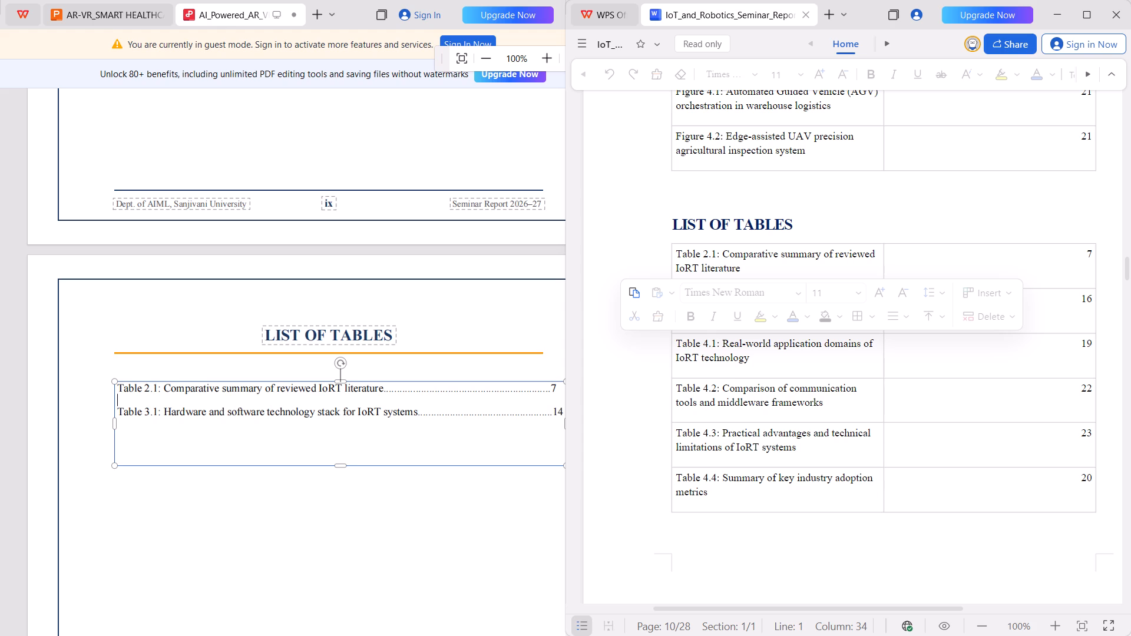
{"action": "triple_click", "coordinate": [801, 368]}
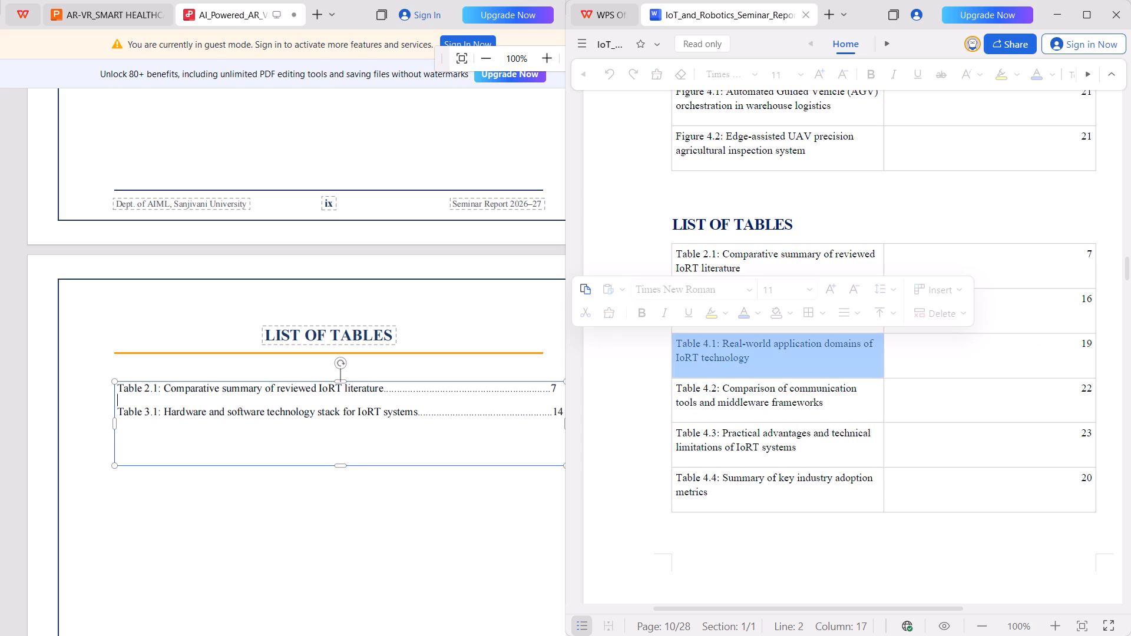
{"action": "key", "text": "ctrl+c"}
{"action": "scroll", "coordinate": [231, 471], "scroll_direction": "left", "scroll_amount": 1}
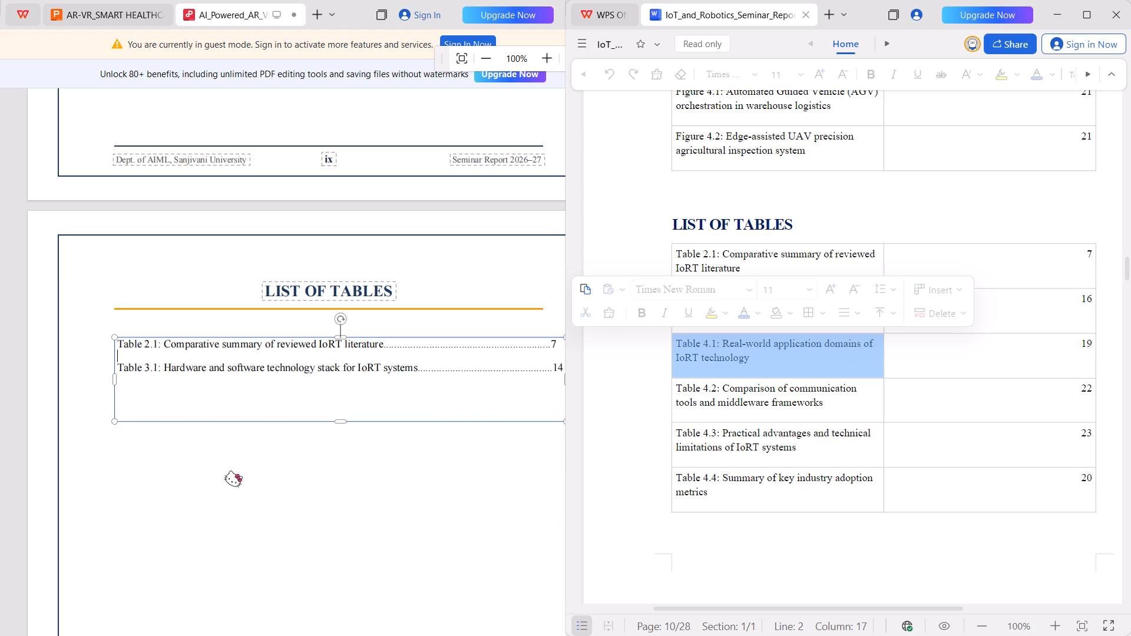
{"action": "scroll", "coordinate": [231, 471], "scroll_direction": "left", "scroll_amount": 2}
{"action": "scroll", "coordinate": [231, 471], "scroll_direction": "down", "scroll_amount": 1, "text": "ctrl"}
{"action": "scroll", "coordinate": [231, 471], "scroll_direction": "left", "scroll_amount": 1, "text": "ctrl"}
{"action": "scroll", "coordinate": [231, 471], "scroll_direction": "down", "scroll_amount": 1, "text": "ctrl"}
{"action": "scroll", "coordinate": [231, 471], "scroll_direction": "left", "scroll_amount": 1, "text": "ctrl"}
{"action": "scroll", "coordinate": [231, 471], "scroll_direction": "down", "scroll_amount": 2, "text": "ctrl"}
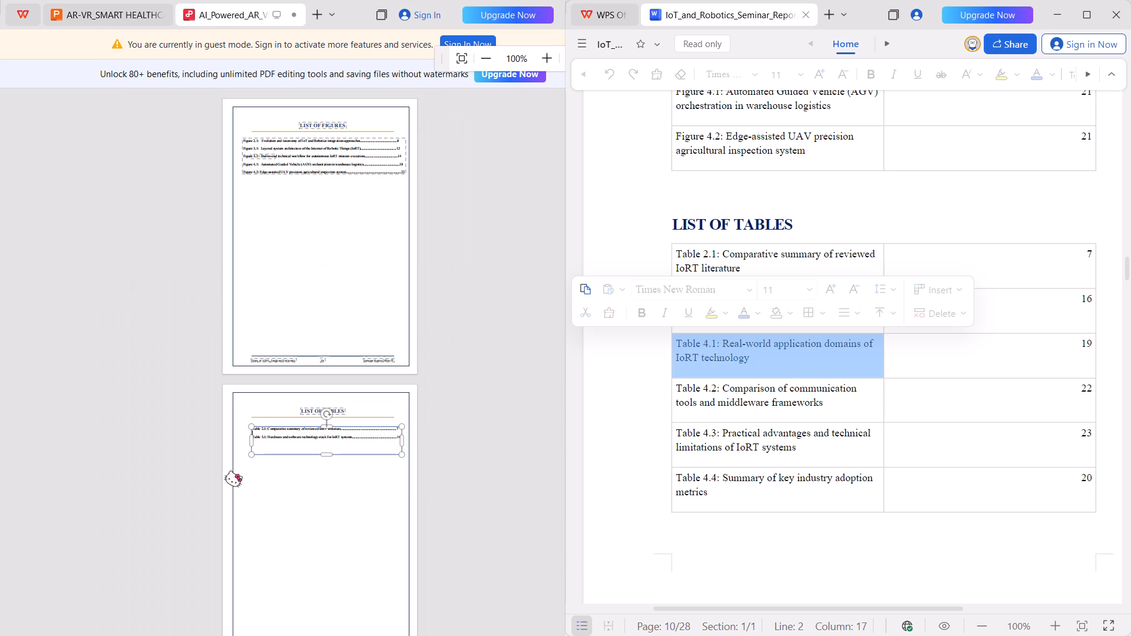
{"action": "scroll", "coordinate": [279, 475], "scroll_direction": "up", "scroll_amount": 5, "text": "ctrl"}
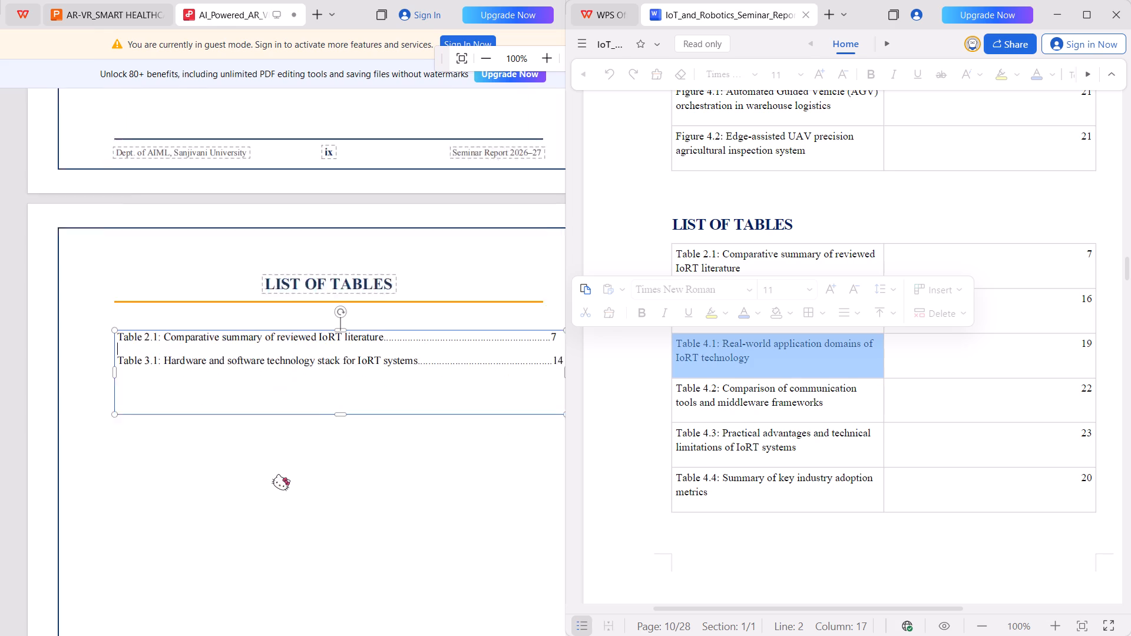
{"action": "scroll", "coordinate": [279, 475], "scroll_direction": "left", "scroll_amount": 2}
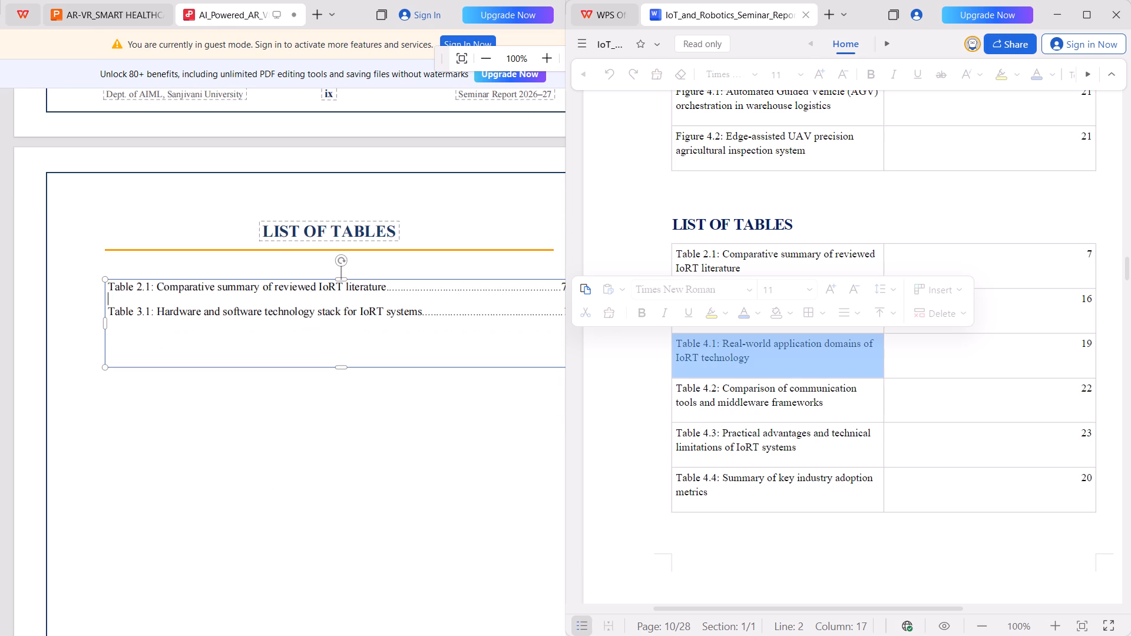
{"action": "scroll", "coordinate": [282, 420], "scroll_direction": "left", "scroll_amount": 2}
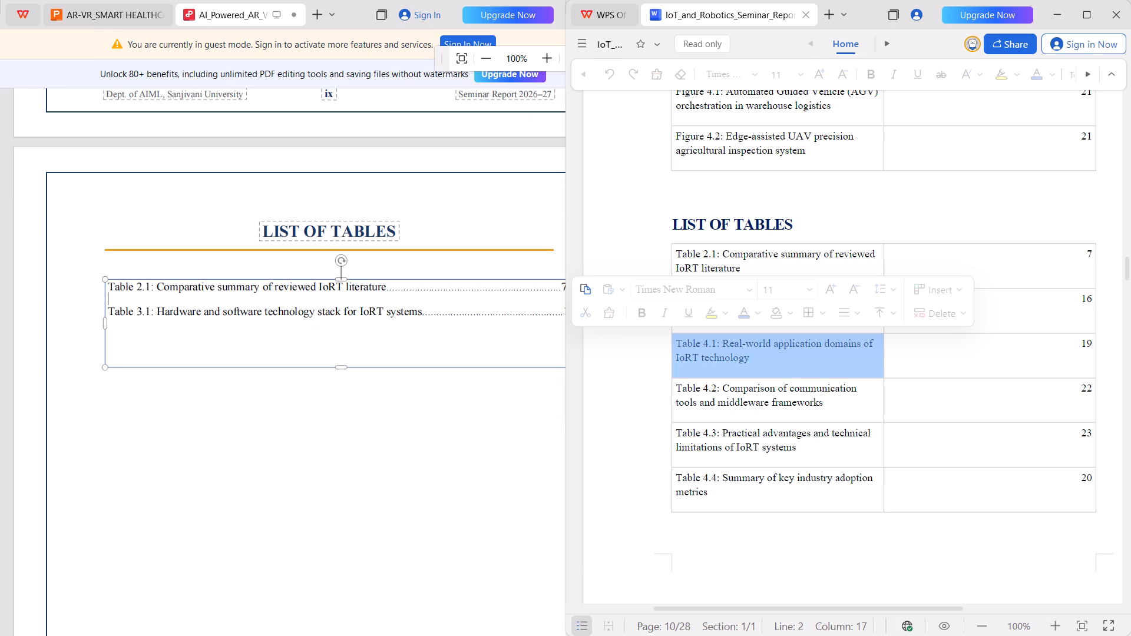
{"action": "left_click", "coordinate": [127, 337]}
{"action": "left_click", "coordinate": [127, 337]}
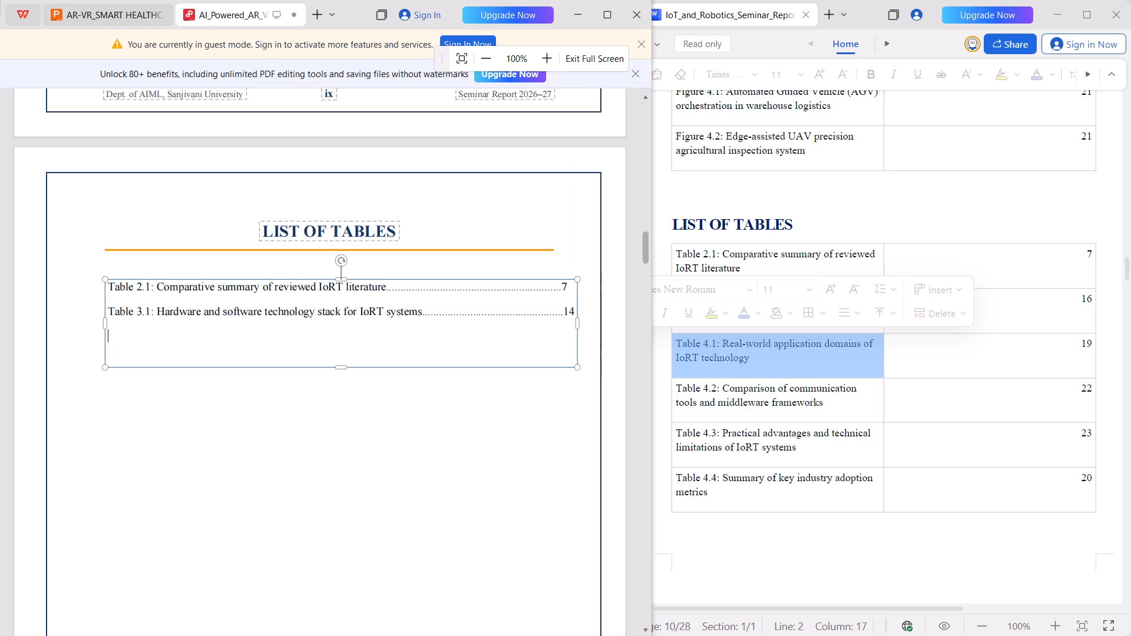
{"action": "key", "text": "ctrl+v"}
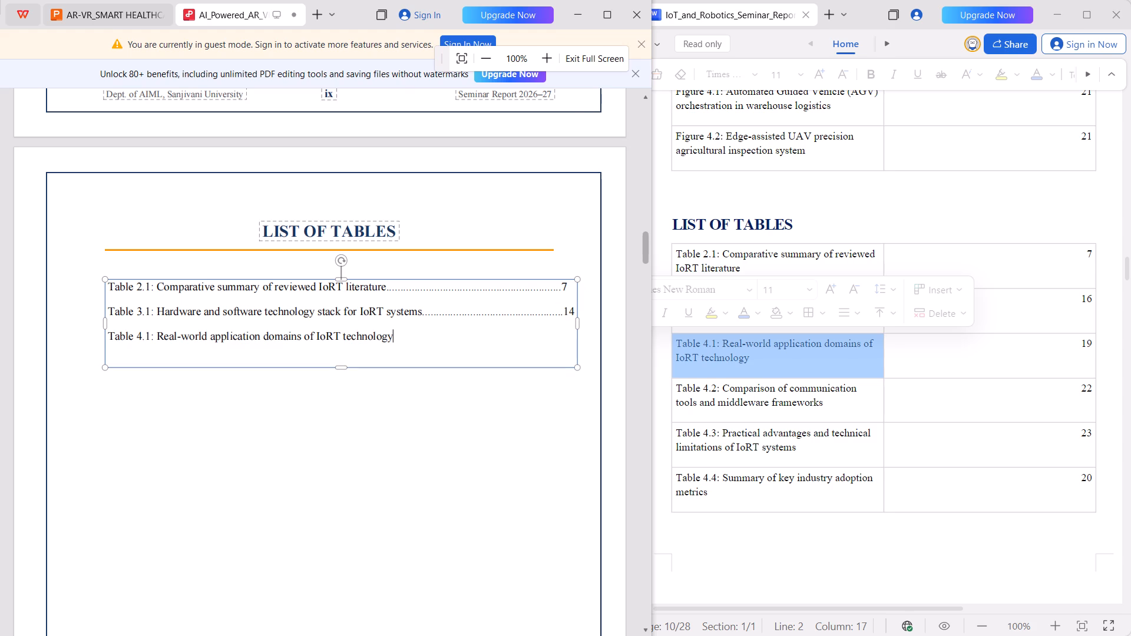
Add a dotted leader after the Table 4.1 entry, reaching about the page-number column, and finish it with page number 21.
{"action": "key", "text": "period"}
{"action": "key", "text": "period"}
{"action": "key", "text": "period"}
{"action": "key", "text": "period"}
{"action": "key", "text": "period"}
{"action": "key", "text": "period"}
{"action": "key", "text": "period"}
{"action": "key", "text": "period"}
{"action": "key", "text": "period"}
{"action": "key", "text": "period"}
{"action": "key", "text": "period"}
{"action": "key", "text": "period"}
{"action": "key", "text": "period"}
{"action": "key", "text": "period"}
{"action": "key", "text": "period"}
{"action": "key", "text": "period"}
{"action": "type", "text": "..."}
{"action": "type", "text": "............"}
{"action": "type", "text": "........."}
{"action": "key", "text": "period"}
{"action": "type", "text": "21"}
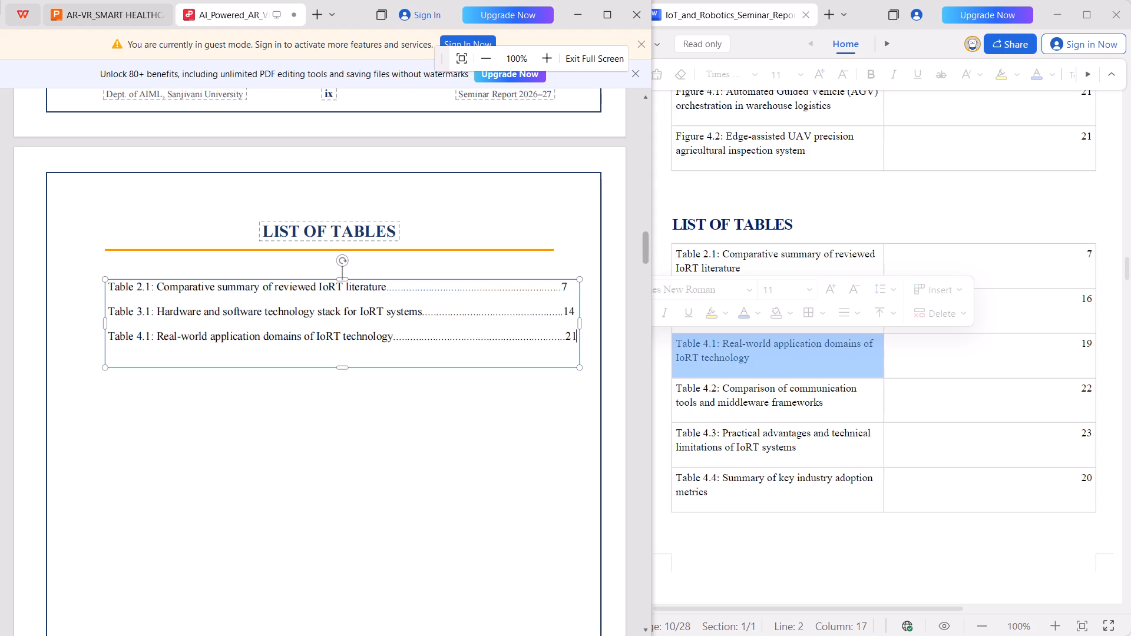
Copy the Table 4.2 entry text from the seminar report into the PDF's List of Tables, leaving one blank line below the Table 4.1 entry.
{"action": "key", "text": "Return"}
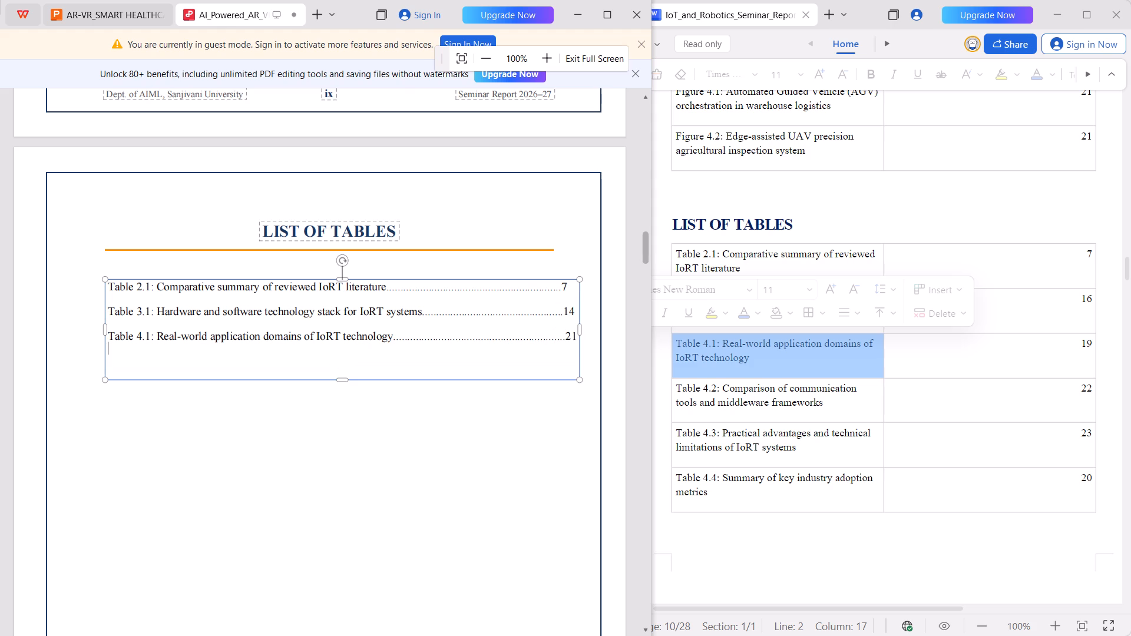
{"action": "key", "text": "Return"}
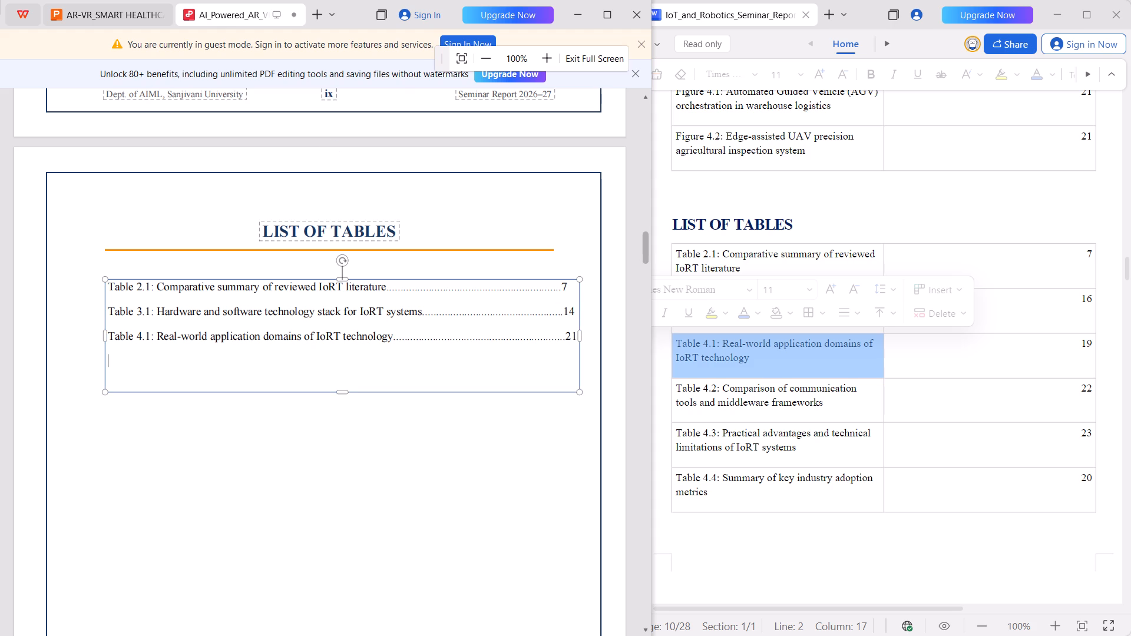
{"action": "triple_click", "coordinate": [776, 382]}
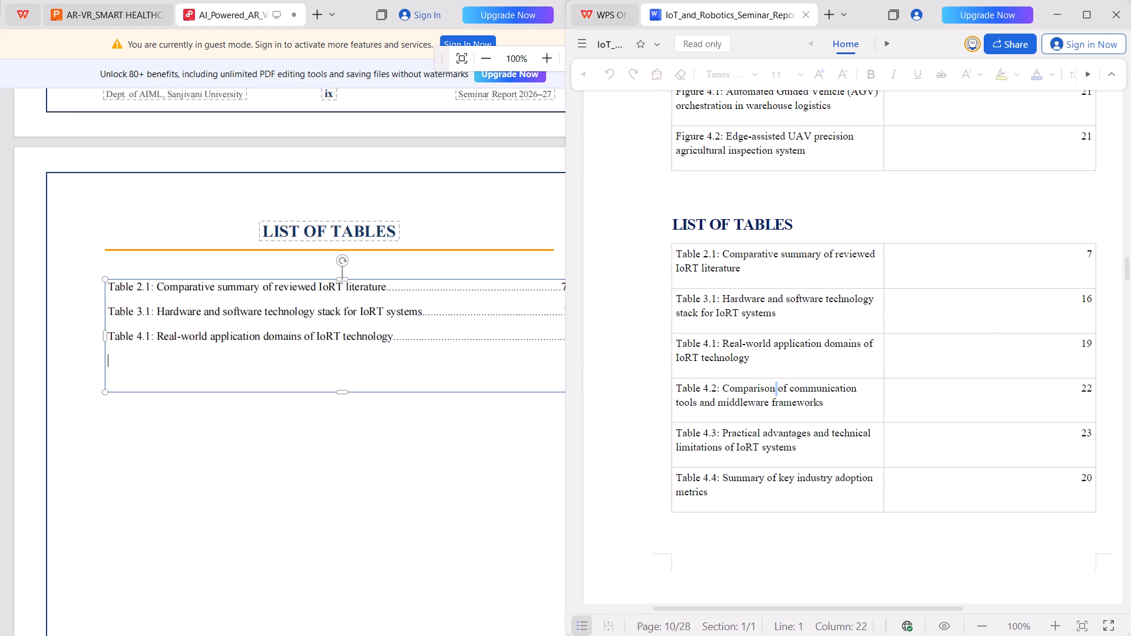
{"action": "triple_click", "coordinate": [780, 386]}
{"action": "double_click", "coordinate": [781, 387]}
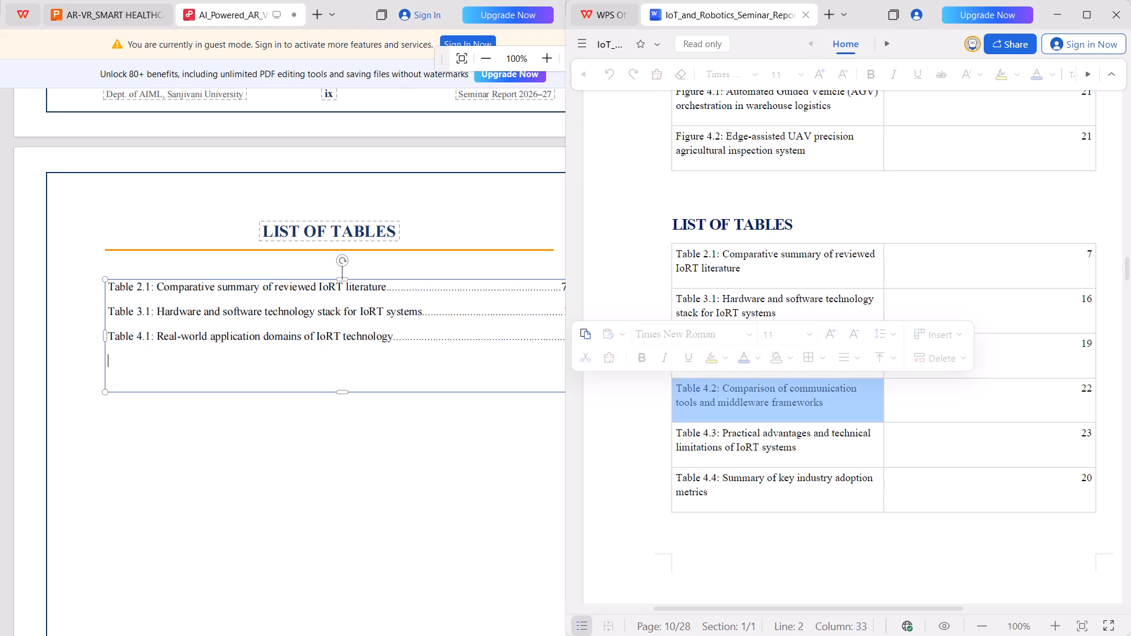
{"action": "key", "text": "ctrl+c"}
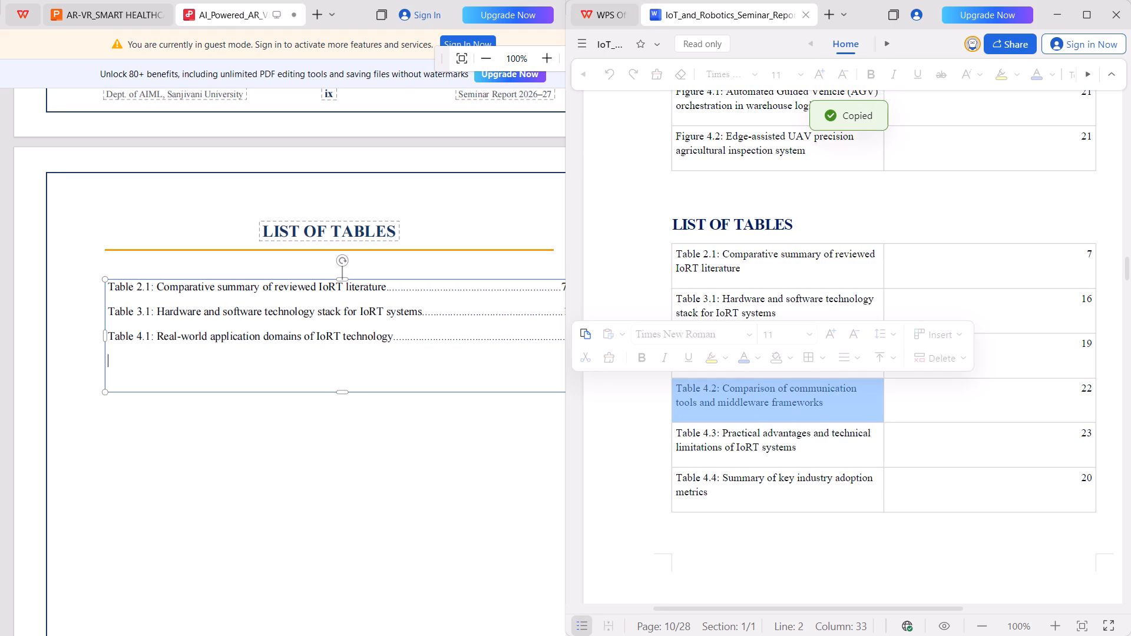
{"action": "left_click", "coordinate": [117, 361]}
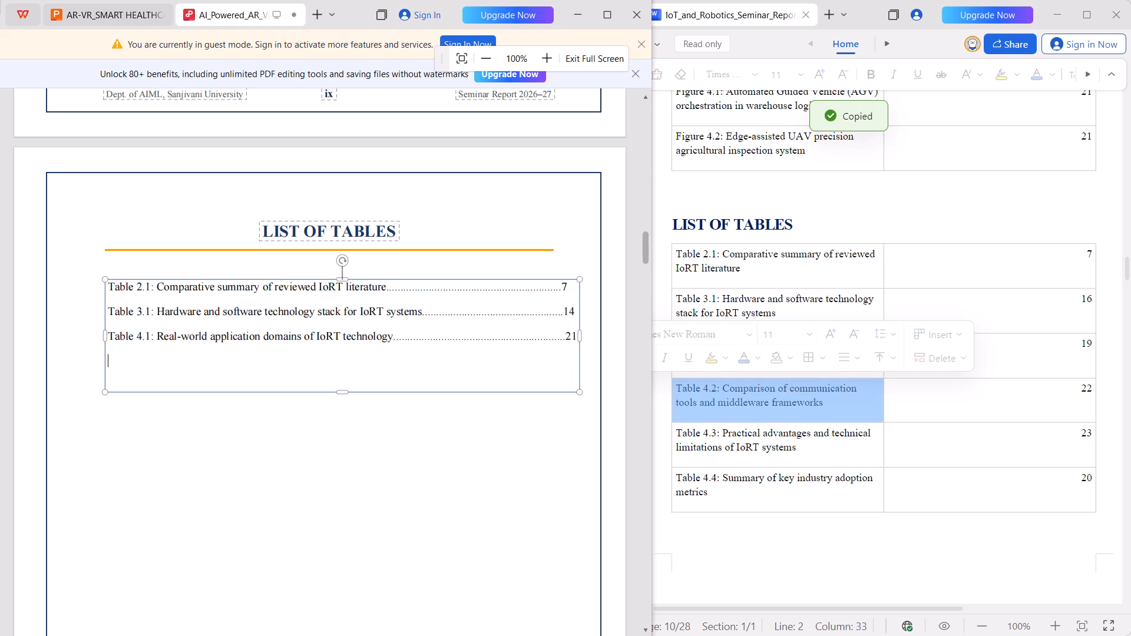
{"action": "key", "text": "ctrl+v"}
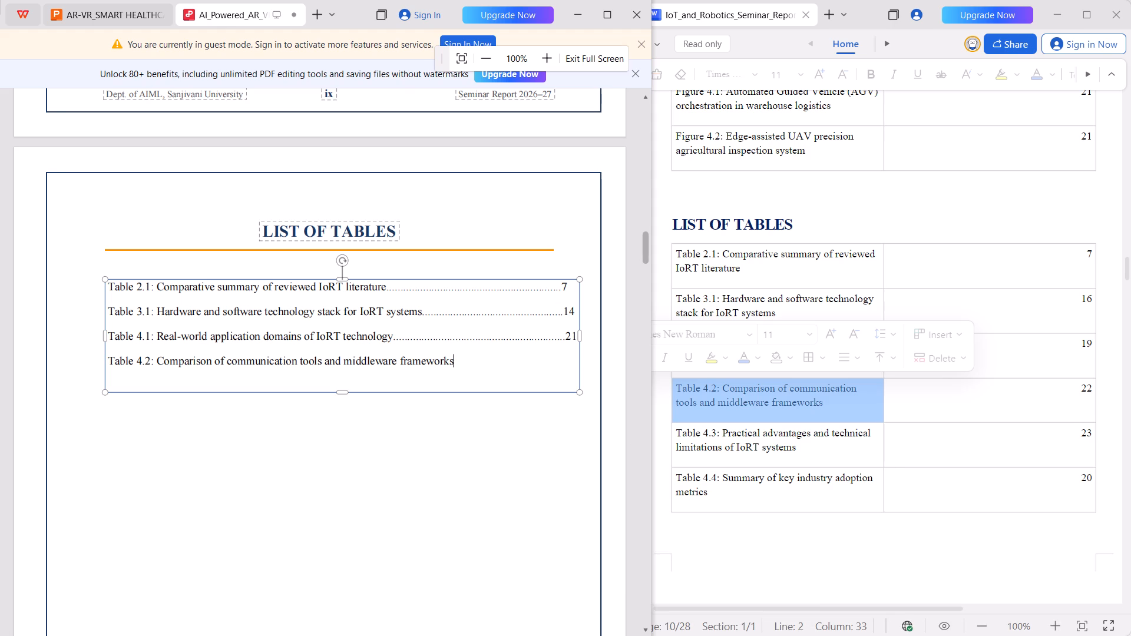
Copy the Table 4.3 entry text from the seminar report into the PDF's List of Tables, below the Table 4.2 entry.
{"action": "left_click", "coordinate": [795, 558]}
{"action": "triple_click", "coordinate": [697, 450]}
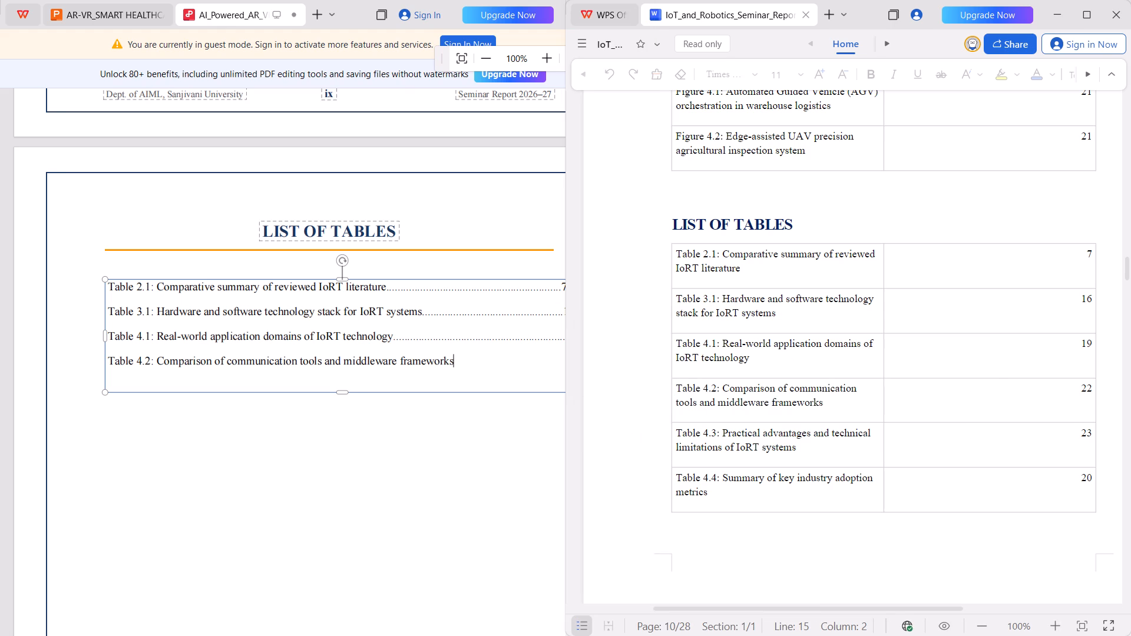
{"action": "triple_click", "coordinate": [699, 450]}
{"action": "double_click", "coordinate": [702, 451]}
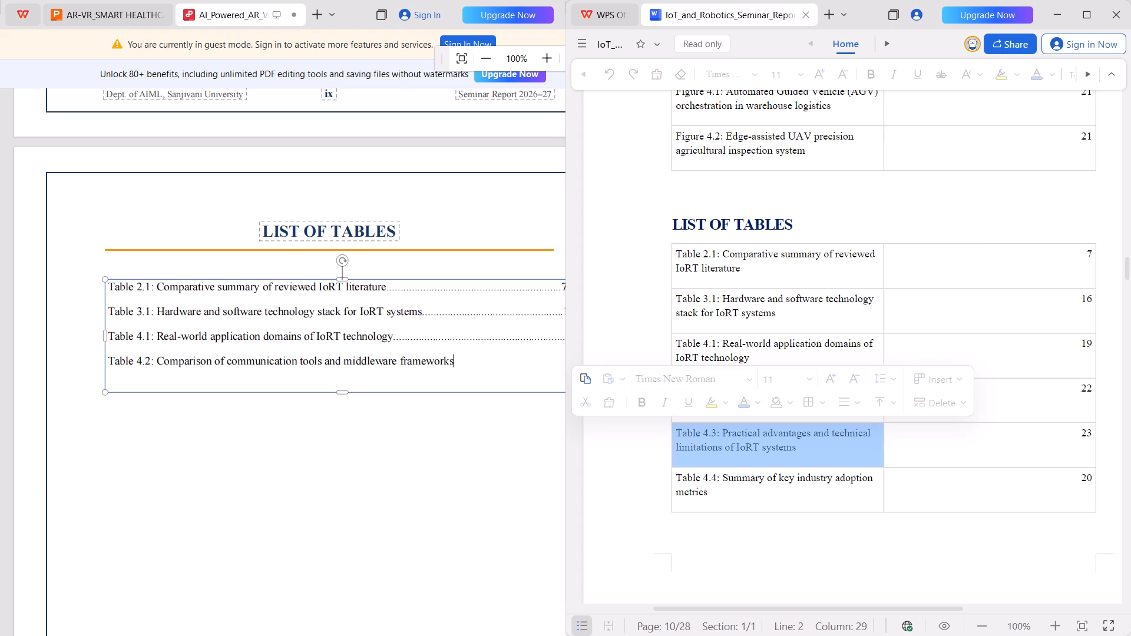
{"action": "key", "text": "ctrl+c"}
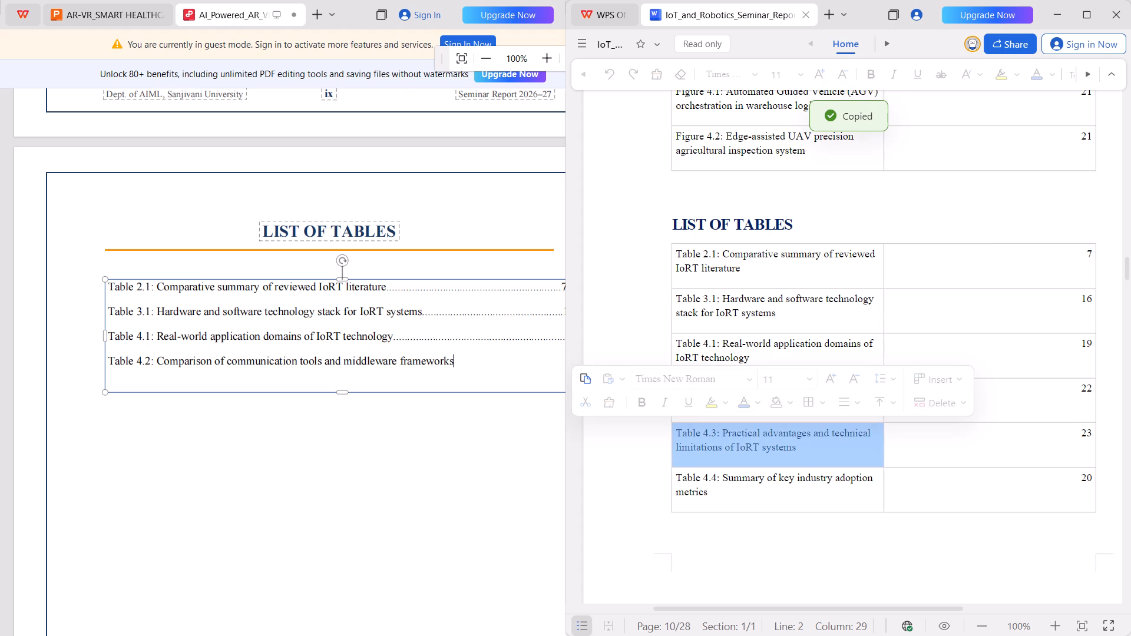
{"action": "left_click", "coordinate": [135, 382]}
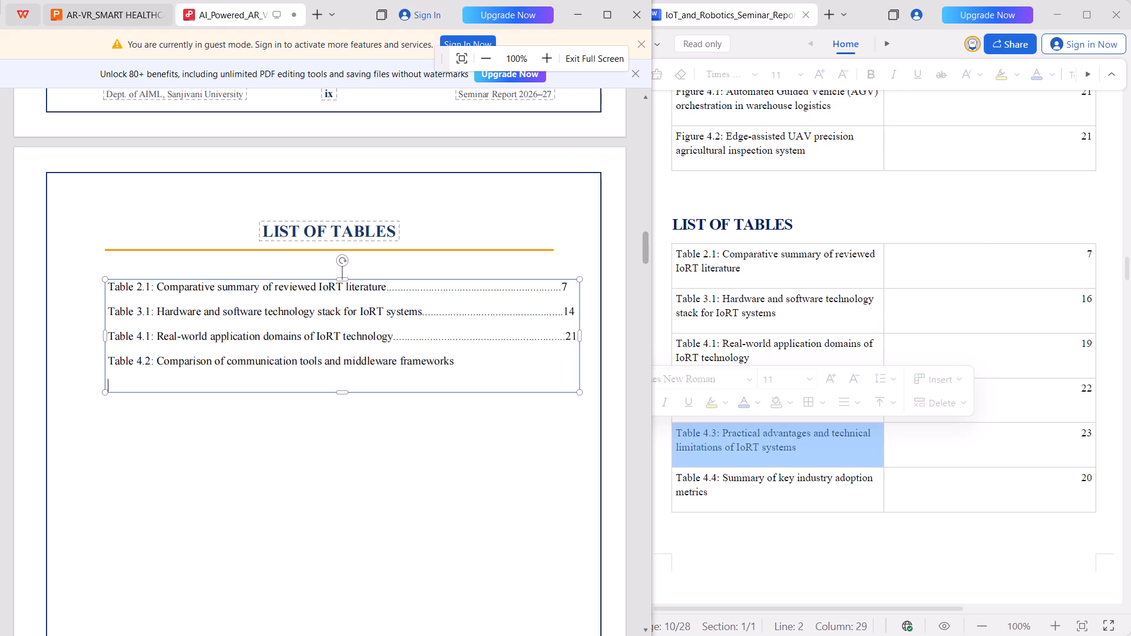
{"action": "key", "text": "ctrl+v"}
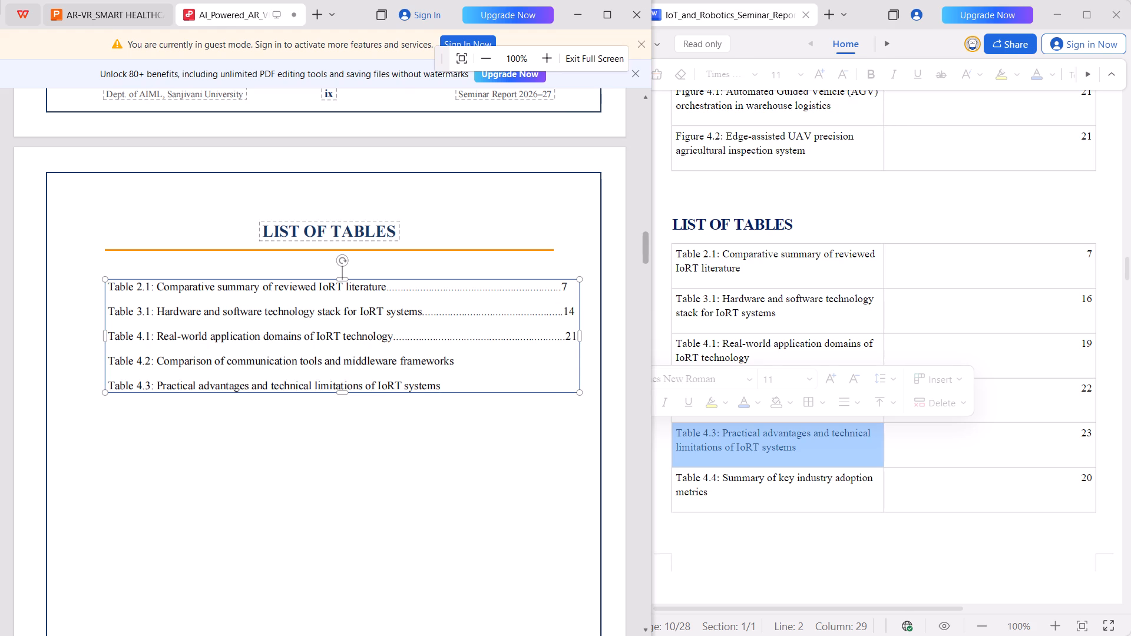
Add a dotted leader after the Table 4.2 entry, reaching about the page-number column, and finish it with page number 28.
{"action": "left_click", "coordinate": [461, 365]}
{"action": "key", "text": "period"}
{"action": "key", "text": "period"}
{"action": "key", "text": "period"}
{"action": "key", "text": "period"}
{"action": "type", "text": "............."}
{"action": "type", "text": ".............."}
{"action": "type", "text": "28"}
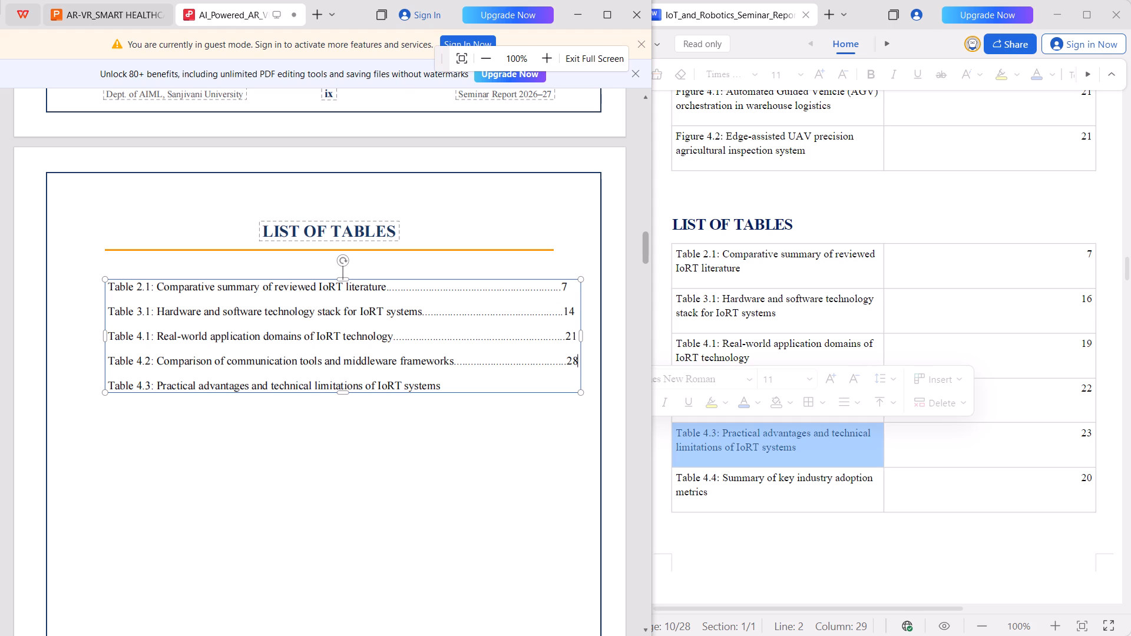
Add a dotted leader after the Table 4.3 entry, reaching about the page-number column, and finish it with page number 35.
{"action": "left_click", "coordinate": [439, 389]}
{"action": "key", "text": "period"}
{"action": "key", "text": "period"}
{"action": "key", "text": "period"}
{"action": "key", "text": "period"}
{"action": "key", "text": "period"}
{"action": "key", "text": "period"}
{"action": "key", "text": "period"}
{"action": "key", "text": "period"}
{"action": "key", "text": "period"}
{"action": "key", "text": "period"}
{"action": "key", "text": "period"}
{"action": "key", "text": "period"}
{"action": "key", "text": "period"}
{"action": "key", "text": "period"}
{"action": "key", "text": "period"}
{"action": "key", "text": "period"}
{"action": "key", "text": "period"}
{"action": "key", "text": "period"}
{"action": "key", "text": "period"}
{"action": "key", "text": "period"}
{"action": "key", "text": "period"}
{"action": "key", "text": "period"}
{"action": "key", "text": "period"}
{"action": "key", "text": "period"}
{"action": "key", "text": "period"}
{"action": "type", "text": "...................."}
{"action": "type", "text": "35"}
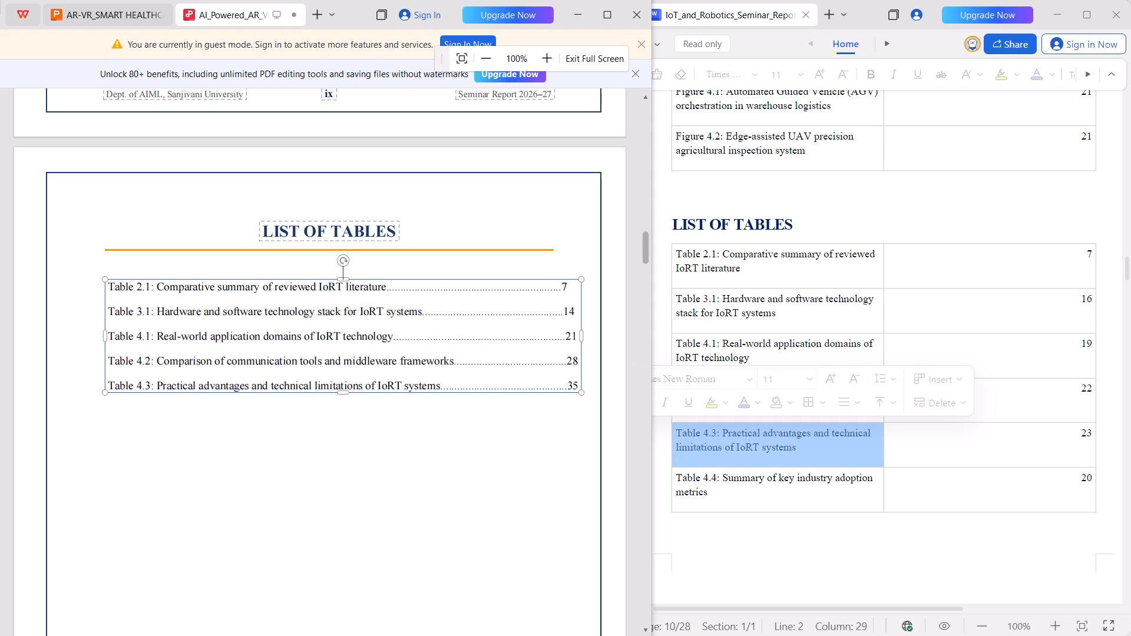
Change the page numbers in the PDF's List of Tables to 13 for Table 3.1 and 16 for Table 4.1.
{"action": "left_click", "coordinate": [574, 313]}
{"action": "key", "text": "BackSpace"}
{"action": "key", "text": "3"}
{"action": "left_click", "coordinate": [576, 335]}
{"action": "key", "text": "BackSpace"}
{"action": "key", "text": "BackSpace"}
{"action": "key", "text": "1"}
{"action": "key", "text": "6"}
Change the page numbers in the PDF's List of Tables to 18 for Table 4.2 and 19 for Table 4.3.
{"action": "left_click", "coordinate": [578, 364]}
{"action": "key", "text": "BackSpace"}
{"action": "key", "text": "BackSpace"}
{"action": "type", "text": "18"}
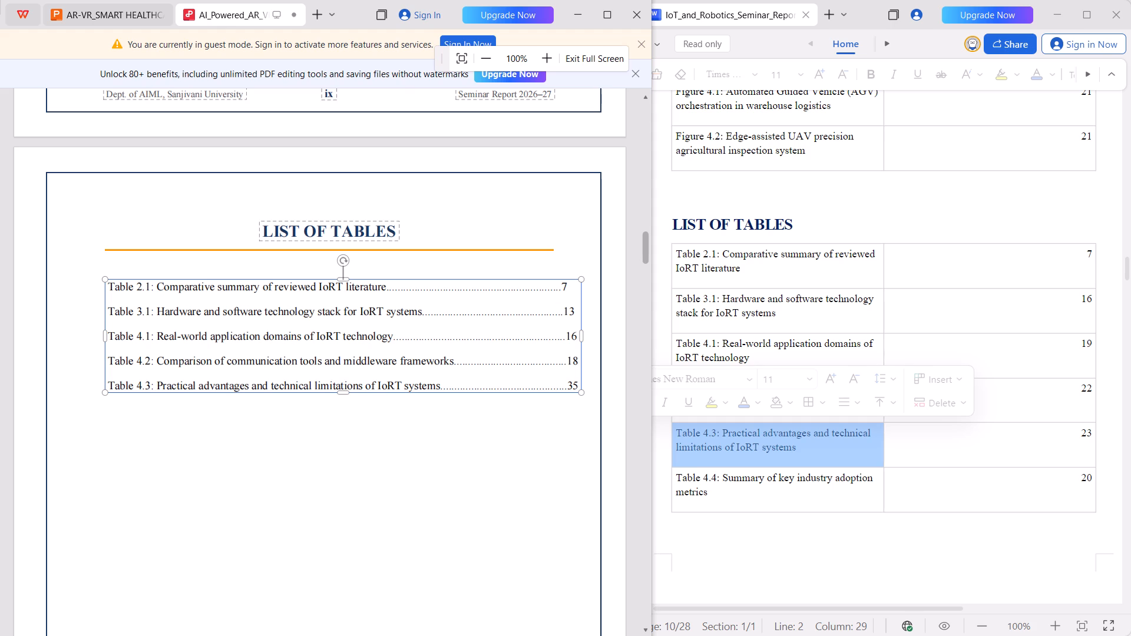
{"action": "left_click", "coordinate": [579, 386]}
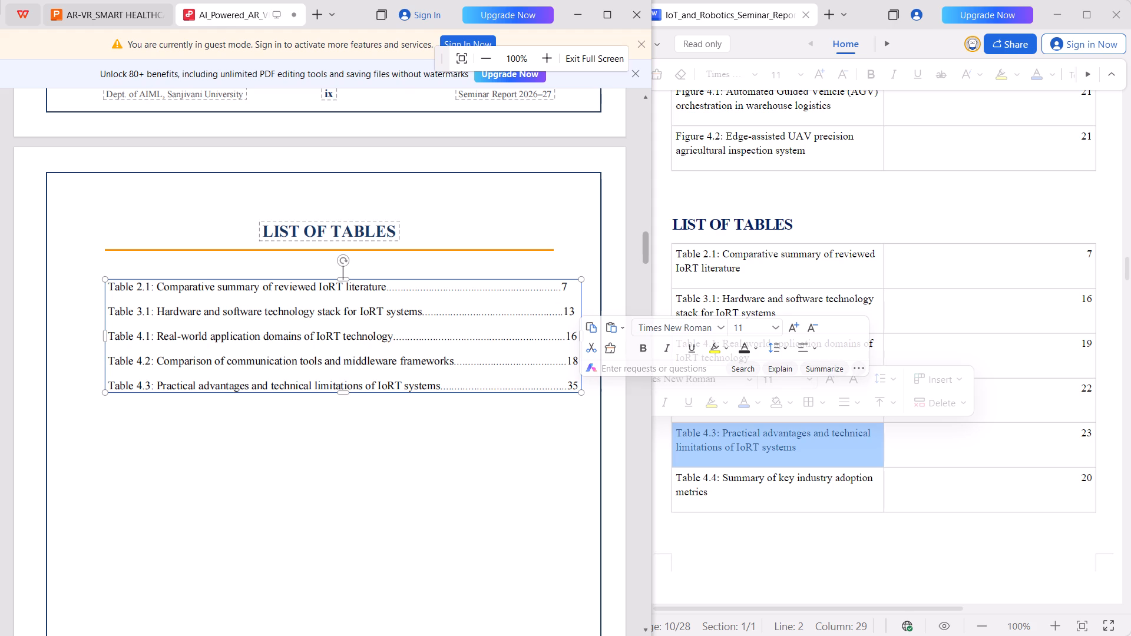
{"action": "key", "text": "BackSpace"}
{"action": "key", "text": "BackSpace"}
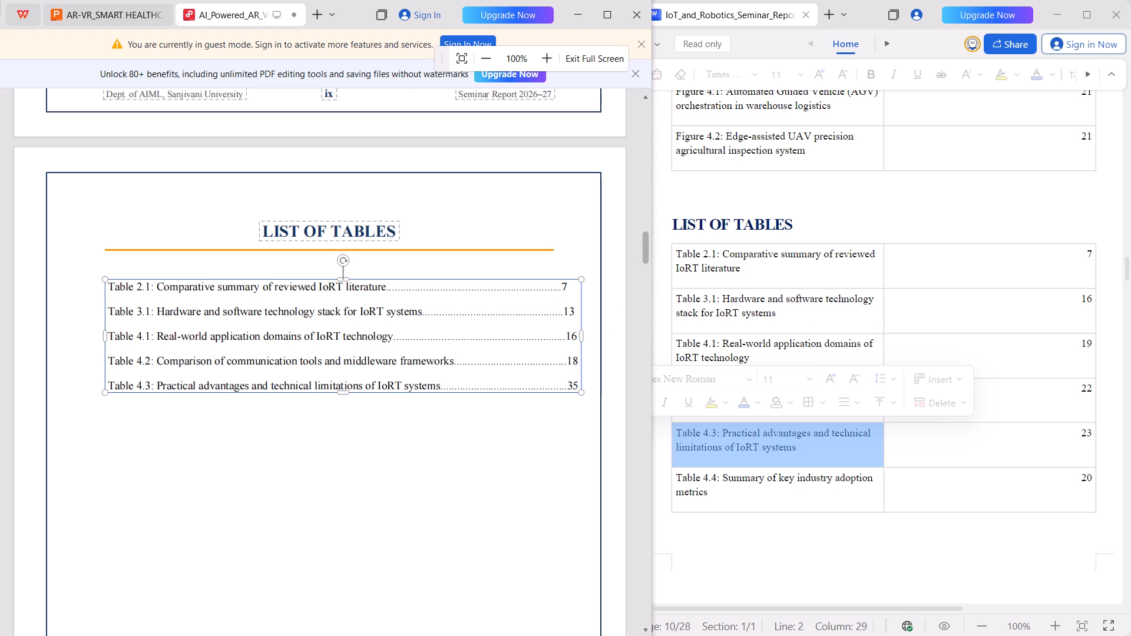
{"action": "left_click", "coordinate": [577, 389]}
{"action": "key", "text": "BackSpace"}
{"action": "key", "text": "BackSpace"}
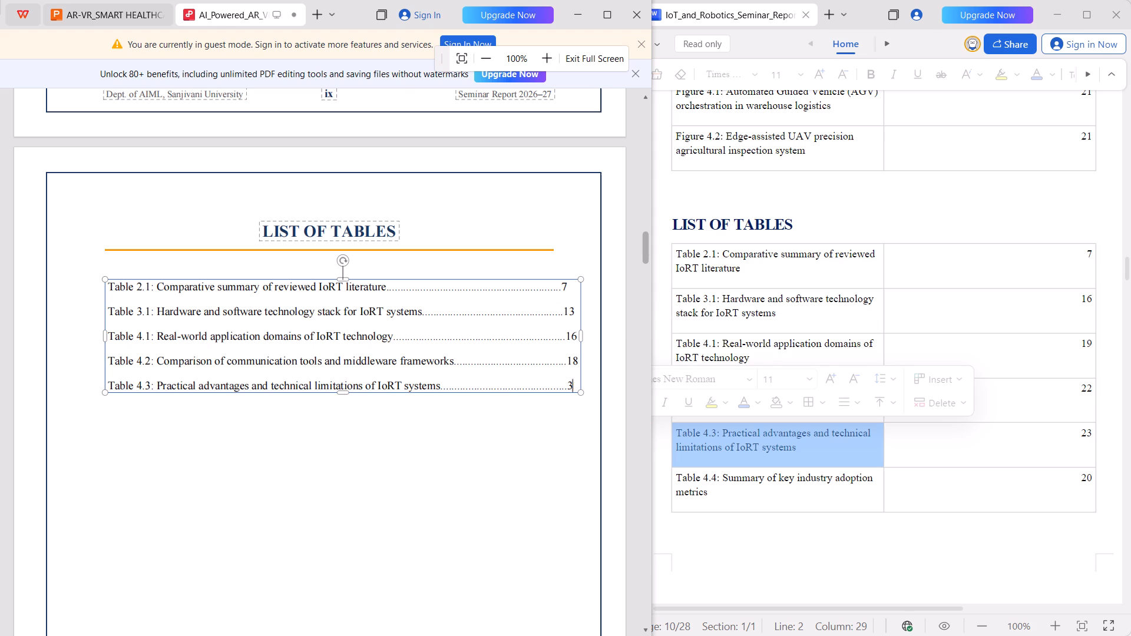
{"action": "type", "text": "19"}
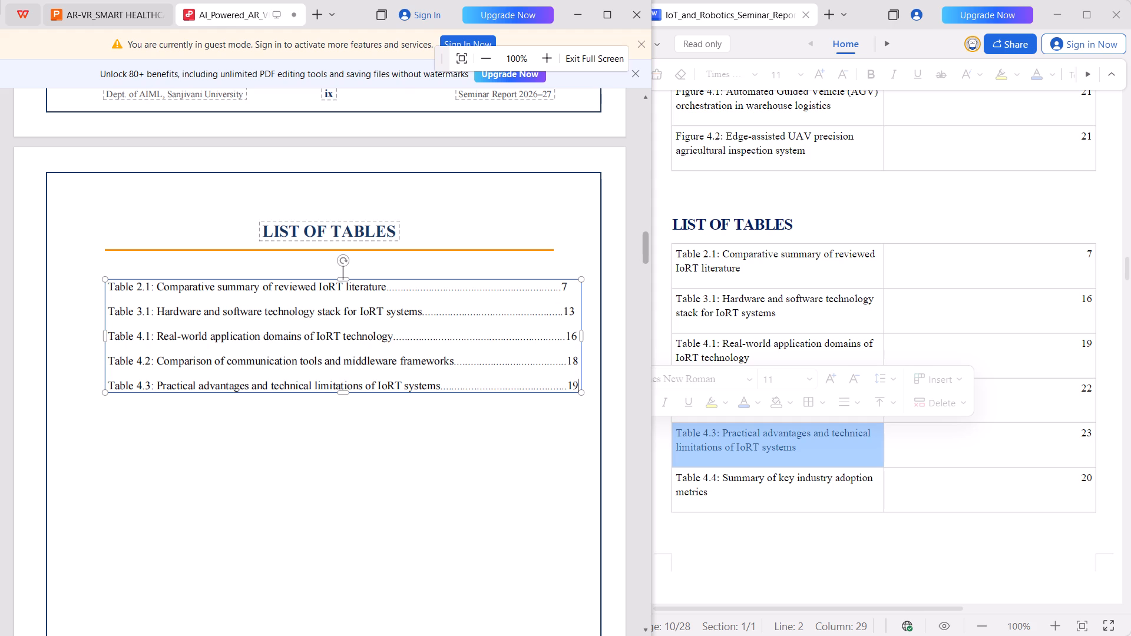
Copy the Table 4.4 entry text, "Summary of key industry adoption metrics", from the seminar report's List of Tables.
{"action": "scroll", "coordinate": [643, 311], "scroll_direction": "down", "scroll_amount": 1}
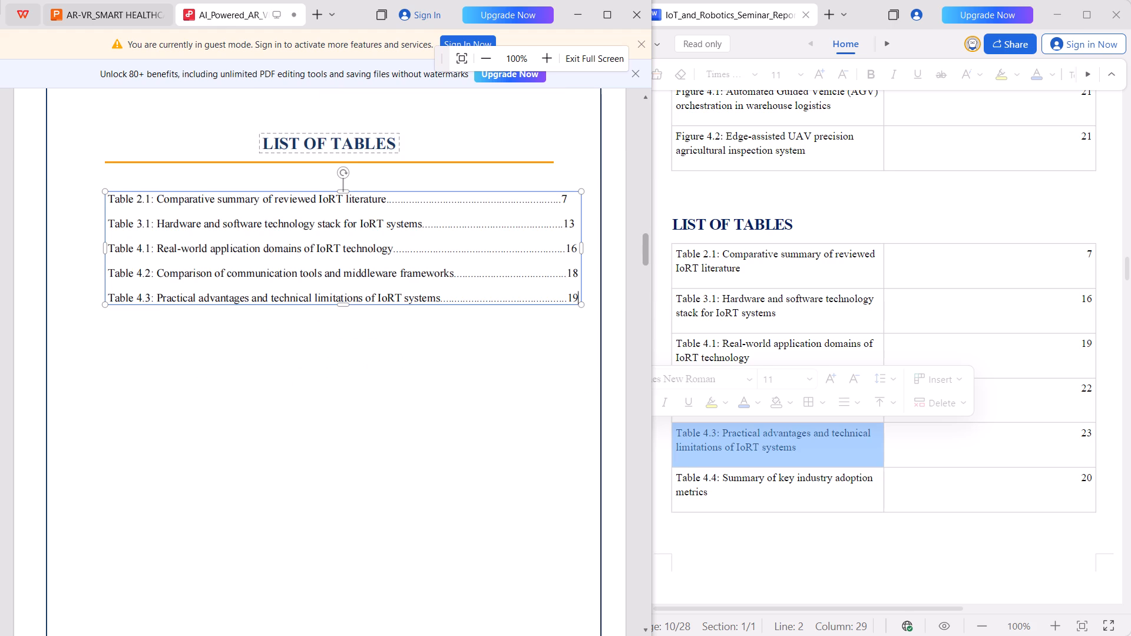
{"action": "scroll", "coordinate": [745, 350], "scroll_direction": "down", "scroll_amount": 7}
{"action": "scroll", "coordinate": [745, 350], "scroll_direction": "up", "scroll_amount": 1}
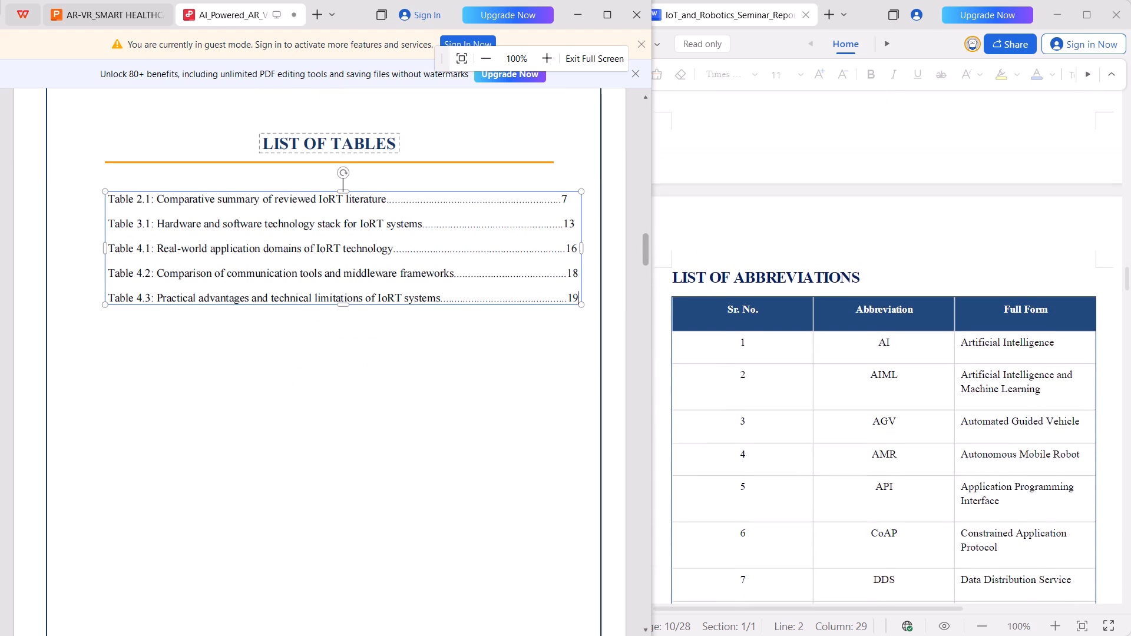
{"action": "scroll", "coordinate": [745, 350], "scroll_direction": "up", "scroll_amount": 3}
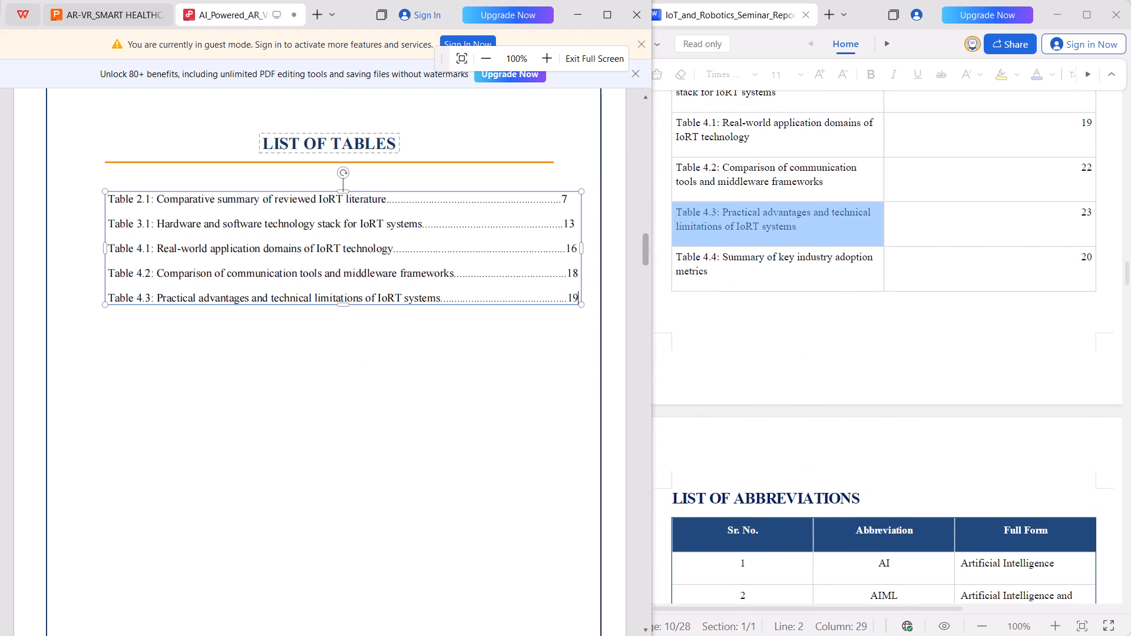
{"action": "left_click", "coordinate": [763, 344]}
{"action": "triple_click", "coordinate": [756, 262]}
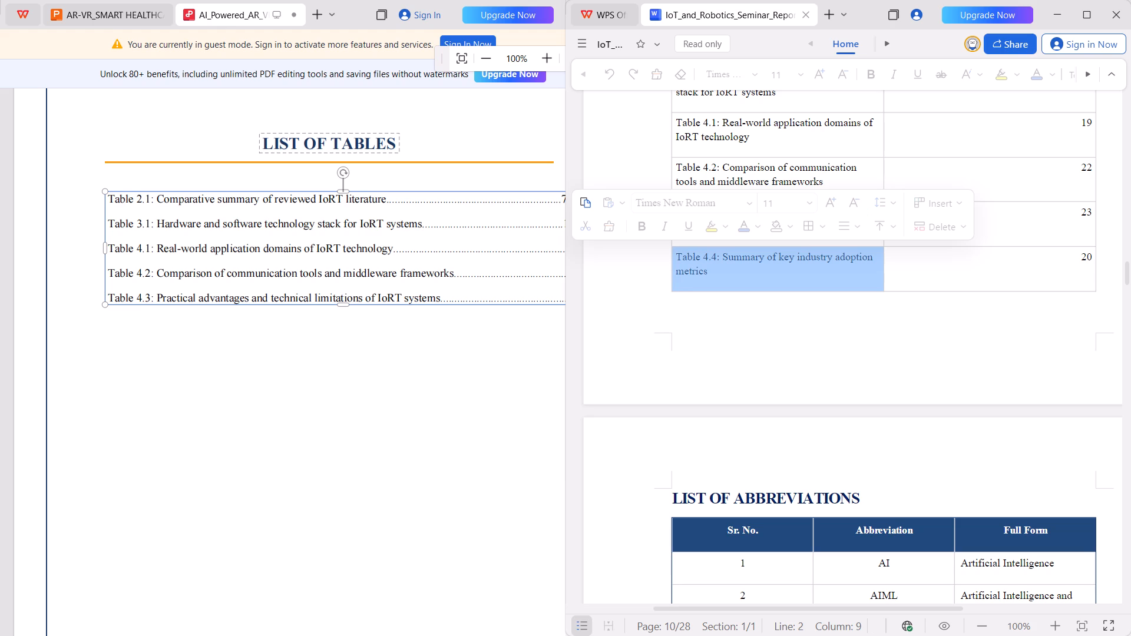
{"action": "key", "text": "ctrl+c"}
Widen the PDF window beside the seminar report to uncover the page-number column, and try to start a new line after the Table 4.3 entry.
{"action": "left_click_drag", "start_coordinate": [564, 120], "coordinate": [570, 120]}
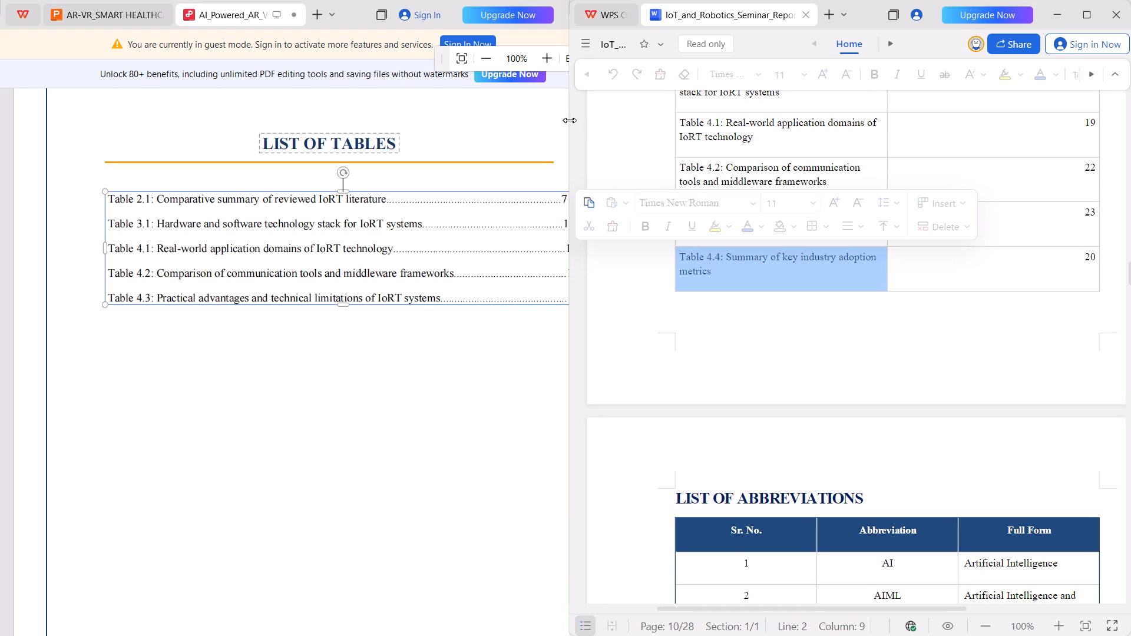
{"action": "left_click_drag", "start_coordinate": [570, 120], "coordinate": [584, 119]}
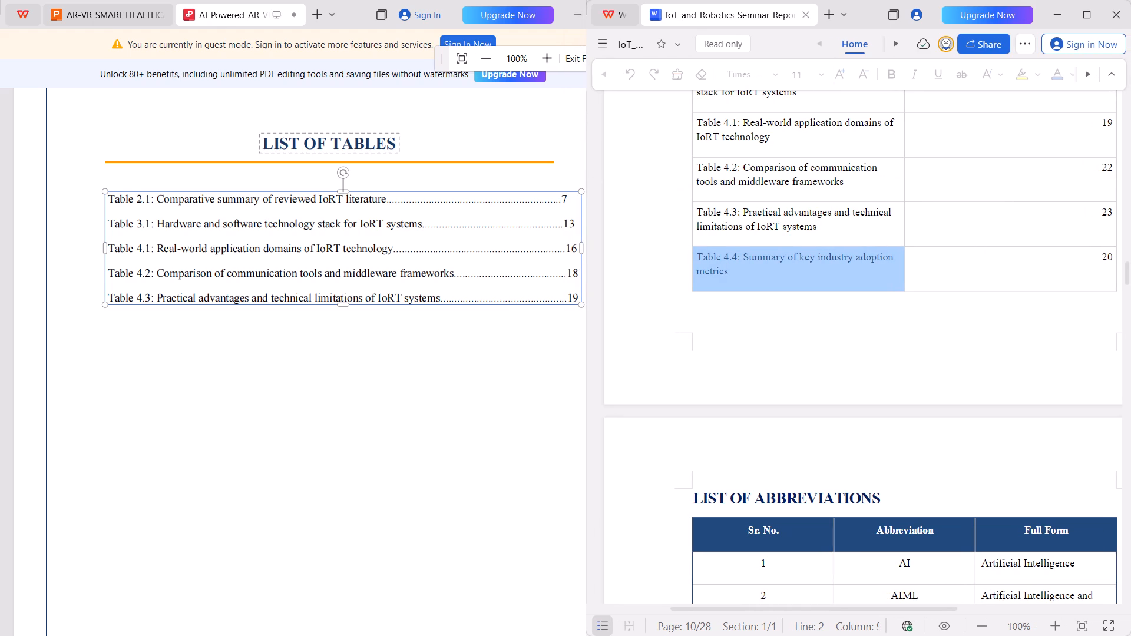
{"action": "key", "text": "Return"}
Go on to the List of Abbreviations page in the PDF, alongside the seminar report's abbreviations table.
{"action": "scroll", "coordinate": [596, 463], "scroll_direction": "down", "scroll_amount": 1}
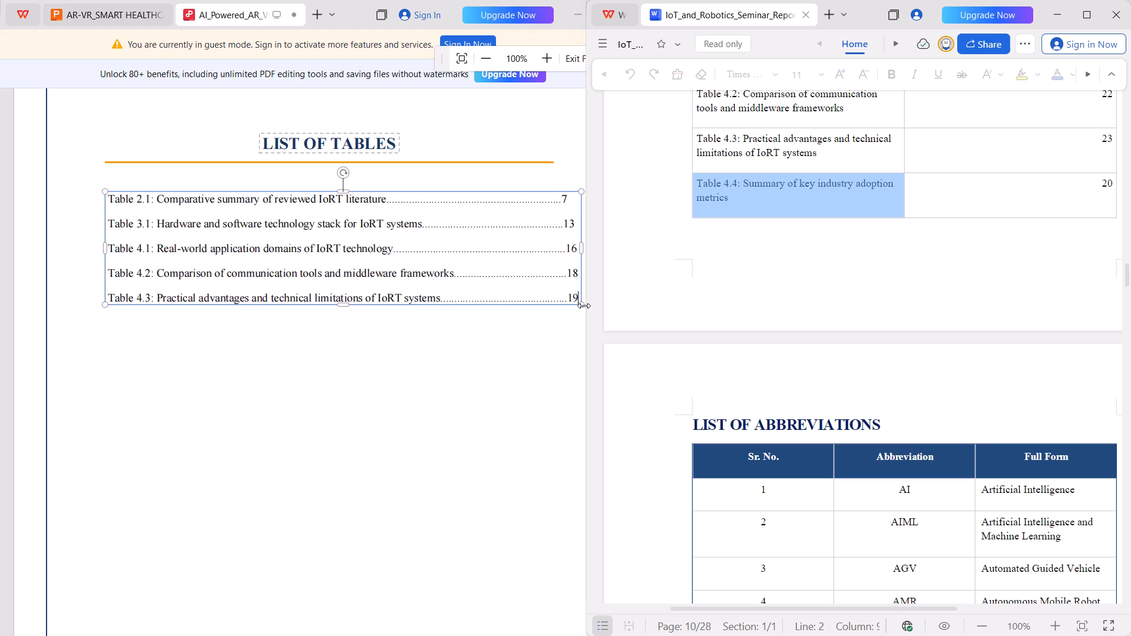
{"action": "scroll", "coordinate": [319, 372], "scroll_direction": "down", "scroll_amount": 16}
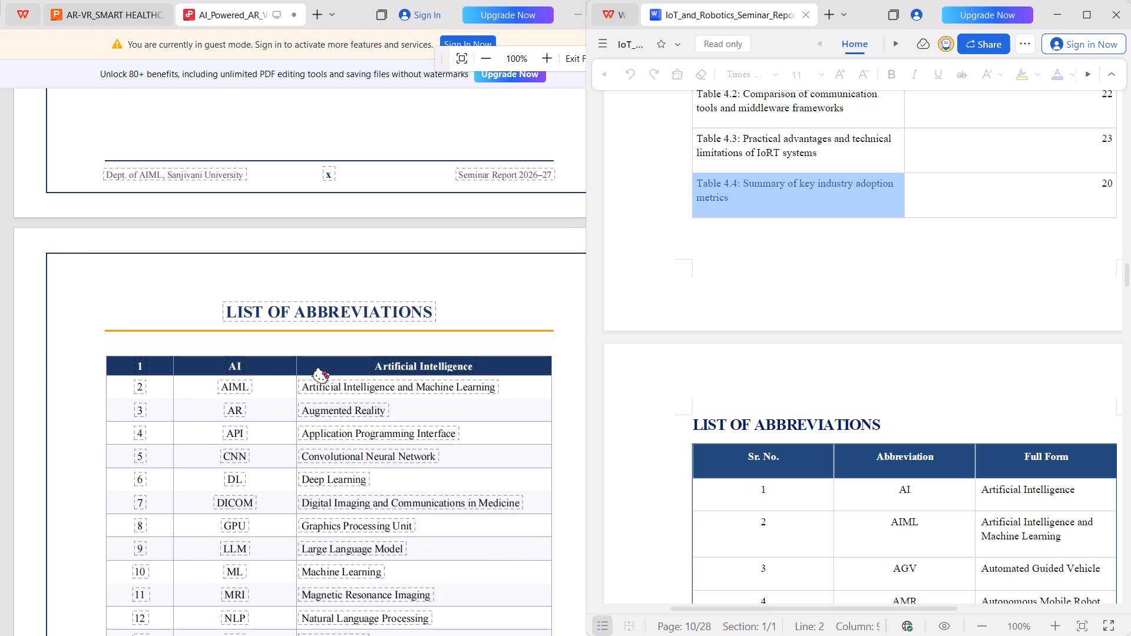
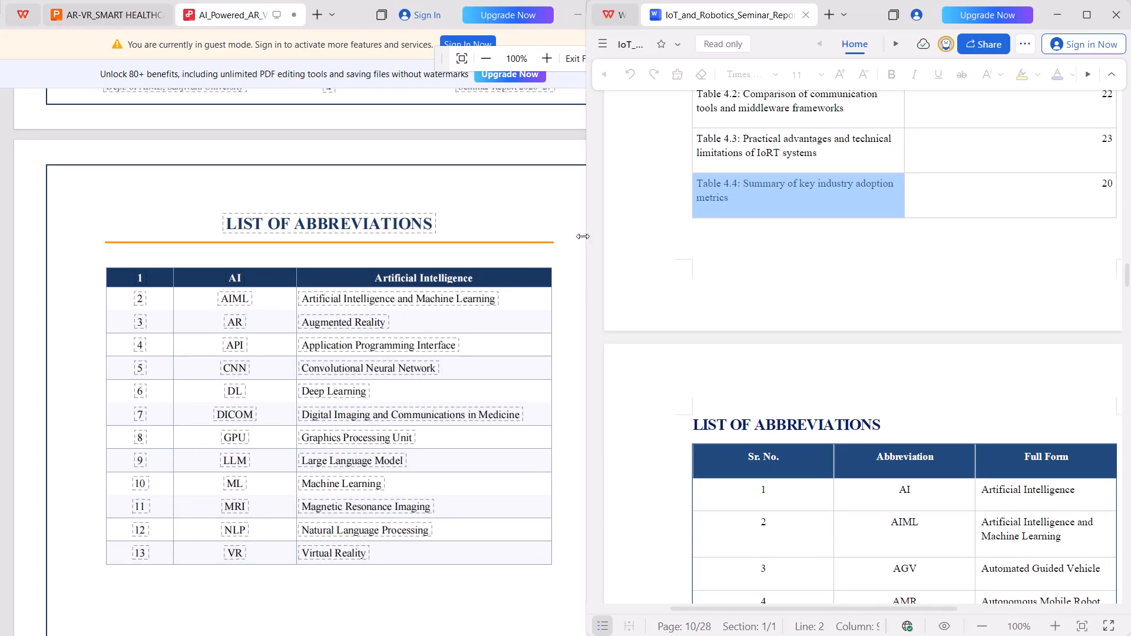
Compare the abbreviation entries in the PDF's and the seminar report's lists, through to the start of Chapter 1.
{"action": "scroll", "coordinate": [784, 187], "scroll_direction": "down", "scroll_amount": 4}
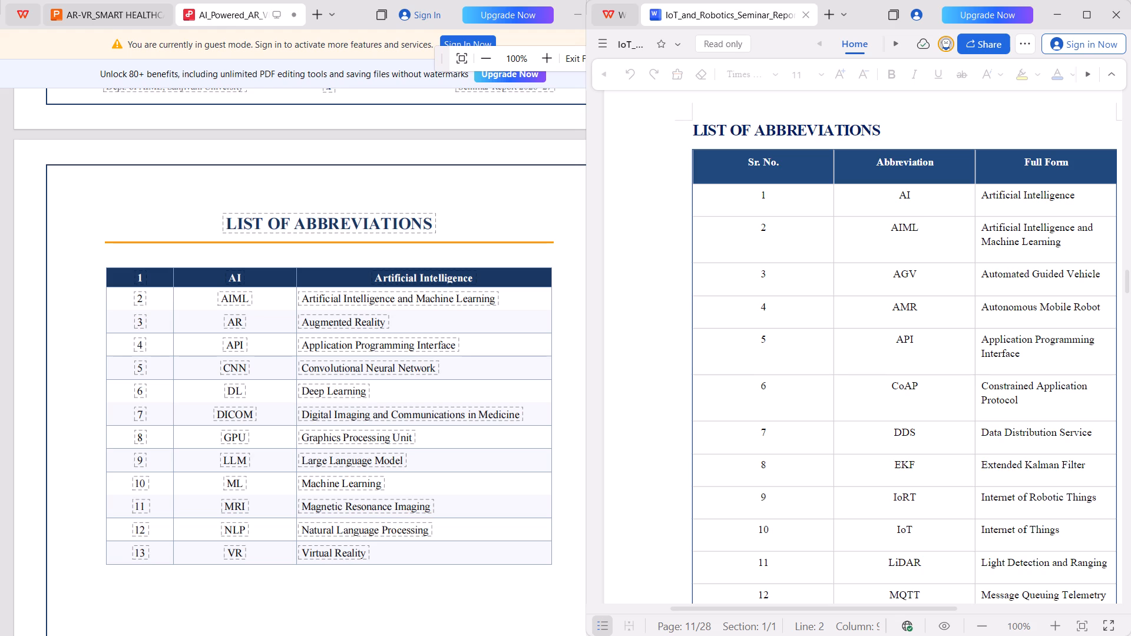
{"action": "scroll", "coordinate": [273, 215], "scroll_direction": "down", "scroll_amount": 1}
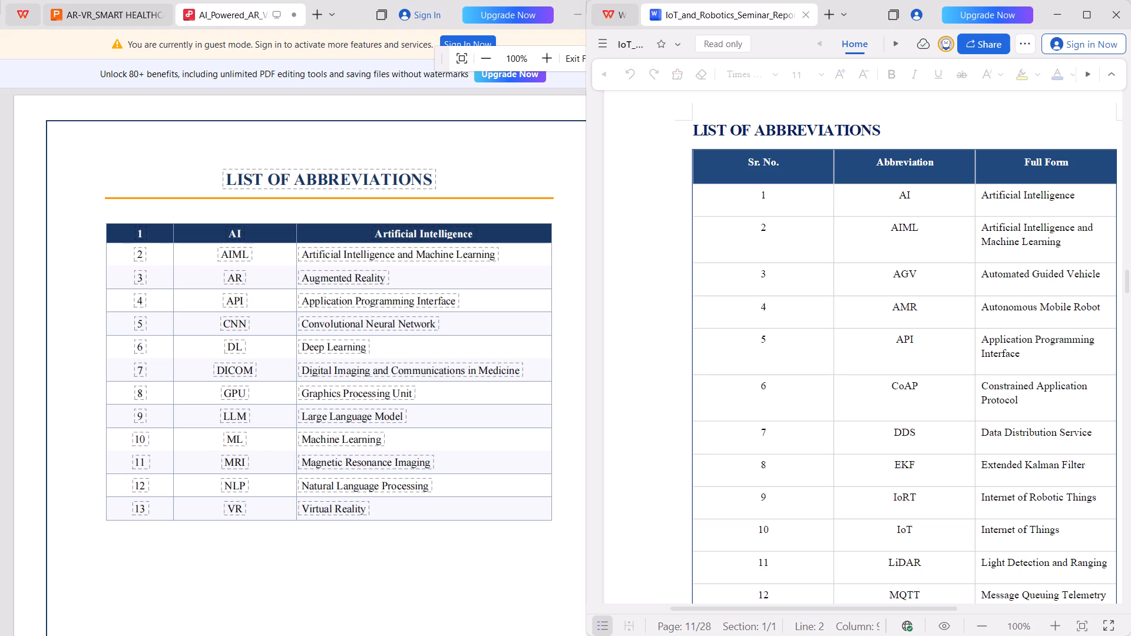
{"action": "scroll", "coordinate": [804, 198], "scroll_direction": "down", "scroll_amount": 2}
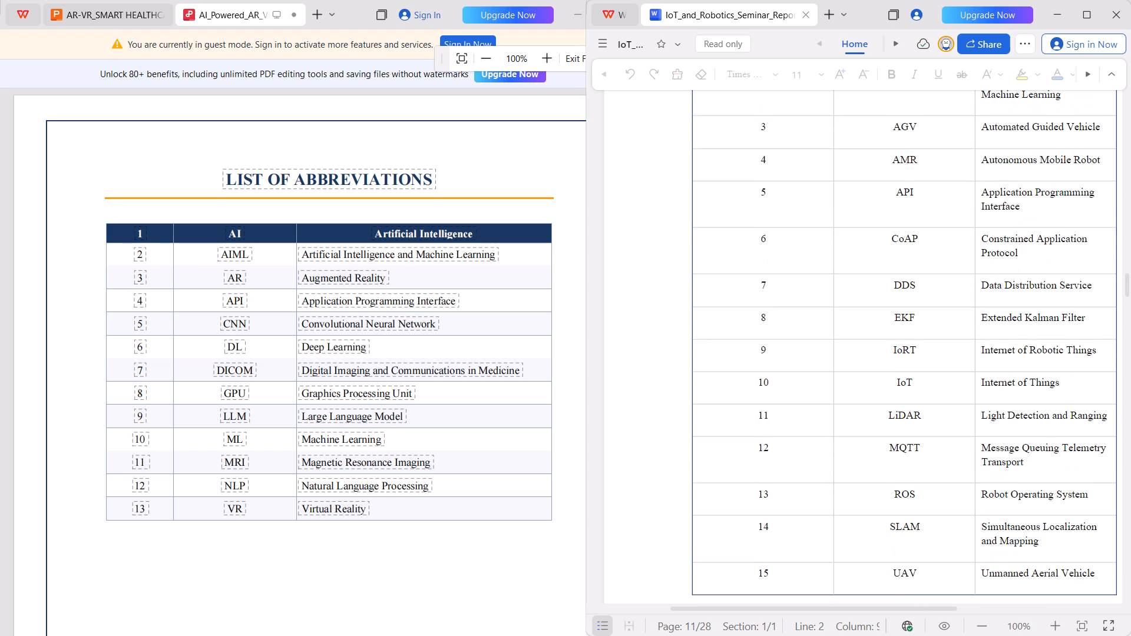
{"action": "scroll", "coordinate": [802, 197], "scroll_direction": "down", "scroll_amount": 3}
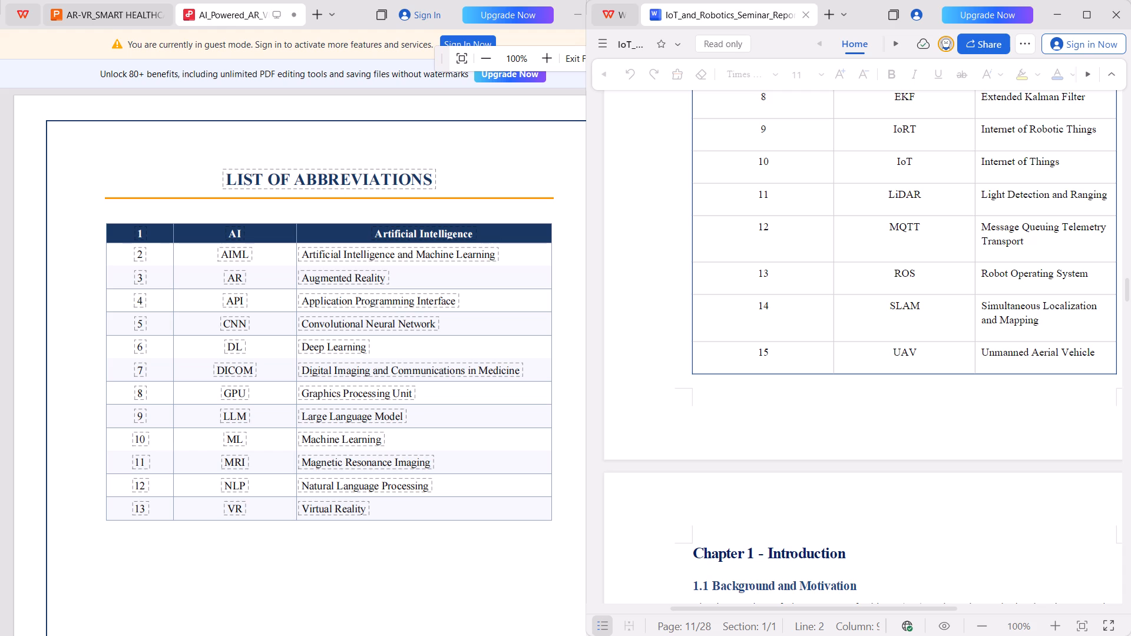
{"action": "scroll", "coordinate": [402, 425], "scroll_direction": "down", "scroll_amount": 5}
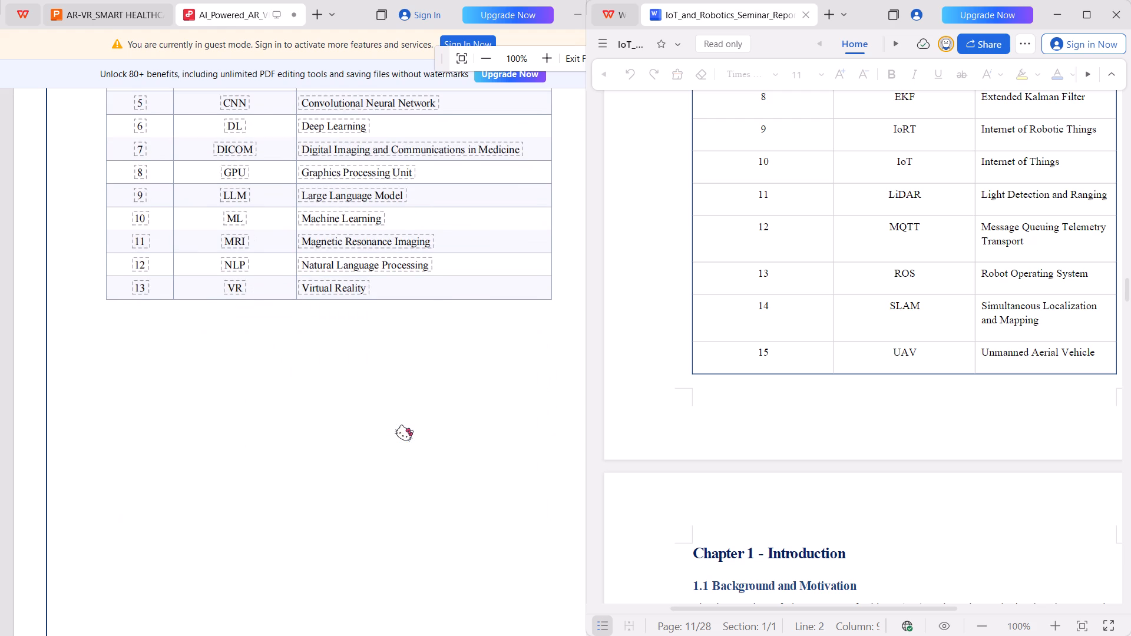
{"action": "scroll", "coordinate": [378, 348], "scroll_direction": "down", "scroll_amount": 3}
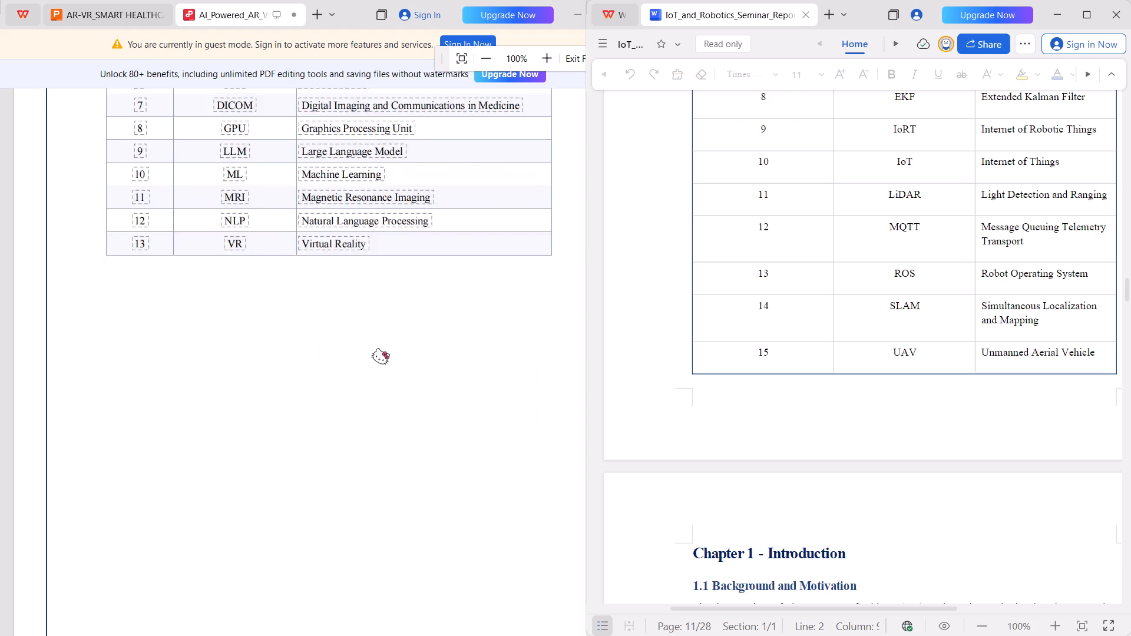
{"action": "scroll", "coordinate": [378, 349], "scroll_direction": "down", "scroll_amount": 3}
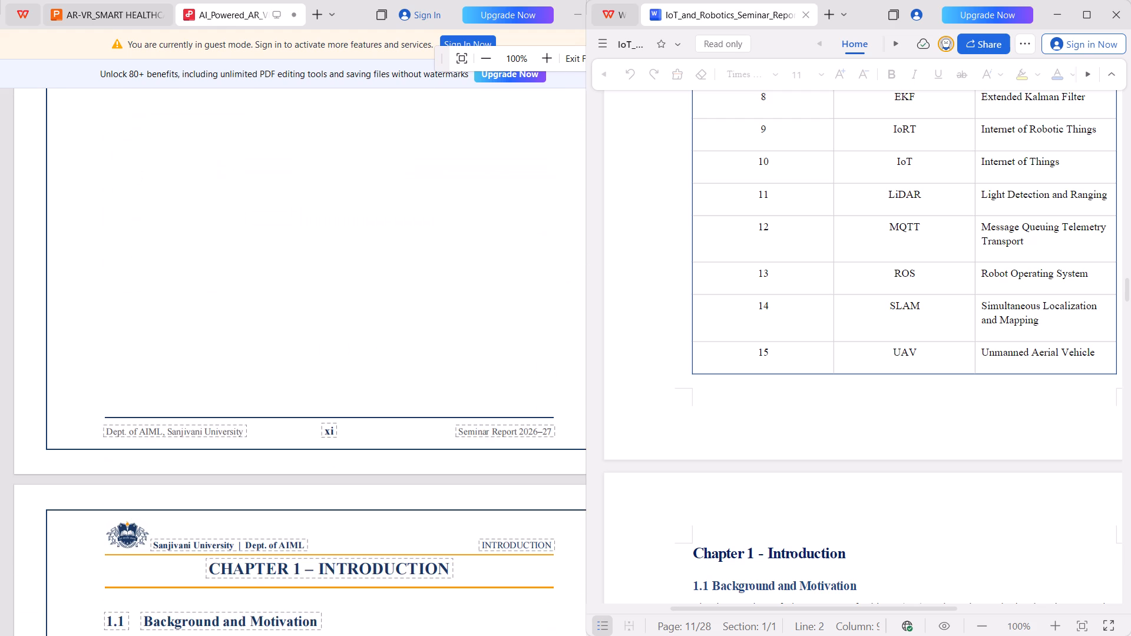
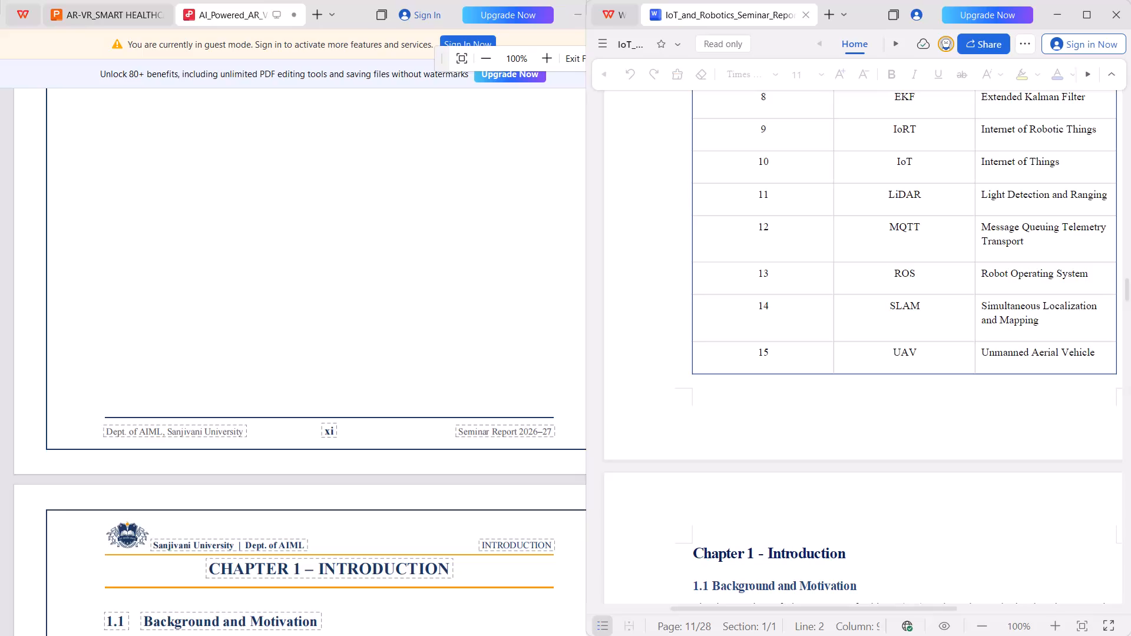
Compare section 1.1 Background and Motivation of Chapter 1 in the PDF with the same section in the seminar report.
{"action": "scroll", "coordinate": [291, 307], "scroll_direction": "down", "scroll_amount": 6}
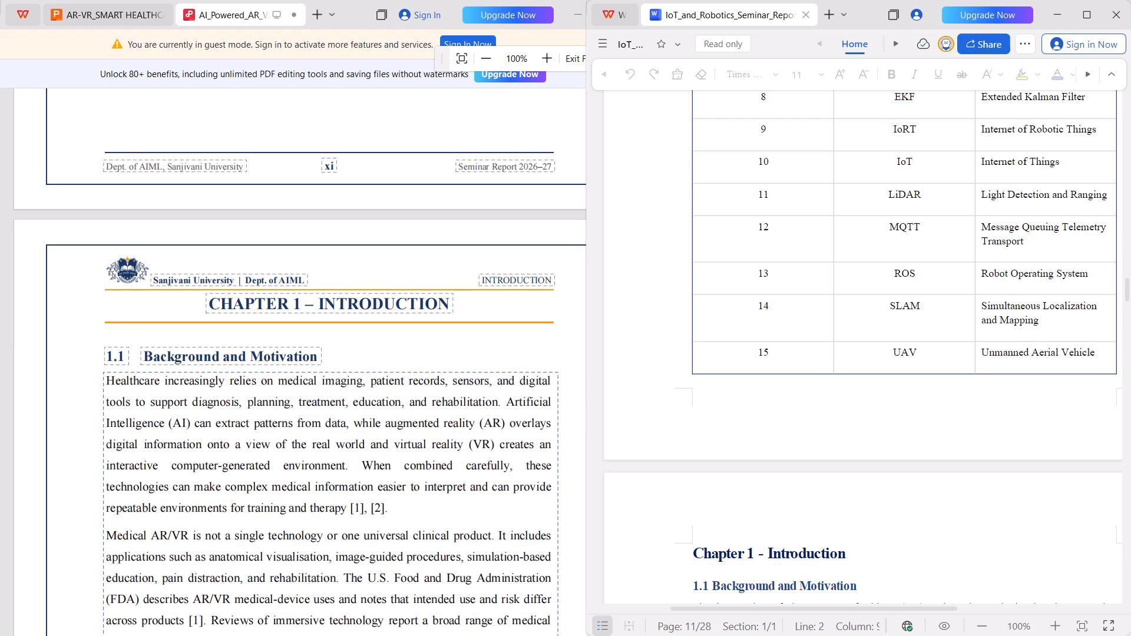
{"action": "scroll", "coordinate": [299, 630], "scroll_direction": "down", "scroll_amount": 1}
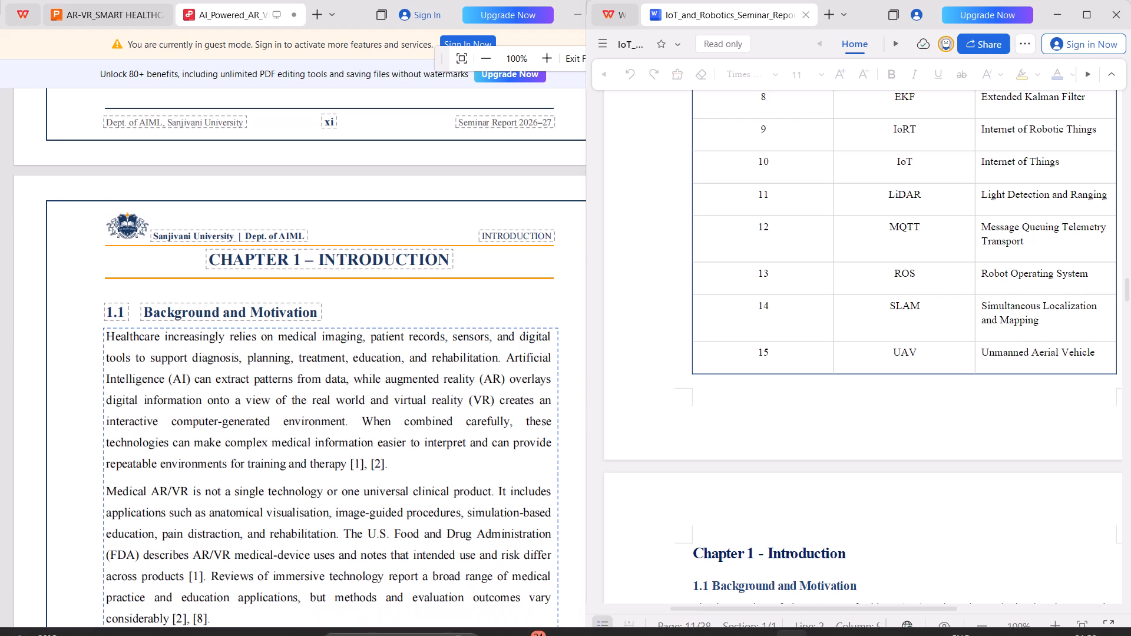
{"action": "scroll", "coordinate": [386, 612], "scroll_direction": "down", "scroll_amount": 1}
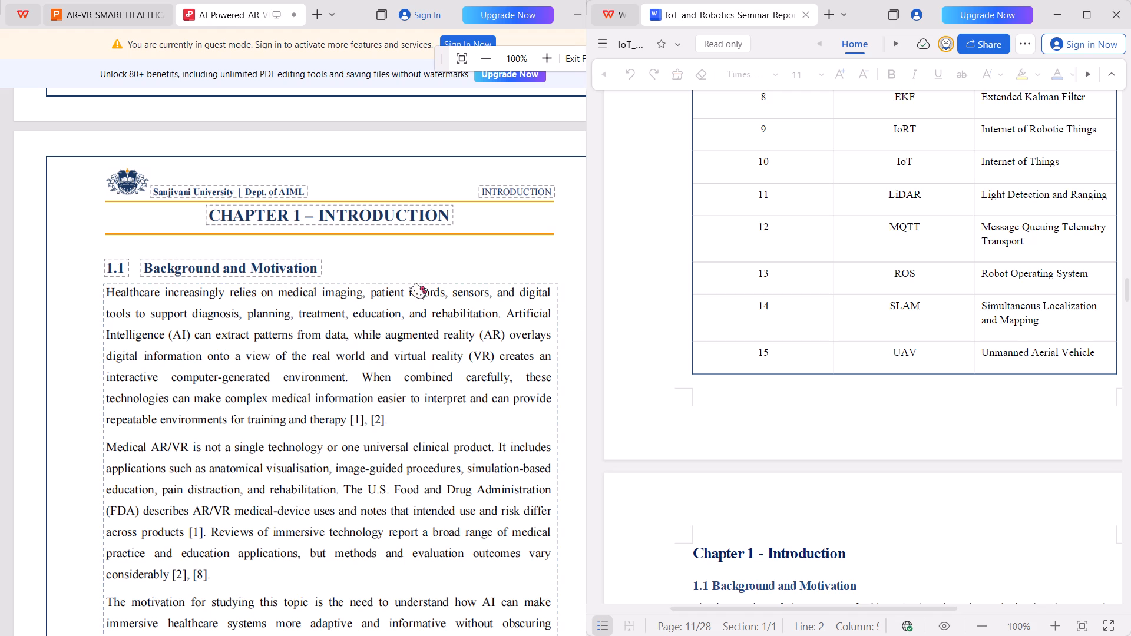
{"action": "scroll", "coordinate": [912, 294], "scroll_direction": "down", "scroll_amount": 6}
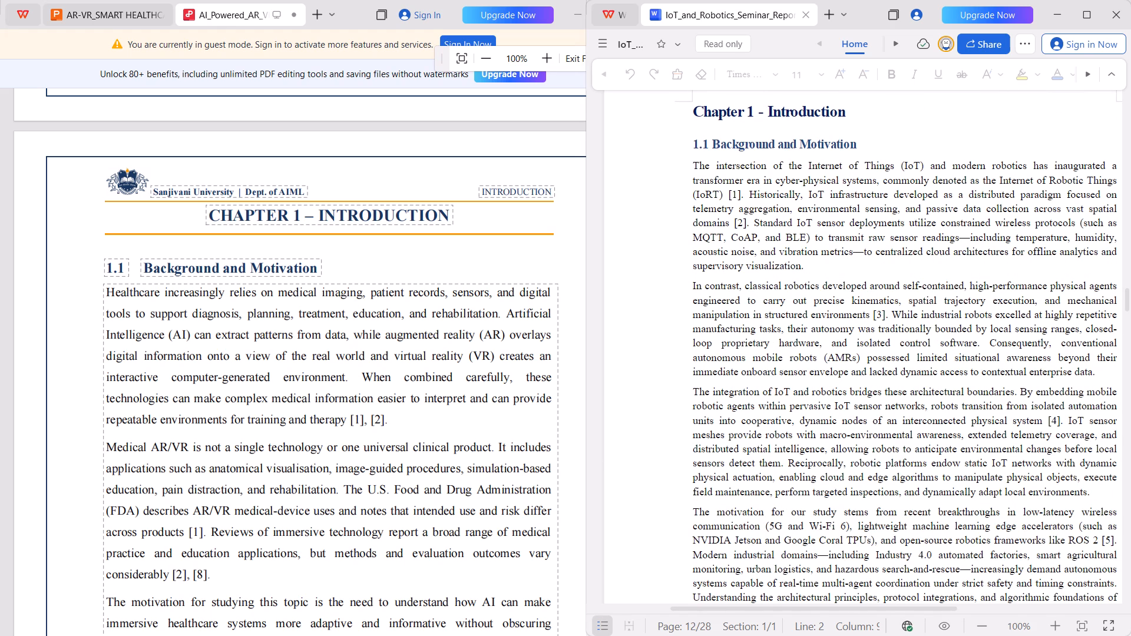
{"action": "scroll", "coordinate": [736, 158], "scroll_direction": "left", "scroll_amount": 1}
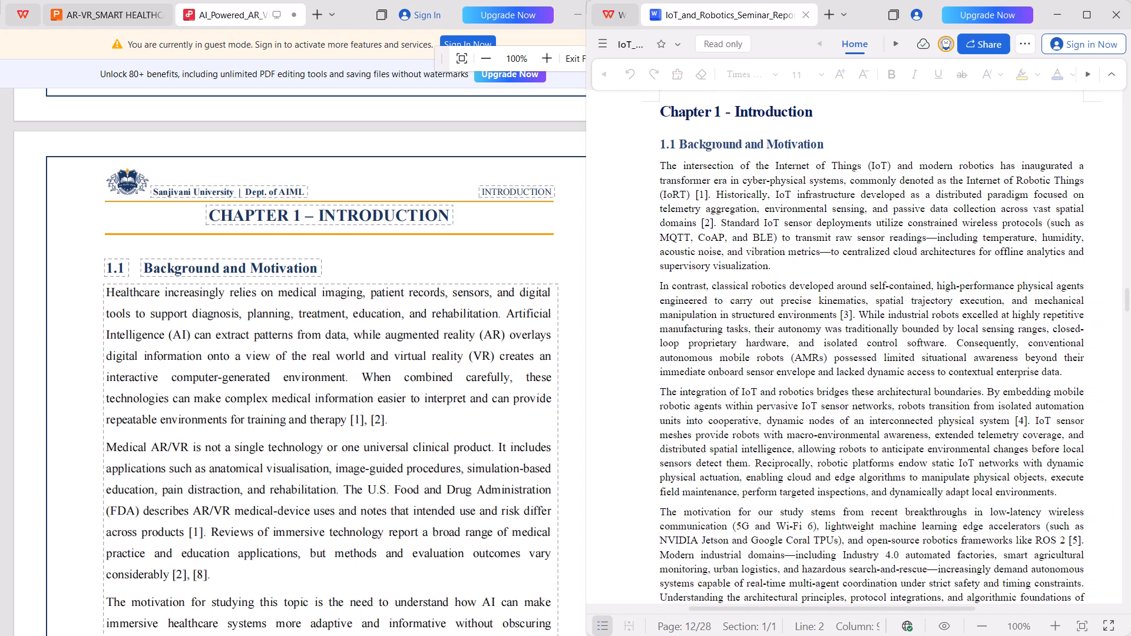
{"action": "scroll", "coordinate": [486, 251], "scroll_direction": "down", "scroll_amount": 1}
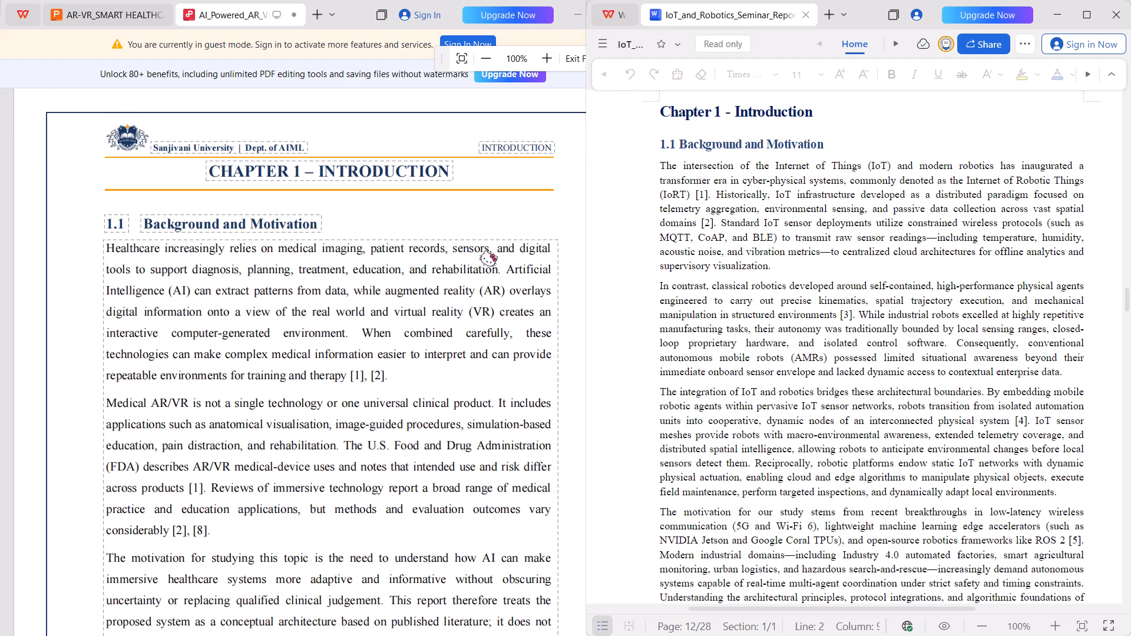
{"action": "scroll", "coordinate": [494, 243], "scroll_direction": "down", "scroll_amount": 6}
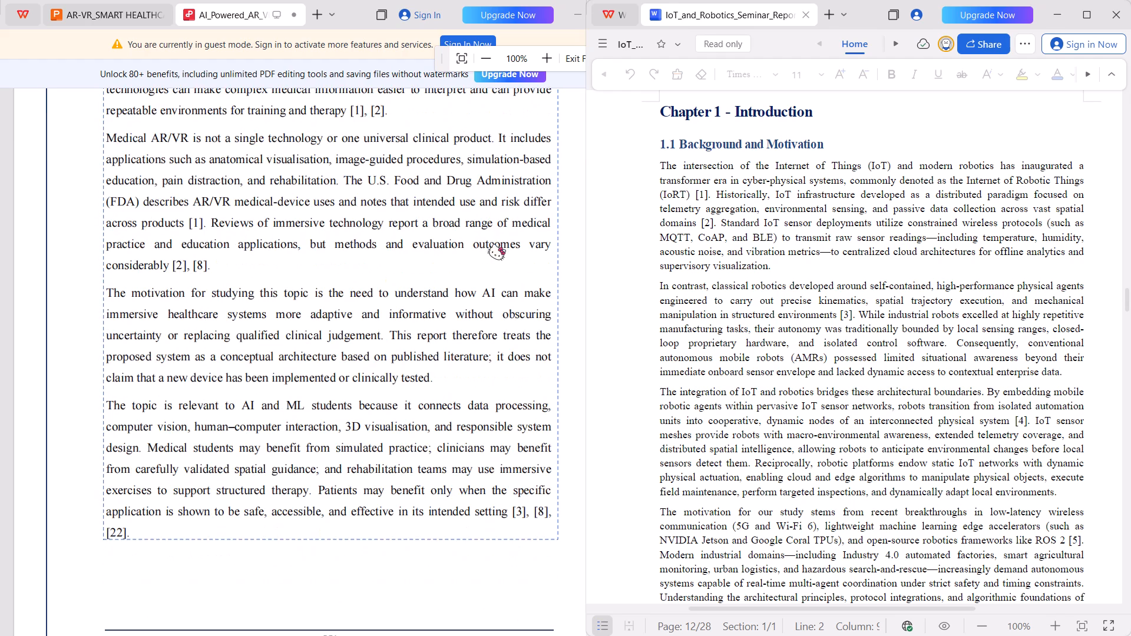
{"action": "scroll", "coordinate": [494, 244], "scroll_direction": "up", "scroll_amount": 4}
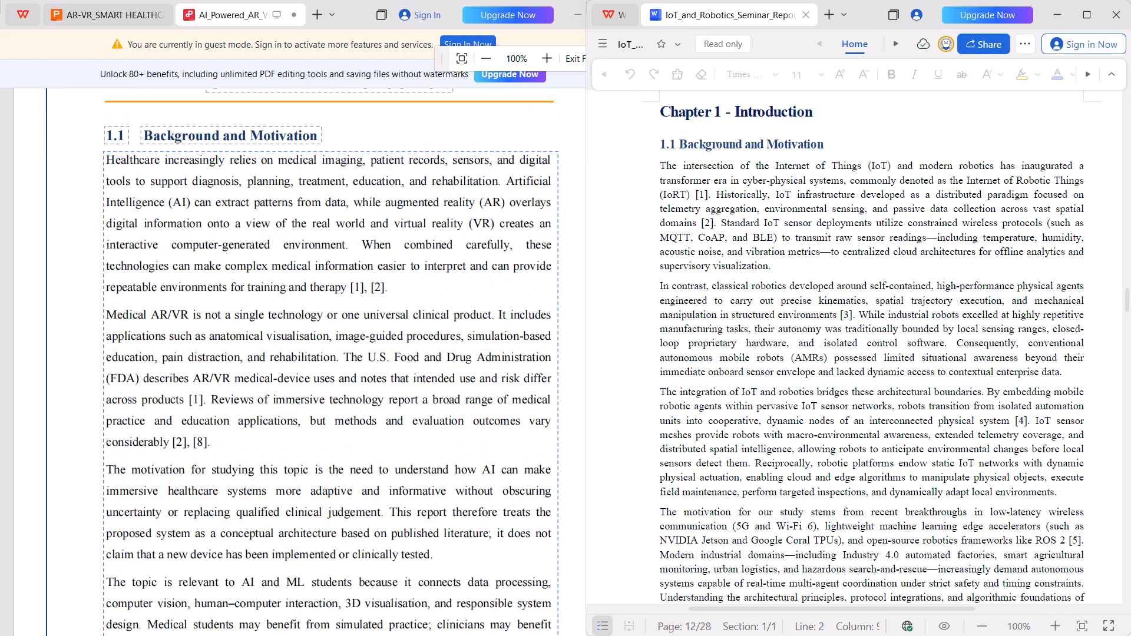
Delete the whole healthcare AR/VR body text block under the 1.1 Background and Motivation heading in the PDF.
{"action": "left_click", "coordinate": [555, 150]}
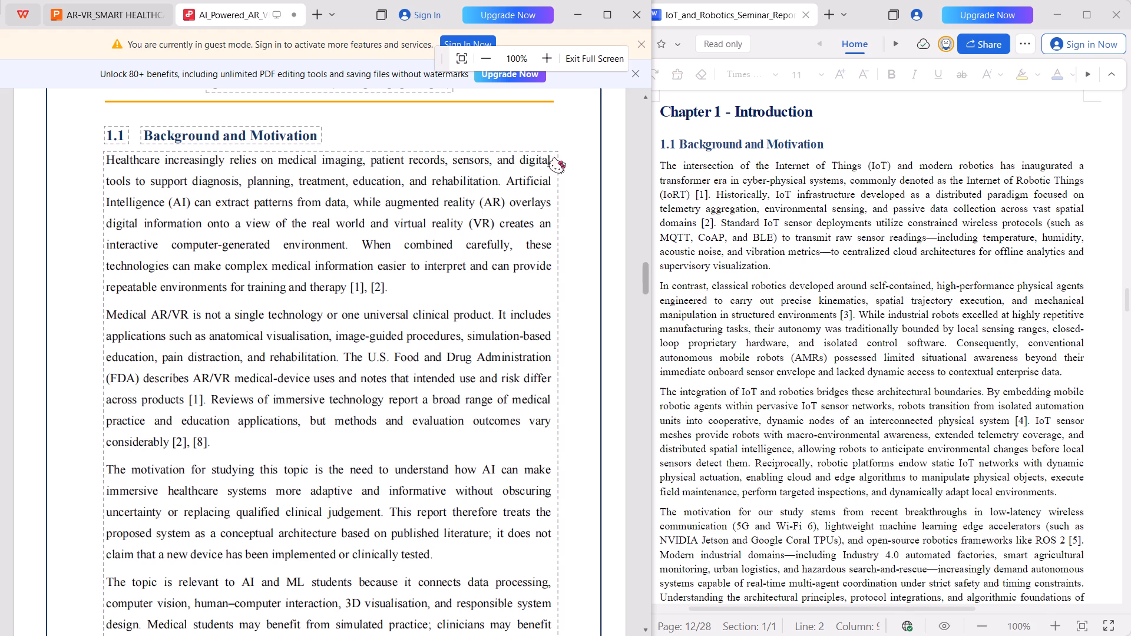
{"action": "left_click", "coordinate": [558, 151]}
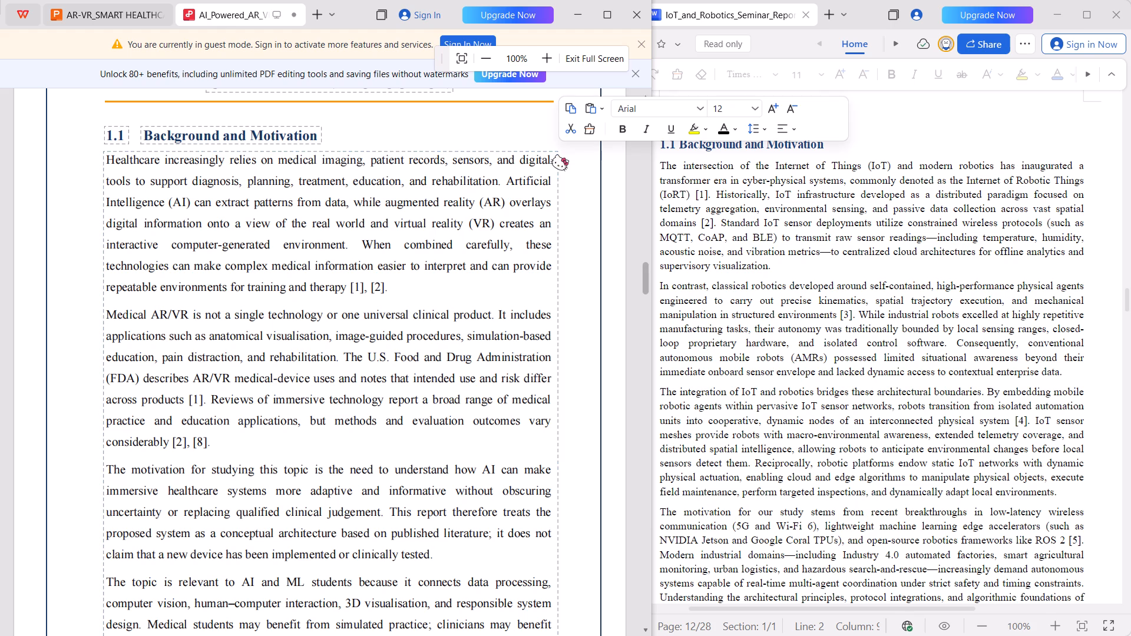
{"action": "left_click", "coordinate": [557, 155]}
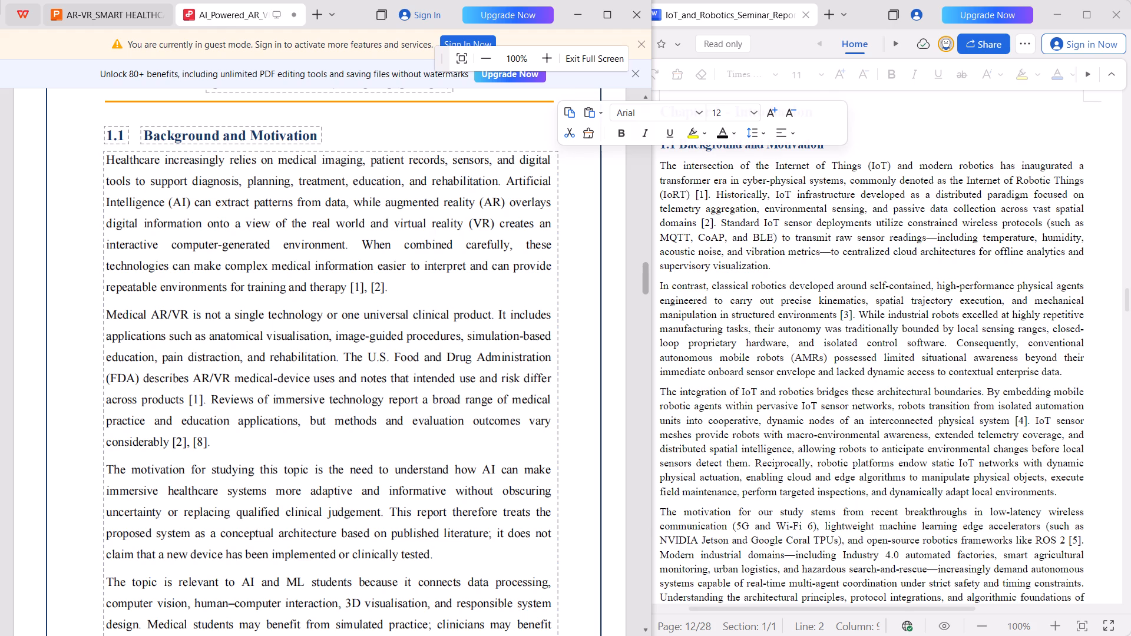
{"action": "left_click", "coordinate": [550, 153]}
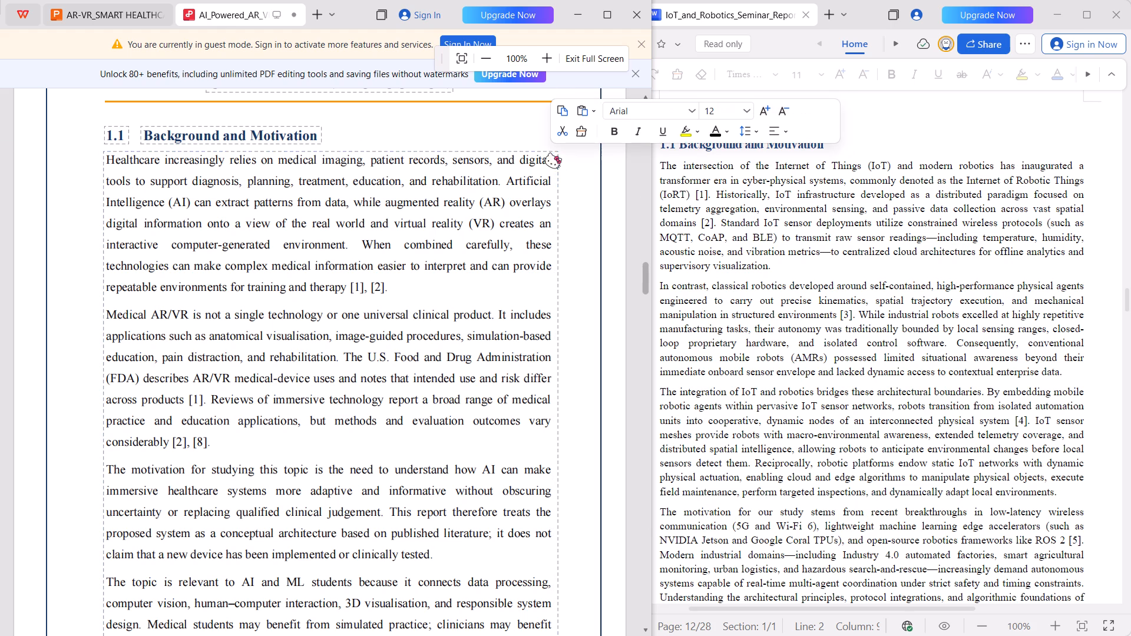
{"action": "key", "text": "Delete"}
{"action": "key", "text": "Delete"}
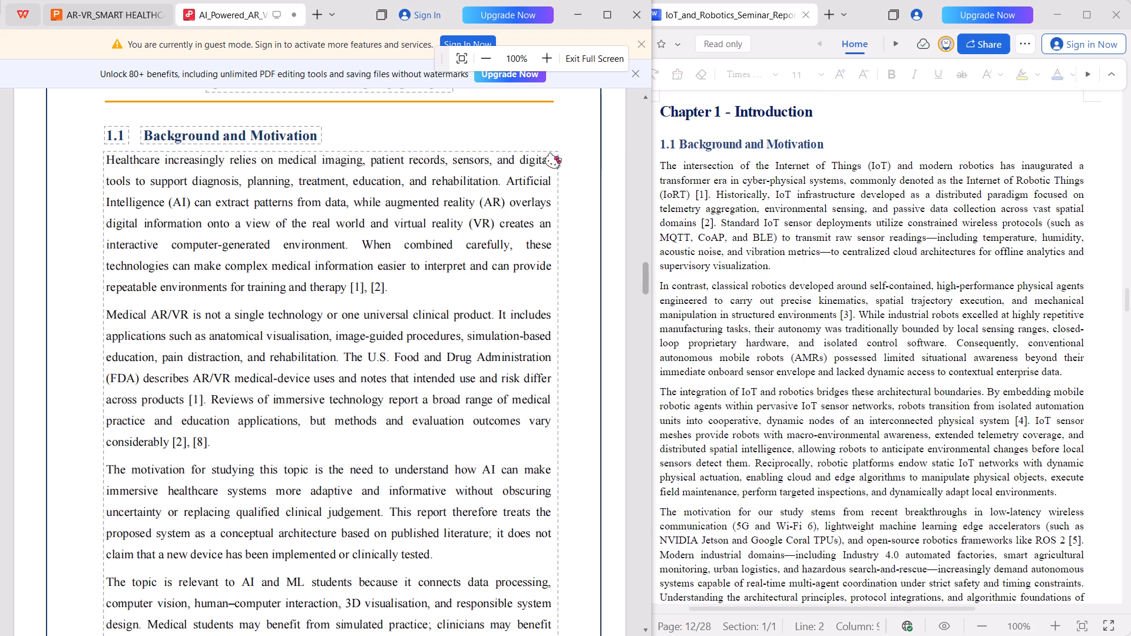
{"action": "left_click", "coordinate": [545, 154]}
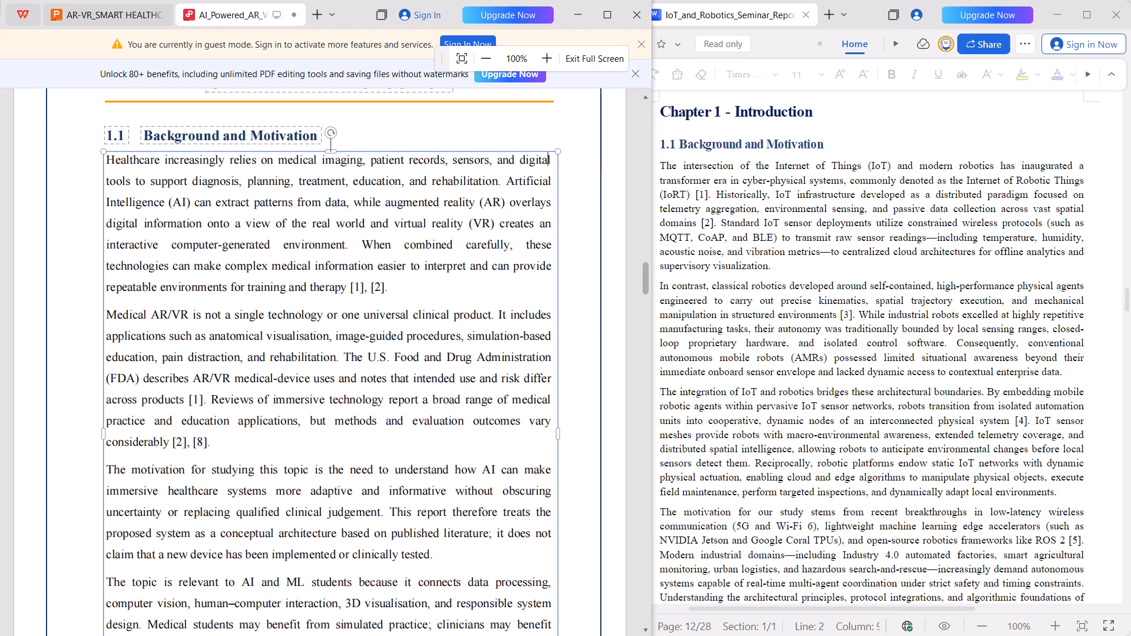
{"action": "key", "text": "Delete"}
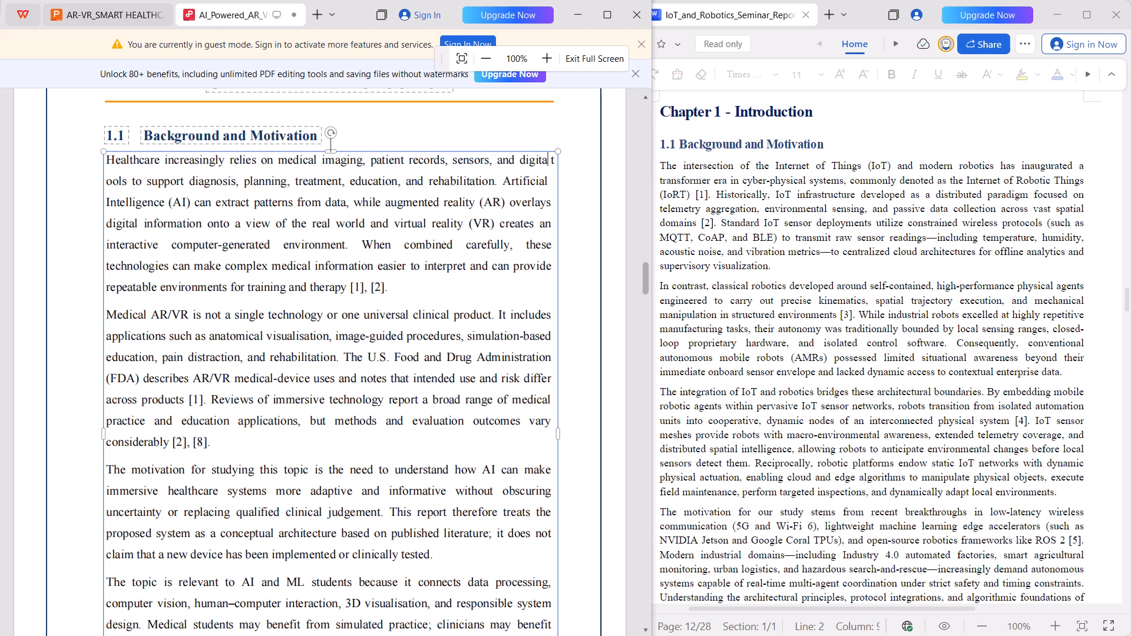
{"action": "left_click", "coordinate": [560, 154]}
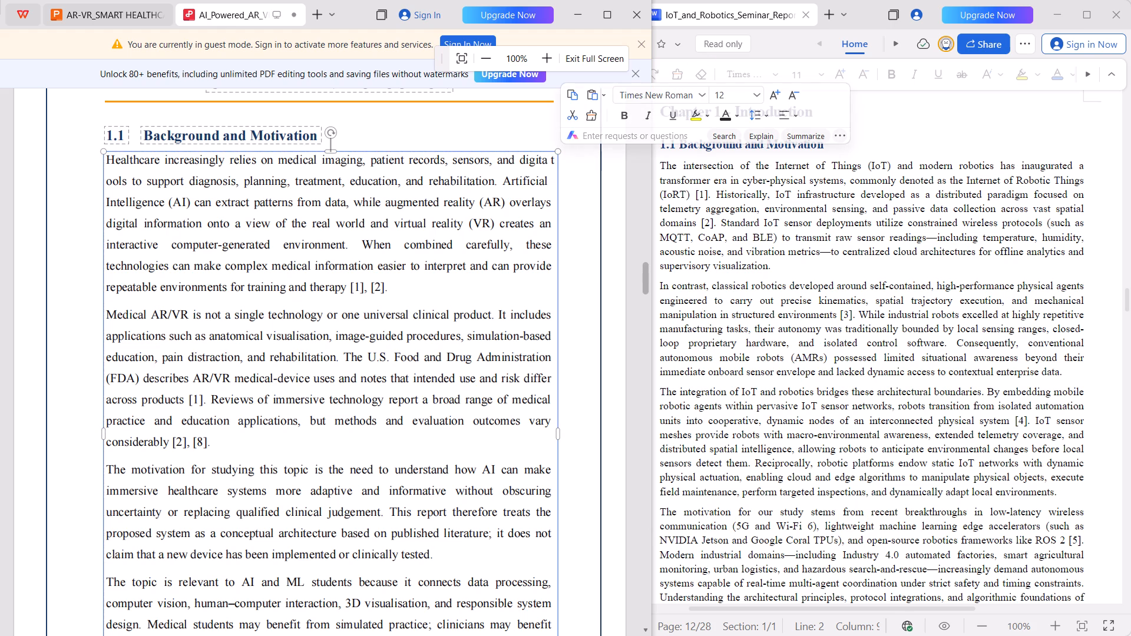
{"action": "left_click", "coordinate": [557, 154]}
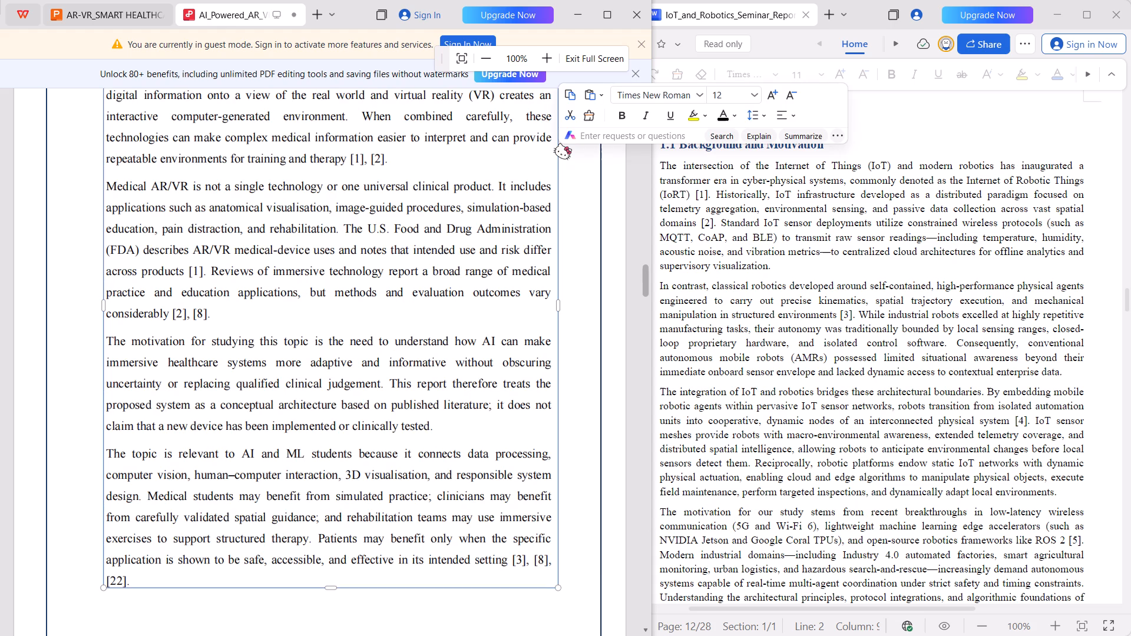
{"action": "key", "text": "Delete"}
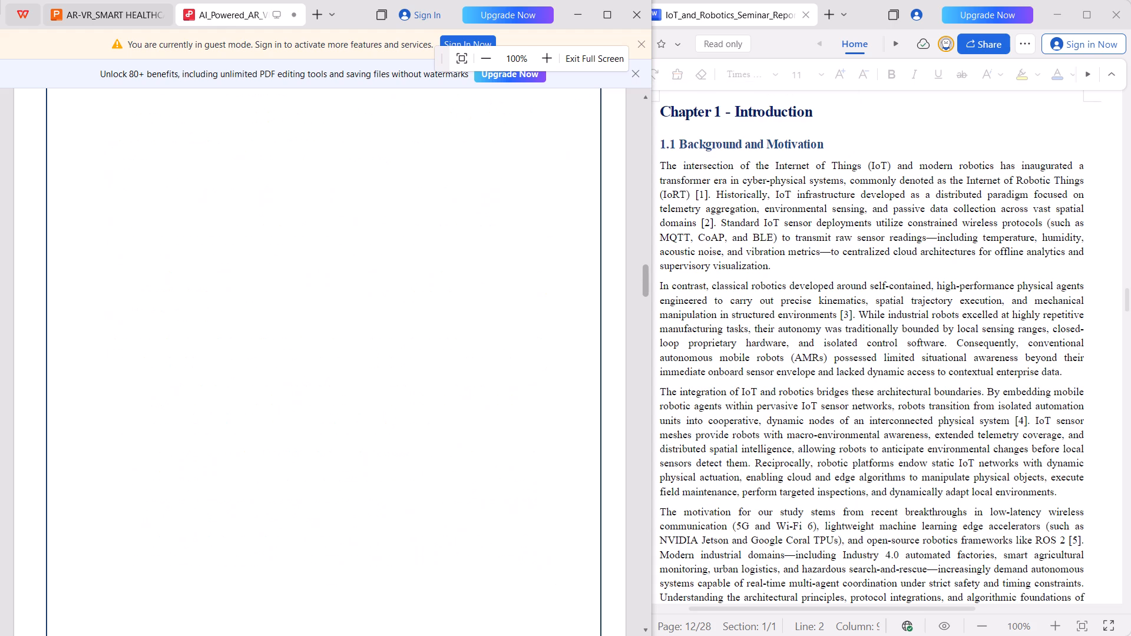
{"action": "scroll", "coordinate": [467, 192], "scroll_direction": "up", "scroll_amount": 2}
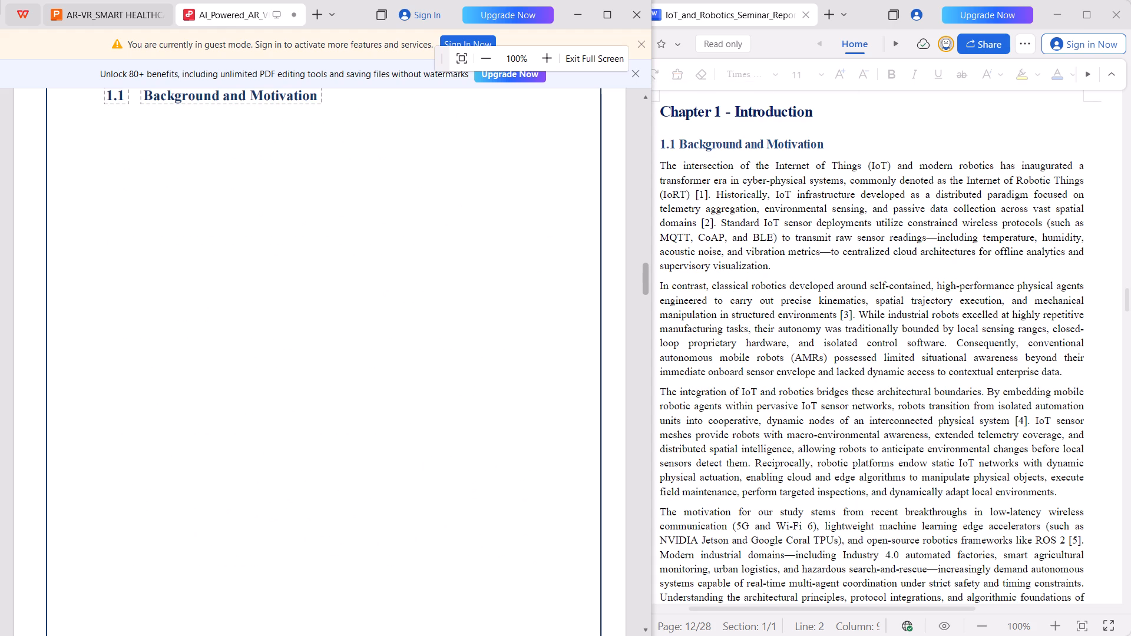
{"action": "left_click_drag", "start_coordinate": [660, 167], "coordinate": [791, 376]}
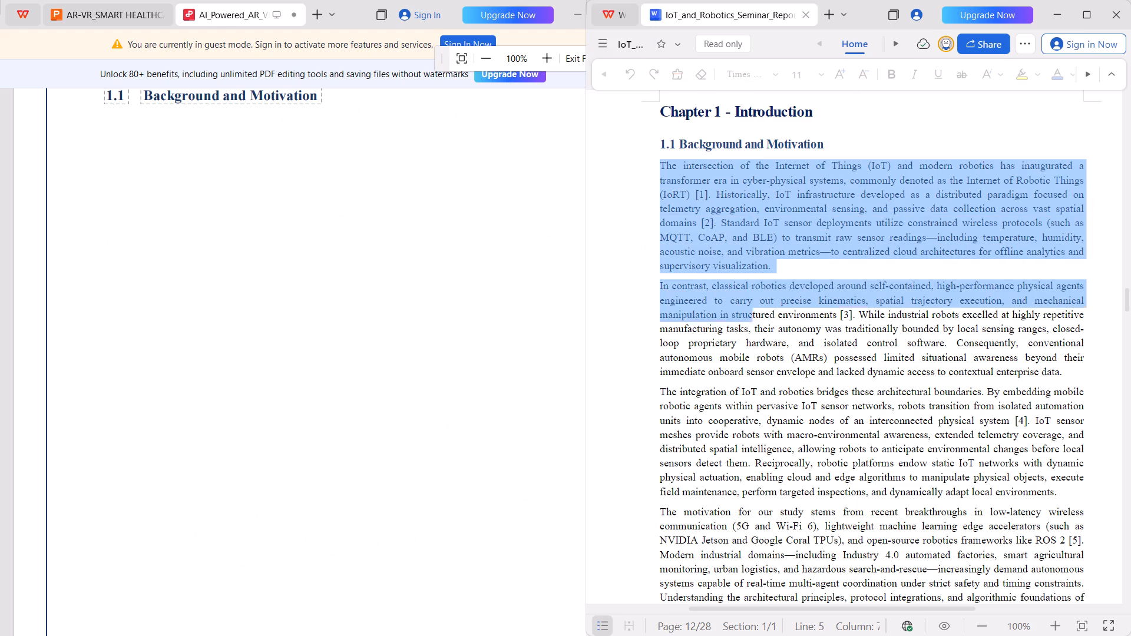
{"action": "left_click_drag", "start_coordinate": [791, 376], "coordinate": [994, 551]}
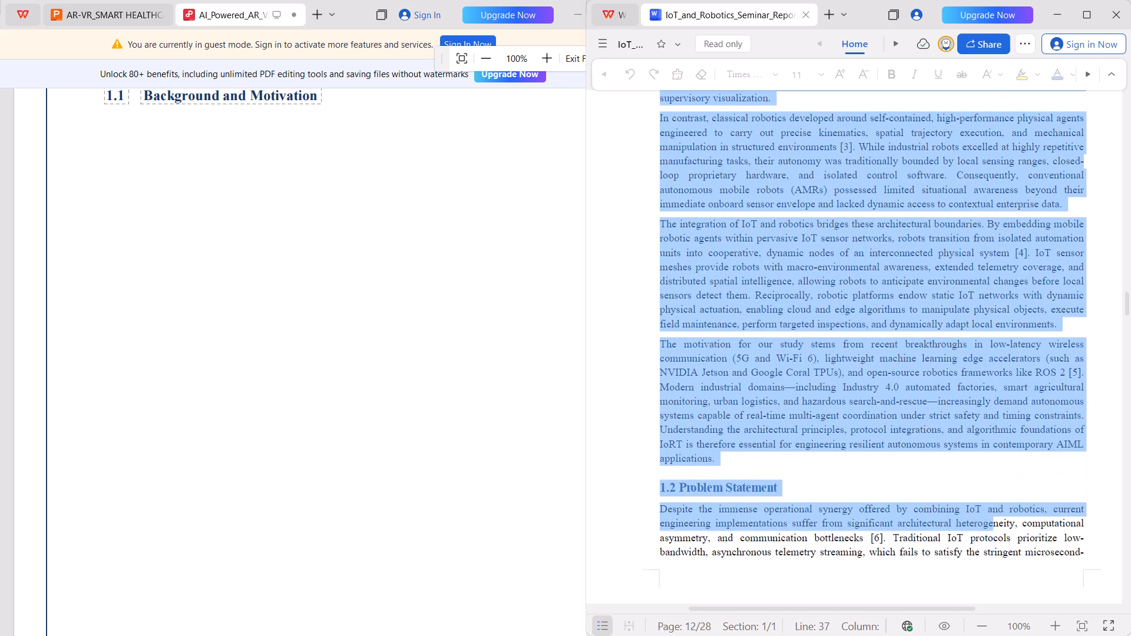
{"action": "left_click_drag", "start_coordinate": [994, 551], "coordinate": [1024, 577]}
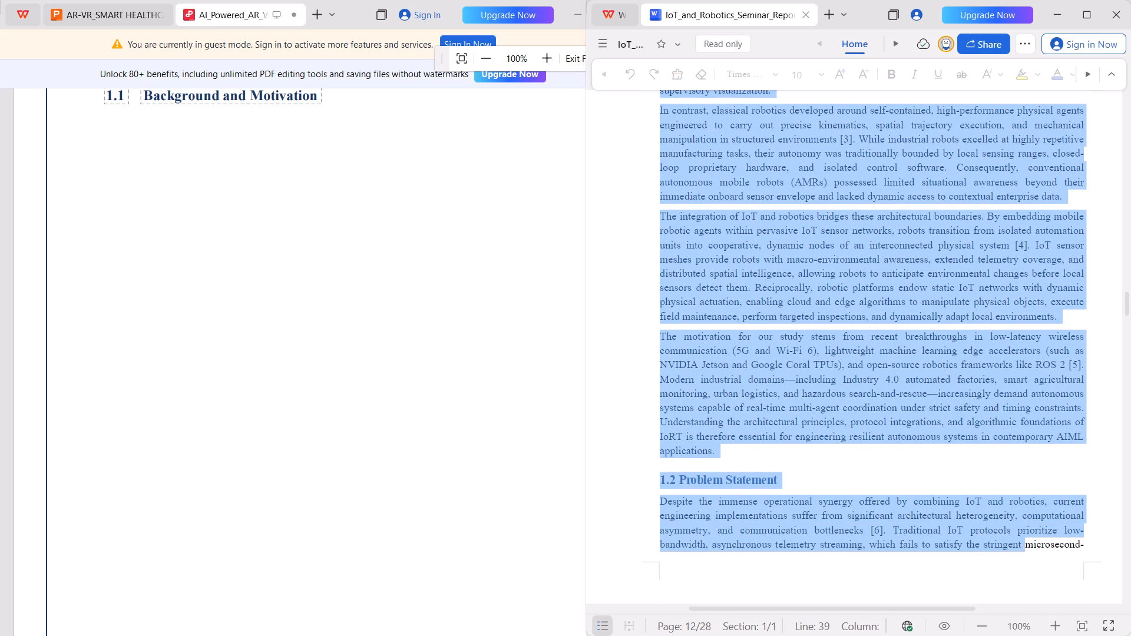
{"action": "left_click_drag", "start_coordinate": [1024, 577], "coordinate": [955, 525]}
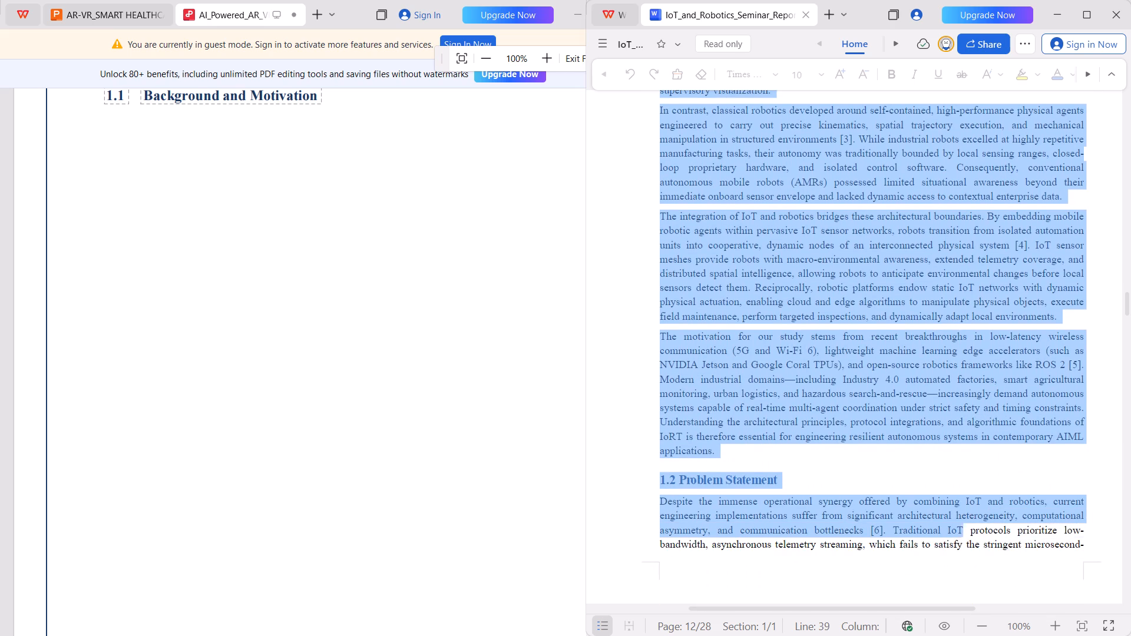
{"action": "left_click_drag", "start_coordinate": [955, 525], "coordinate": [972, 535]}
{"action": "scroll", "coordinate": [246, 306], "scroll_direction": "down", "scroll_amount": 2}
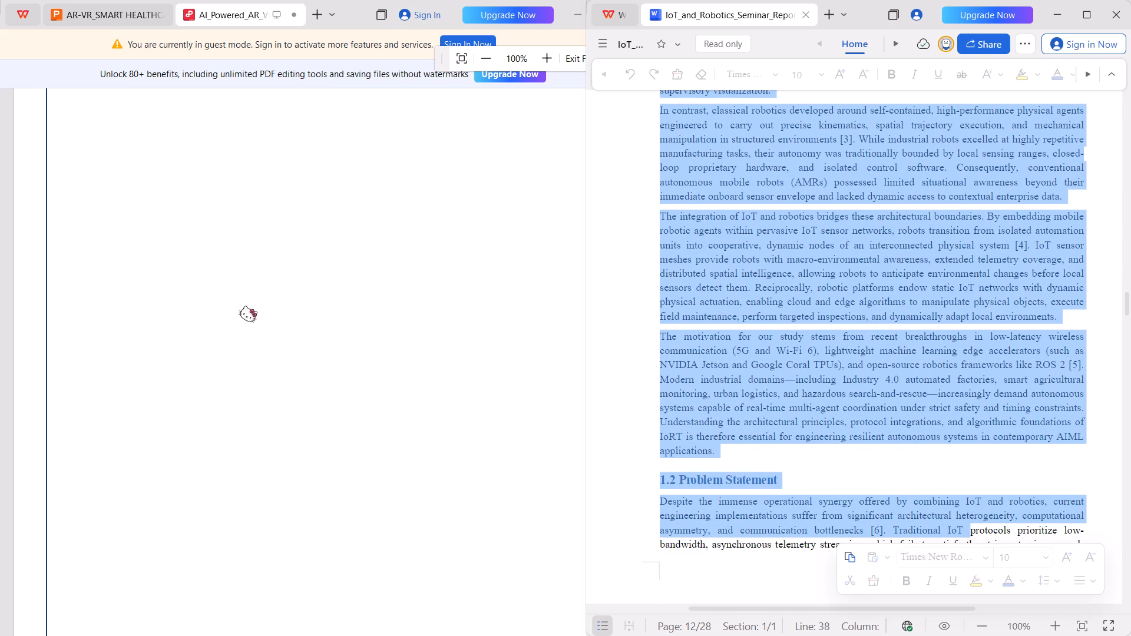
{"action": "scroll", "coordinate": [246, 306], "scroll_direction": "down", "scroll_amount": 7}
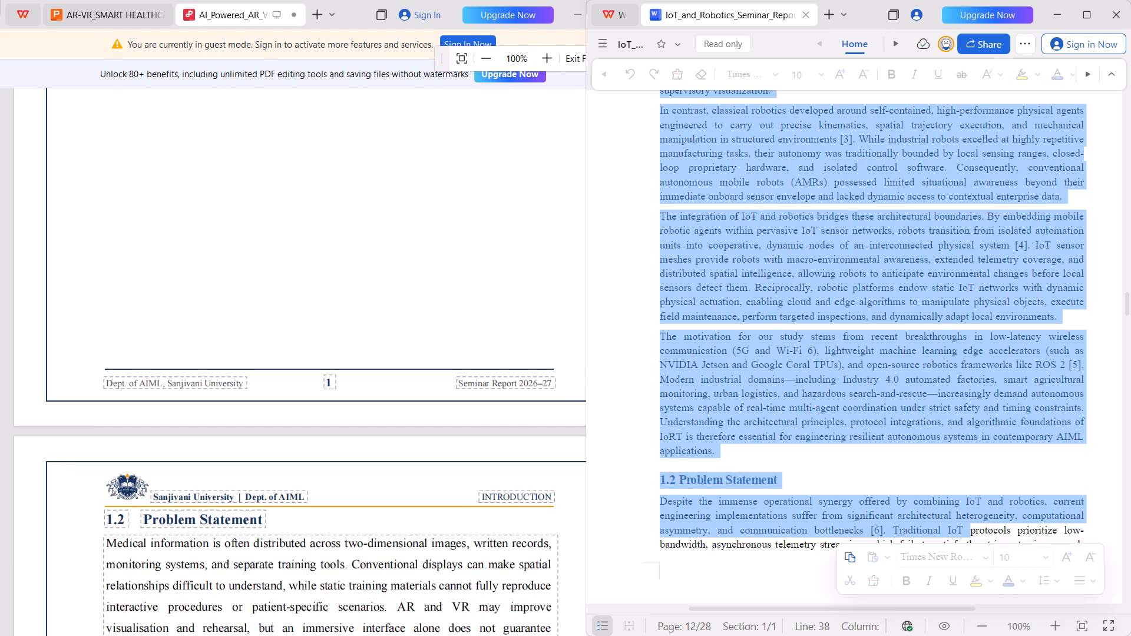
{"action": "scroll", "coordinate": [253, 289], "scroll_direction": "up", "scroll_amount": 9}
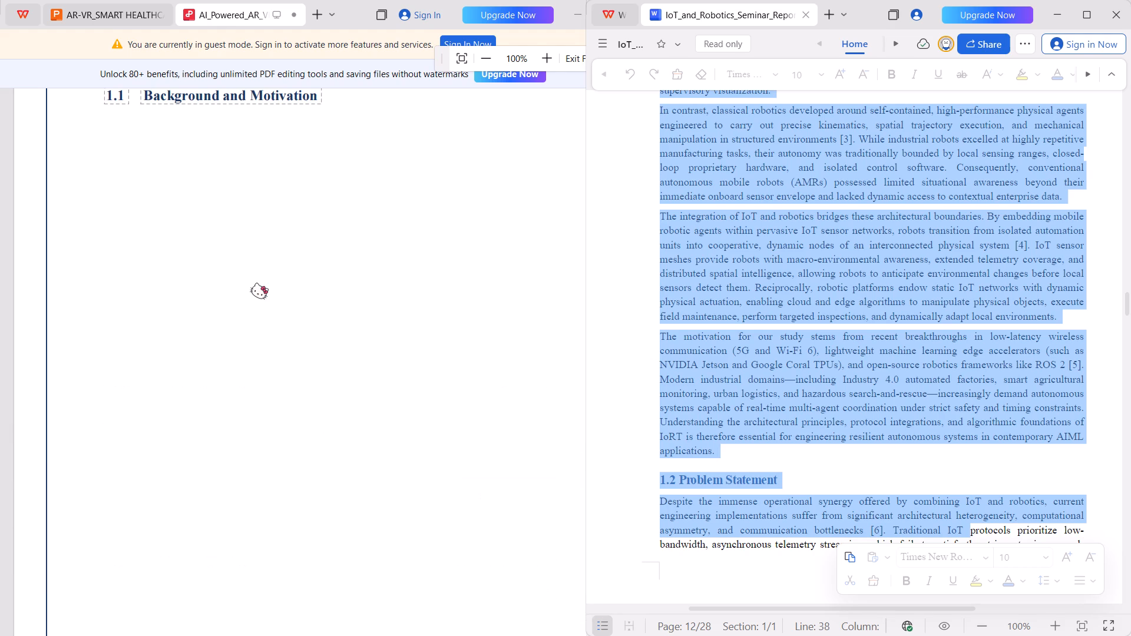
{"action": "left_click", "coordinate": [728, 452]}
Copy the four Background and Motivation paragraphs from the seminar report and paste them below the 1.1 heading in the PDF.
{"action": "scroll", "coordinate": [773, 384], "scroll_direction": "up", "scroll_amount": 2}
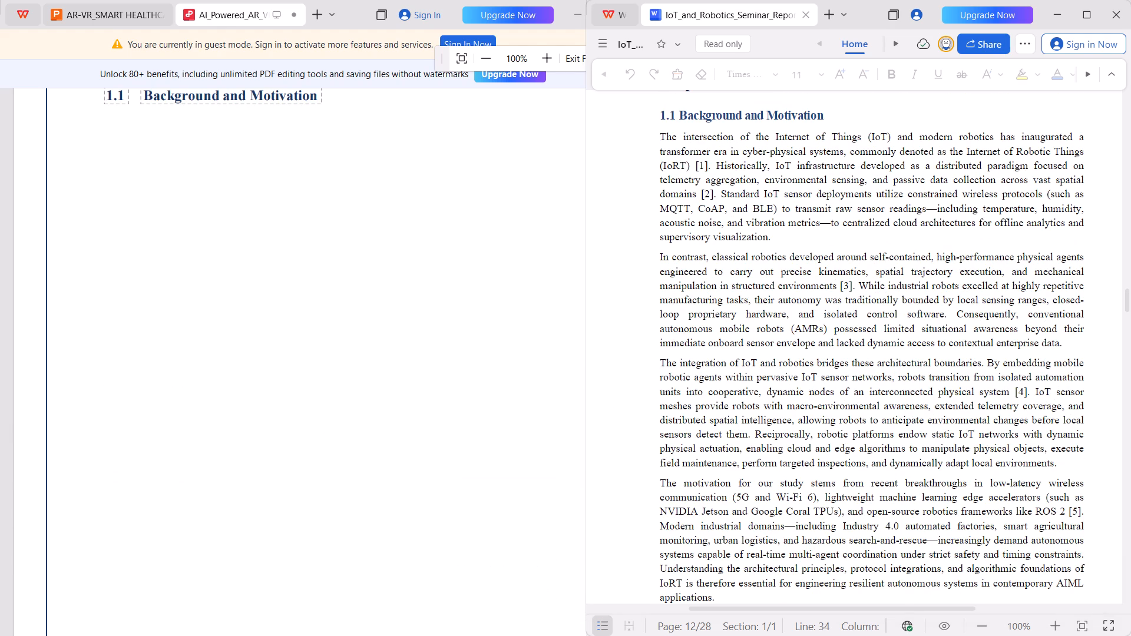
{"action": "left_click_drag", "start_coordinate": [660, 137], "coordinate": [727, 510]}
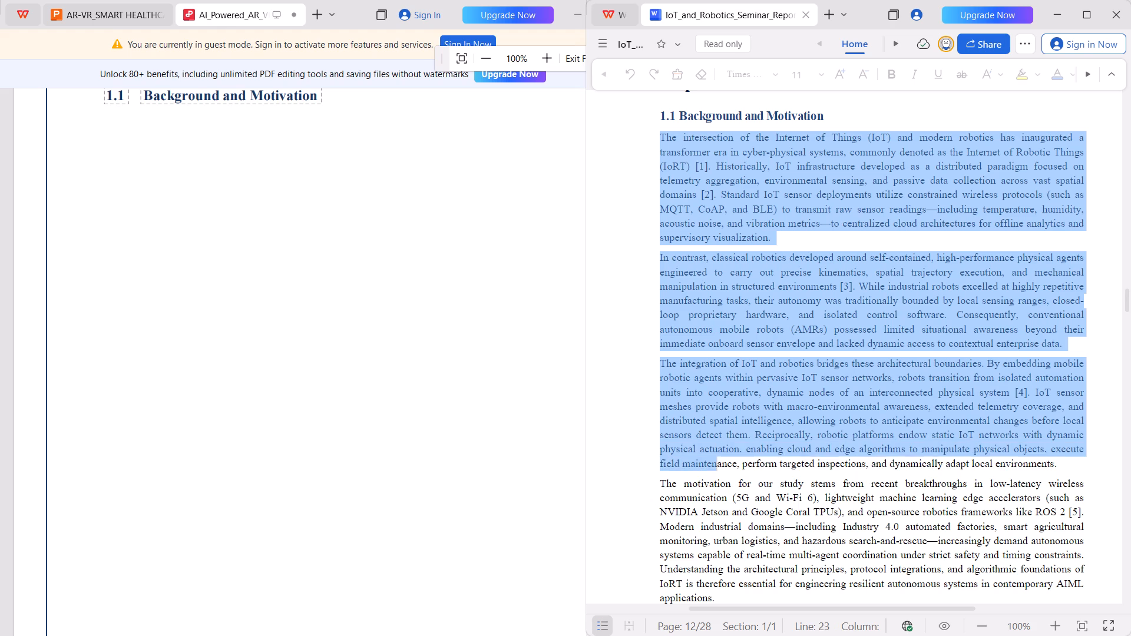
{"action": "left_click_drag", "start_coordinate": [727, 510], "coordinate": [717, 591]}
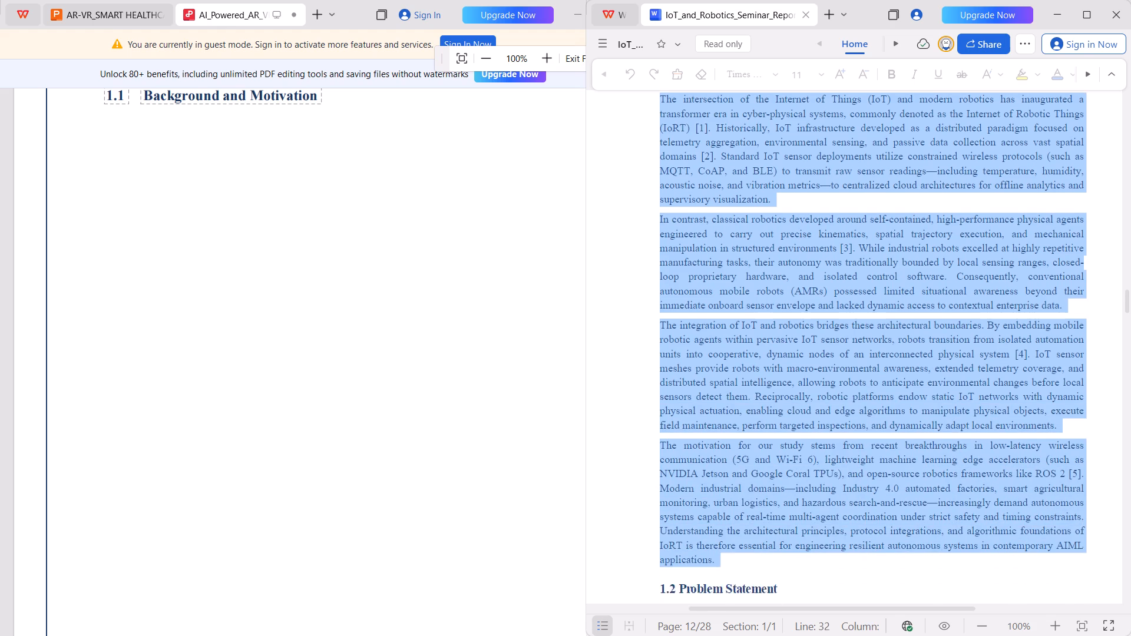
{"action": "left_click_drag", "start_coordinate": [717, 591], "coordinate": [726, 425]}
{"action": "key", "text": "ctrl+c"}
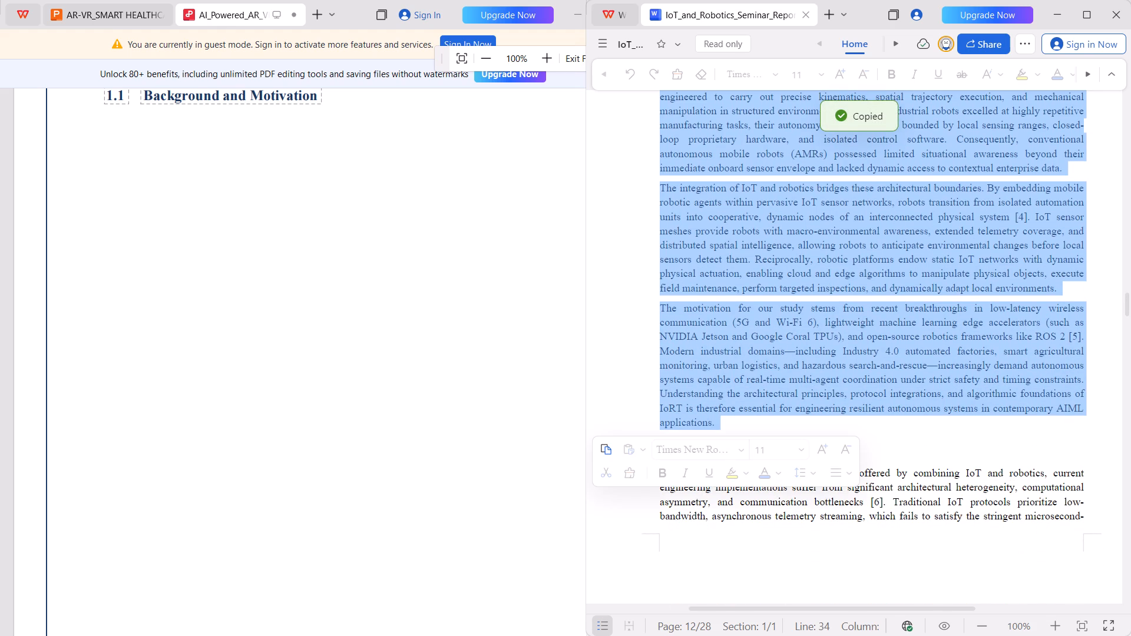
{"action": "left_click", "coordinate": [131, 126]}
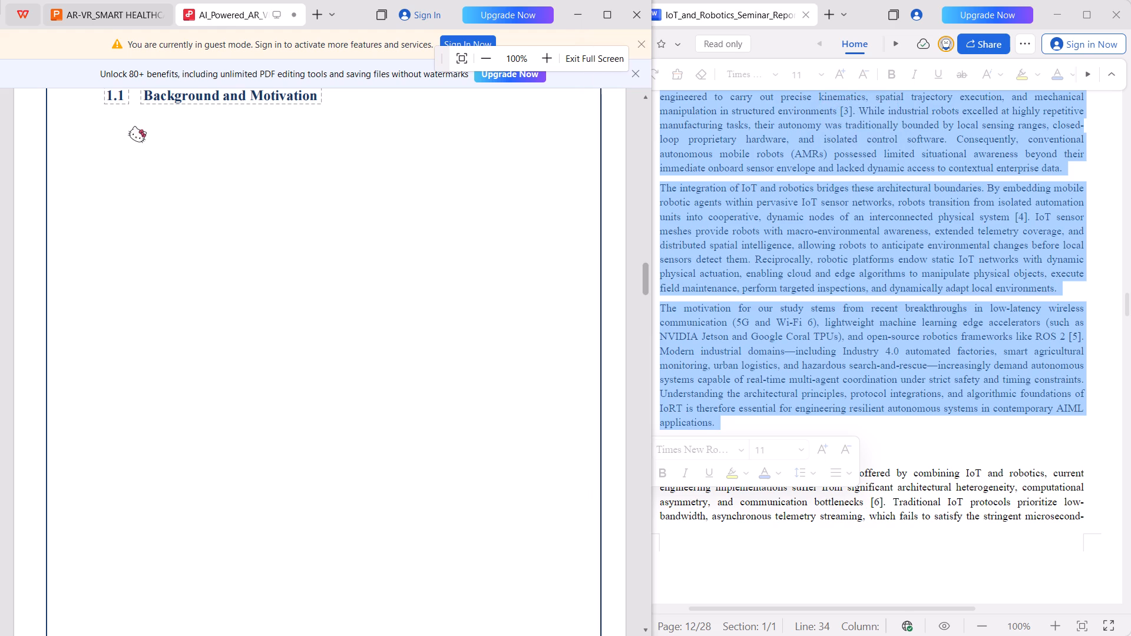
{"action": "key", "text": "ctrl+v"}
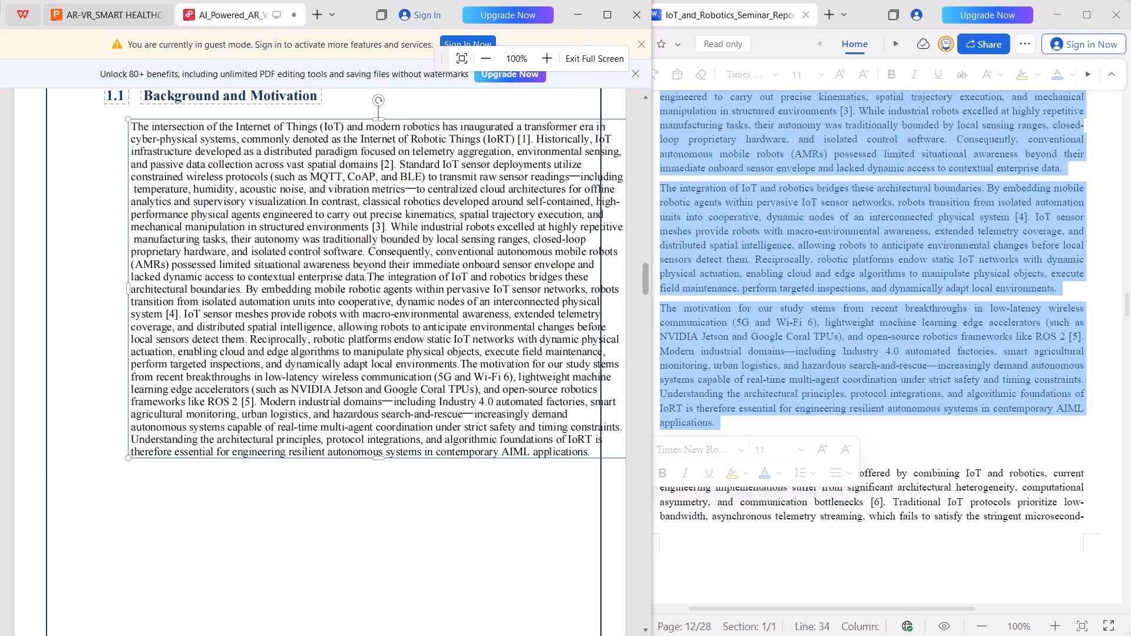
Move the pasted Background and Motivation text block so it sits inside the page border, slightly below the 1.1 heading.
{"action": "left_click_drag", "start_coordinate": [128, 237], "coordinate": [121, 240]}
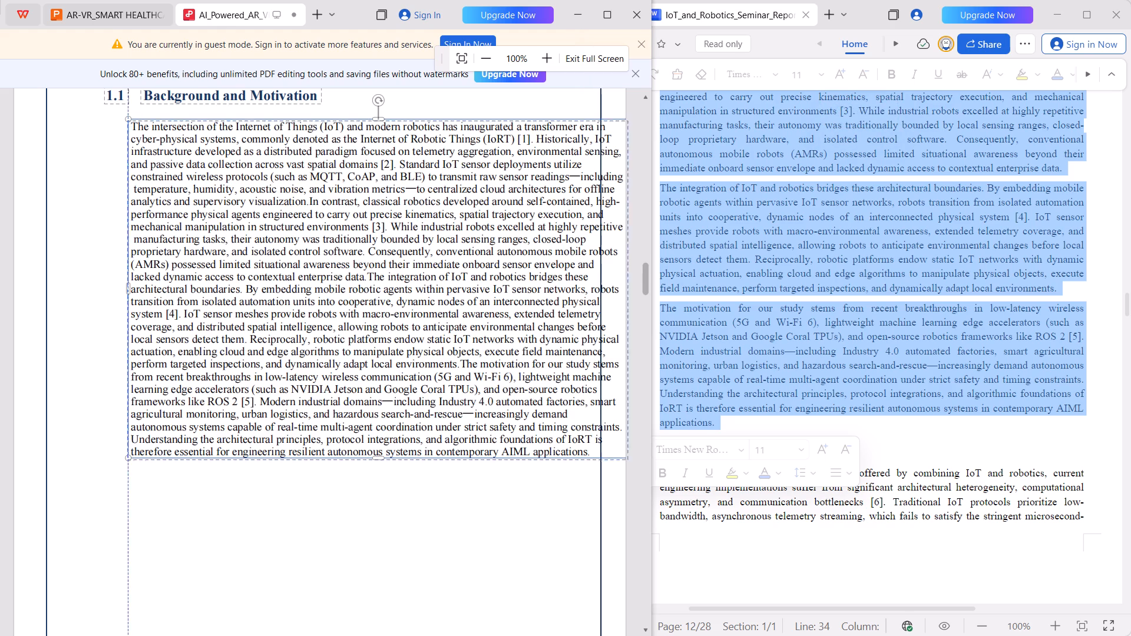
{"action": "left_click_drag", "start_coordinate": [121, 240], "coordinate": [87, 234]}
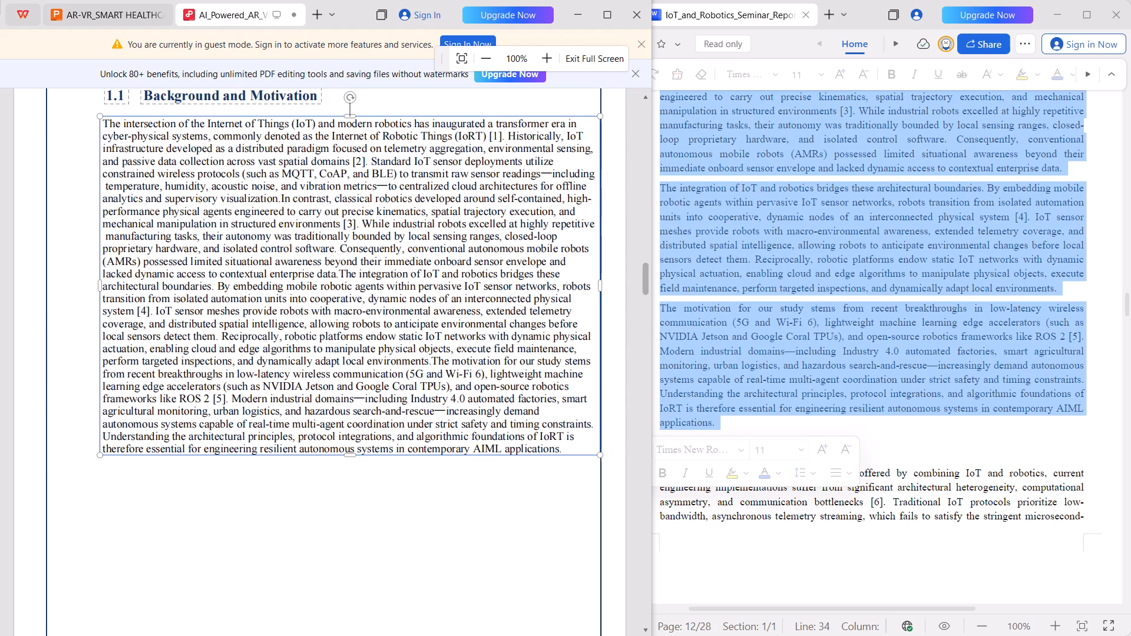
{"action": "left_click_drag", "start_coordinate": [299, 455], "coordinate": [273, 497]}
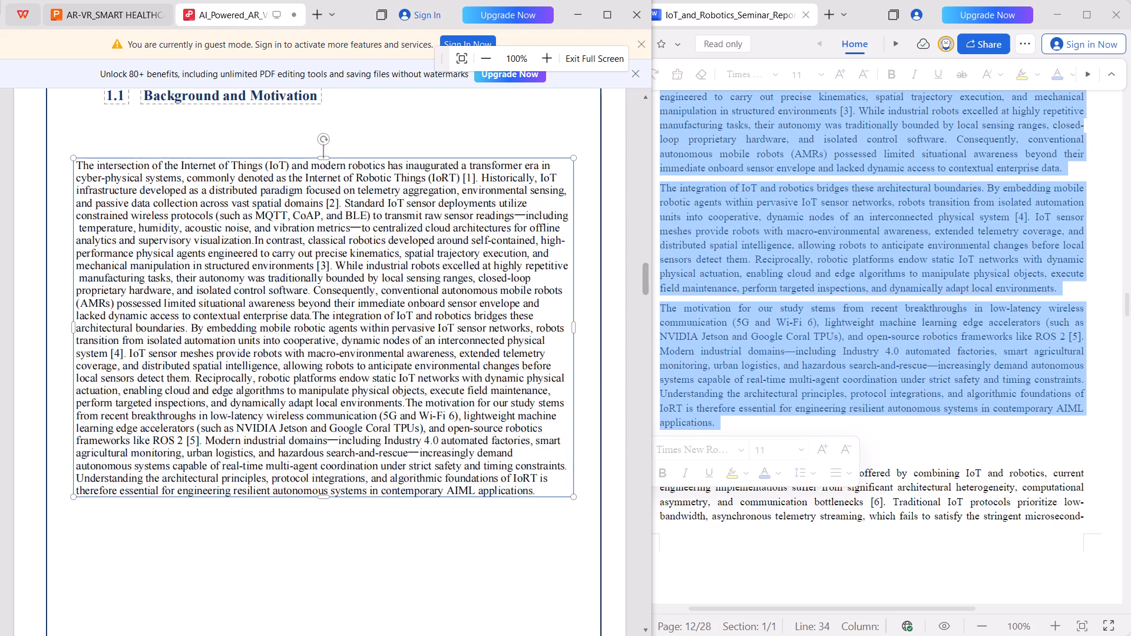
Move the pasted Background and Motivation text block slightly up, closer to the 1.1 heading.
{"action": "left_click_drag", "start_coordinate": [226, 161], "coordinate": [230, 138]}
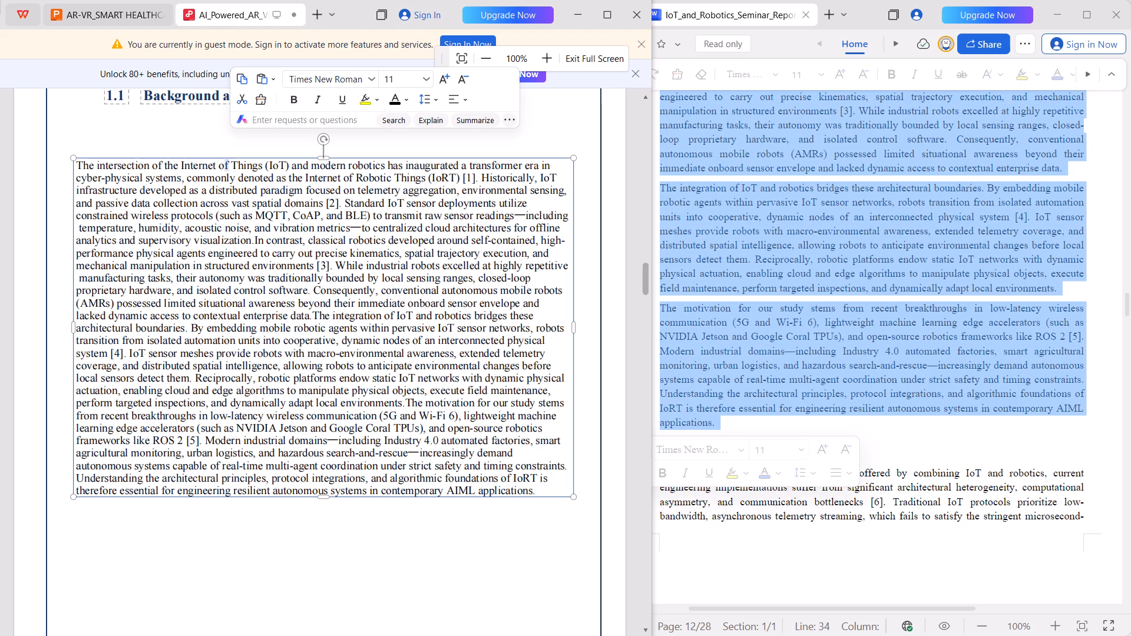
{"action": "left_click_drag", "start_coordinate": [229, 158], "coordinate": [230, 136]}
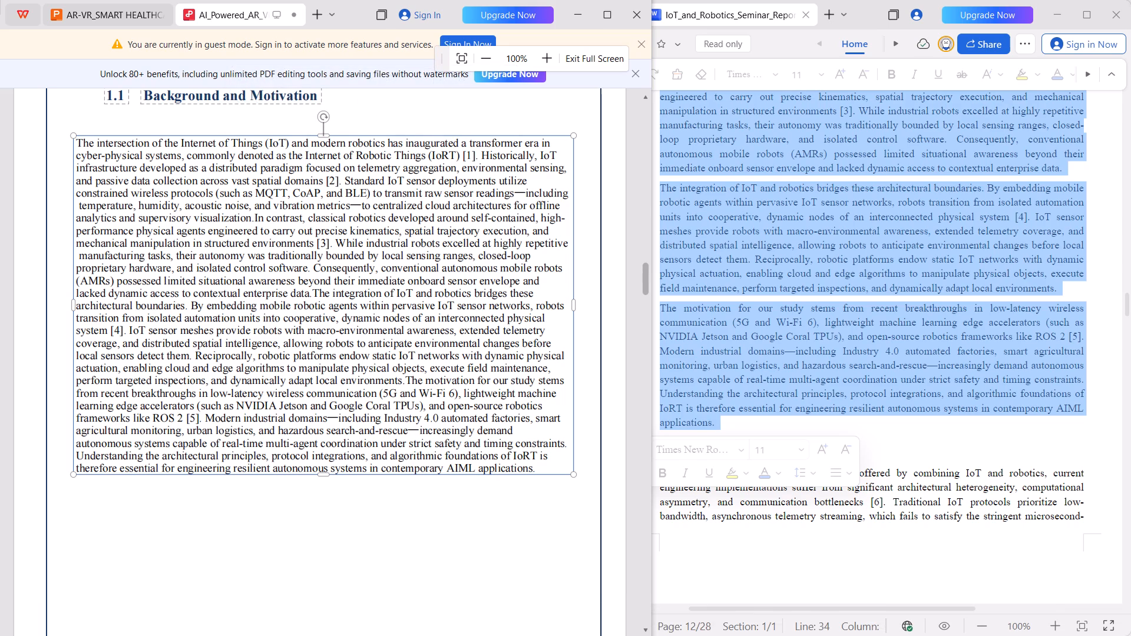
Widen the word gaps with extra spaces across the first body line, from "The intersection" to "transformer era", to spread it across the block.
{"action": "left_click", "coordinate": [95, 146]}
{"action": "key", "text": "space"}
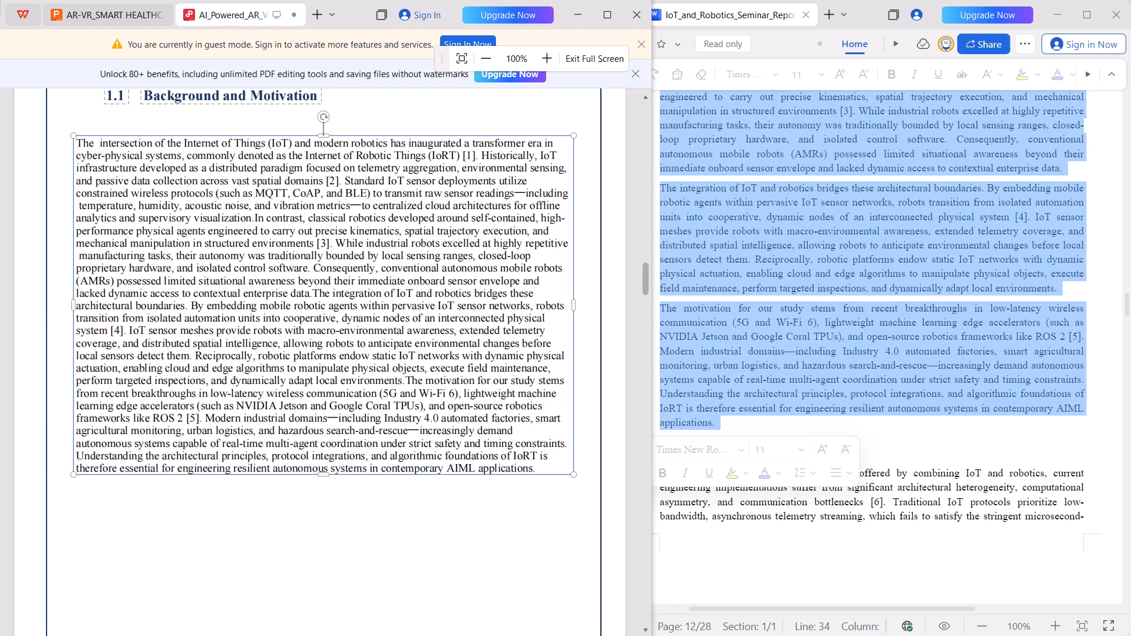
{"action": "left_click", "coordinate": [153, 146]}
{"action": "key", "text": "space"}
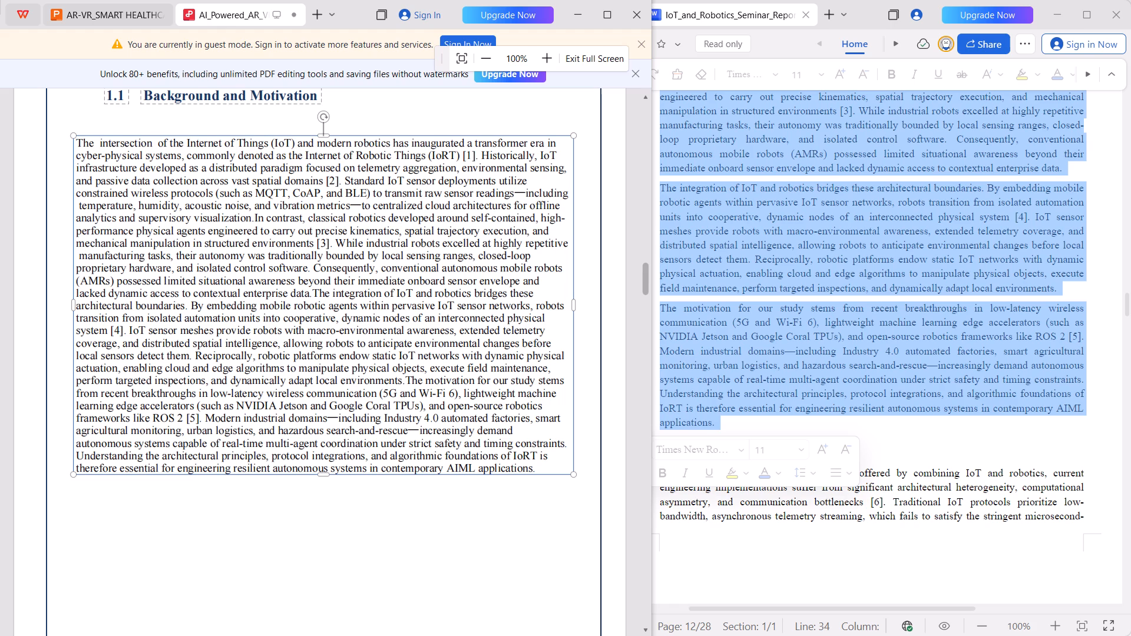
{"action": "left_click", "coordinate": [167, 146]}
{"action": "key", "text": "space"}
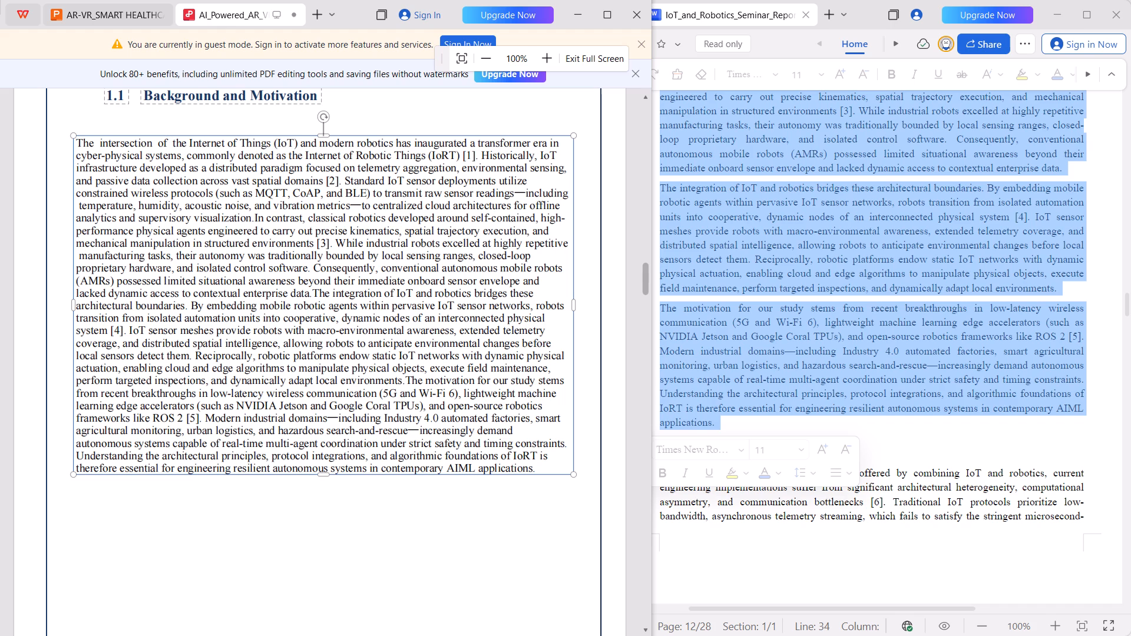
{"action": "left_click", "coordinate": [188, 147]}
{"action": "key", "text": "space"}
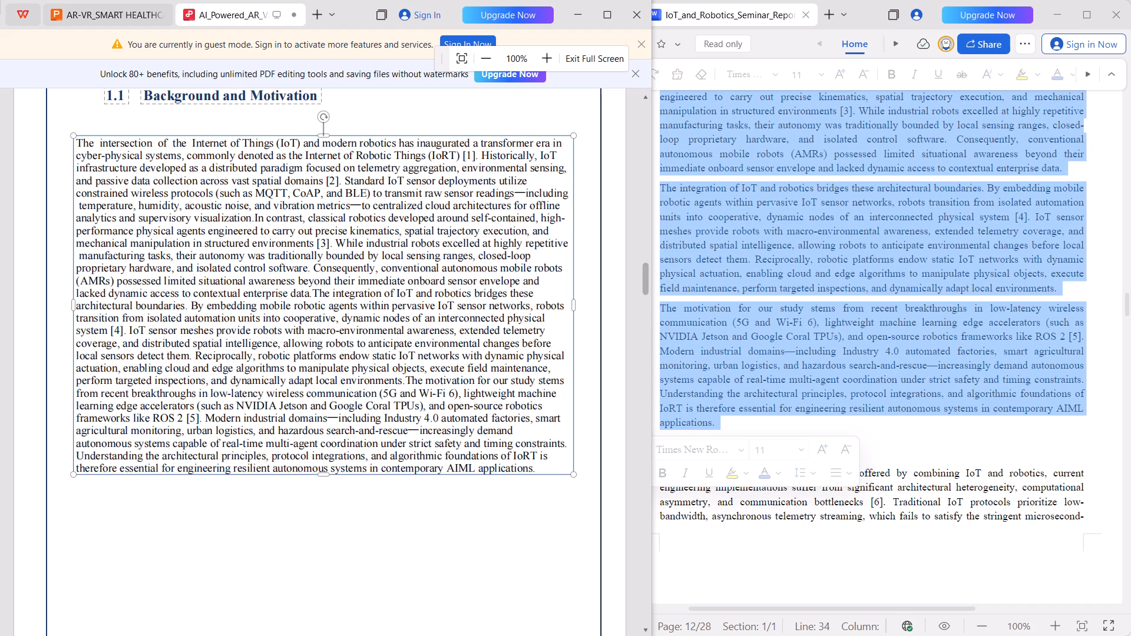
{"action": "left_click", "coordinate": [230, 143]}
{"action": "key", "text": "space"}
{"action": "left_click", "coordinate": [244, 144]}
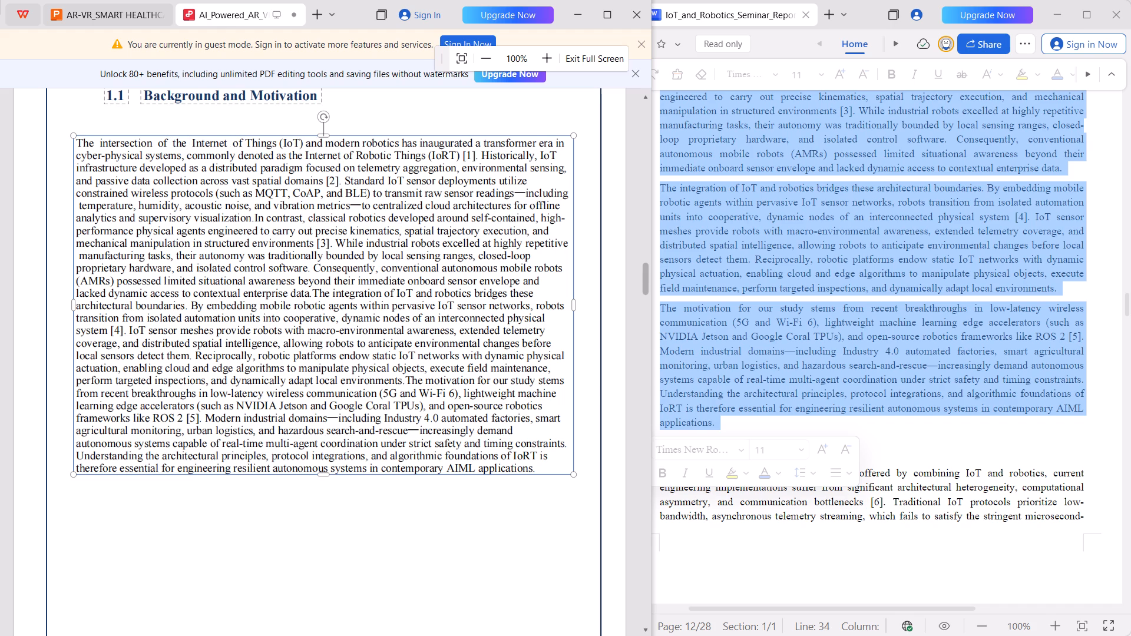
{"action": "key", "text": "space"}
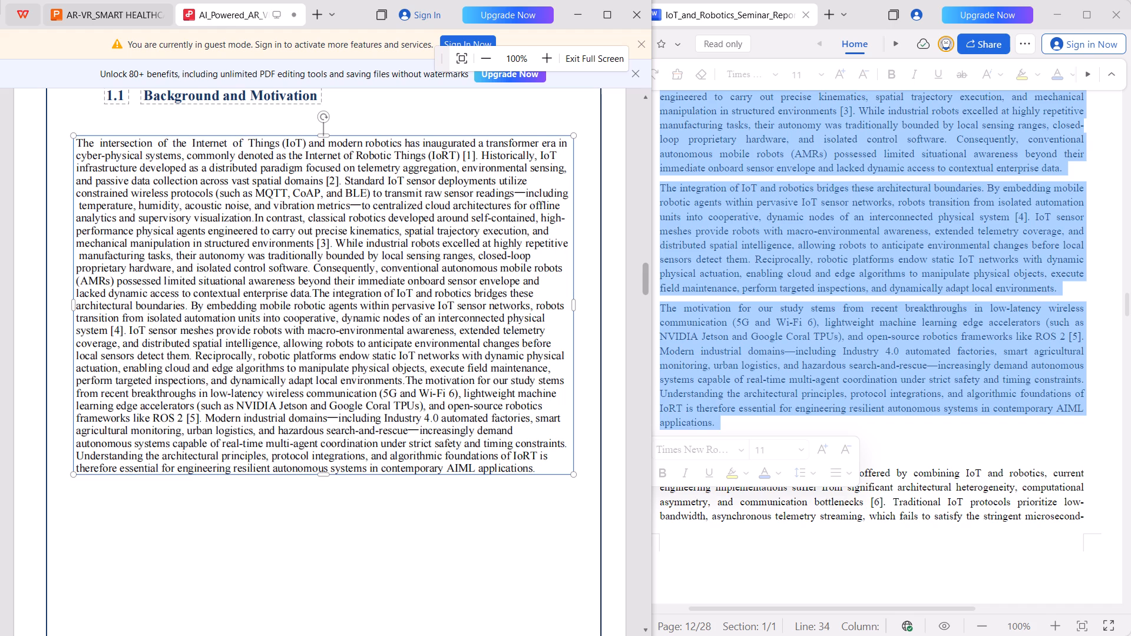
{"action": "left_click", "coordinate": [327, 147]}
{"action": "key", "text": "space"}
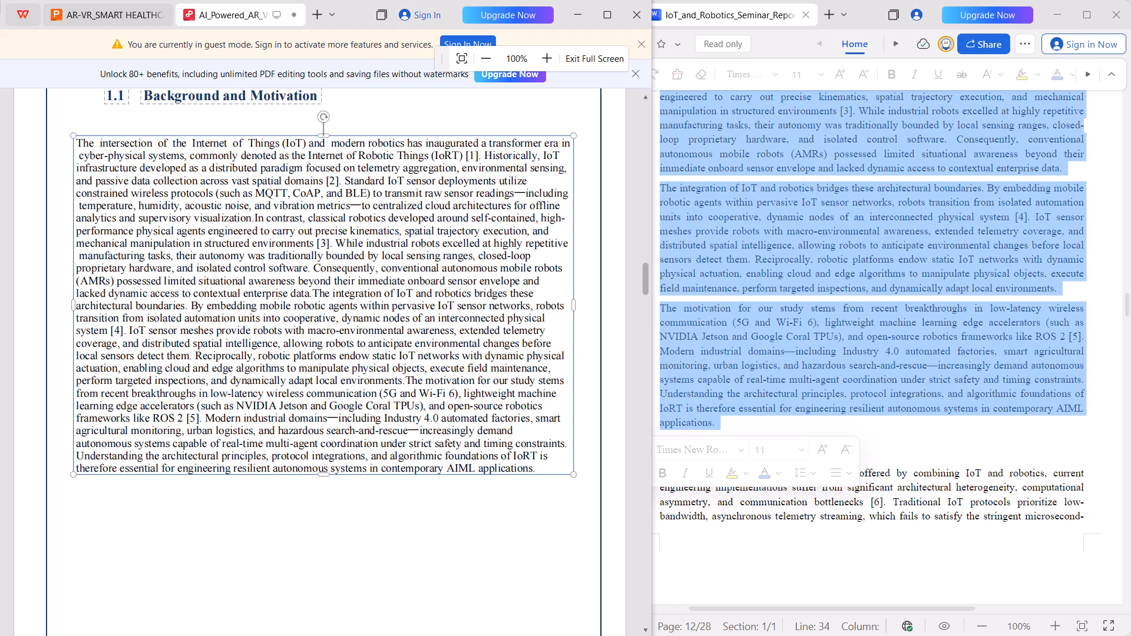
{"action": "left_click", "coordinate": [365, 147]}
{"action": "key", "text": "space"}
{"action": "left_click", "coordinate": [408, 145]}
{"action": "key", "text": "space"}
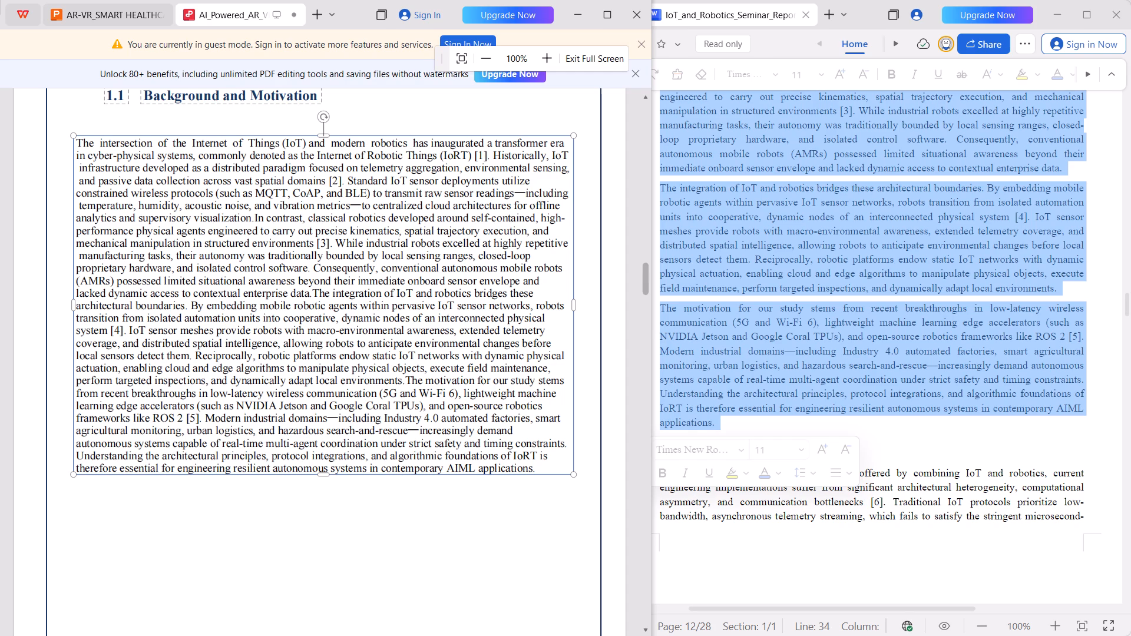
{"action": "left_click", "coordinate": [428, 146]}
{"action": "key", "text": "space"}
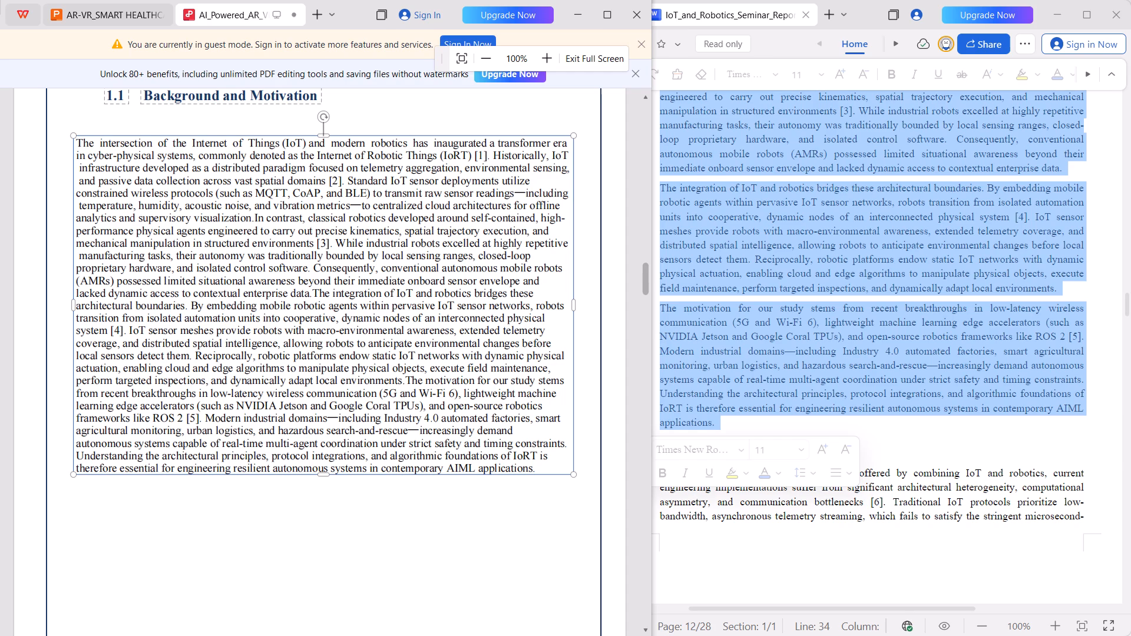
{"action": "left_click", "coordinate": [487, 144]}
{"action": "key", "text": "space"}
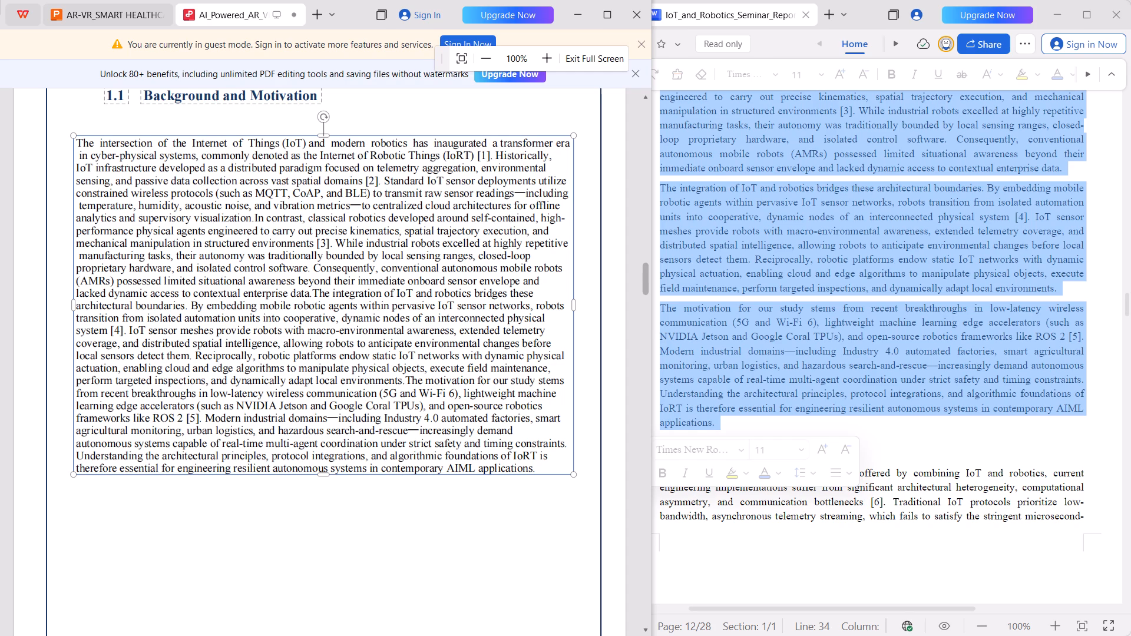
{"action": "left_click", "coordinate": [554, 143]}
{"action": "key", "text": "space"}
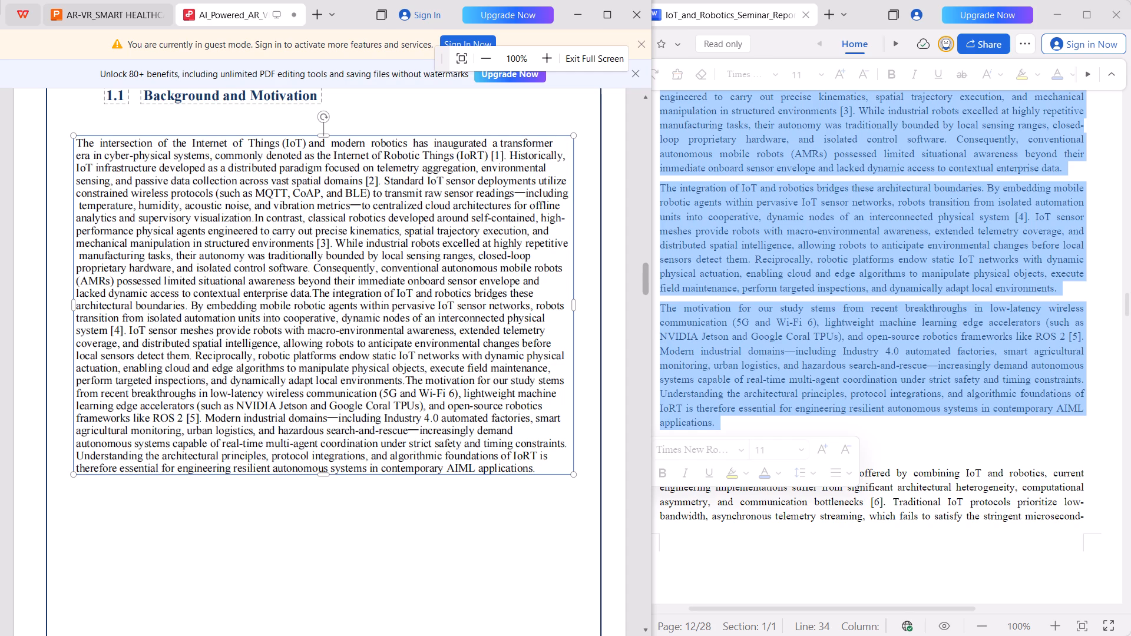
Widen the word gaps with extra spaces across the second body line, from "era in cyber-physical systems" to "(IoRT) [1]".
{"action": "left_click", "coordinate": [94, 157]}
{"action": "key", "text": "space"}
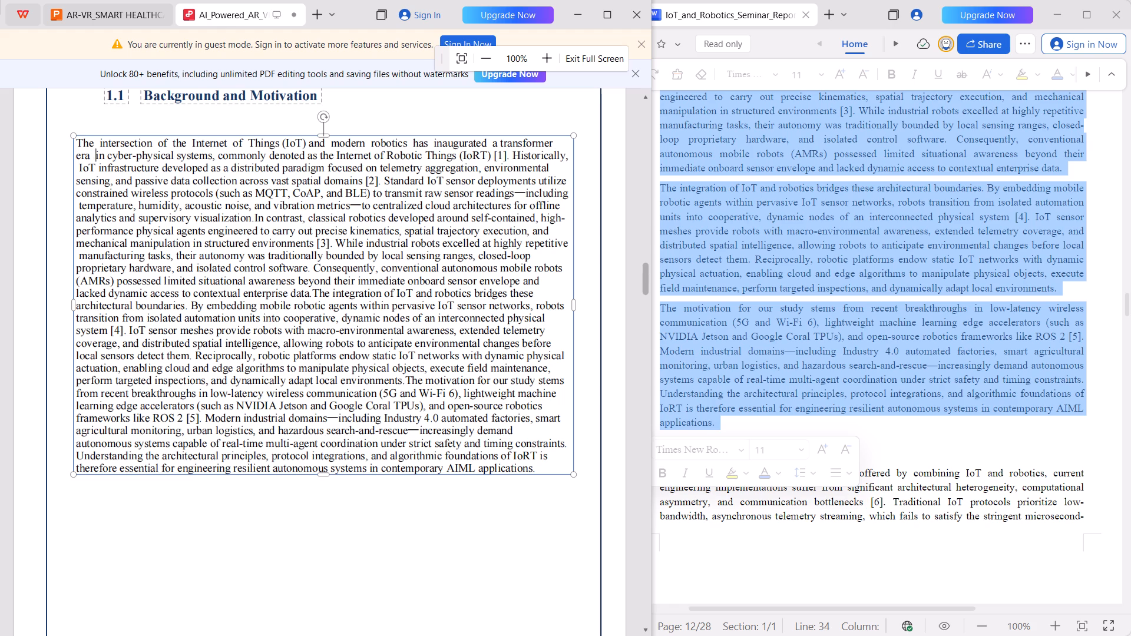
{"action": "left_click", "coordinate": [108, 158]}
{"action": "key", "text": "space"}
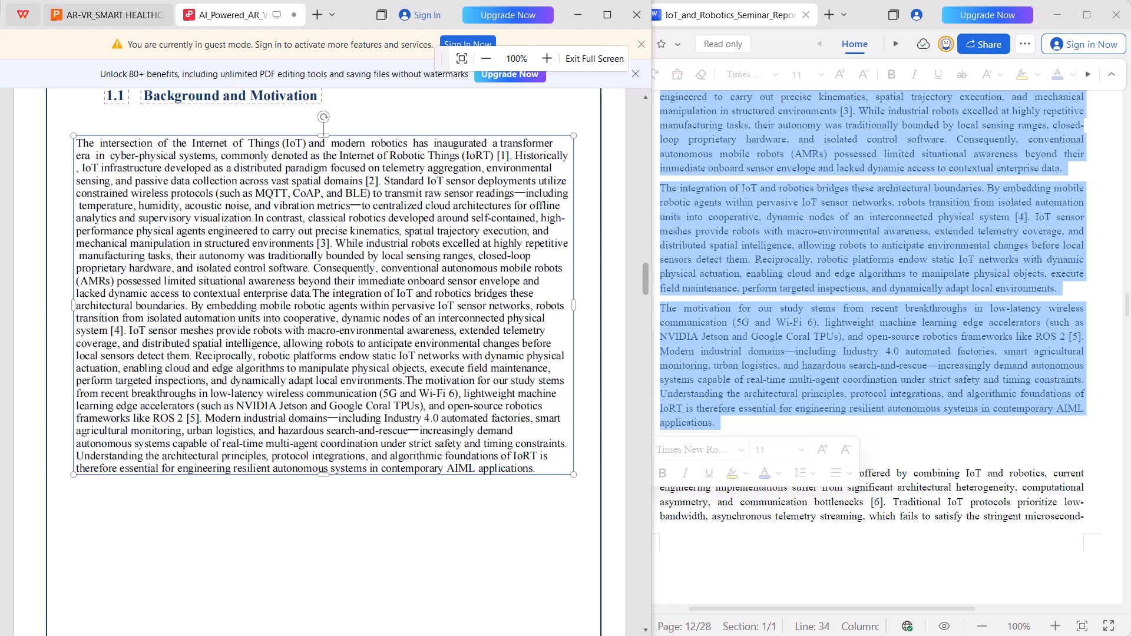
{"action": "left_click", "coordinate": [177, 159]}
{"action": "key", "text": "space"}
{"action": "left_click", "coordinate": [223, 157]}
{"action": "key", "text": "space"}
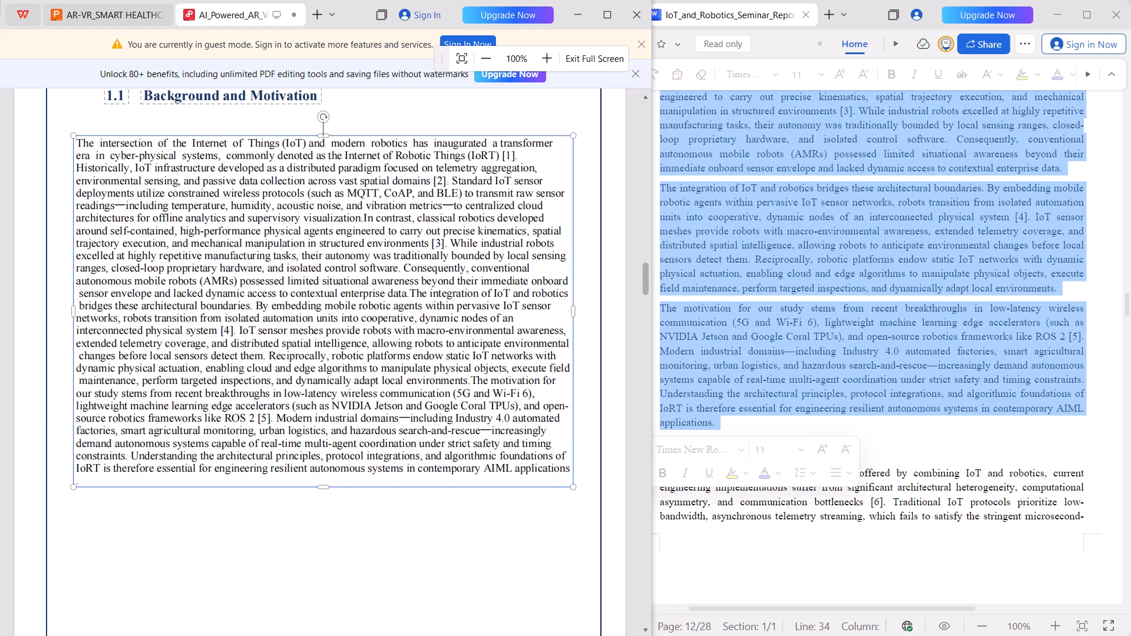
{"action": "left_click", "coordinate": [276, 157]}
{"action": "key", "text": "space"}
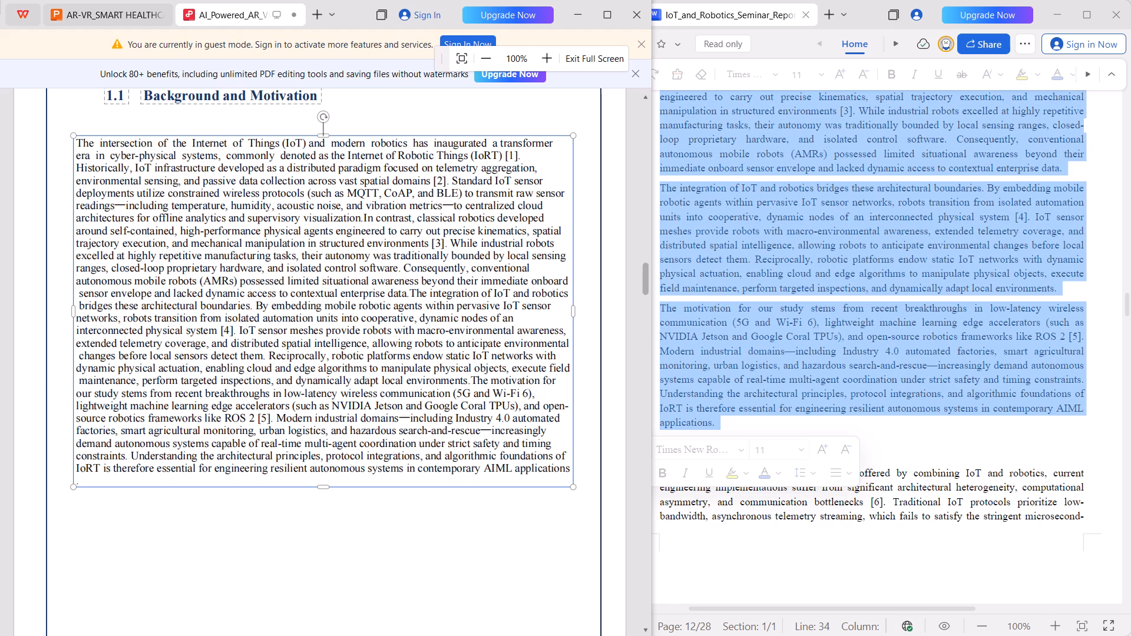
{"action": "left_click", "coordinate": [319, 155]}
{"action": "key", "text": "space"}
{"action": "left_click", "coordinate": [334, 156]}
{"action": "key", "text": "space"}
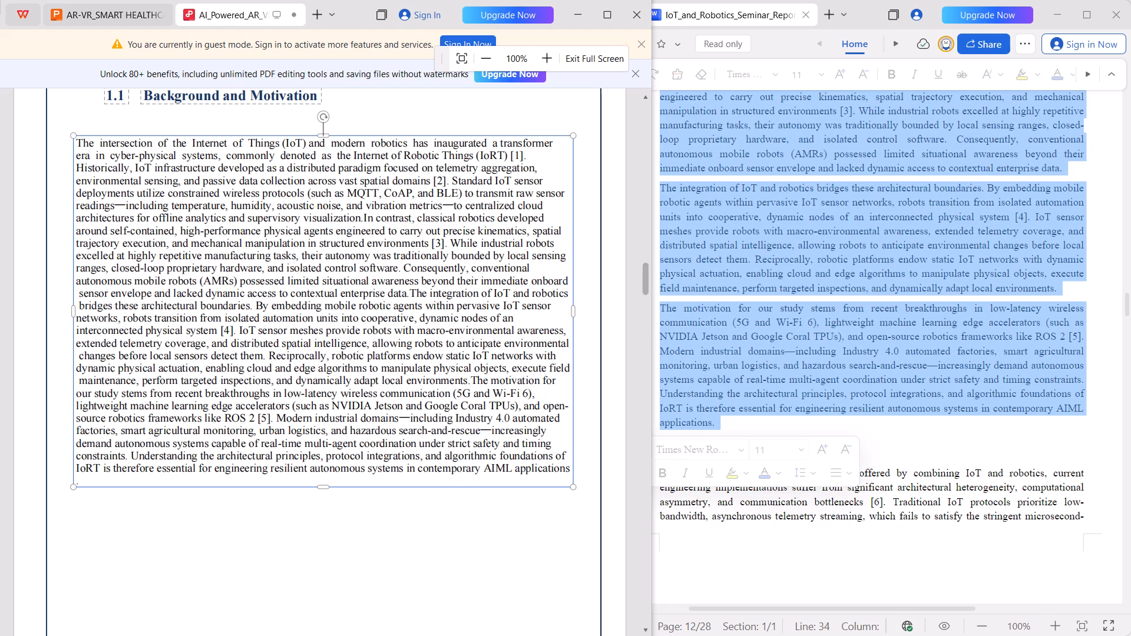
{"action": "left_click", "coordinate": [352, 157]}
{"action": "key", "text": "space"}
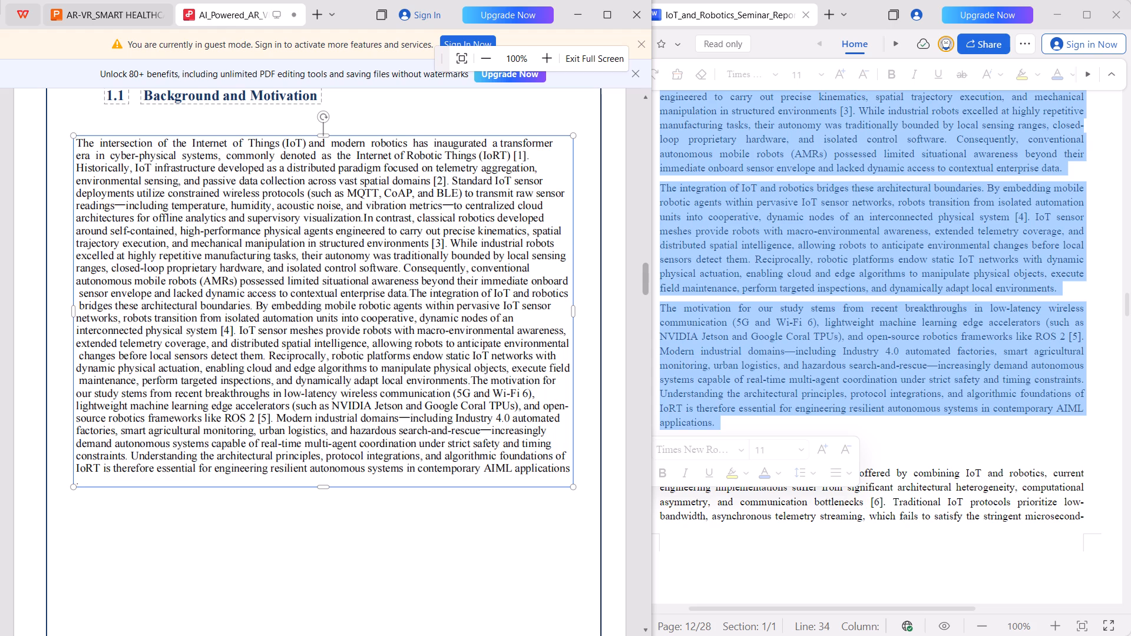
{"action": "left_click", "coordinate": [391, 160]}
{"action": "key", "text": "space"}
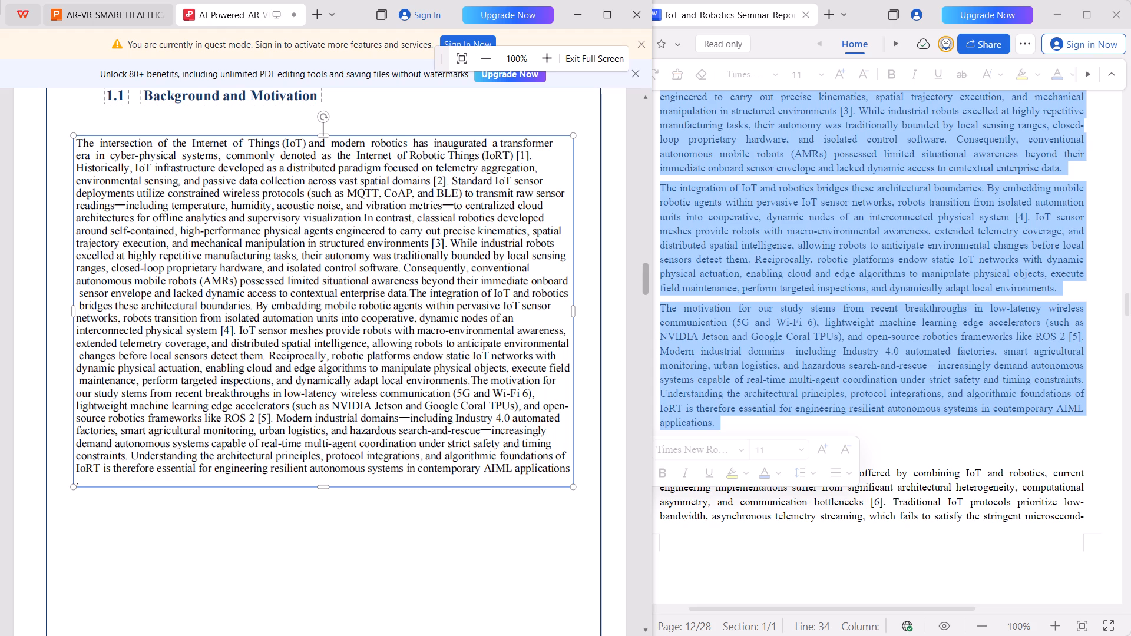
{"action": "left_click", "coordinate": [443, 160]}
{"action": "key", "text": "space"}
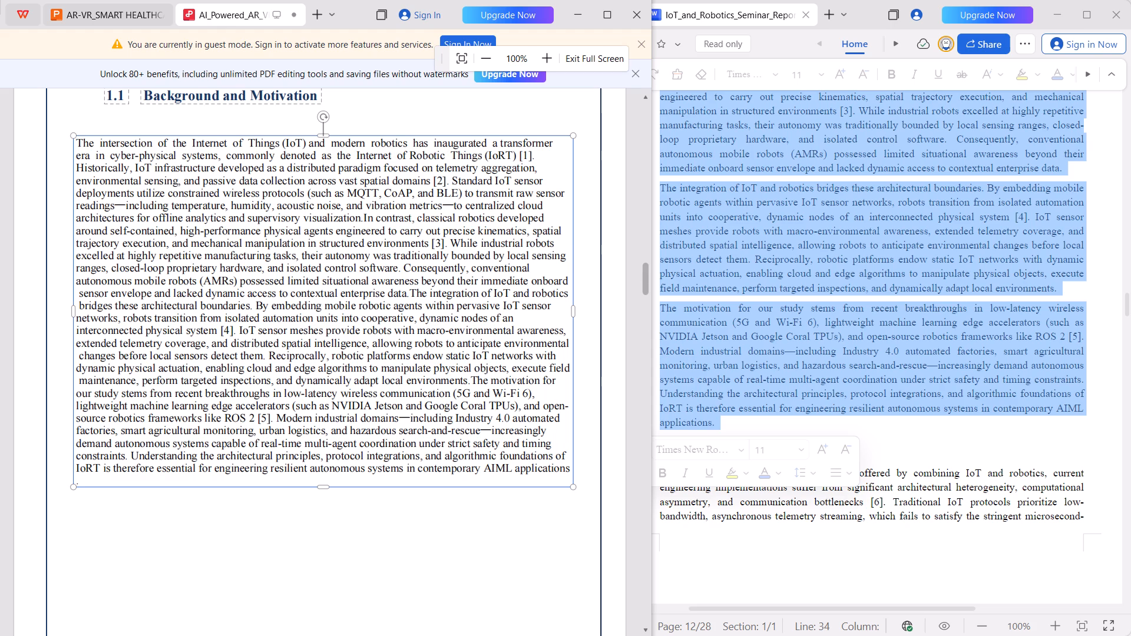
{"action": "left_click", "coordinate": [408, 156]}
{"action": "key", "text": "space"}
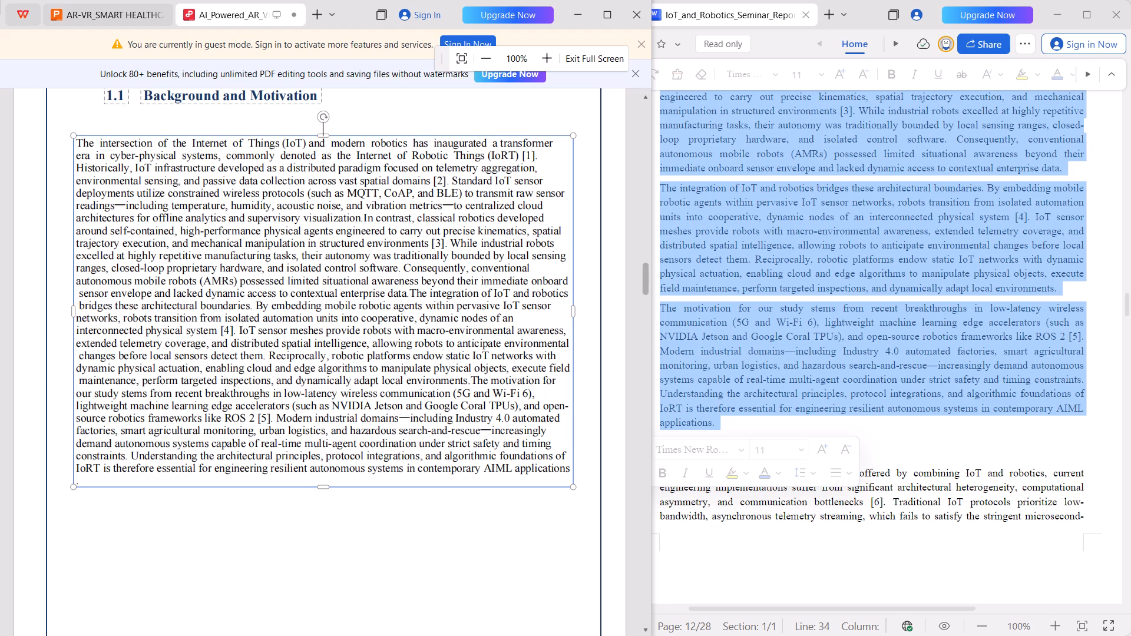
{"action": "left_click", "coordinate": [519, 155]}
{"action": "key", "text": "space"}
Insert line breaks before the citations [1], [2], [3], [4] and [5] so each starts a new line in the Background and Motivation text.
{"action": "key", "text": "Return"}
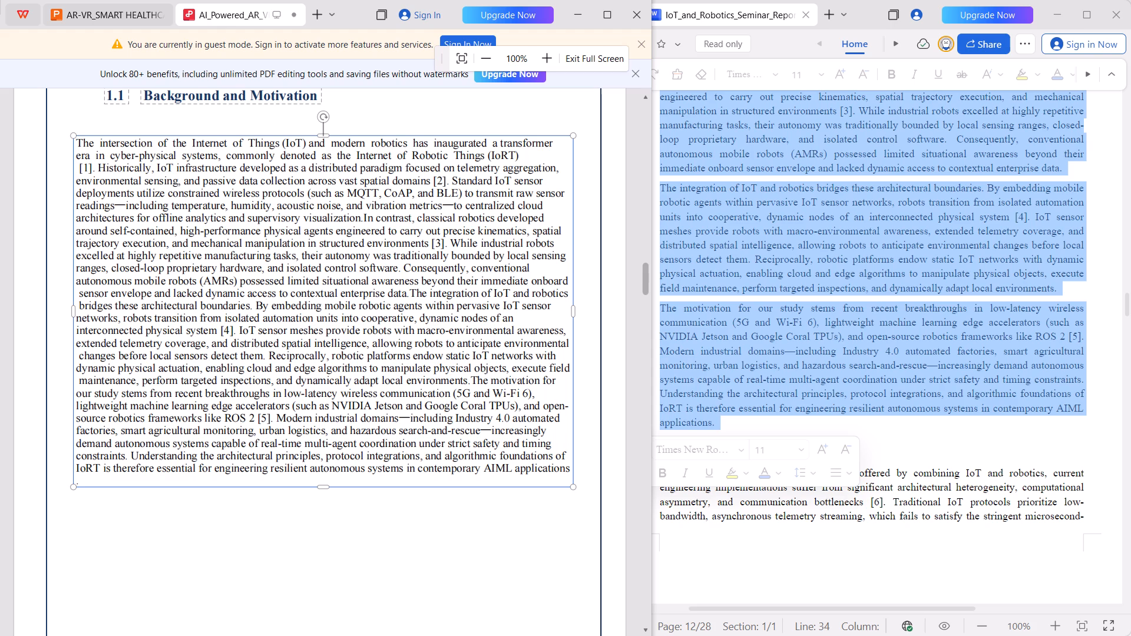
{"action": "left_click", "coordinate": [432, 183]}
{"action": "key", "text": "Return"}
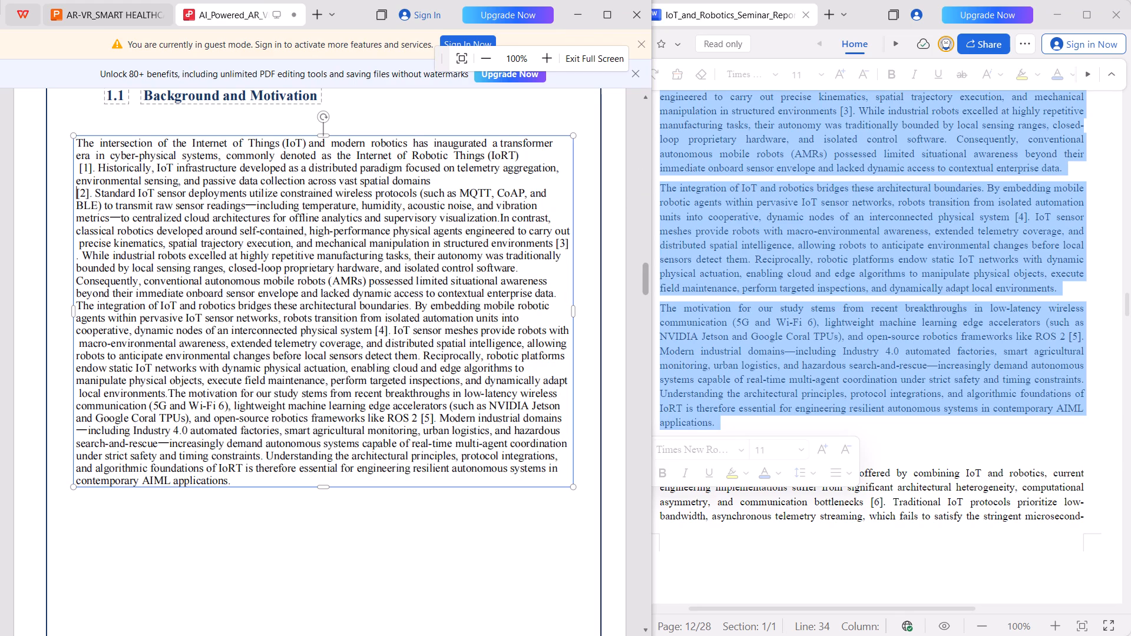
{"action": "left_click", "coordinate": [555, 244]}
{"action": "key", "text": "Return"}
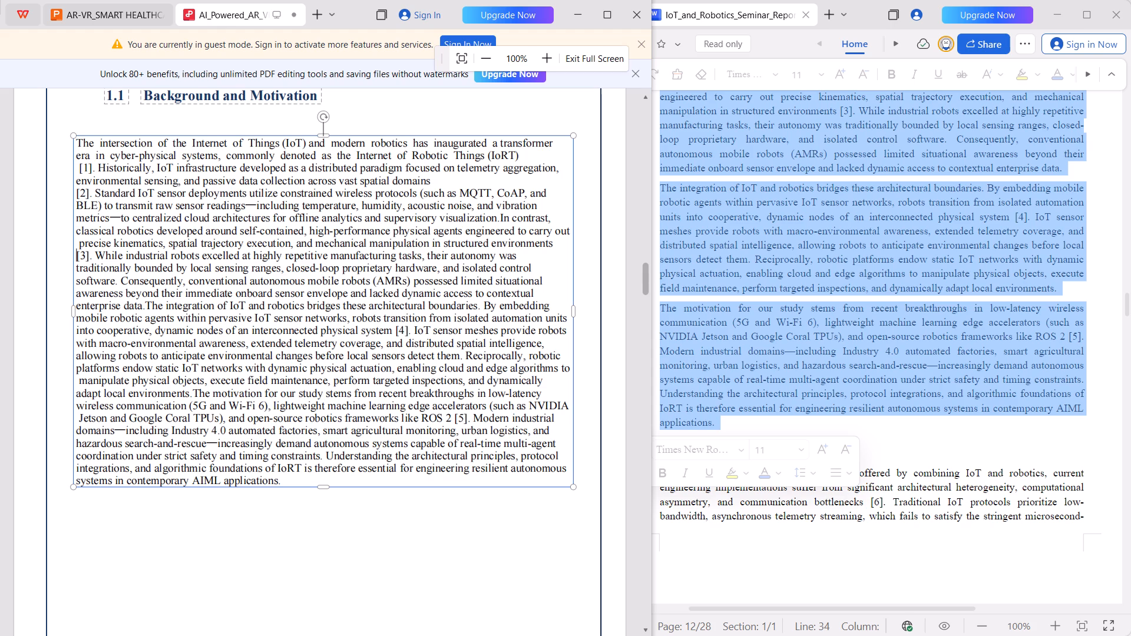
{"action": "left_click", "coordinate": [395, 330]}
{"action": "key", "text": "Return"}
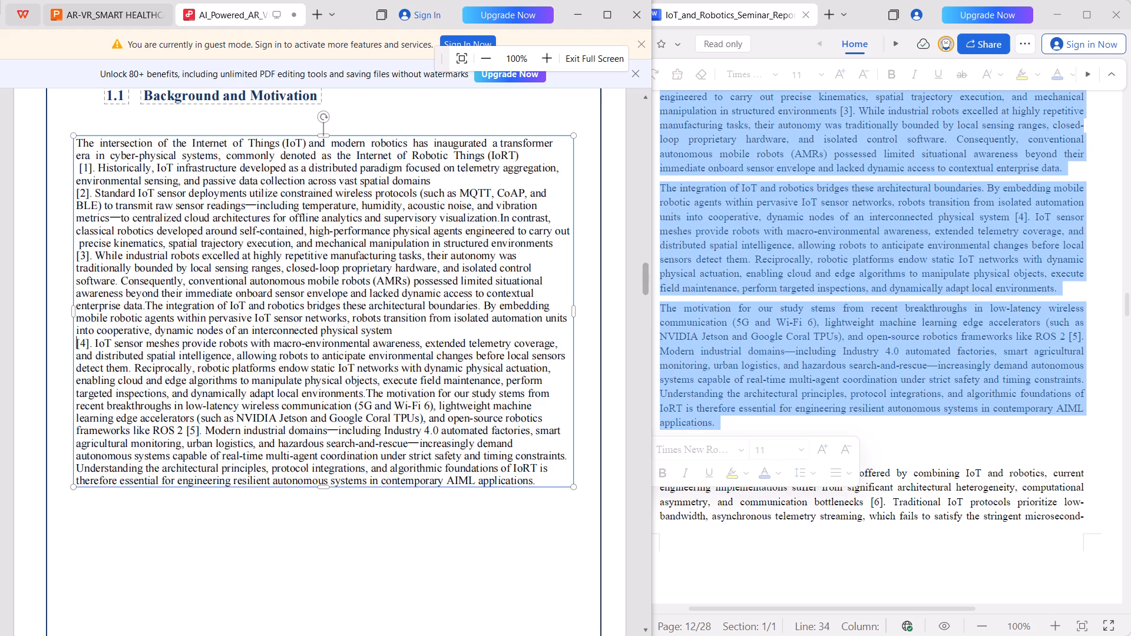
{"action": "left_click", "coordinate": [185, 432]}
{"action": "key", "text": "Return"}
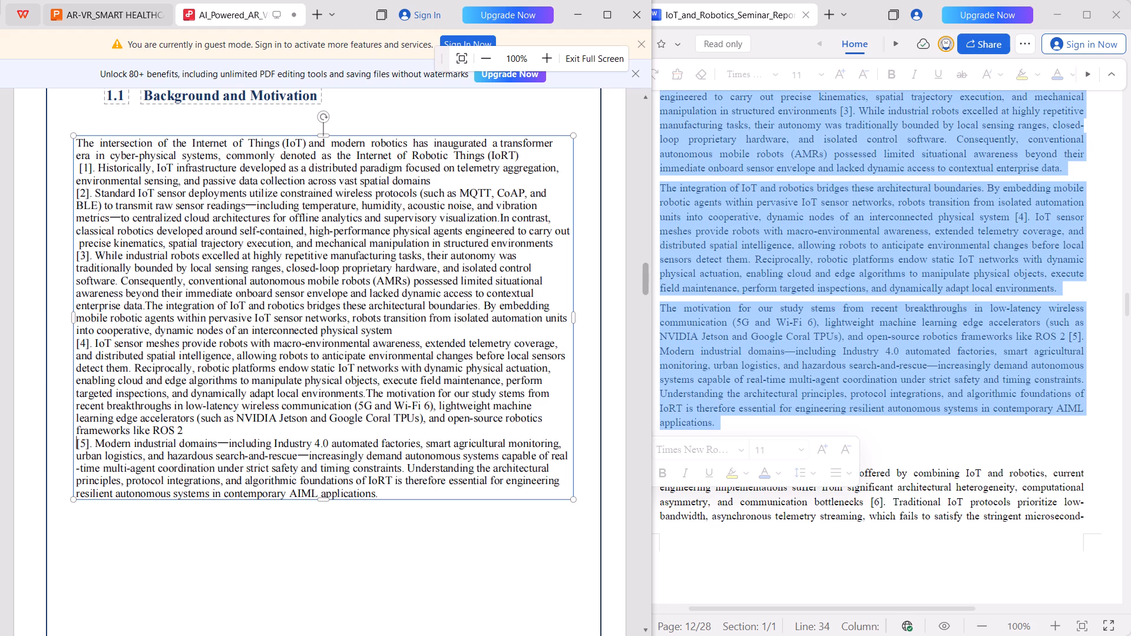
{"action": "left_click", "coordinate": [189, 427]}
Insert a blank line before each of the citations [5], [4], [3], [2] and [1] in the Background and Motivation text.
{"action": "key", "text": "Return"}
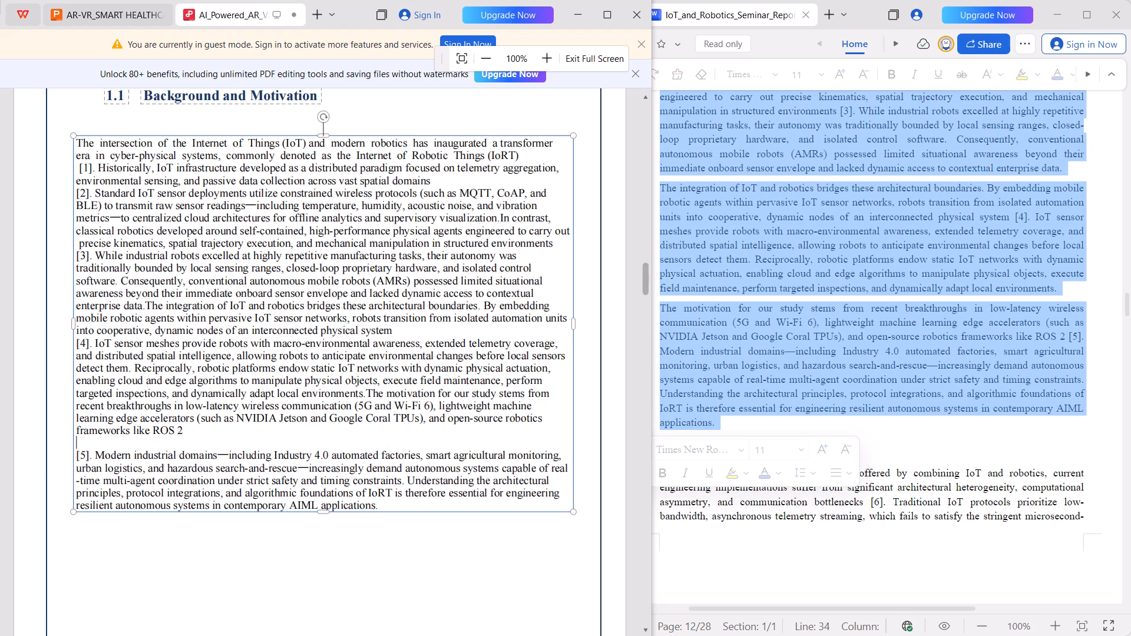
{"action": "left_click", "coordinate": [399, 336]}
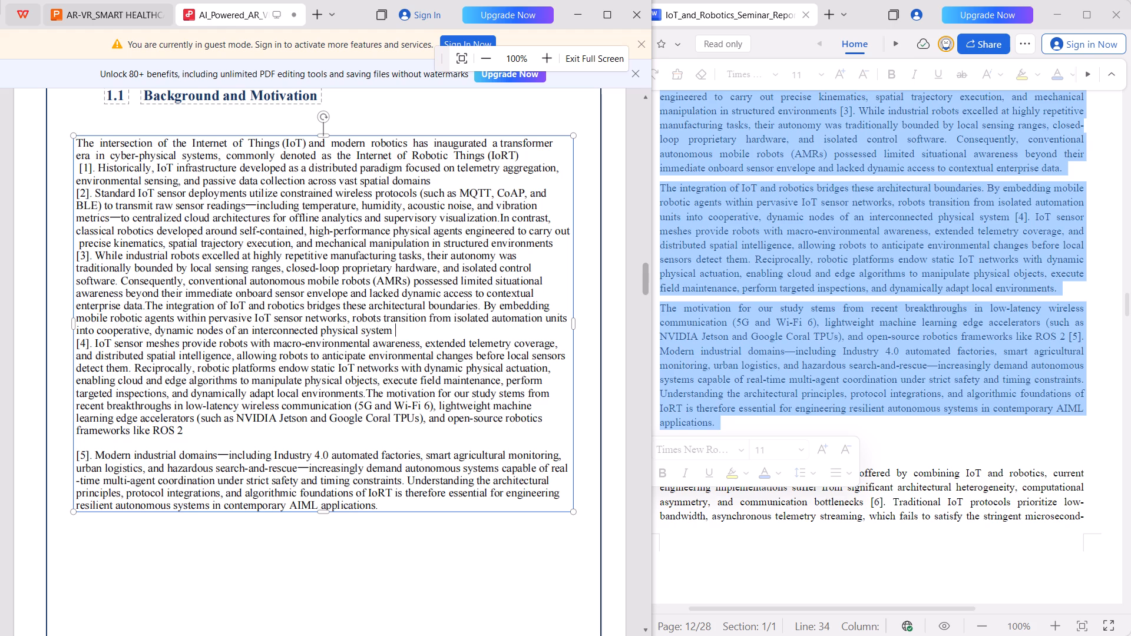
{"action": "key", "text": "Return"}
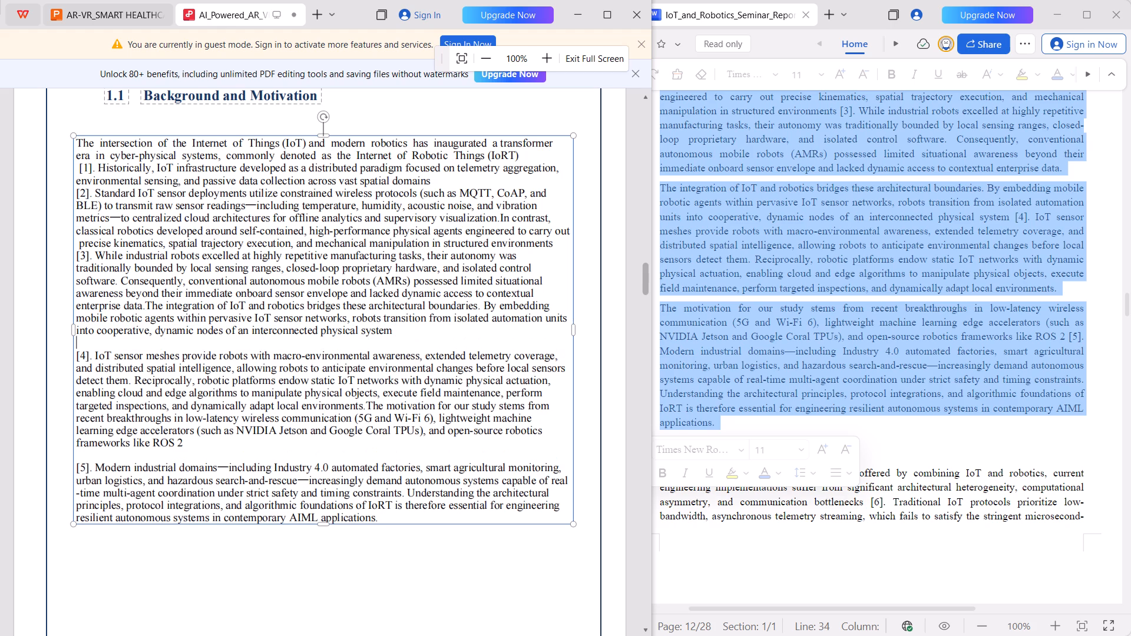
{"action": "left_click", "coordinate": [560, 247]}
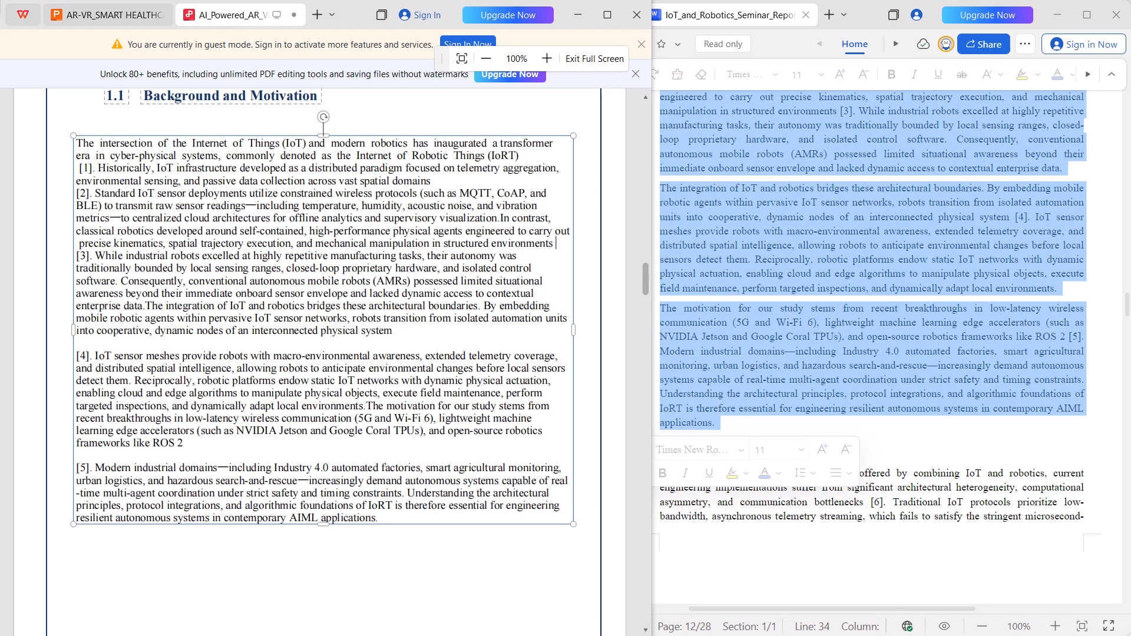
{"action": "key", "text": "Return"}
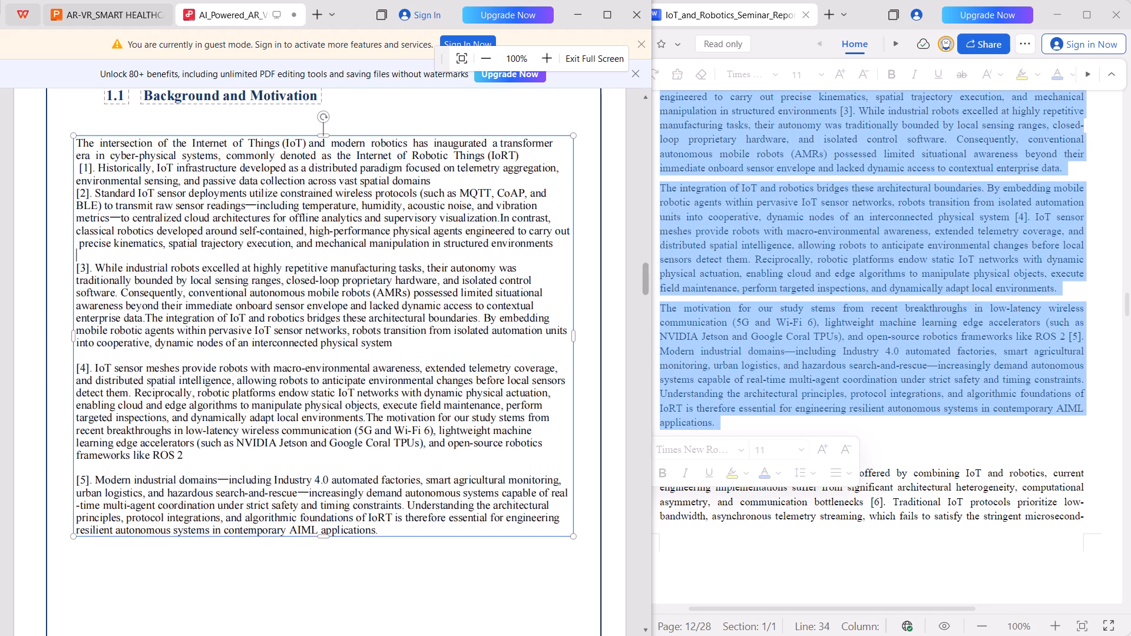
{"action": "left_click", "coordinate": [440, 185]}
{"action": "key", "text": "Return"}
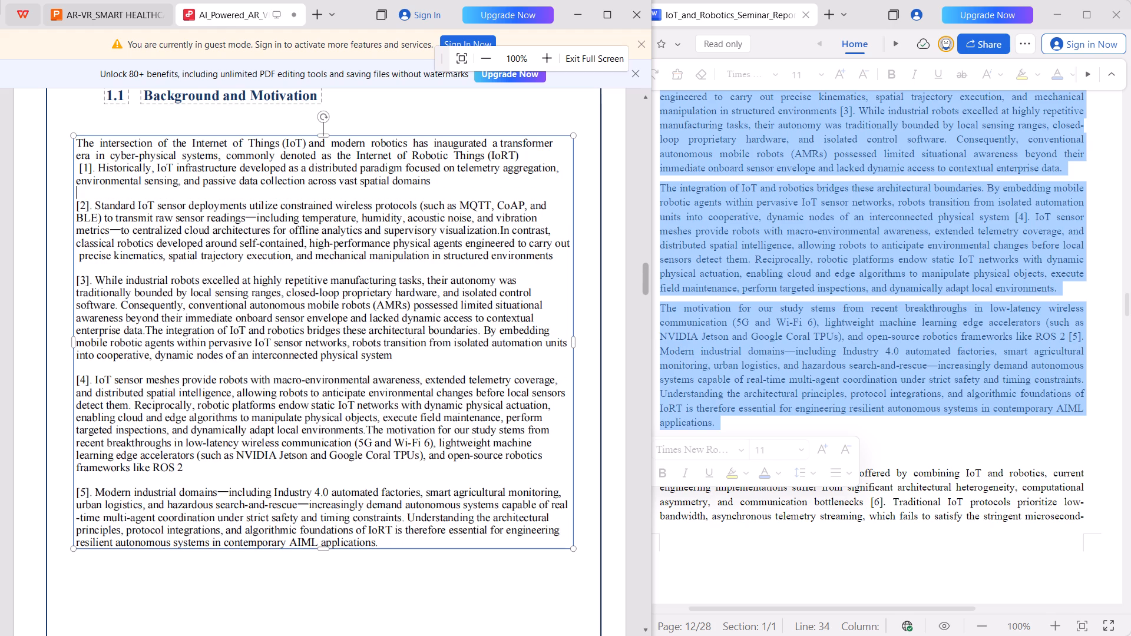
{"action": "left_click", "coordinate": [534, 158]}
{"action": "key", "text": "Return"}
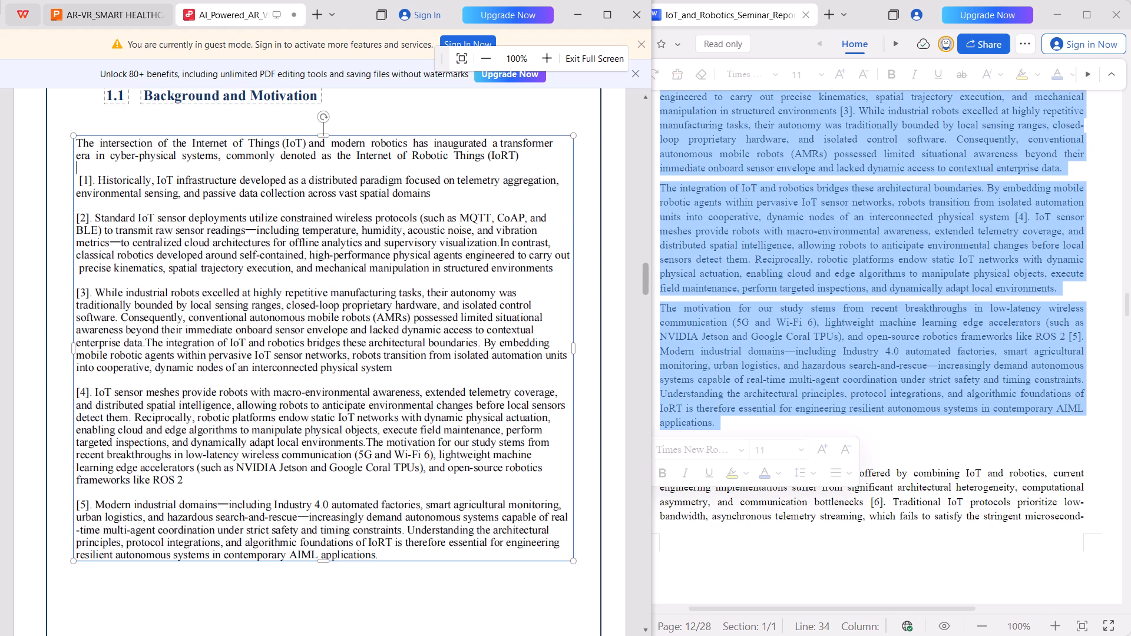
Add an extra space between "accelerators" and "(such as NVIDIA Jetson" in the paragraph starting with [4].
{"action": "scroll", "coordinate": [444, 334], "scroll_direction": "down", "scroll_amount": 4}
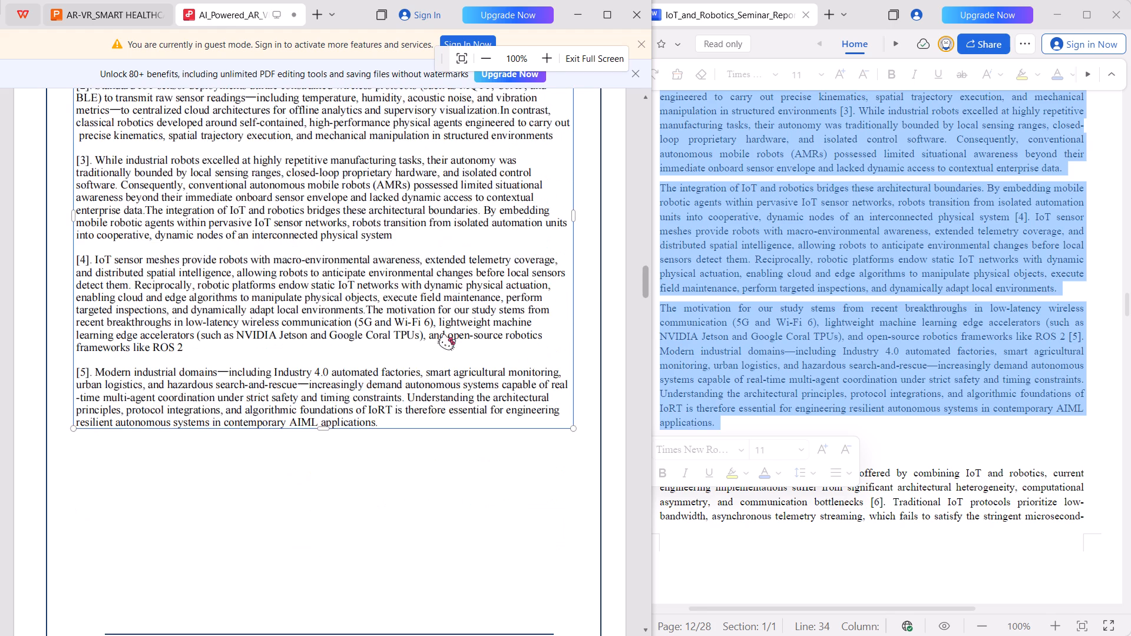
{"action": "scroll", "coordinate": [444, 333], "scroll_direction": "up", "scroll_amount": 1}
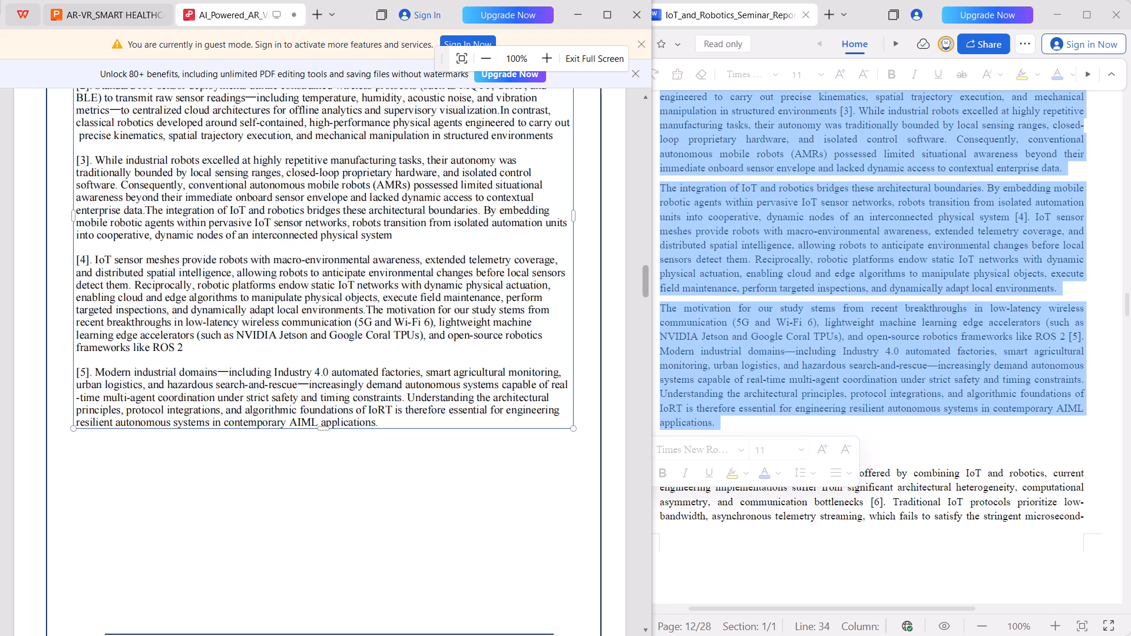
{"action": "left_click", "coordinate": [193, 336]}
{"action": "key", "text": "space"}
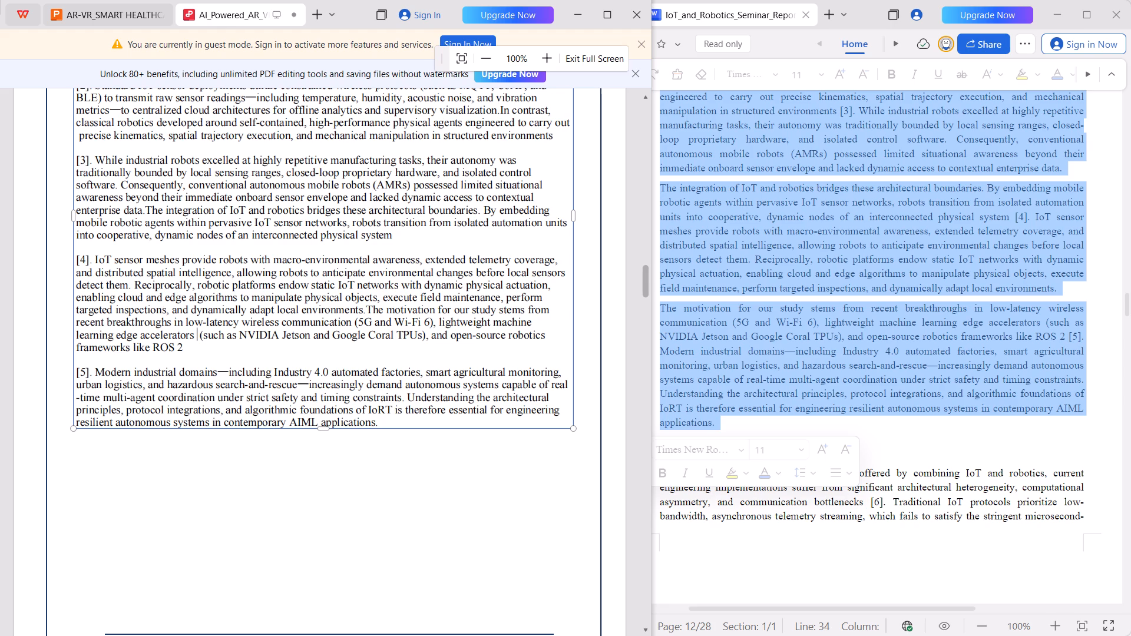
Widen word gaps with extra spaces in the first line of paragraph [4], after "IoT", "macro-environmental", "awareness,", "extended" and "telemetry".
{"action": "left_click", "coordinate": [112, 262]}
{"action": "key", "text": "space"}
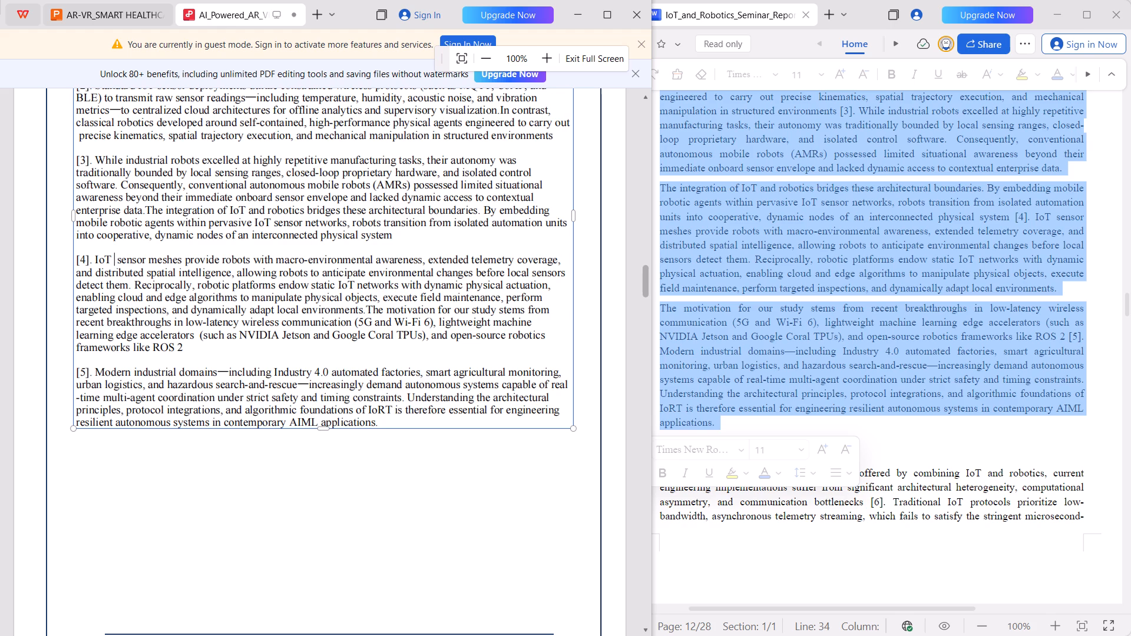
{"action": "left_click", "coordinate": [372, 263]}
{"action": "key", "text": "space"}
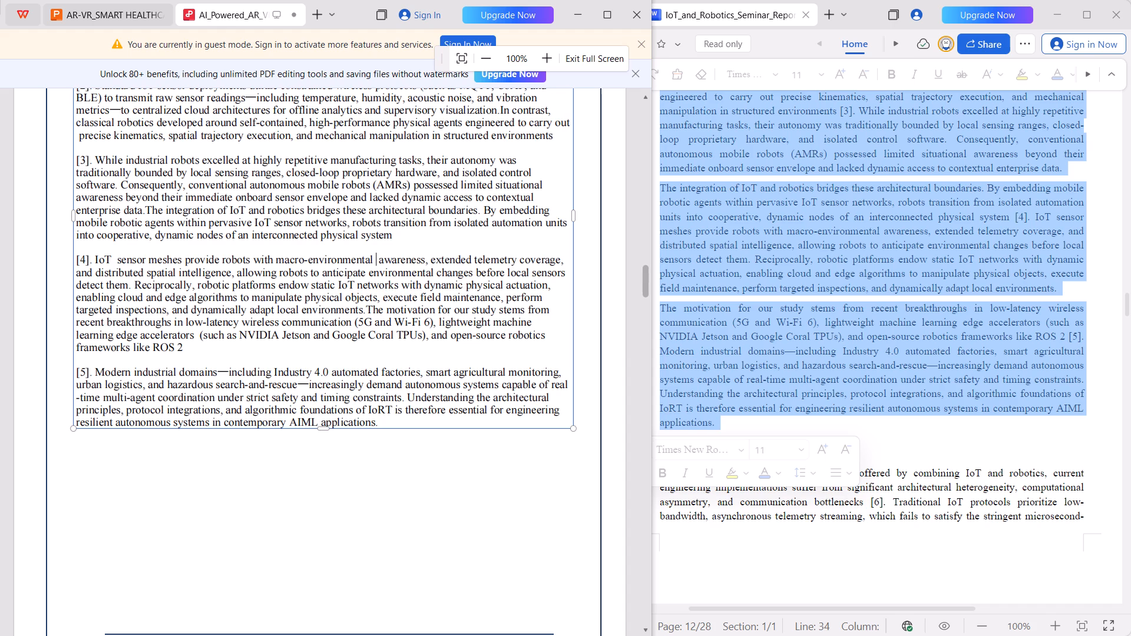
{"action": "left_click", "coordinate": [429, 260]}
{"action": "key", "text": "space"}
{"action": "left_click", "coordinate": [474, 263]}
{"action": "key", "text": "space"}
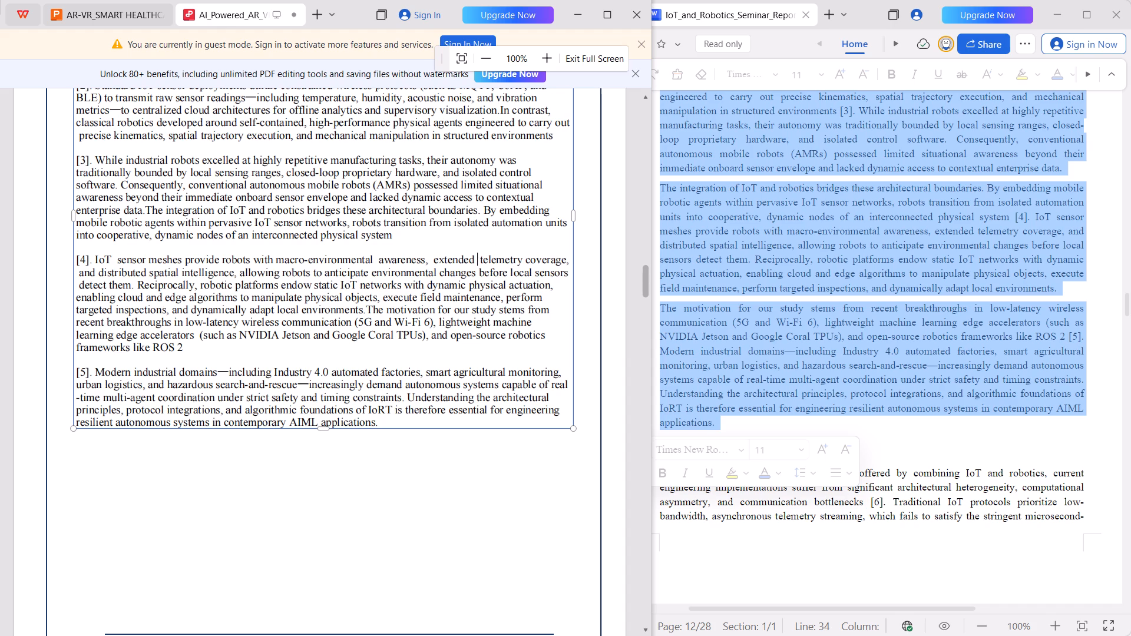
{"action": "left_click", "coordinate": [521, 263]}
{"action": "key", "text": "space"}
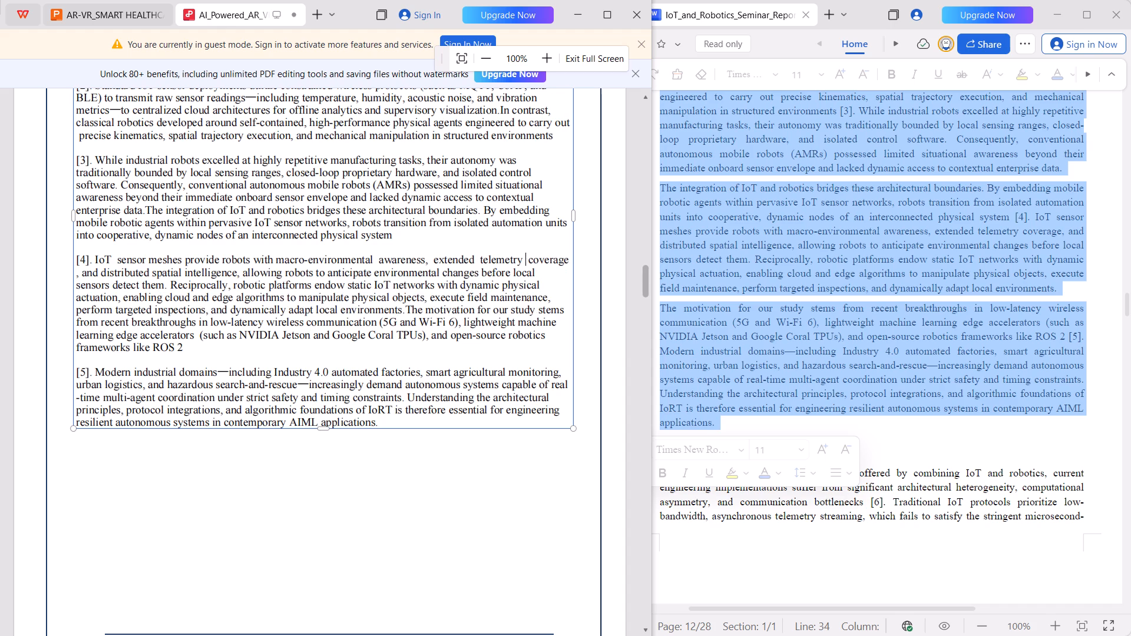
Widen the gaps with extra spaces across the second line of paragraph [4], from "and distributed spatial intelligence" to "changes before local".
{"action": "left_click", "coordinate": [97, 277]}
{"action": "key", "text": "space"}
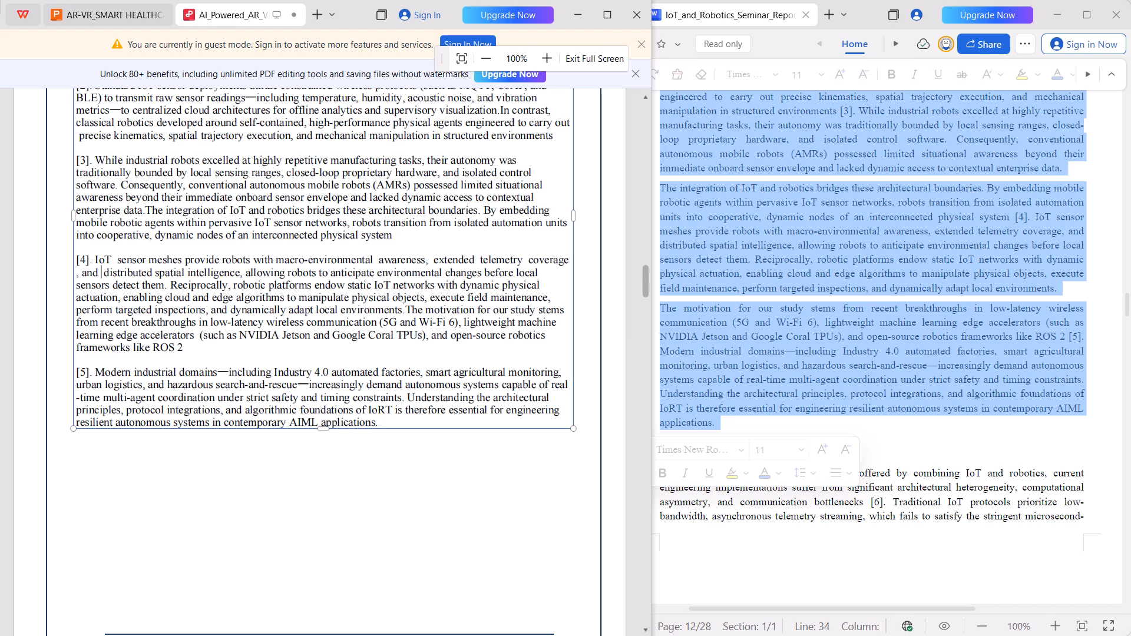
{"action": "left_click", "coordinate": [154, 271]}
{"action": "key", "text": "space"}
{"action": "left_click", "coordinate": [188, 277]}
{"action": "key", "text": "space"}
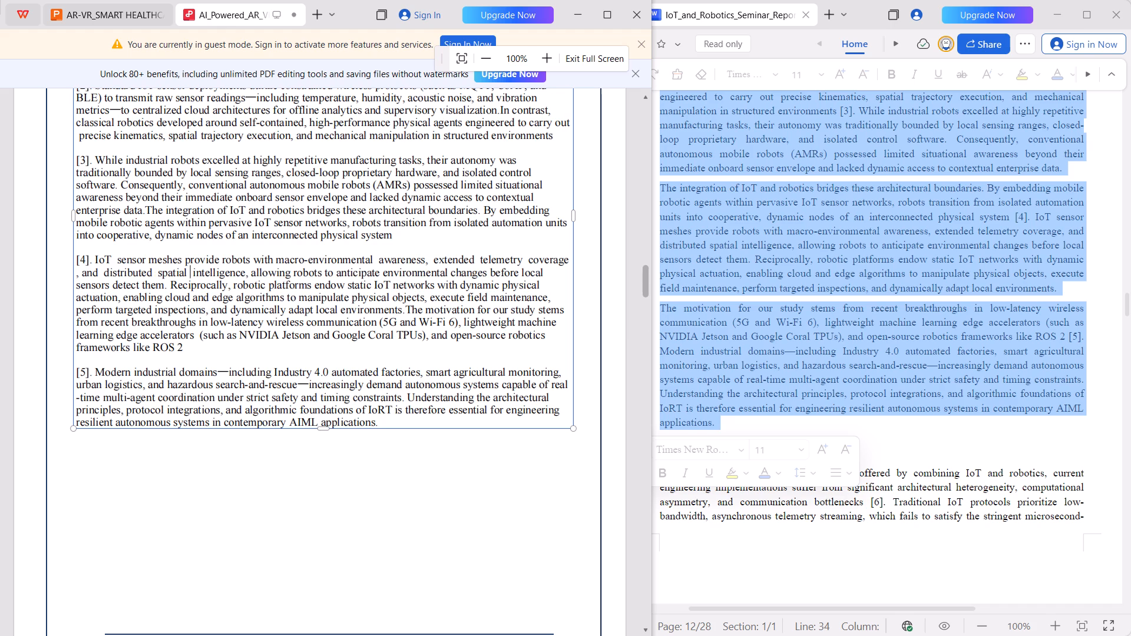
{"action": "left_click", "coordinate": [247, 276]}
{"action": "key", "text": "space"}
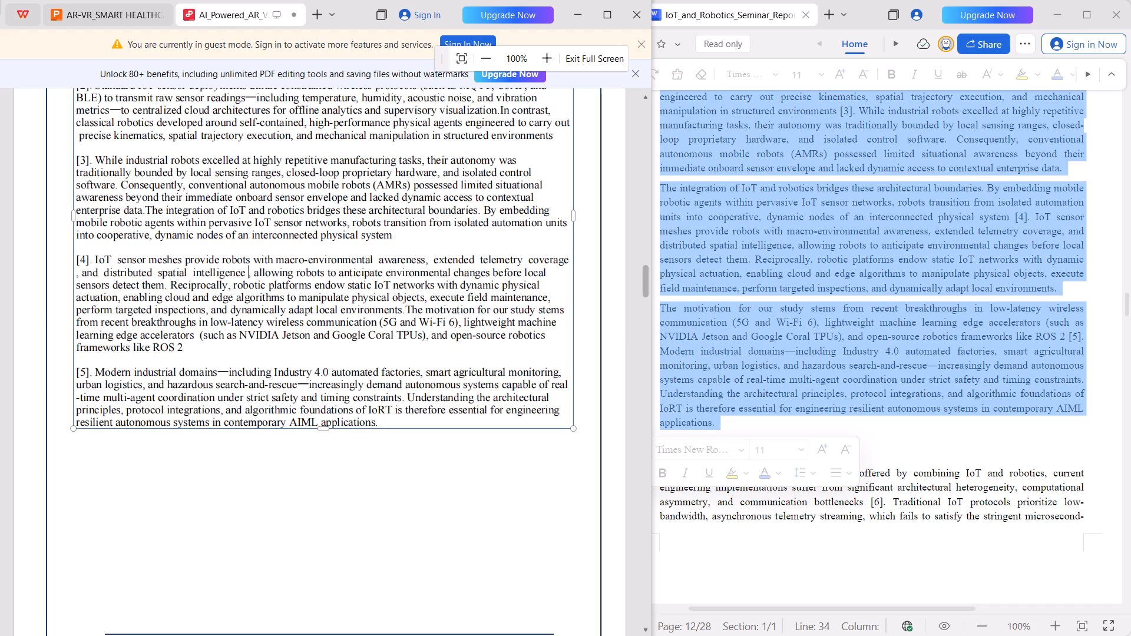
{"action": "left_click", "coordinate": [293, 274]}
{"action": "key", "text": "space"}
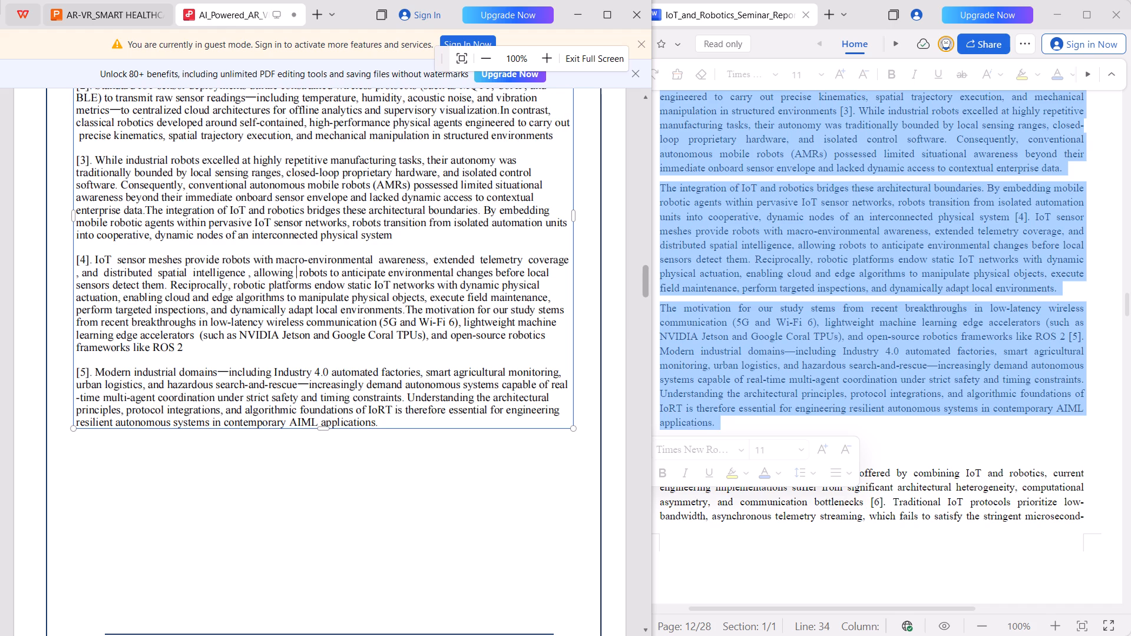
{"action": "left_click", "coordinate": [326, 276]}
{"action": "key", "text": "space"}
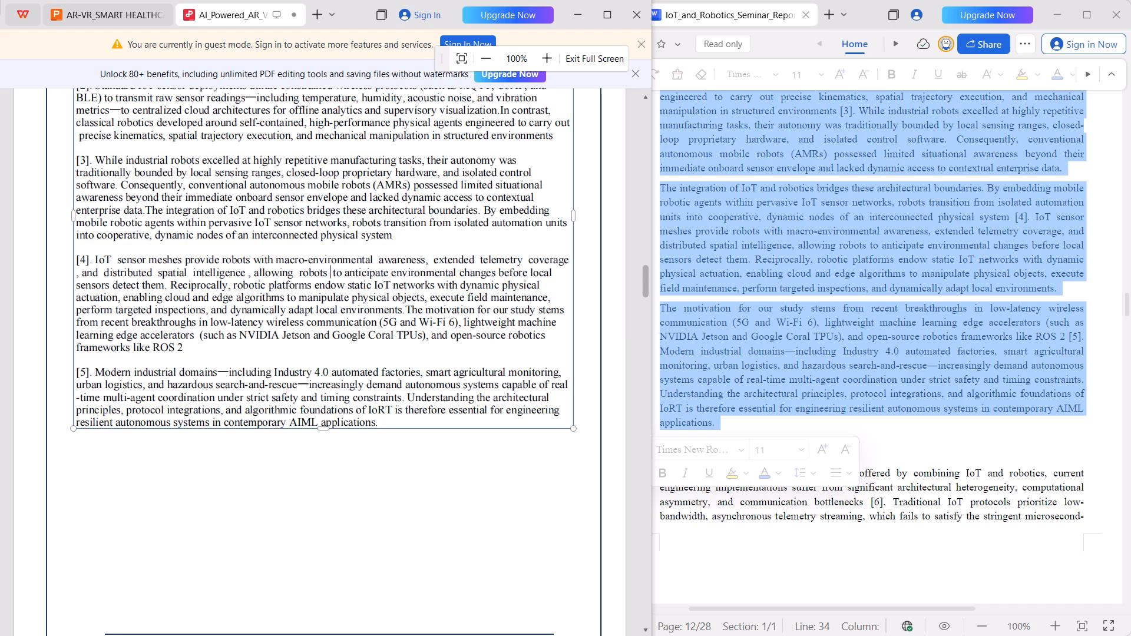
{"action": "left_click", "coordinate": [342, 275]}
{"action": "key", "text": "space"}
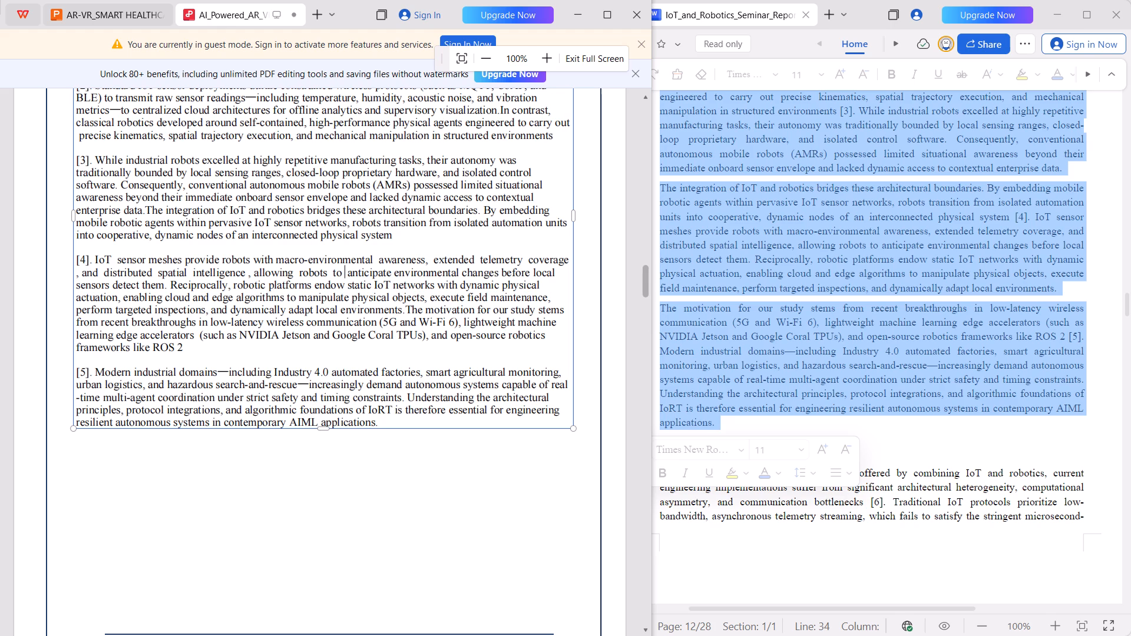
{"action": "left_click", "coordinate": [393, 276]}
{"action": "key", "text": "space"}
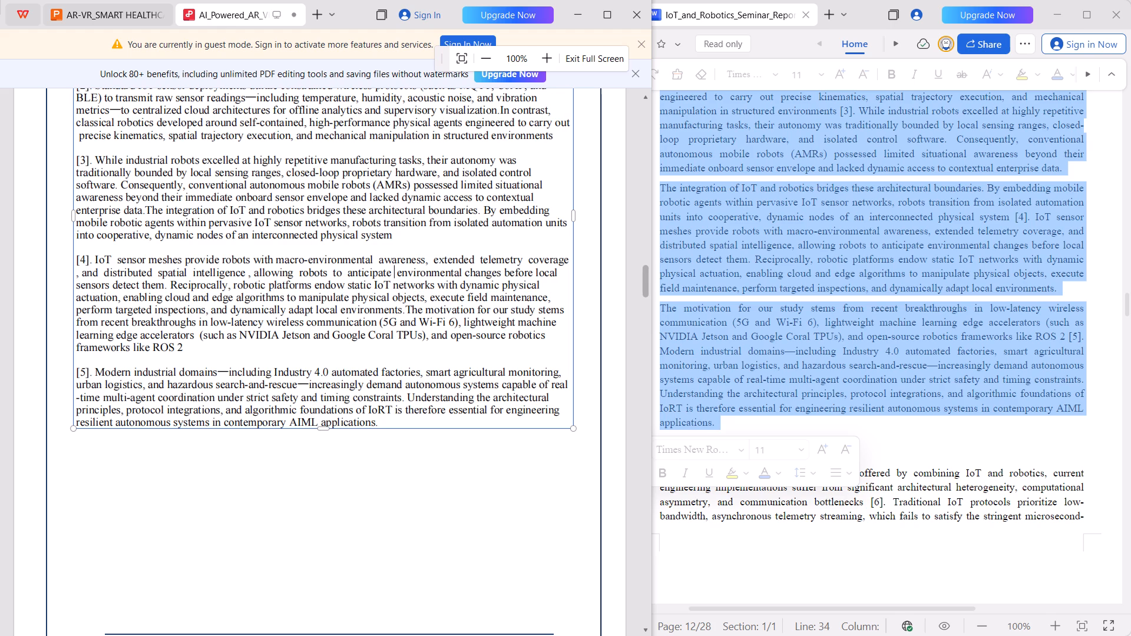
{"action": "left_click", "coordinate": [463, 274]}
{"action": "key", "text": "space"}
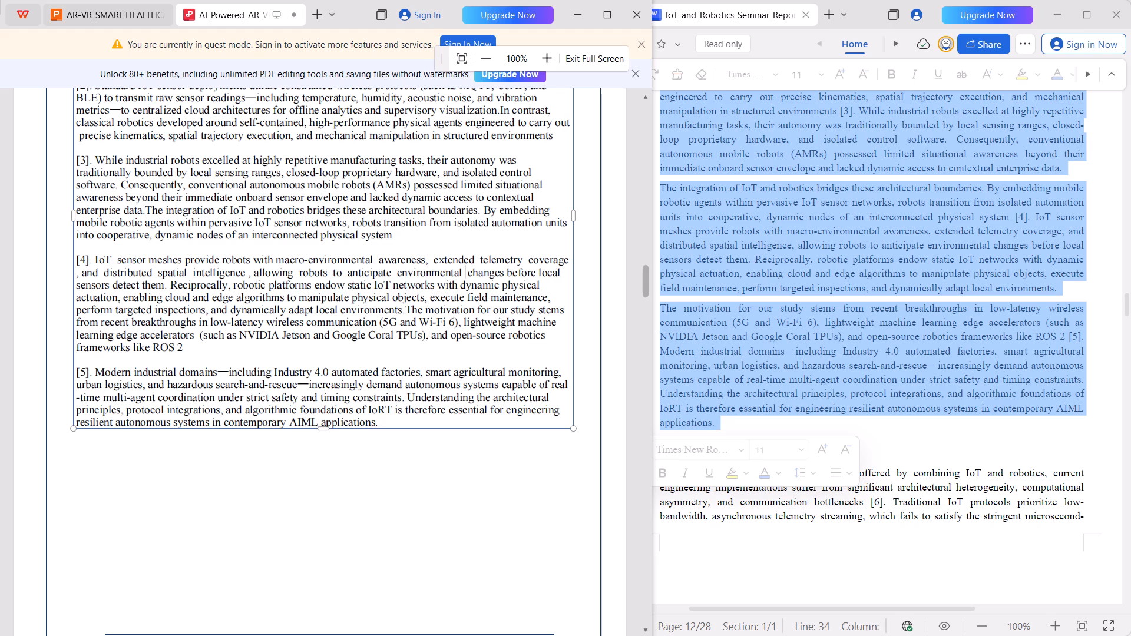
{"action": "left_click", "coordinate": [505, 276]}
{"action": "key", "text": "space"}
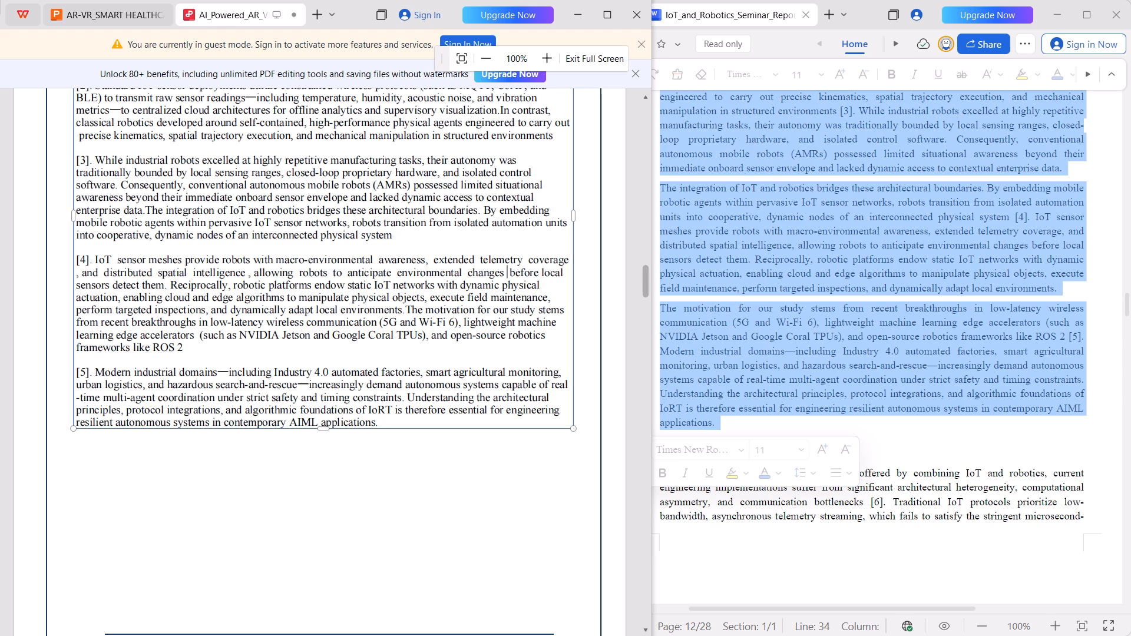
{"action": "left_click", "coordinate": [538, 274]}
{"action": "key", "text": "space"}
Widen word gaps in the third line of paragraph [4] after "sensors", "detect", "Reciprocally,", "robotic", "platforms", "endow", "networks" and "dynamic".
{"action": "left_click", "coordinate": [113, 287]}
{"action": "key", "text": "space"}
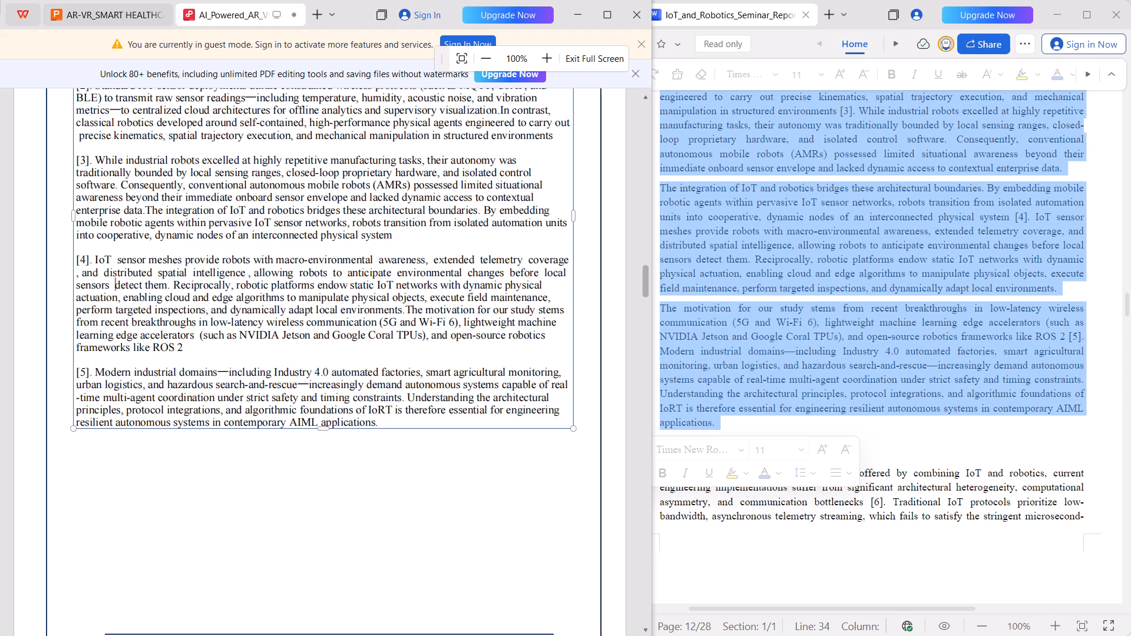
{"action": "left_click", "coordinate": [142, 287]}
{"action": "key", "text": "space"}
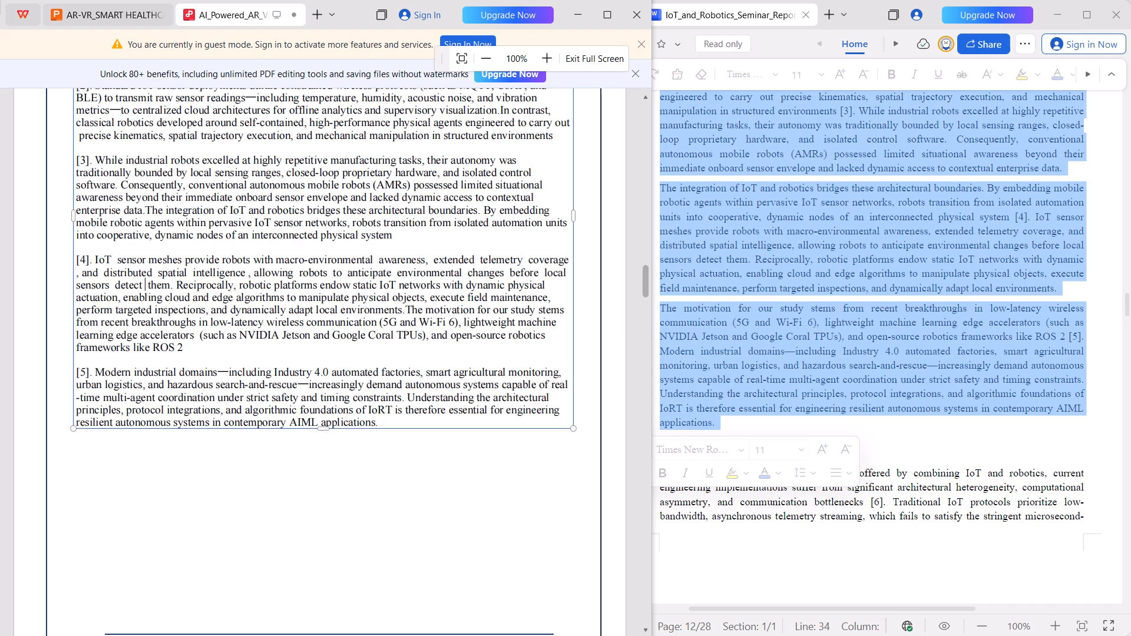
{"action": "left_click", "coordinate": [239, 287]}
{"action": "key", "text": "space"}
{"action": "left_click", "coordinate": [276, 287]}
{"action": "key", "text": "space"}
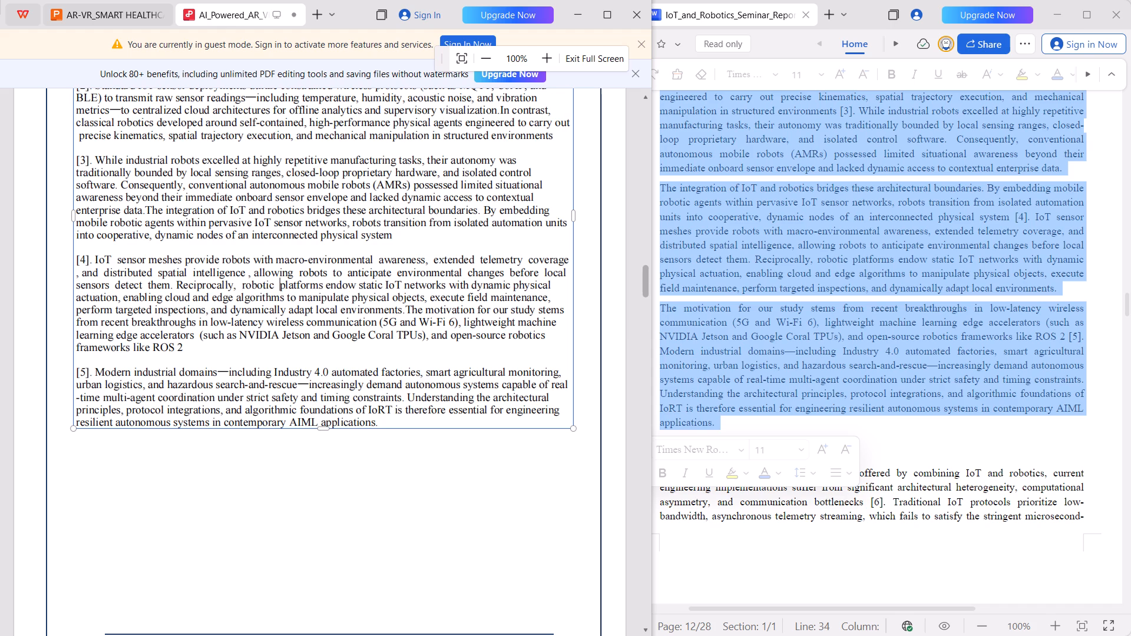
{"action": "left_click", "coordinate": [325, 287]}
{"action": "key", "text": "space"}
{"action": "left_click", "coordinate": [360, 287]}
{"action": "key", "text": "space"}
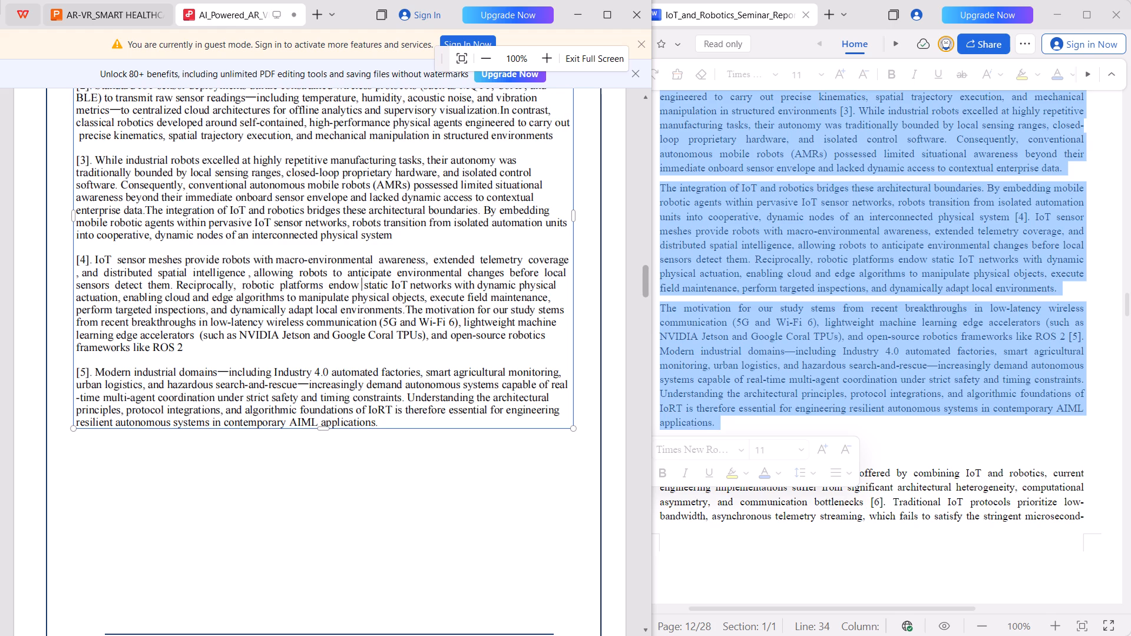
{"action": "left_click", "coordinate": [451, 289]}
{"action": "key", "text": "space"}
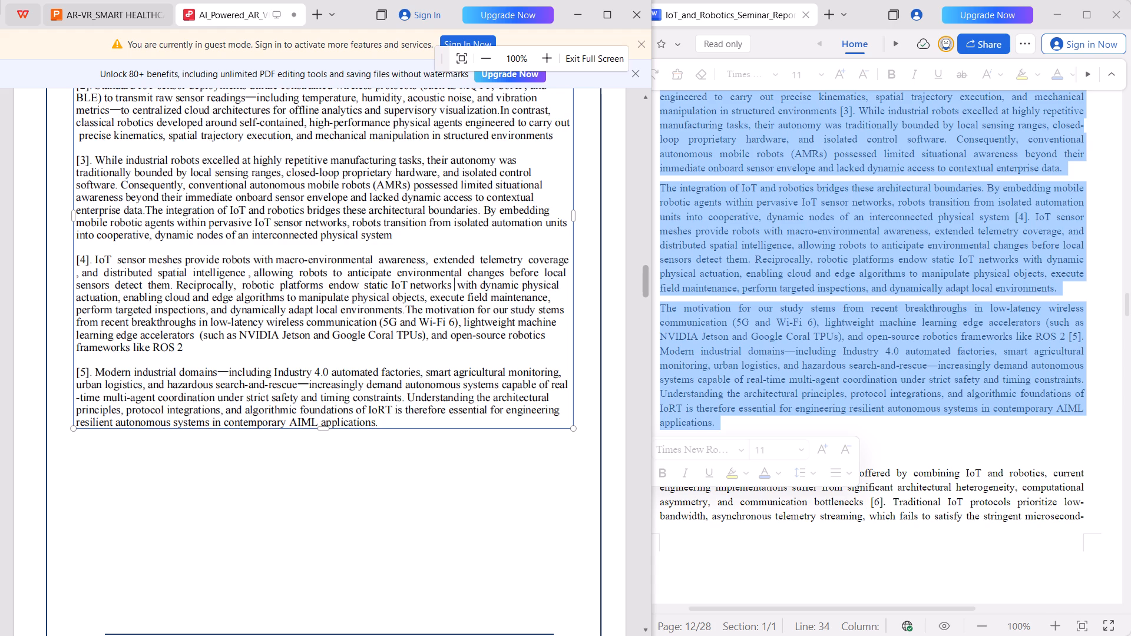
{"action": "left_click", "coordinate": [518, 287]}
{"action": "key", "text": "space"}
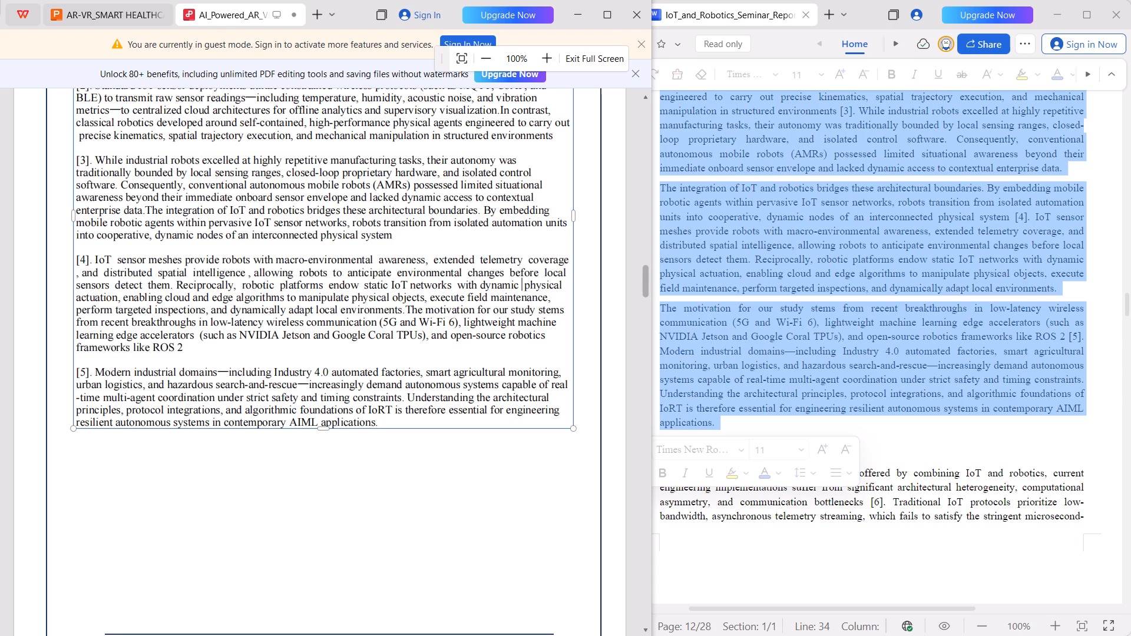
Widen word gaps with extra spaces in the fourth line of paragraph [4], after each word from "actuation," through "to" before "manipulate".
{"action": "left_click", "coordinate": [121, 300]}
{"action": "key", "text": "space"}
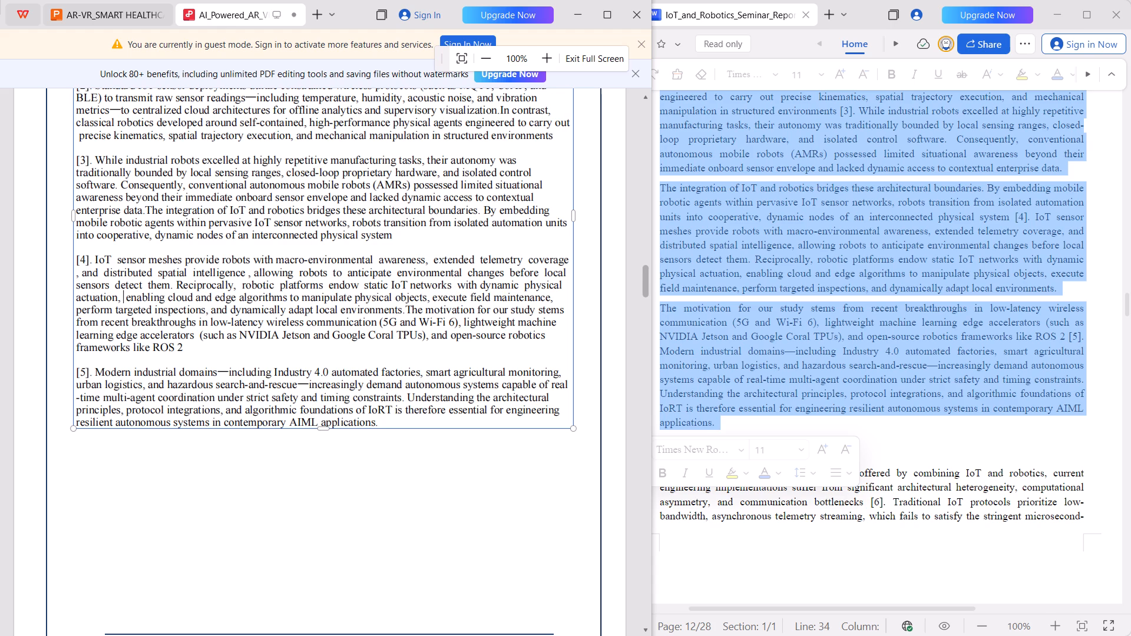
{"action": "left_click", "coordinate": [163, 300]}
{"action": "key", "text": "space"}
{"action": "left_click", "coordinate": [196, 299]}
{"action": "key", "text": "space"}
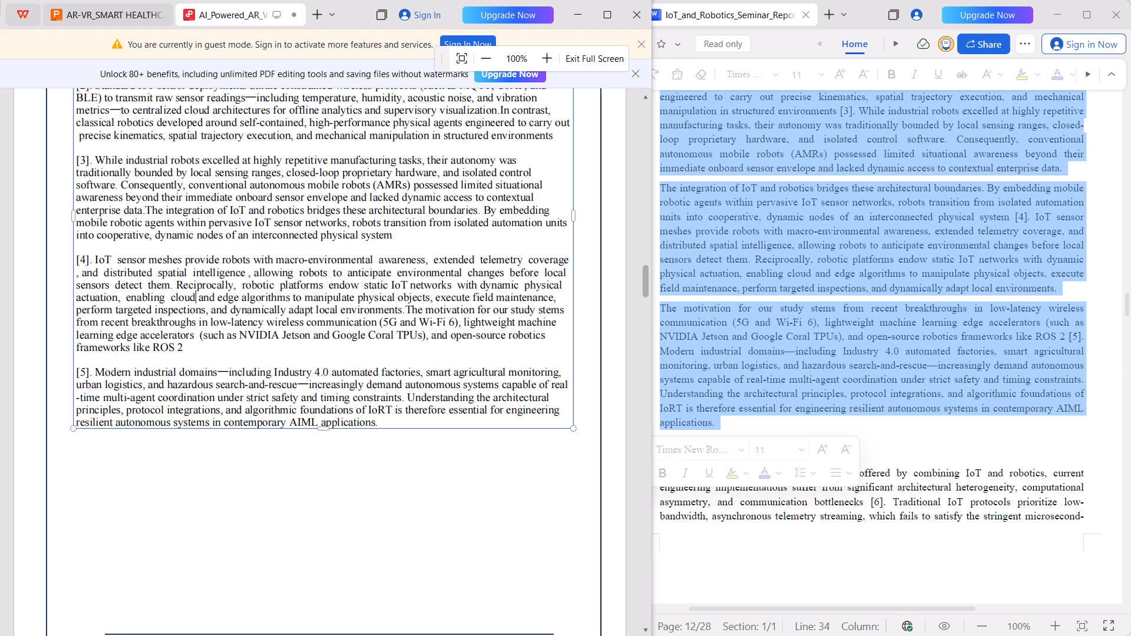
{"action": "left_click", "coordinate": [219, 302]}
{"action": "key", "text": "space"}
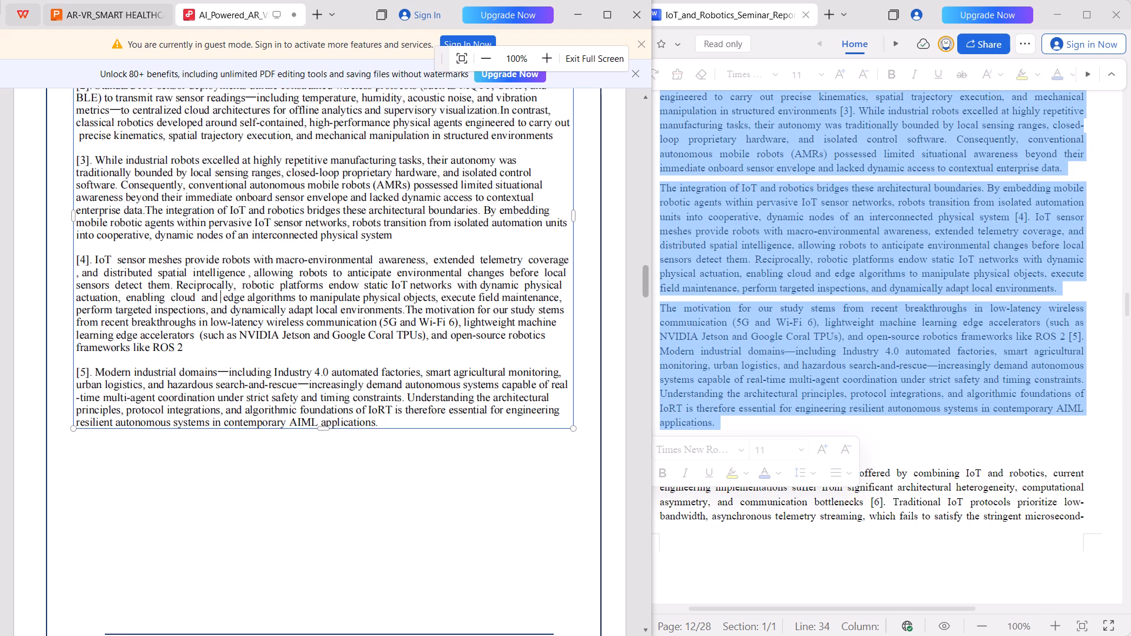
{"action": "left_click", "coordinate": [246, 300]}
{"action": "key", "text": "space"}
{"action": "left_click", "coordinate": [301, 300]}
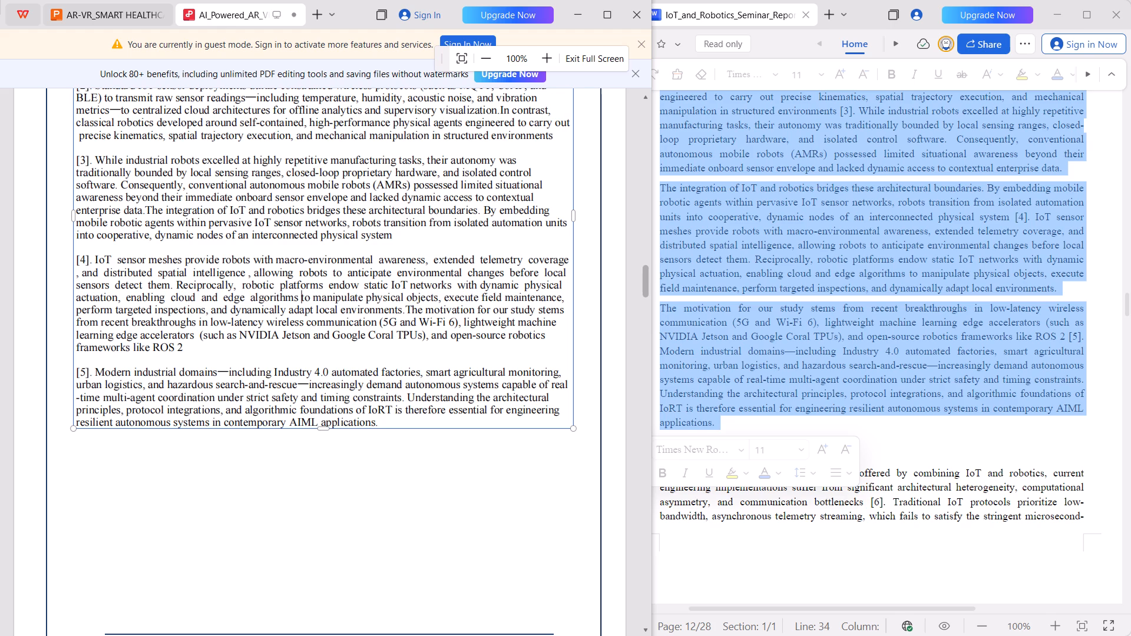
{"action": "key", "text": "space"}
{"action": "left_click", "coordinate": [315, 302]}
{"action": "key", "text": "space"}
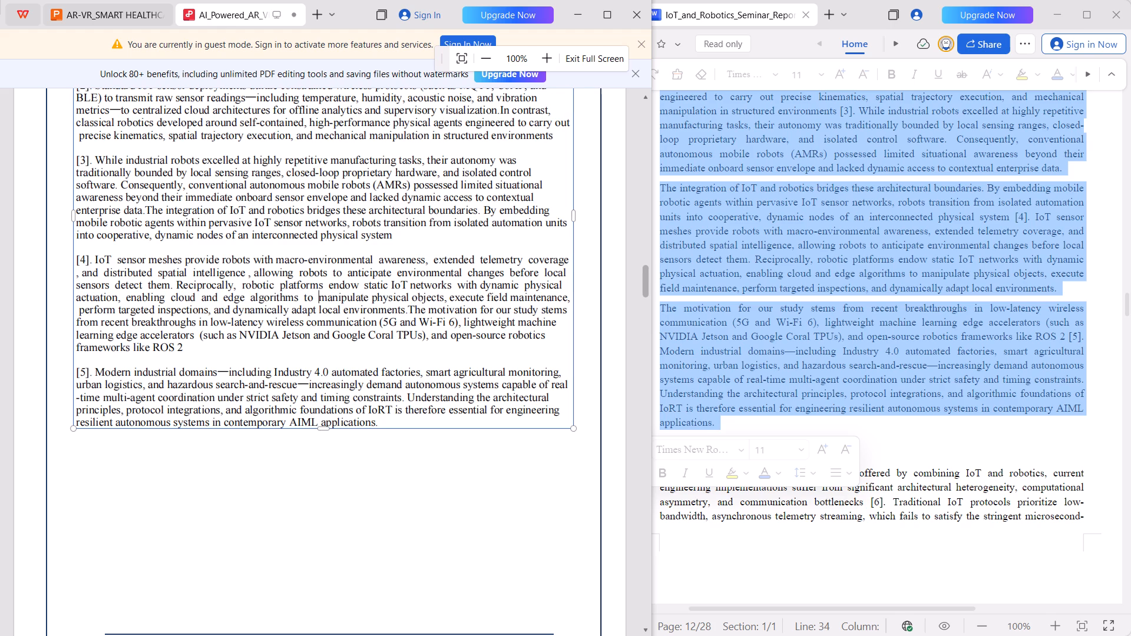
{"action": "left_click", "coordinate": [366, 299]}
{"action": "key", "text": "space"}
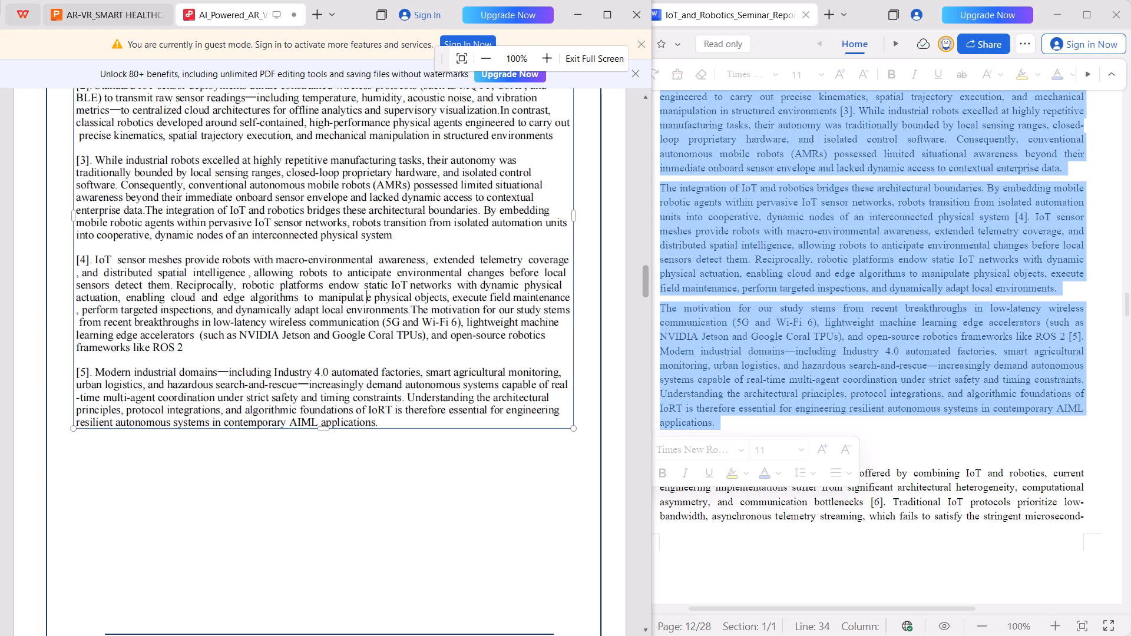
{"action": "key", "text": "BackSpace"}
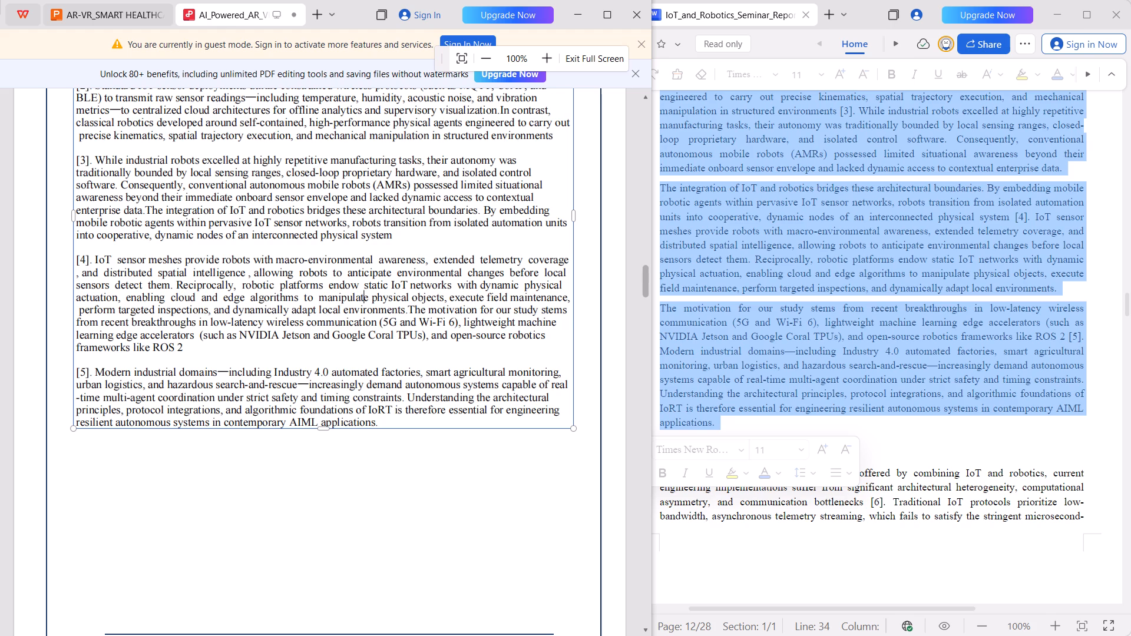
Add an extra space between "physical" and "objects" in the fourth line of paragraph [4].
{"action": "left_click", "coordinate": [412, 300]}
{"action": "key", "text": "space"}
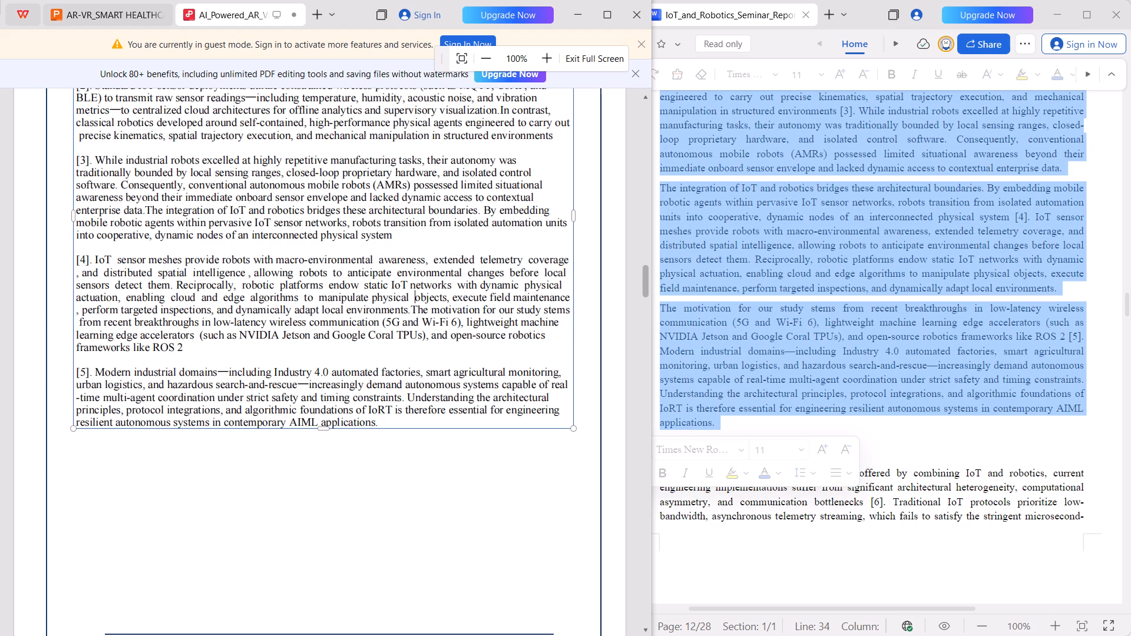
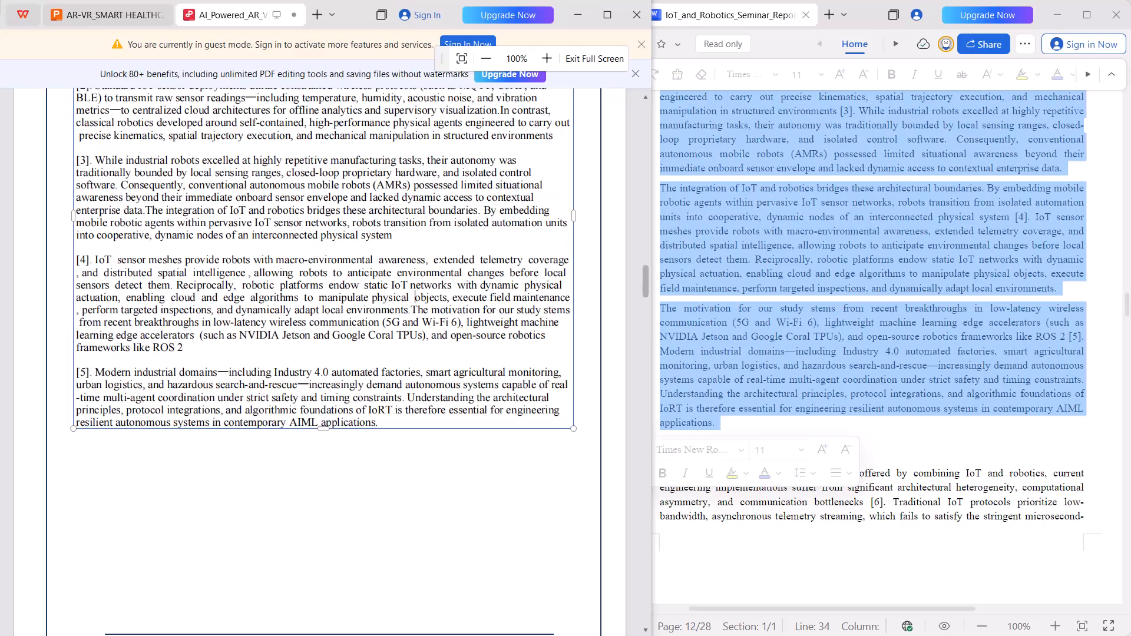
Widen the word gaps in paragraph [4] with one extra space each before "field", "perform", "targeted" and "inspections" to justify the lines.
{"action": "left_click", "coordinate": [488, 299]}
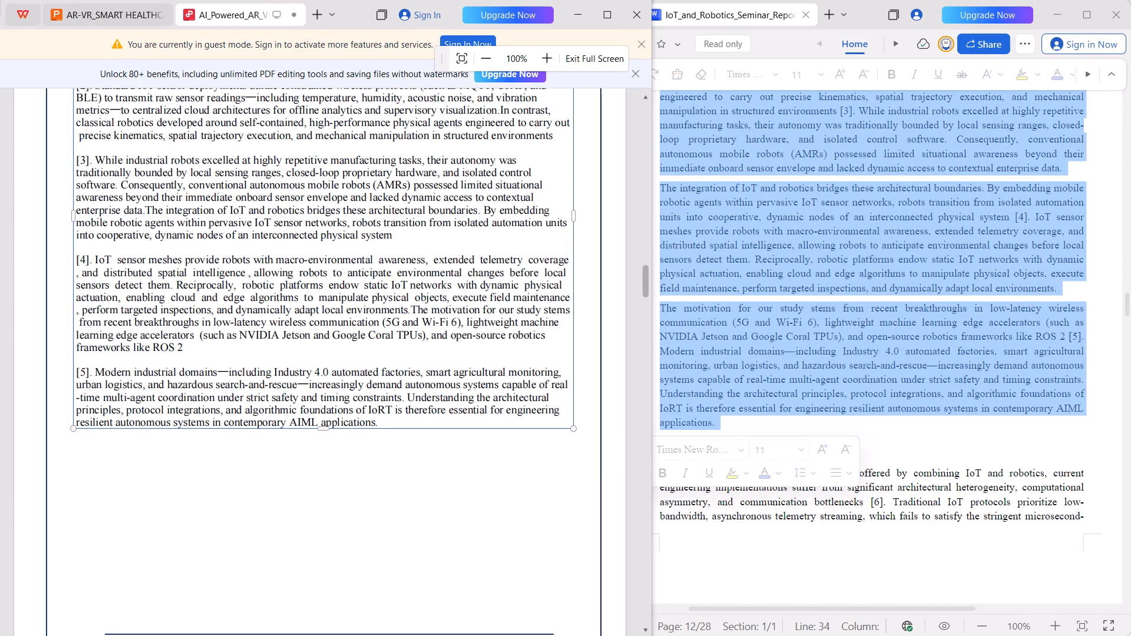
{"action": "key", "text": "space"}
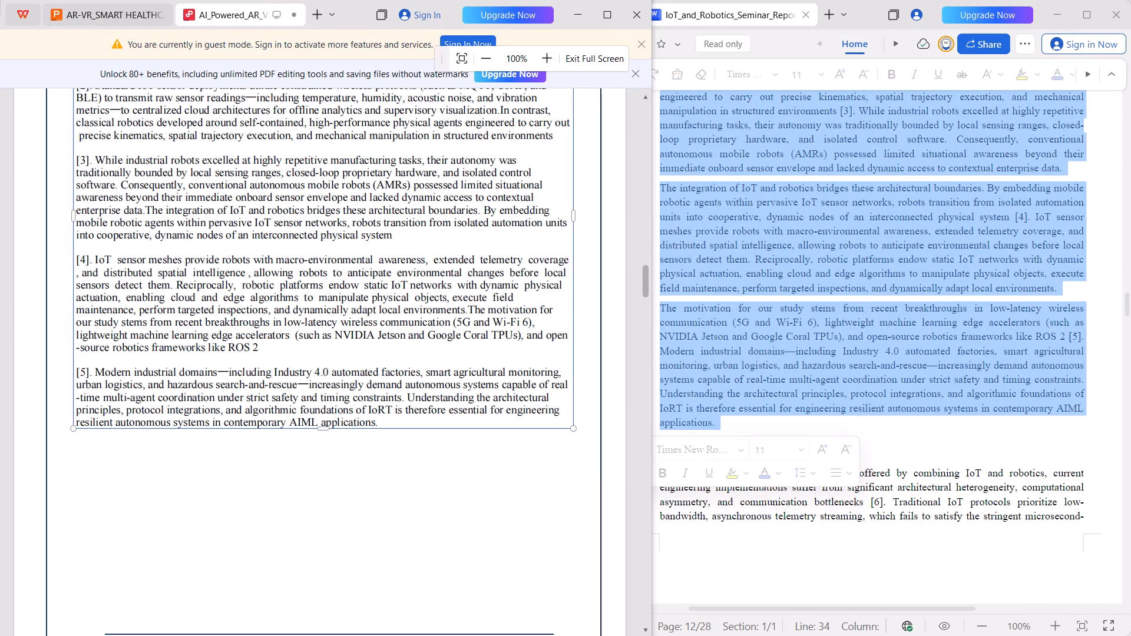
{"action": "left_click", "coordinate": [135, 310]}
{"action": "key", "text": "space"}
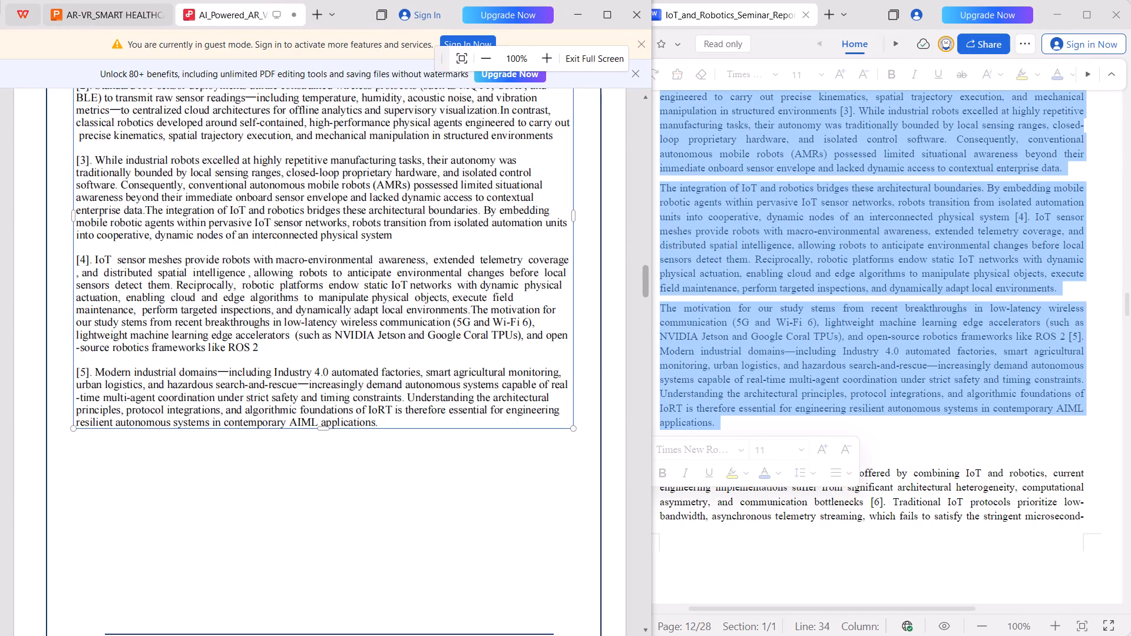
{"action": "left_click", "coordinate": [180, 312]}
{"action": "key", "text": "space"}
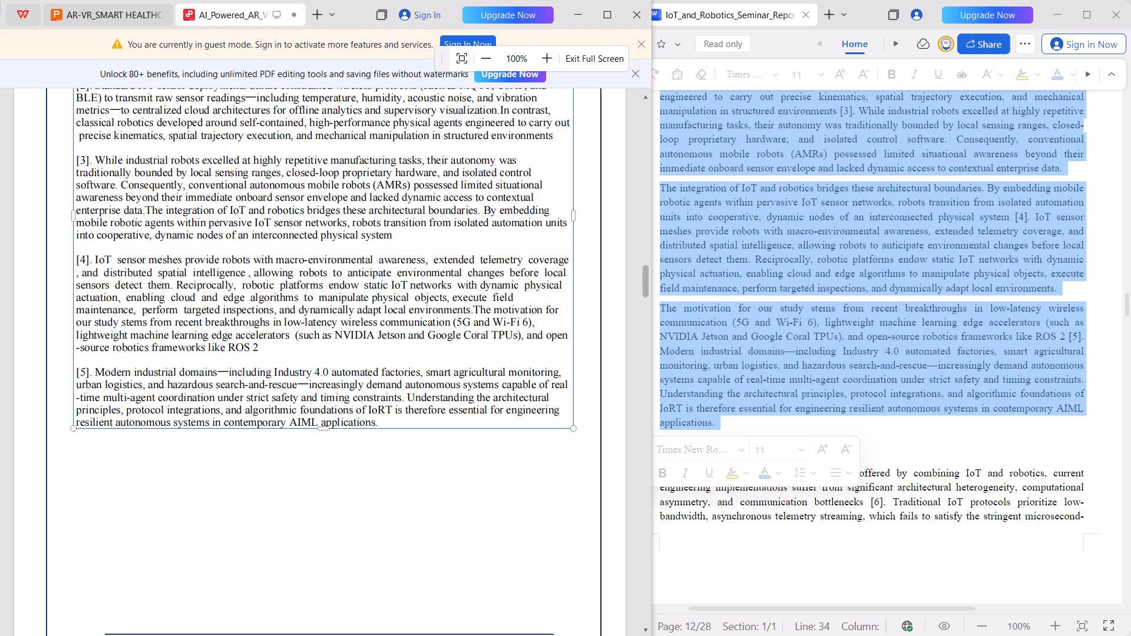
{"action": "left_click", "coordinate": [221, 314]}
{"action": "key", "text": "space"}
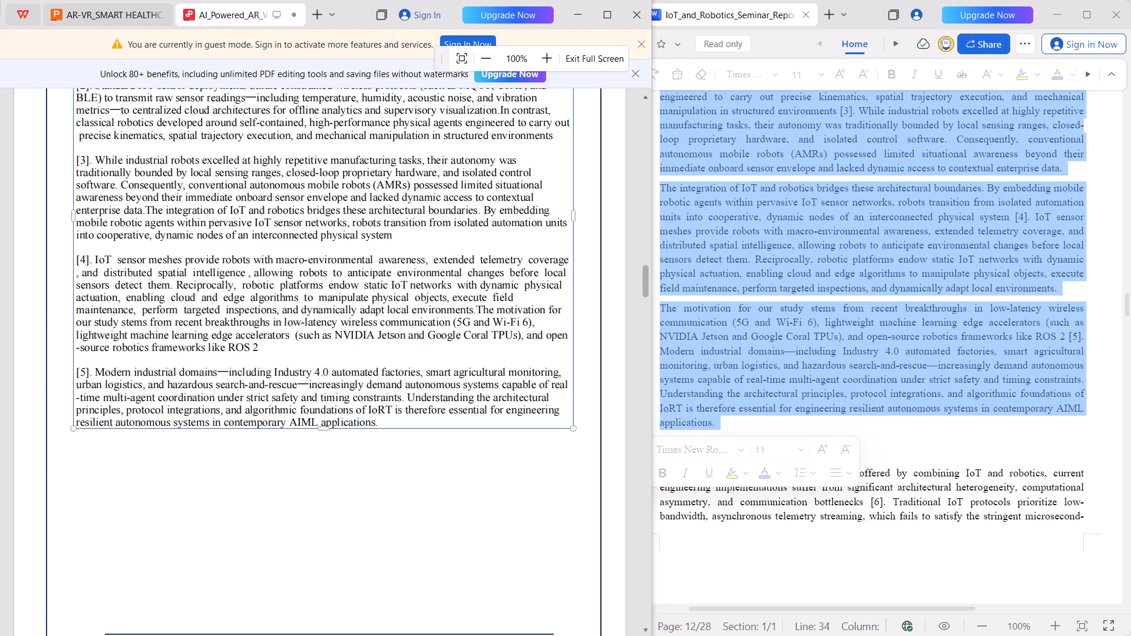
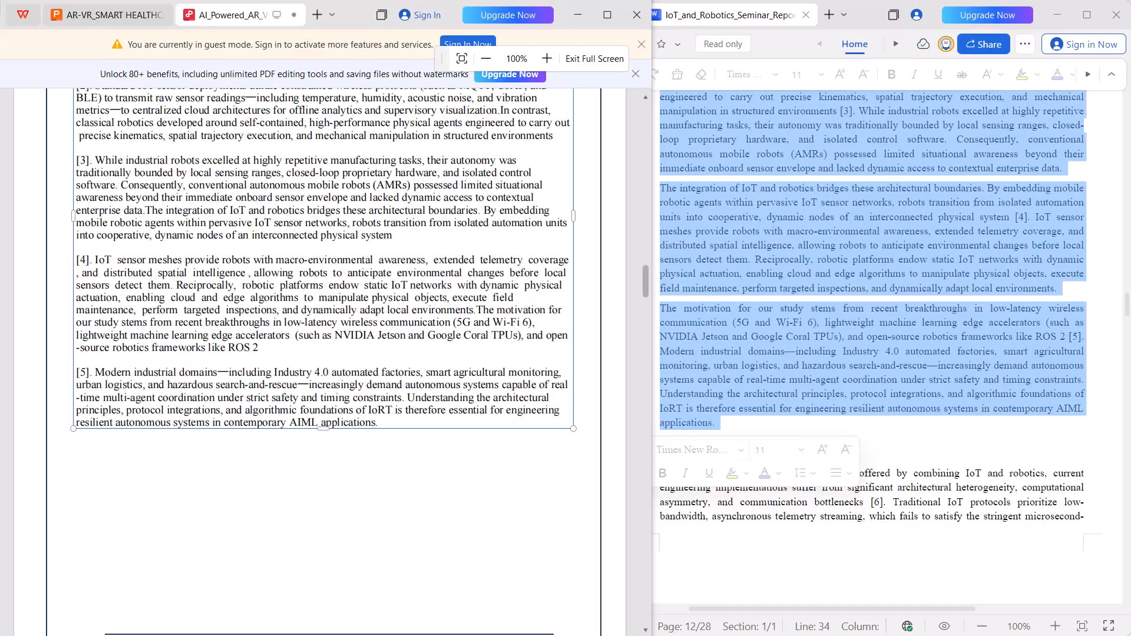
In paragraph [4], add one extra space each before "and", "dynamically" and "adapt", and one after "environments" on the "maintenance" line.
{"action": "left_click", "coordinate": [279, 312]}
{"action": "key", "text": "space"}
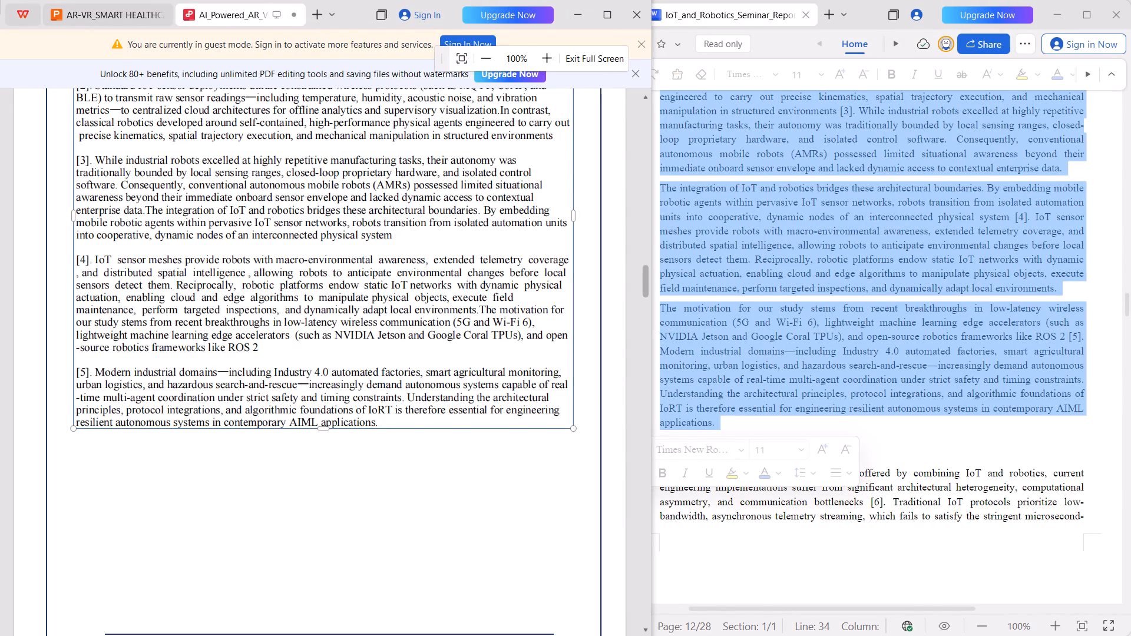
{"action": "left_click", "coordinate": [300, 311]}
{"action": "key", "text": "space"}
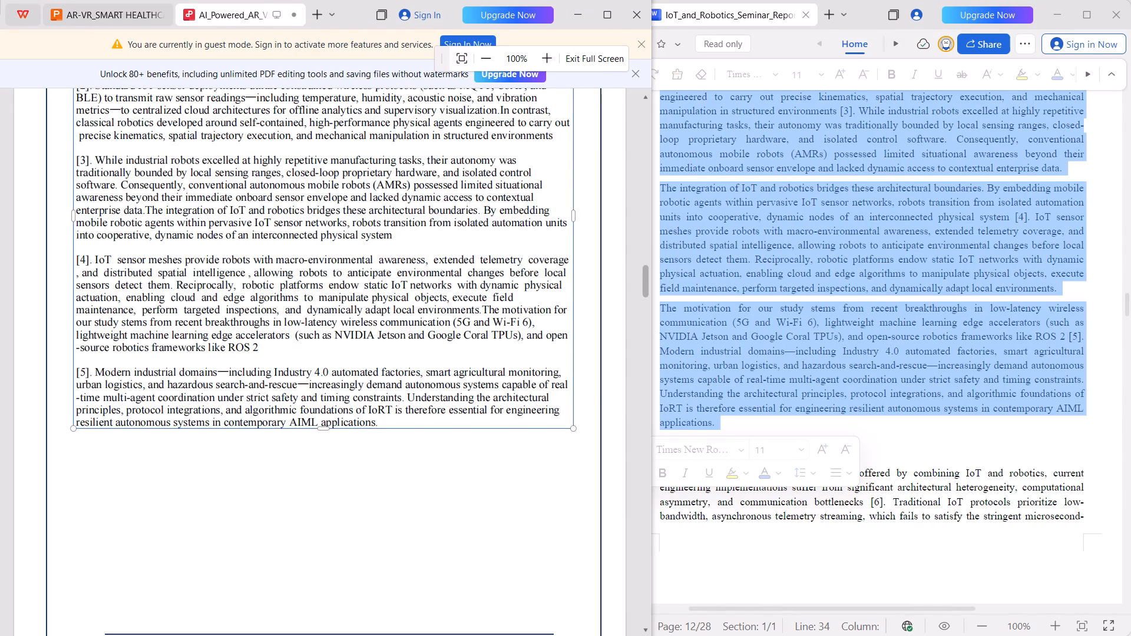
{"action": "left_click", "coordinate": [363, 312]}
{"action": "key", "text": "space"}
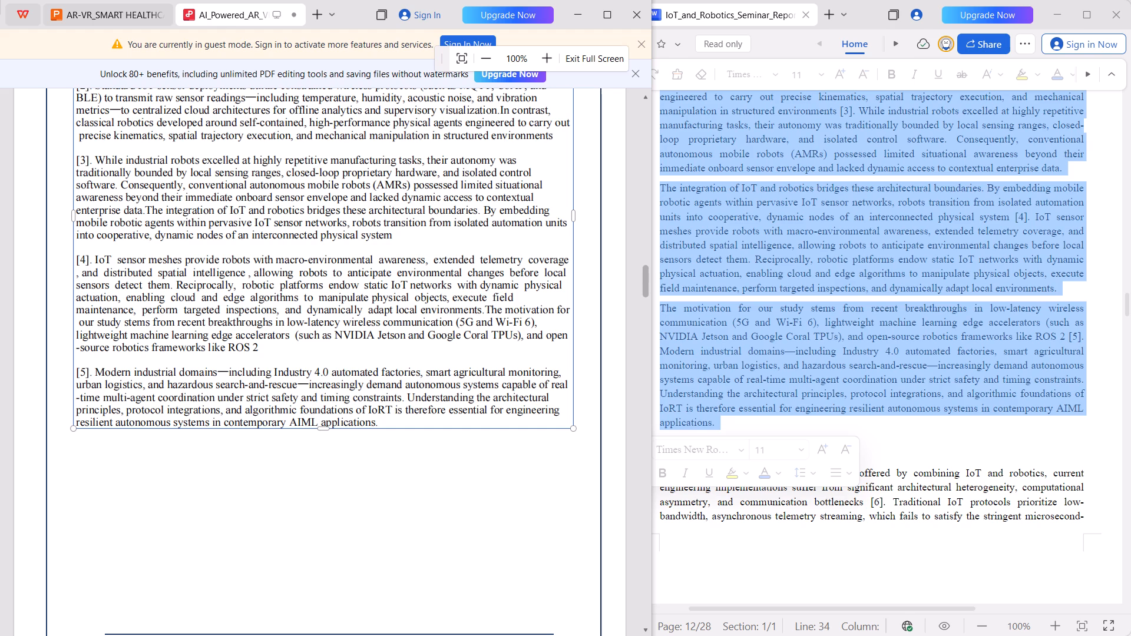
{"action": "left_click", "coordinate": [482, 311]}
{"action": "key", "text": "space"}
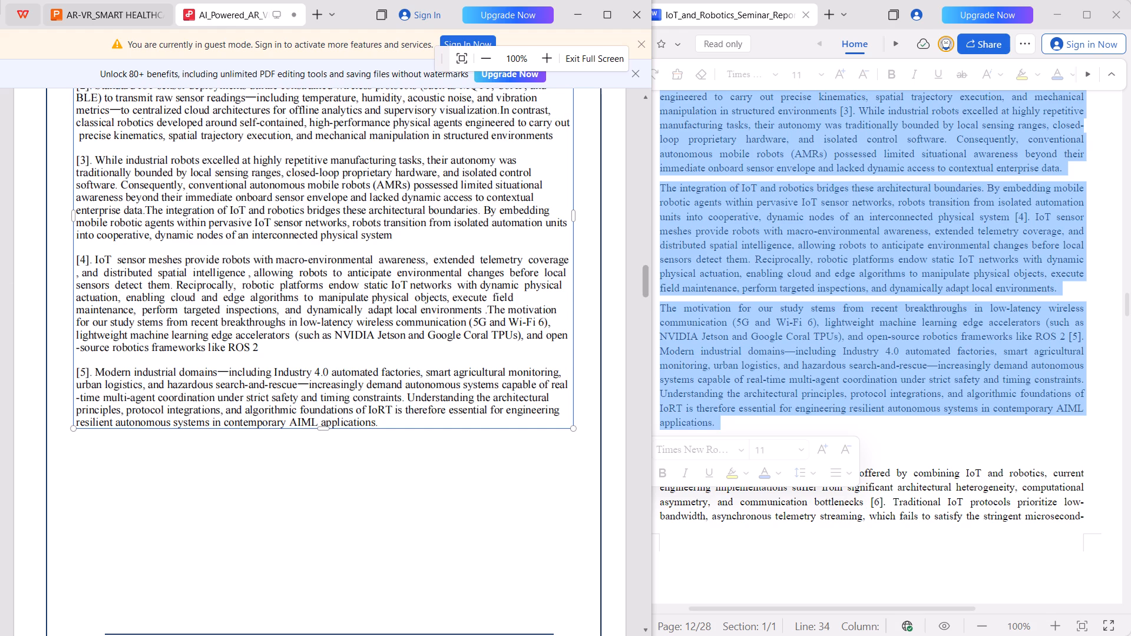
On paragraph [4]'s "for our study stems" line, add one extra space before "recent", "breakthroughs", "in", "wireless", "low-latency" and "(5G".
{"action": "left_click", "coordinate": [192, 325]}
{"action": "key", "text": "space"}
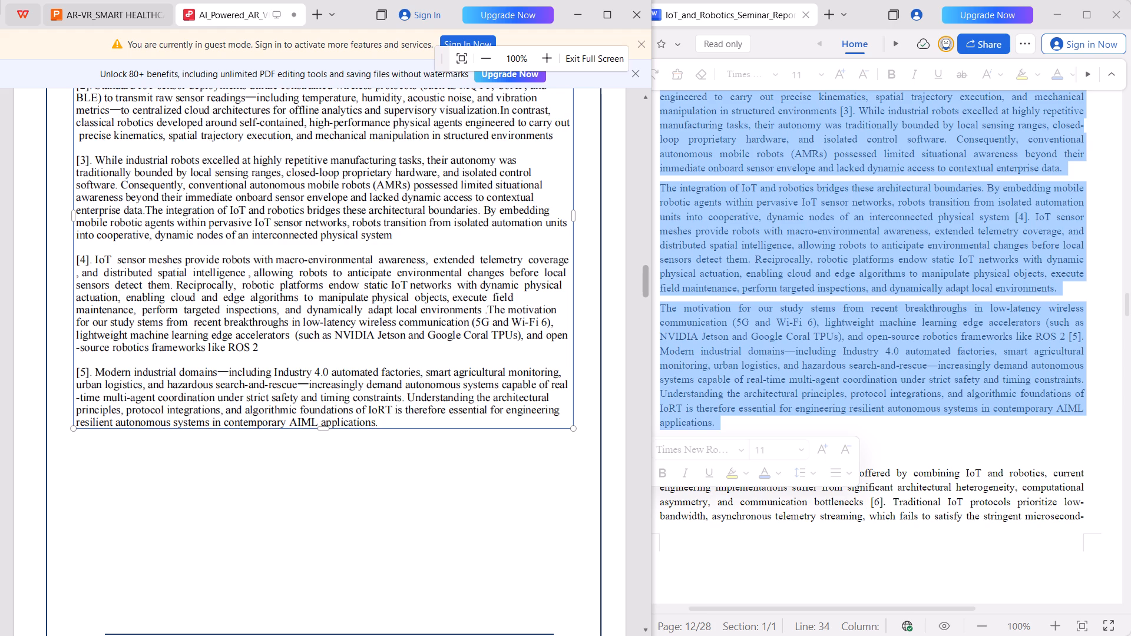
{"action": "left_click", "coordinate": [220, 327]}
{"action": "key", "text": "space"}
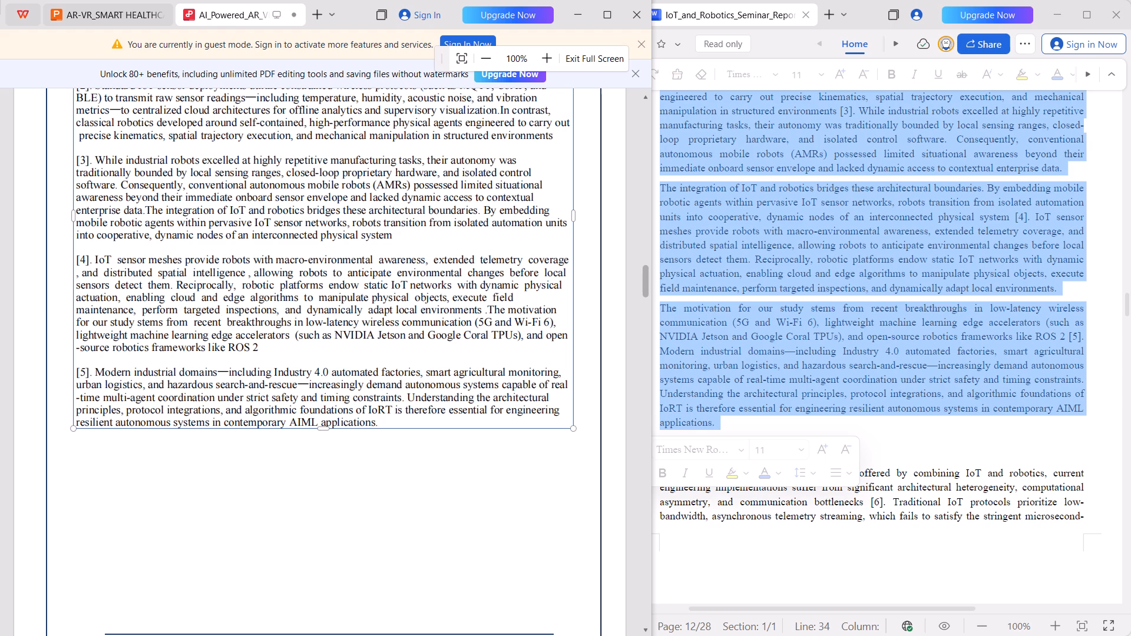
{"action": "left_click", "coordinate": [293, 327]}
{"action": "key", "text": "space"}
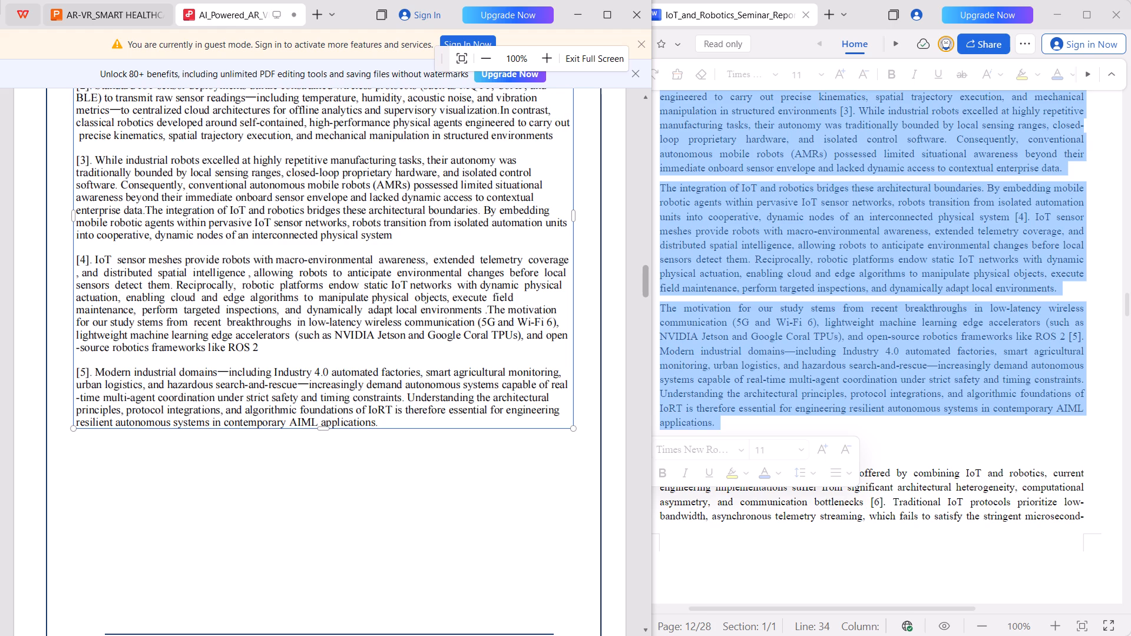
{"action": "left_click", "coordinate": [363, 324]}
{"action": "key", "text": "space"}
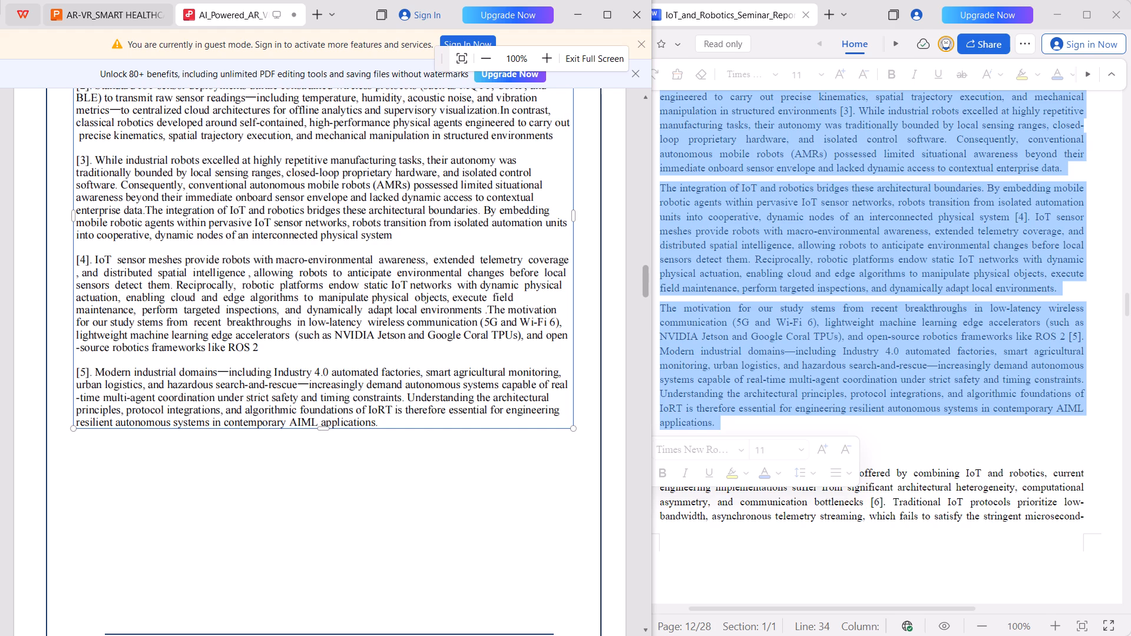
{"action": "left_click", "coordinate": [306, 325]}
{"action": "key", "text": "space"}
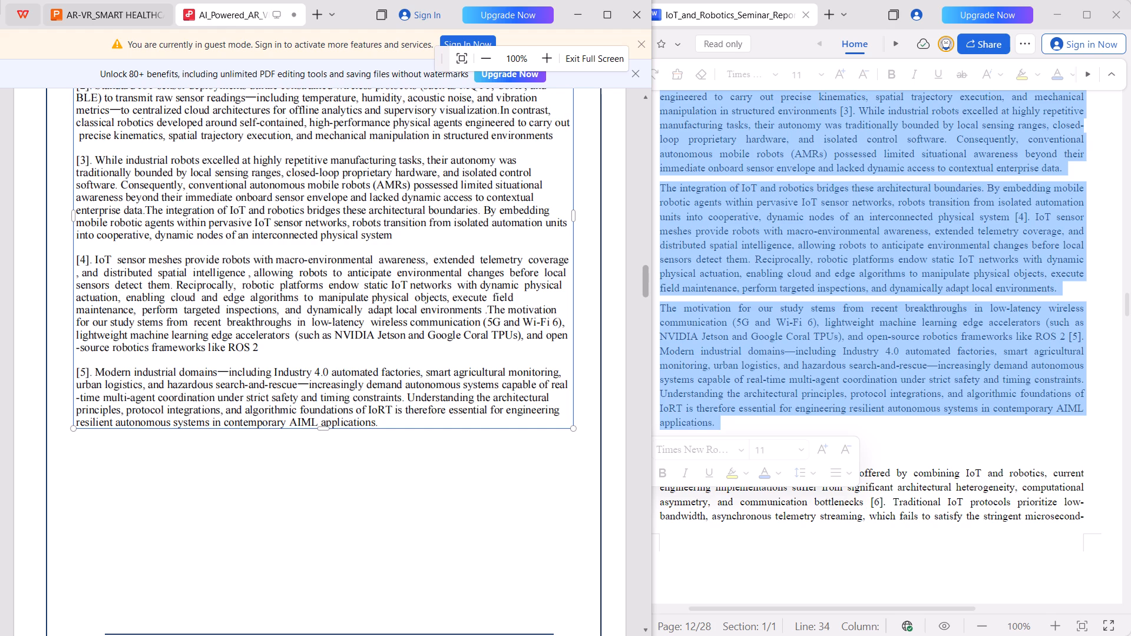
{"action": "left_click", "coordinate": [482, 325]}
{"action": "key", "text": "space"}
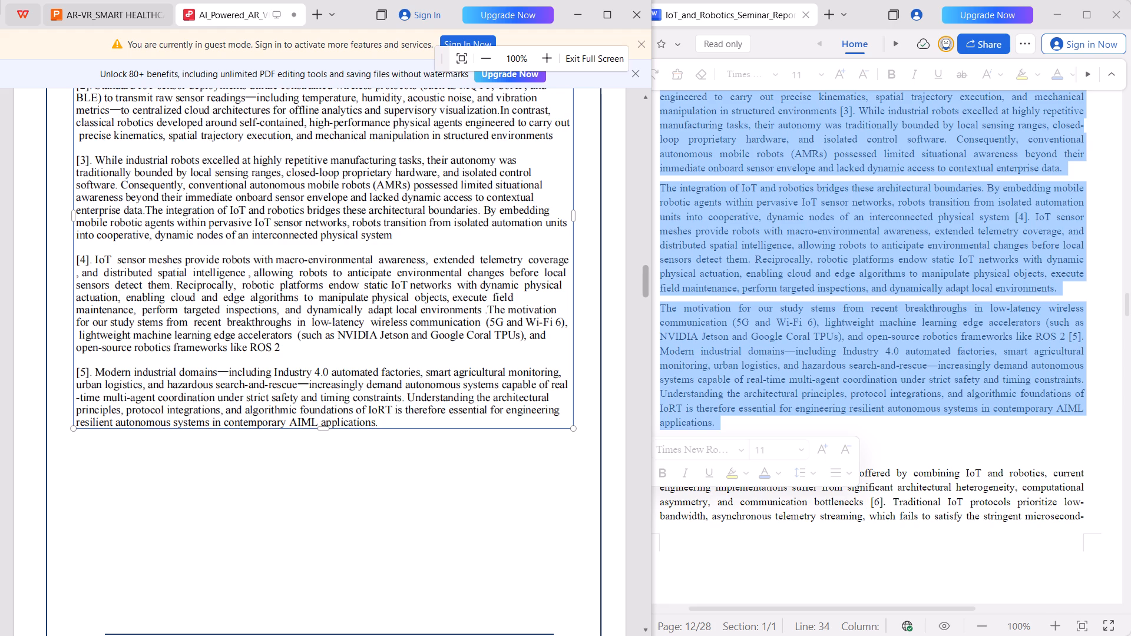
On paragraph [4]'s "lightweight" line, add one extra space before "machine", "learning", "edge" and "accelerators", and widen the gap before "and".
{"action": "left_click", "coordinate": [130, 337]}
{"action": "key", "text": "space"}
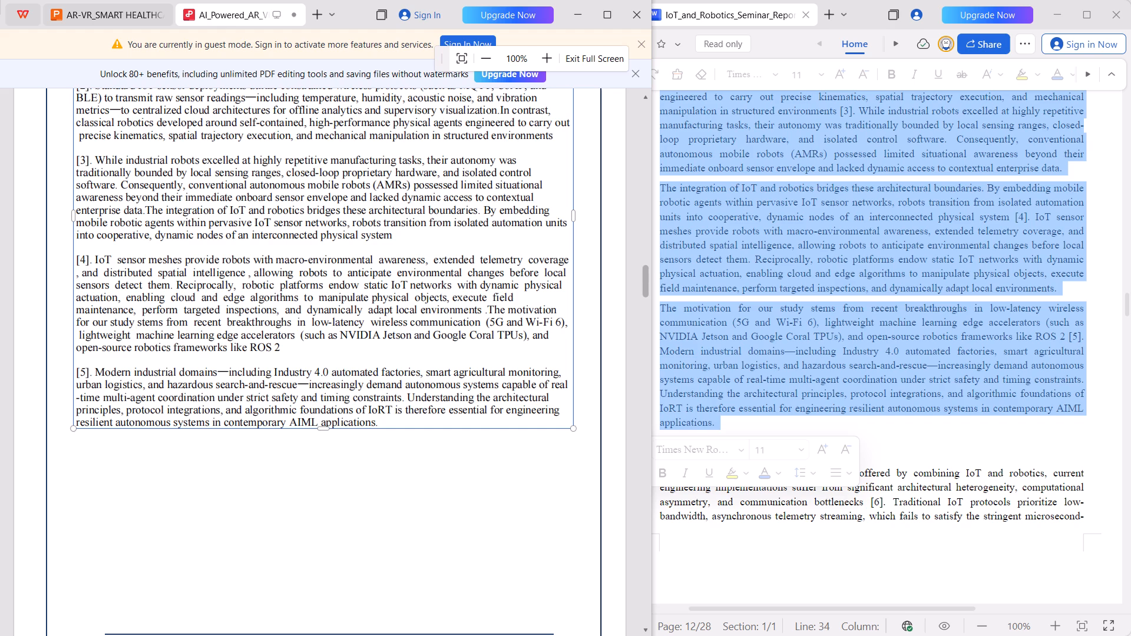
{"action": "left_click", "coordinate": [175, 336]}
{"action": "key", "text": "space"}
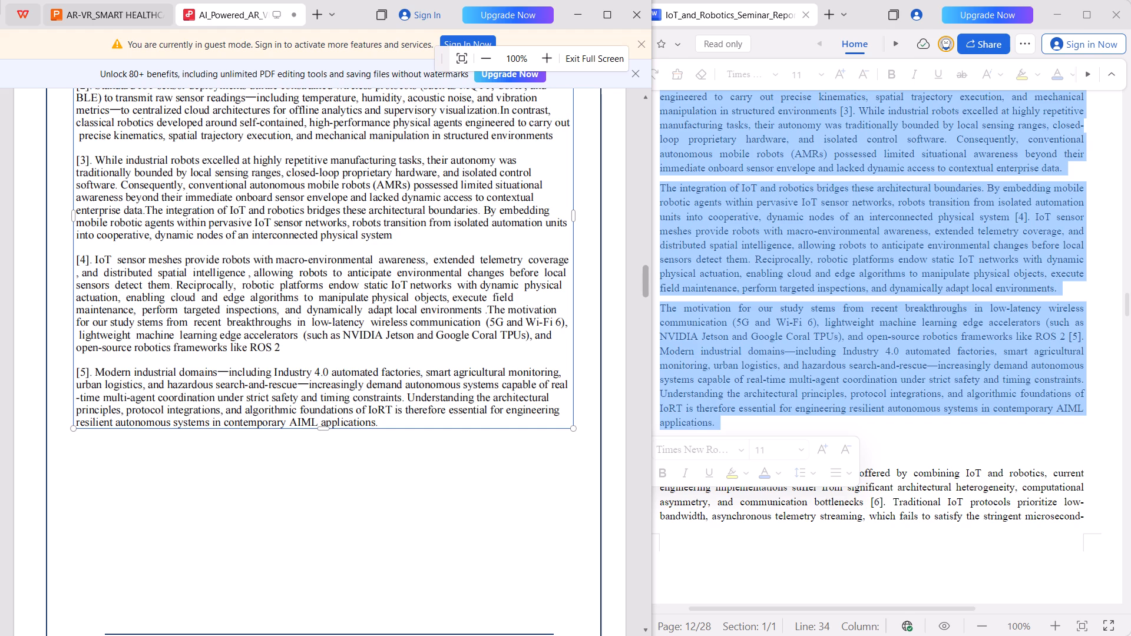
{"action": "left_click", "coordinate": [216, 340]}
{"action": "key", "text": "space"}
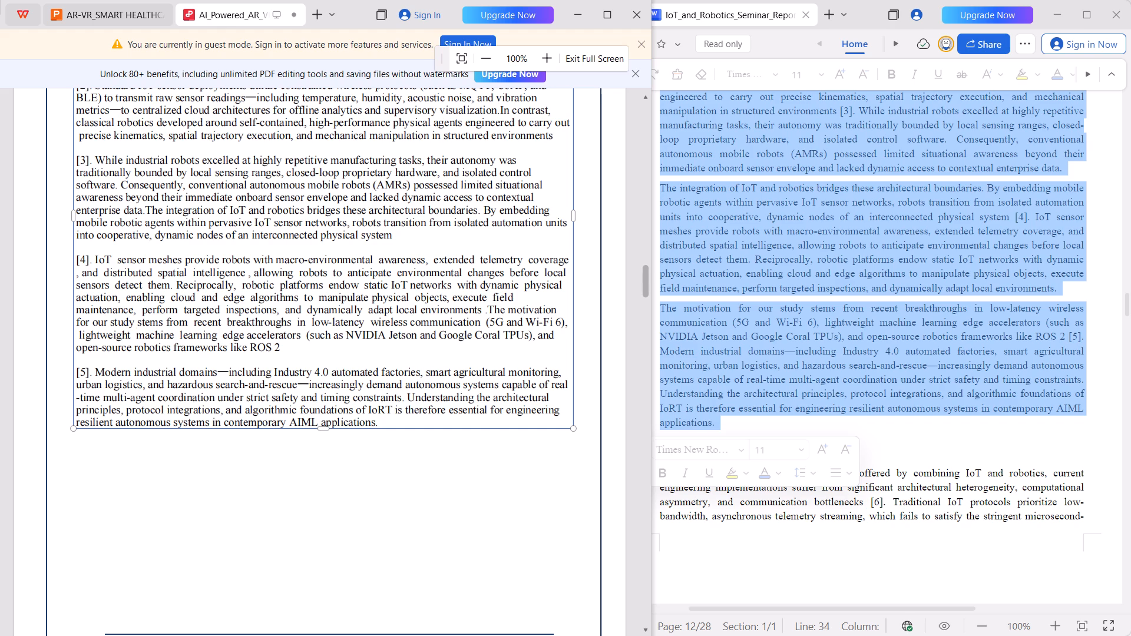
{"action": "left_click", "coordinate": [246, 340]}
{"action": "key", "text": "space"}
{"action": "left_click", "coordinate": [537, 342]}
{"action": "key", "text": "space"}
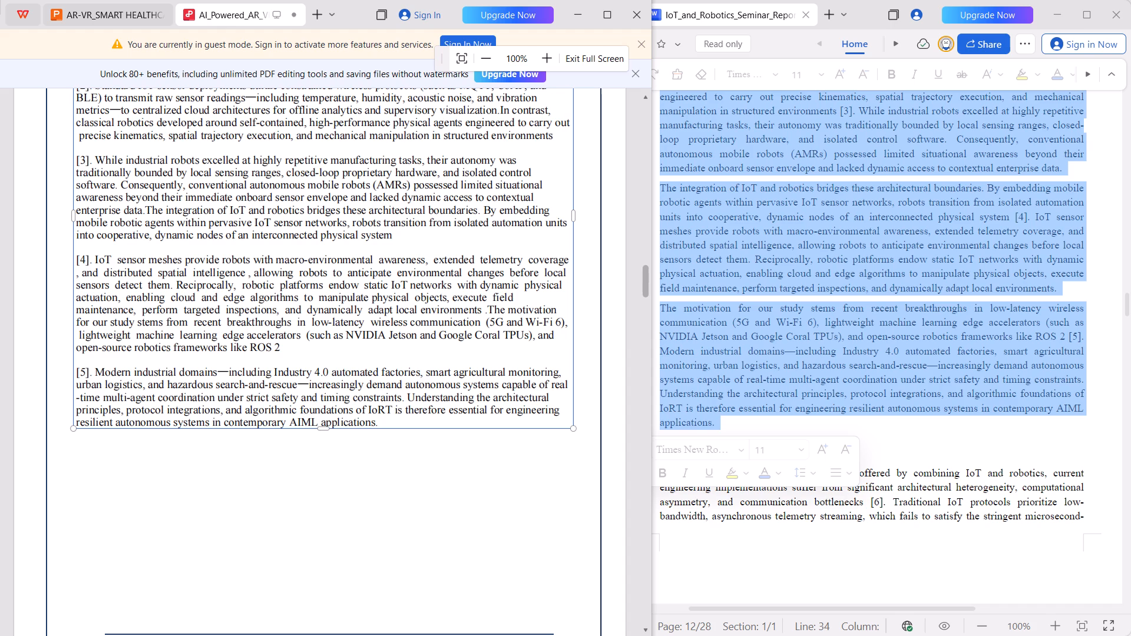
{"action": "left_click", "coordinate": [537, 340]}
{"action": "key", "text": "space"}
On paragraph [4]'s last line, add a space on each side of the "open-source" hyphen and before "robotics", "frameworks" and "like".
{"action": "left_click", "coordinate": [97, 350]}
{"action": "key", "text": "space"}
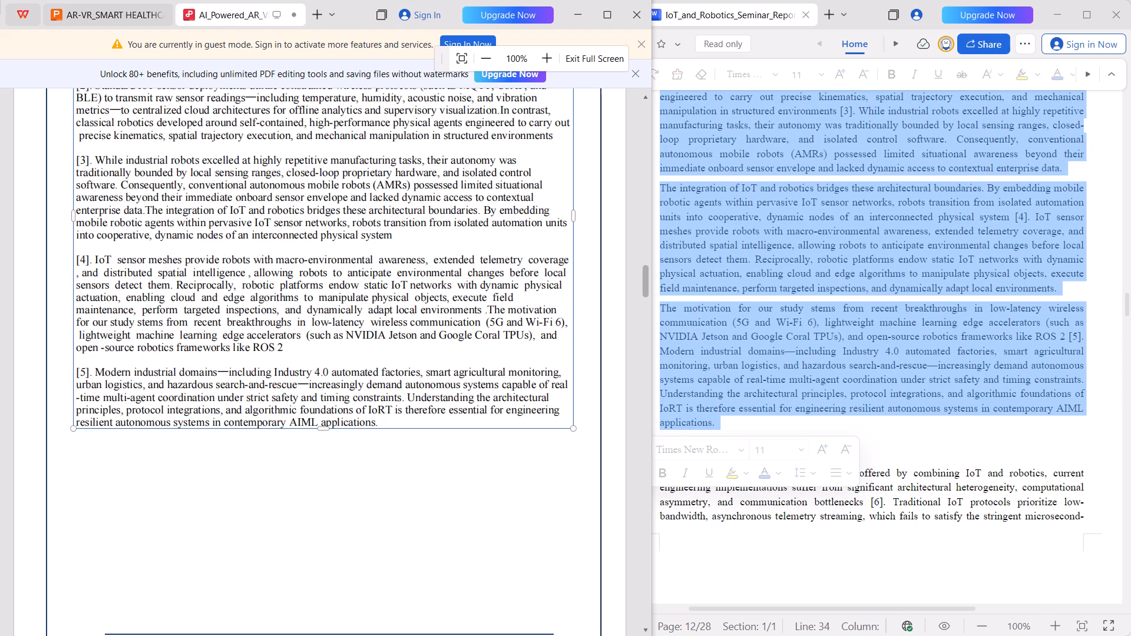
{"action": "left_click", "coordinate": [104, 349]}
{"action": "key", "text": "space"}
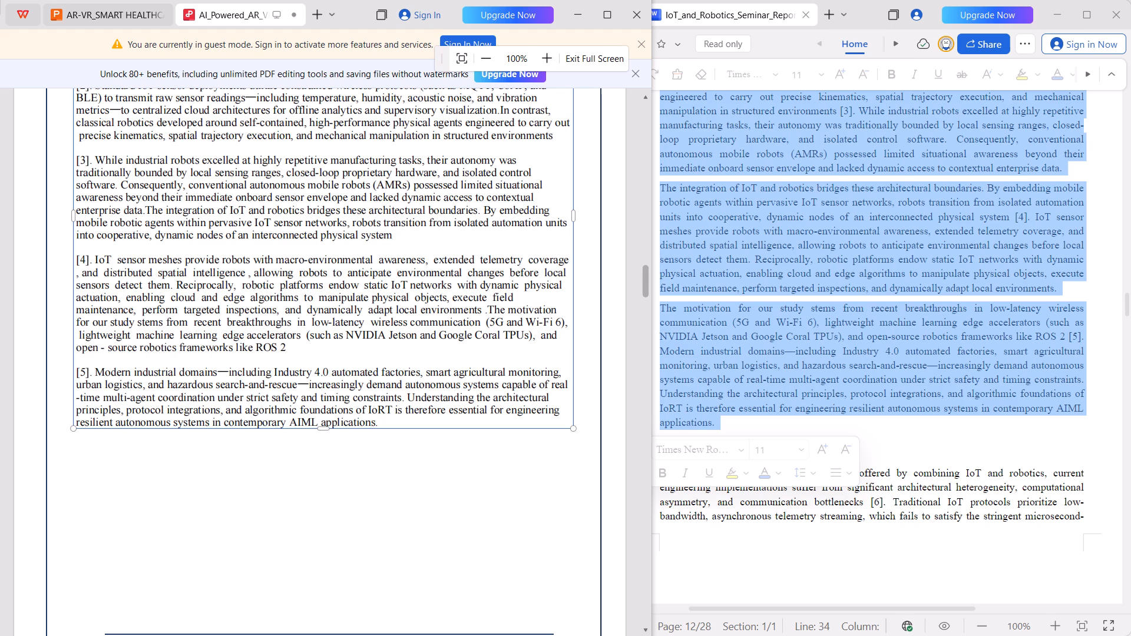
{"action": "left_click", "coordinate": [135, 351]}
{"action": "key", "text": "space"}
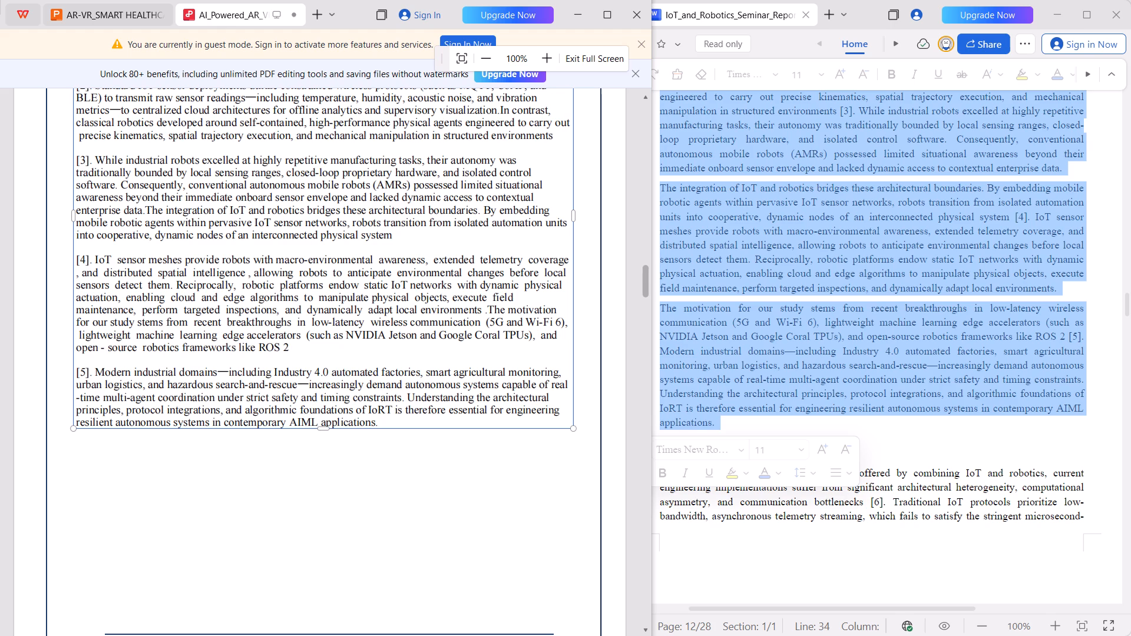
{"action": "left_click", "coordinate": [181, 352]}
{"action": "key", "text": "space"}
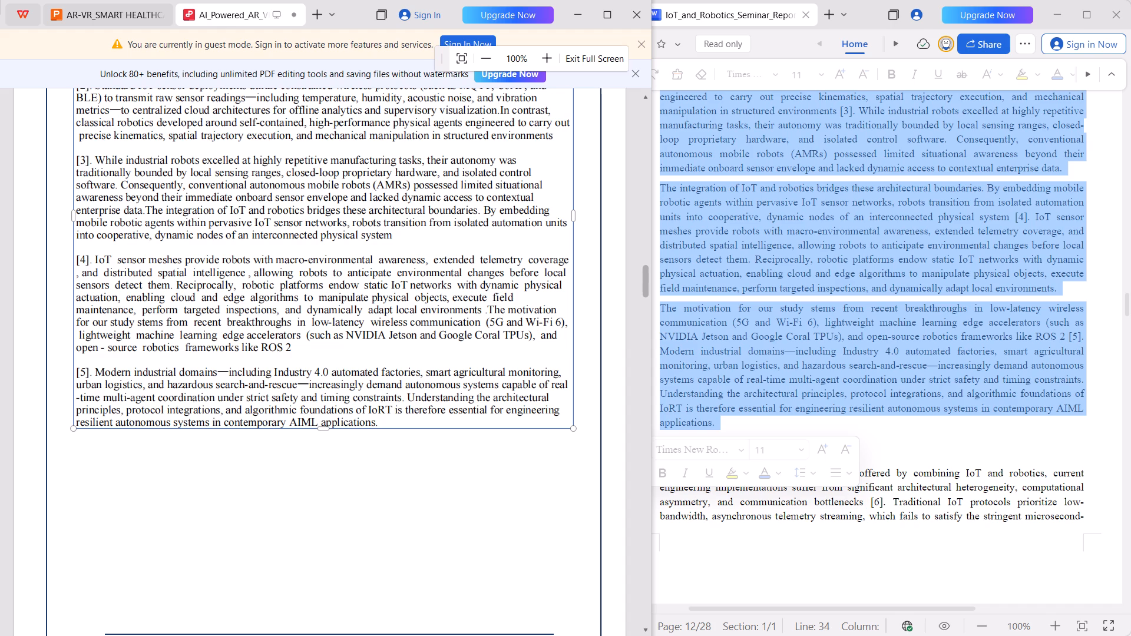
{"action": "left_click", "coordinate": [240, 351]}
{"action": "key", "text": "space"}
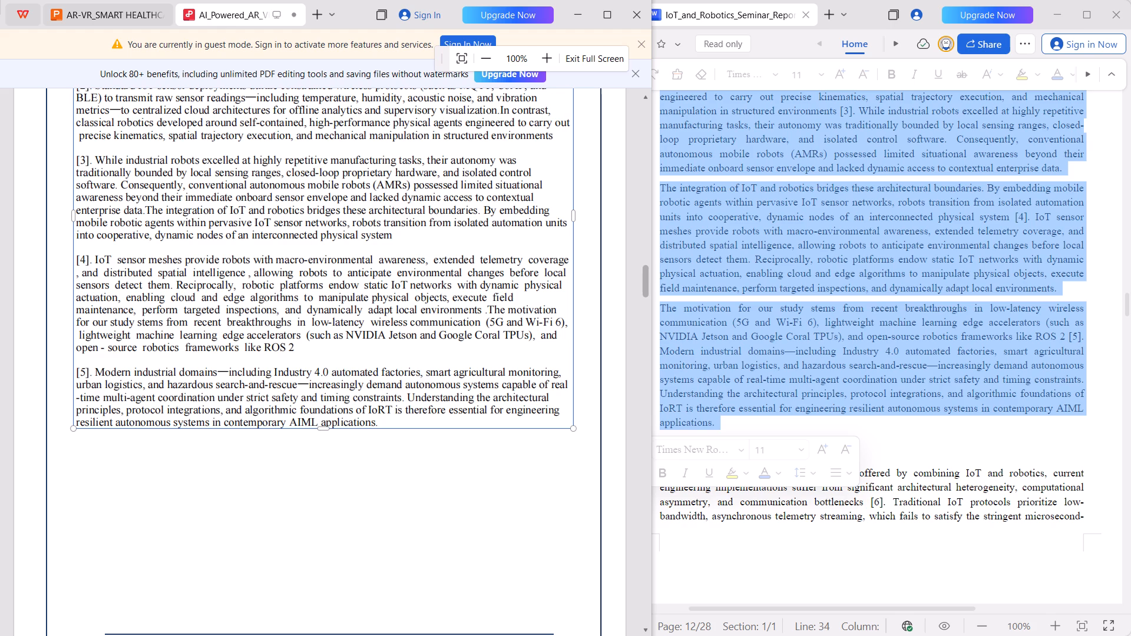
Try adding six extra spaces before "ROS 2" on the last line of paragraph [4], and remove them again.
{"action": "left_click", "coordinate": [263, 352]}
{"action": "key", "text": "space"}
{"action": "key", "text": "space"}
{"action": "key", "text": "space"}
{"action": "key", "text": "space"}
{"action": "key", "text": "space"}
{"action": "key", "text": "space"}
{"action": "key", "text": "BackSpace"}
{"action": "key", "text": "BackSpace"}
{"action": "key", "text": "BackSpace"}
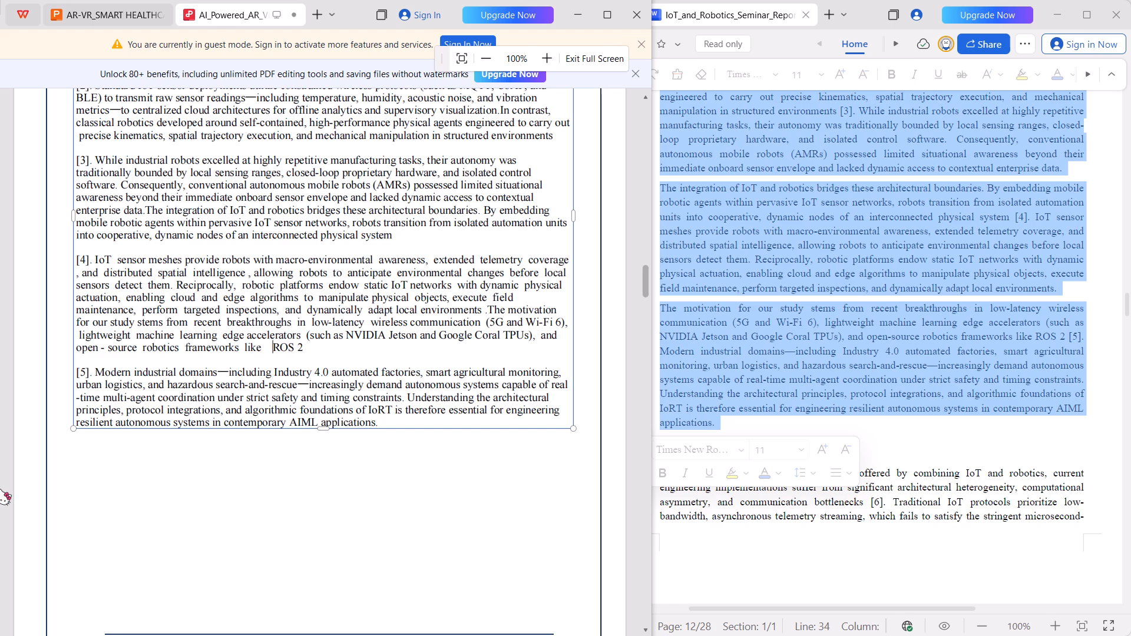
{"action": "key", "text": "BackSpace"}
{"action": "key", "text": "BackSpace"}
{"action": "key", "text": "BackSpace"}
In the first line of paragraph [5], add one space before "industrial", before "domains" and on each side of the following dash.
{"action": "left_click", "coordinate": [131, 376]}
{"action": "key", "text": "space"}
{"action": "left_click", "coordinate": [181, 377]}
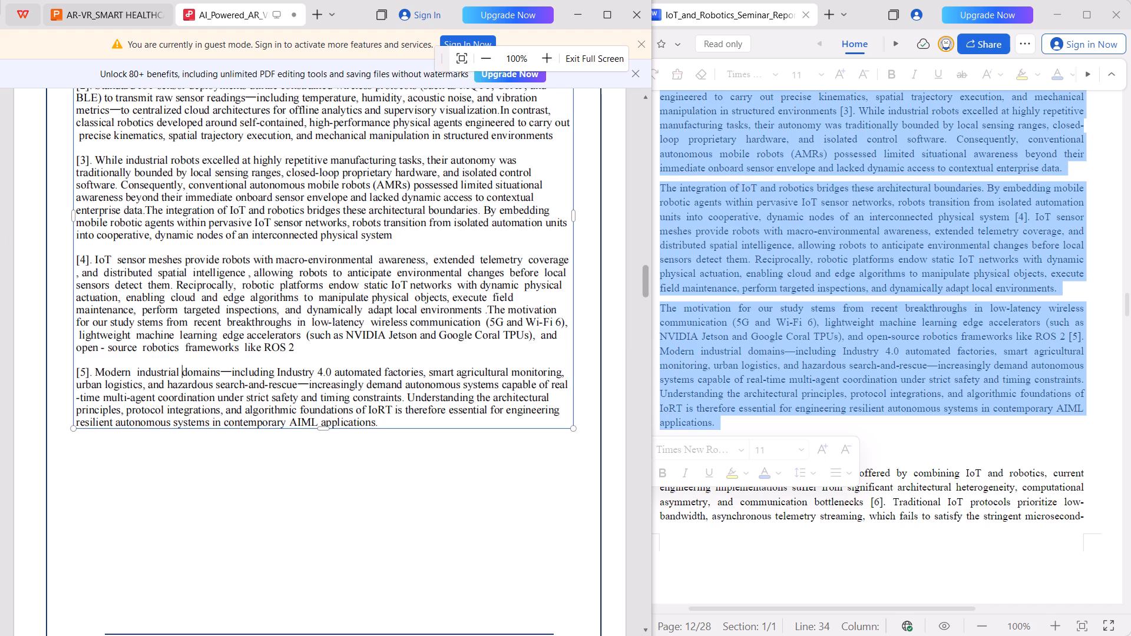
{"action": "key", "text": "space"}
{"action": "left_click", "coordinate": [222, 376]}
{"action": "key", "text": "space"}
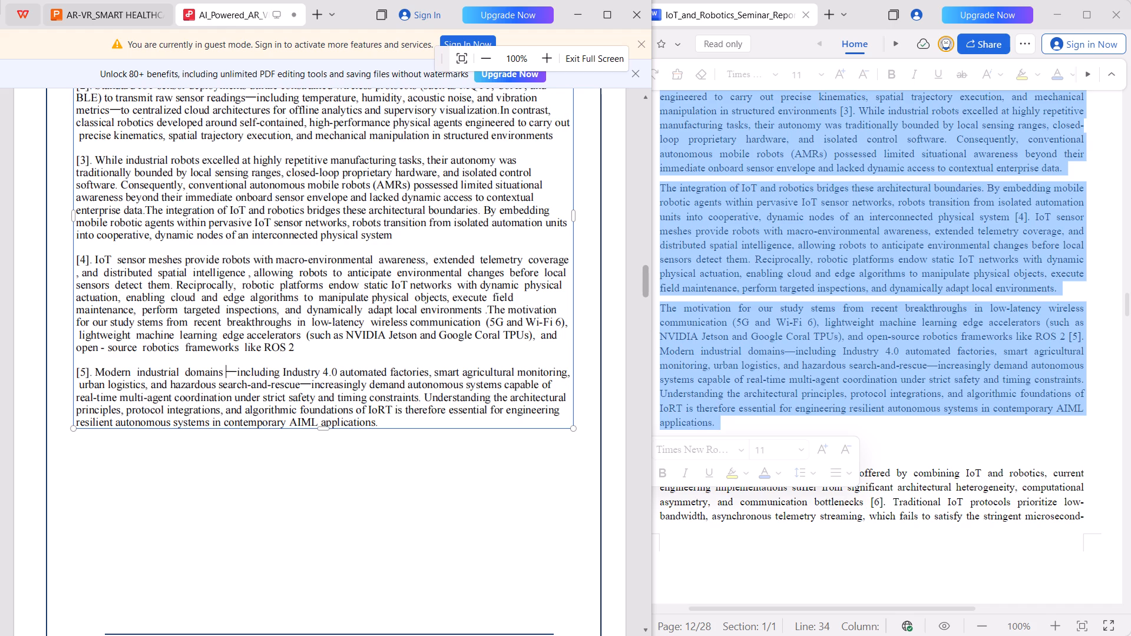
{"action": "left_click", "coordinate": [234, 375]}
{"action": "key", "text": "space"}
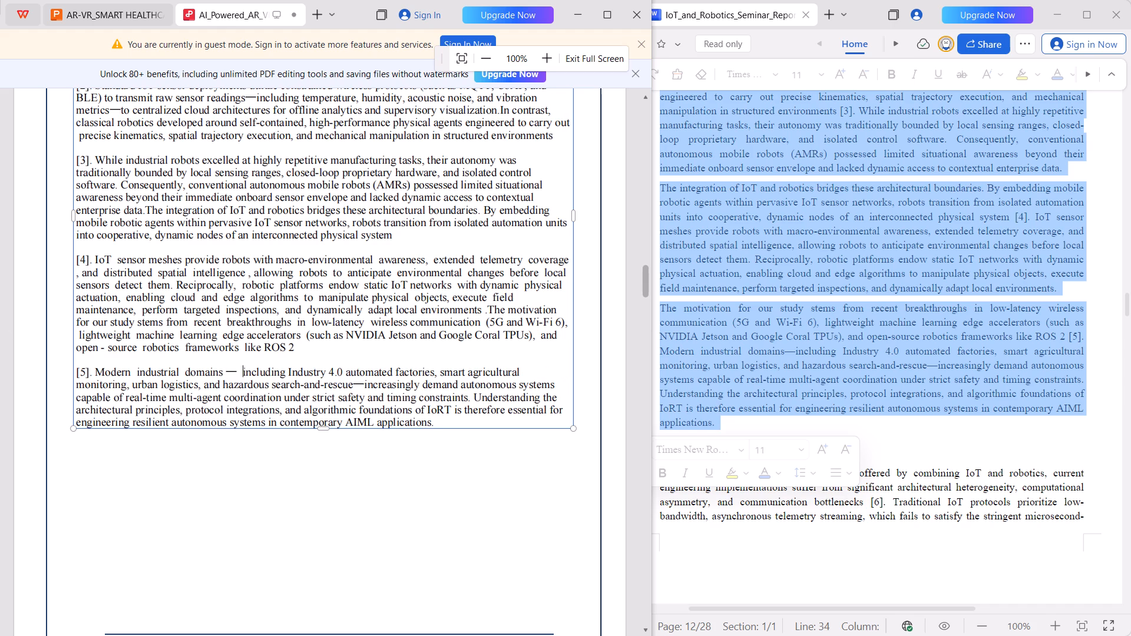
Widen the rest of paragraph [5]'s first line with one extra space each before "Industry", "factories", "smart" and "agricultural".
{"action": "left_click", "coordinate": [288, 376]}
{"action": "key", "text": "space"}
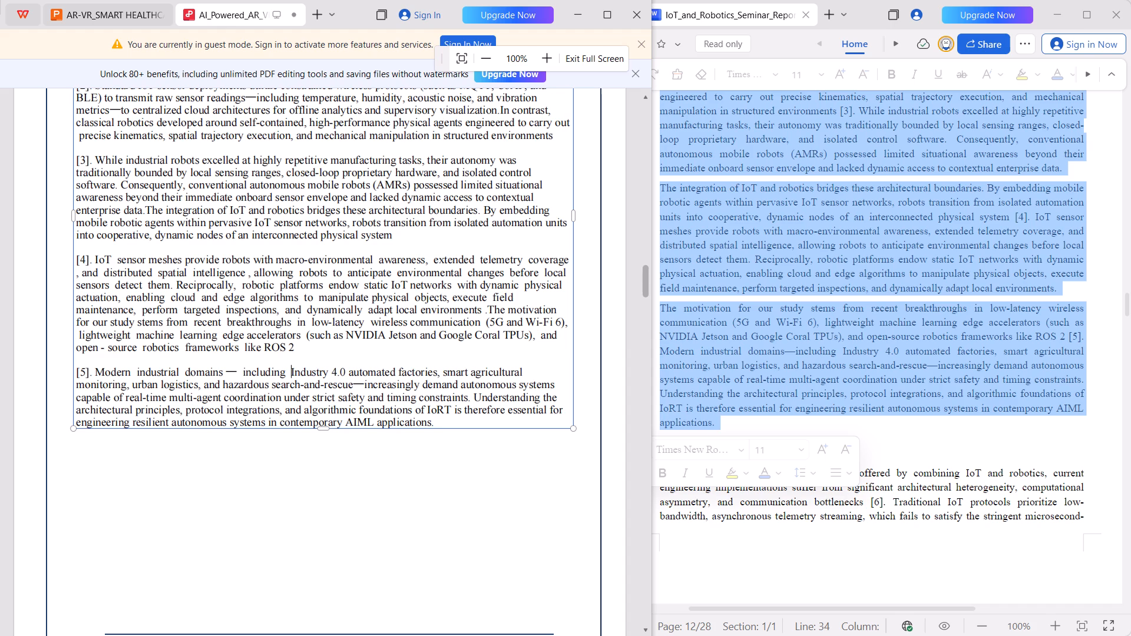
{"action": "left_click", "coordinate": [396, 374]}
{"action": "key", "text": "space"}
{"action": "left_click", "coordinate": [445, 375]}
{"action": "key", "text": "space"}
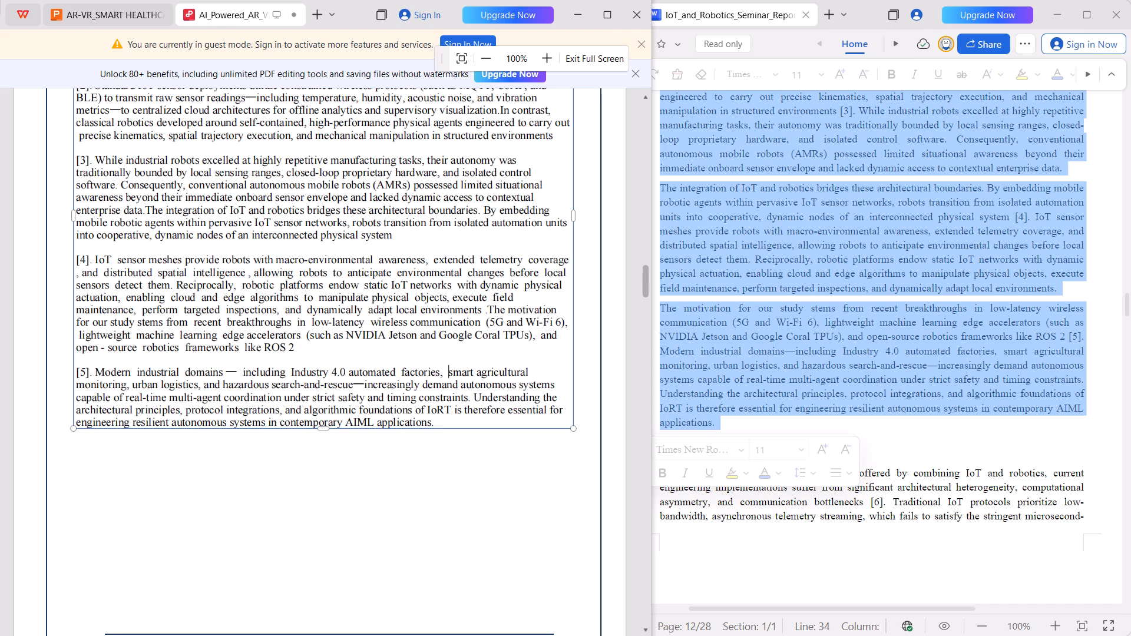
{"action": "left_click", "coordinate": [474, 376]}
{"action": "key", "text": "space"}
In the second line of paragraph [5], add one extra space before "urban", "logistics", "and" and "hazardous".
{"action": "left_click", "coordinate": [130, 387]}
{"action": "key", "text": "space"}
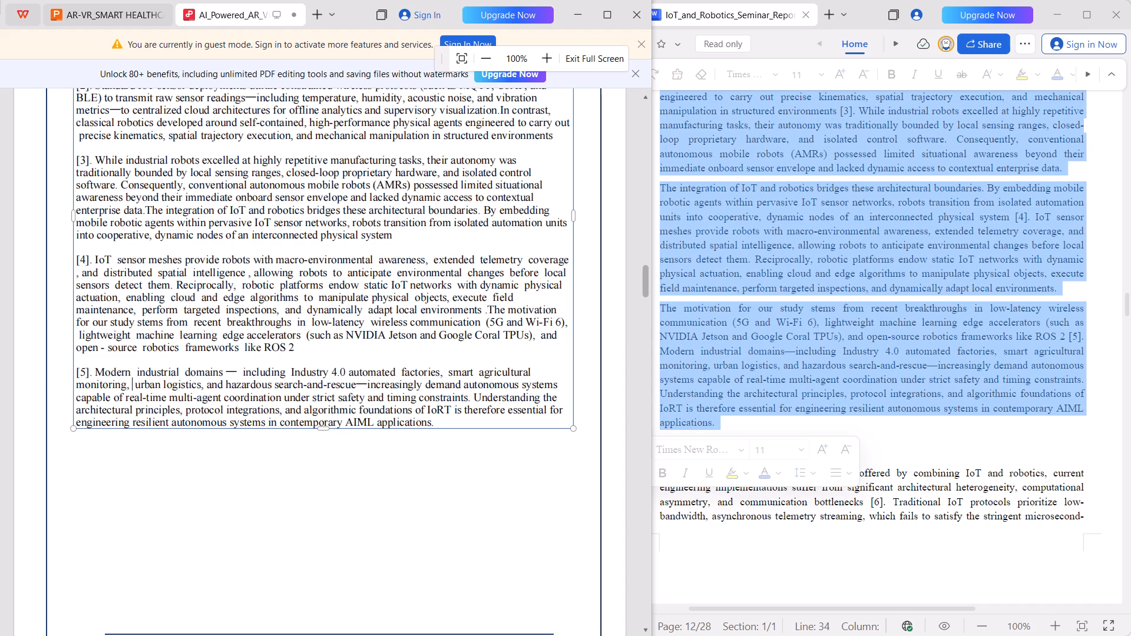
{"action": "left_click", "coordinate": [164, 387]}
{"action": "key", "text": "space"}
{"action": "left_click", "coordinate": [209, 386]}
{"action": "key", "text": "space"}
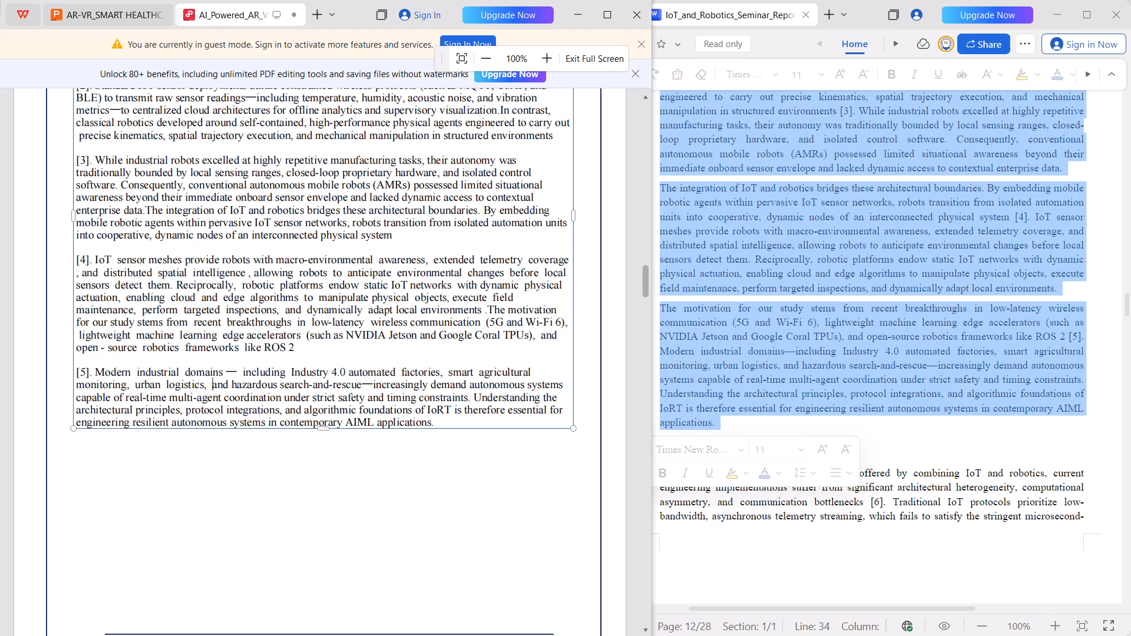
{"action": "left_click", "coordinate": [229, 388]}
{"action": "key", "text": "space"}
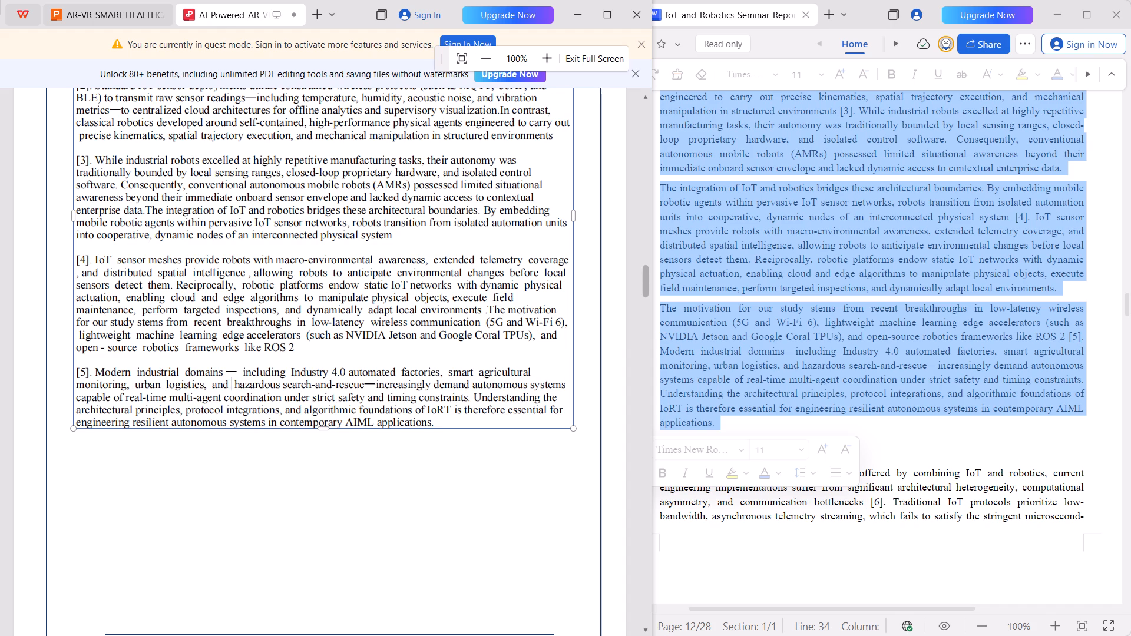
{"action": "left_click", "coordinate": [279, 386]}
In "search-and-rescue" in paragraph [5], add a space on each side of the first hyphen and one before the second hyphen.
{"action": "left_click", "coordinate": [311, 387]}
{"action": "key", "text": "space"}
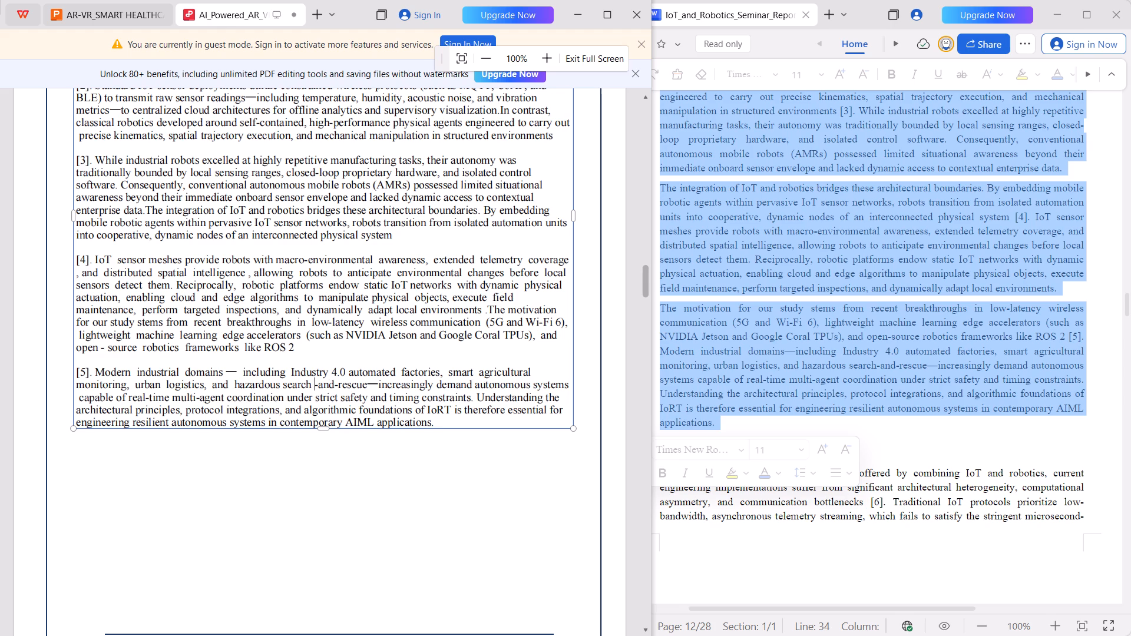
{"action": "left_click", "coordinate": [319, 386]}
{"action": "key", "text": "space"}
{"action": "left_click", "coordinate": [339, 387]}
{"action": "key", "text": "space"}
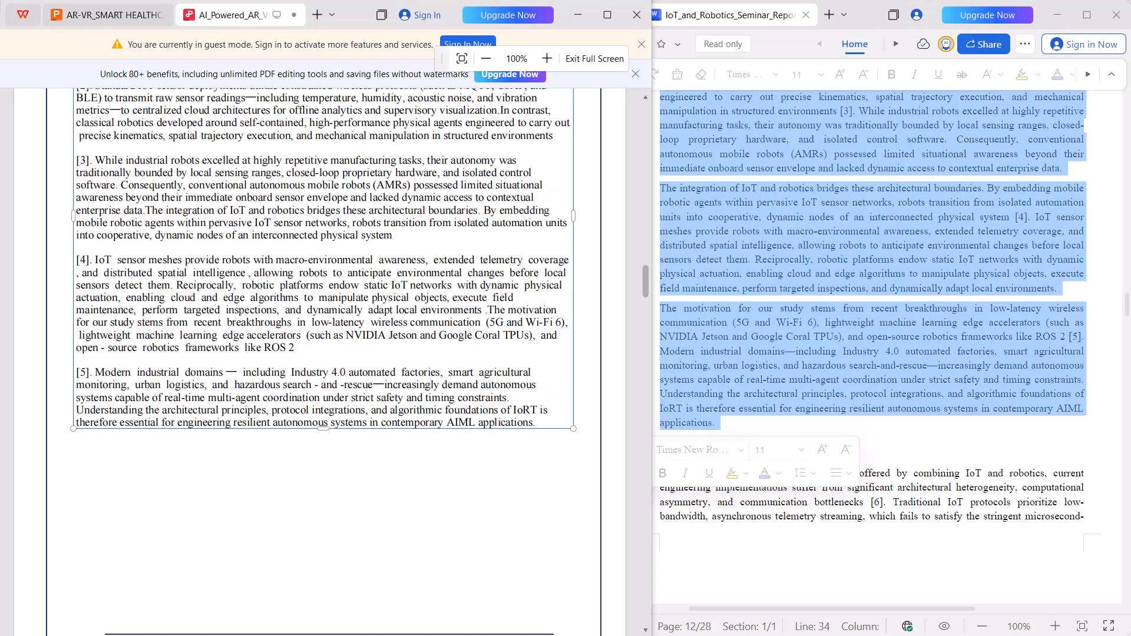
Widen the rest of paragraph [5]'s second line with one space on each side of the dash and before "demand" and "autonomous".
{"action": "left_click", "coordinate": [373, 388]}
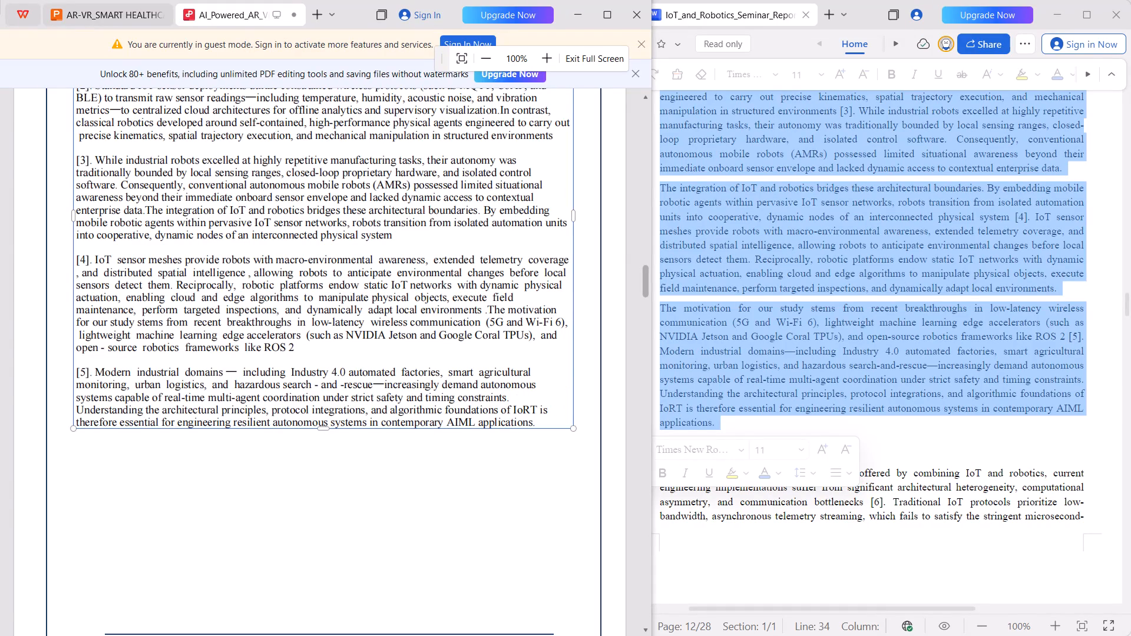
{"action": "key", "text": "space"}
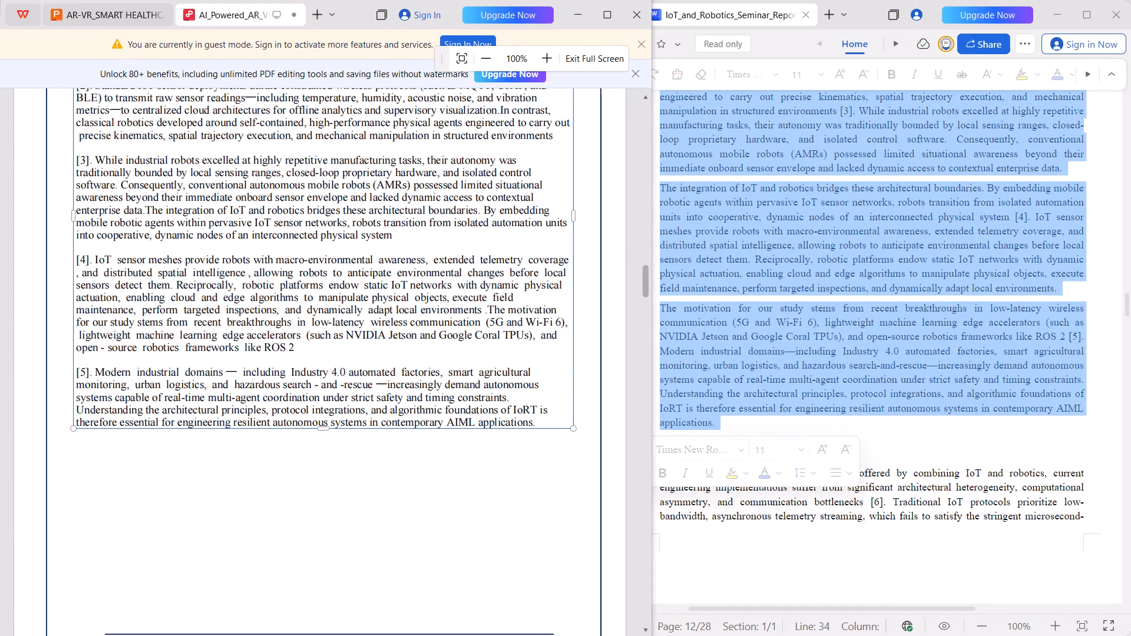
{"action": "left_click", "coordinate": [386, 385]}
{"action": "key", "text": "space"}
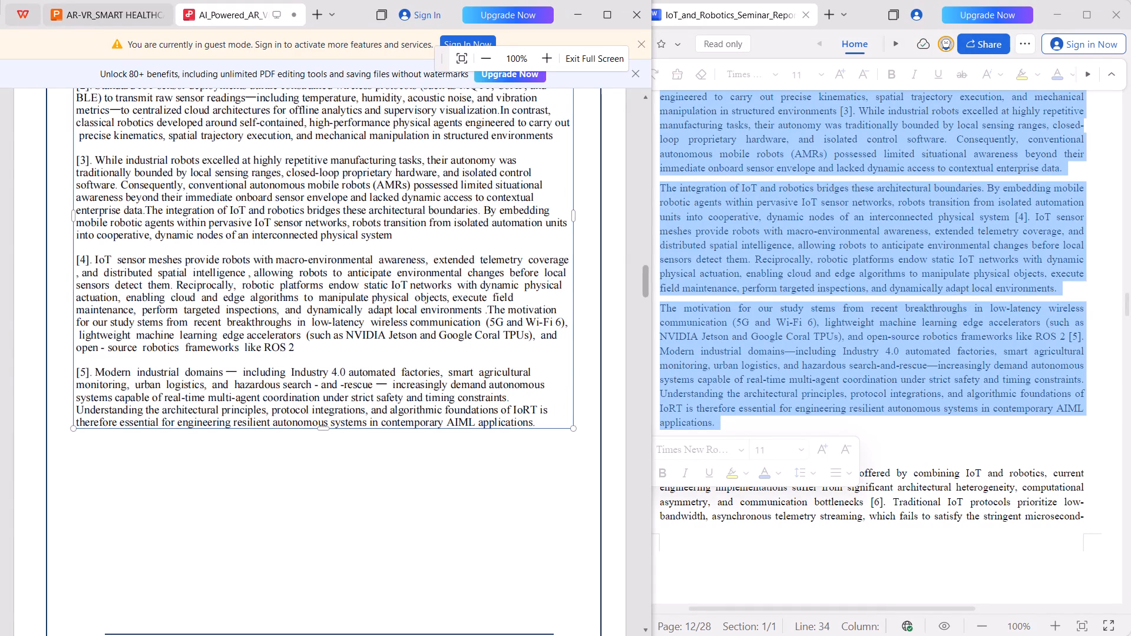
{"action": "left_click", "coordinate": [445, 385]}
{"action": "key", "text": "space"}
{"action": "left_click", "coordinate": [489, 389]}
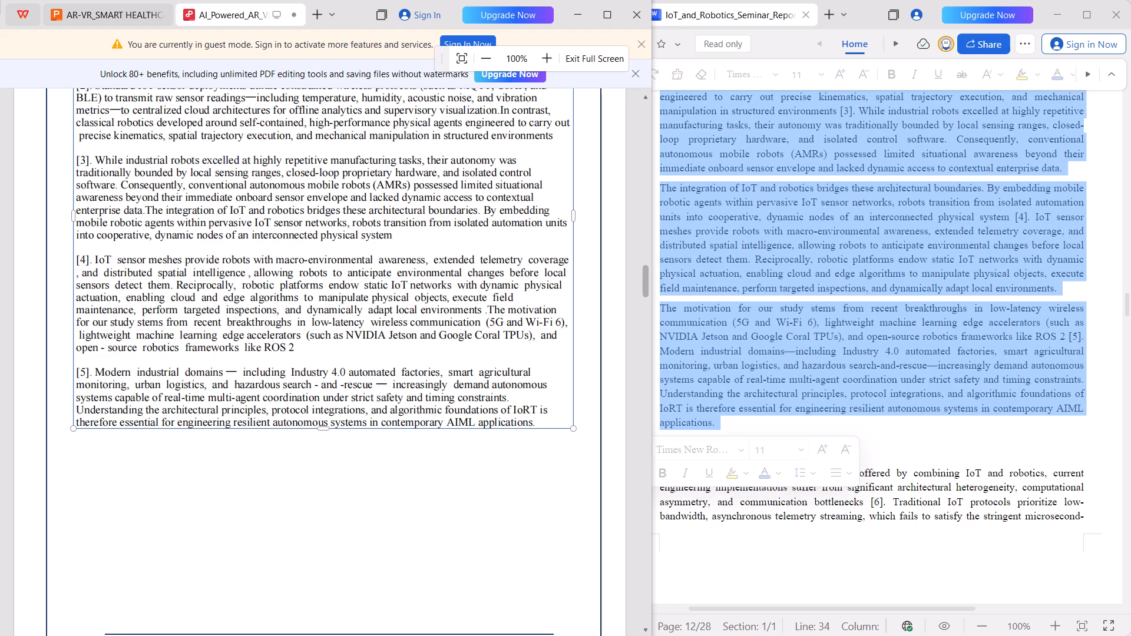
{"action": "key", "text": "space"}
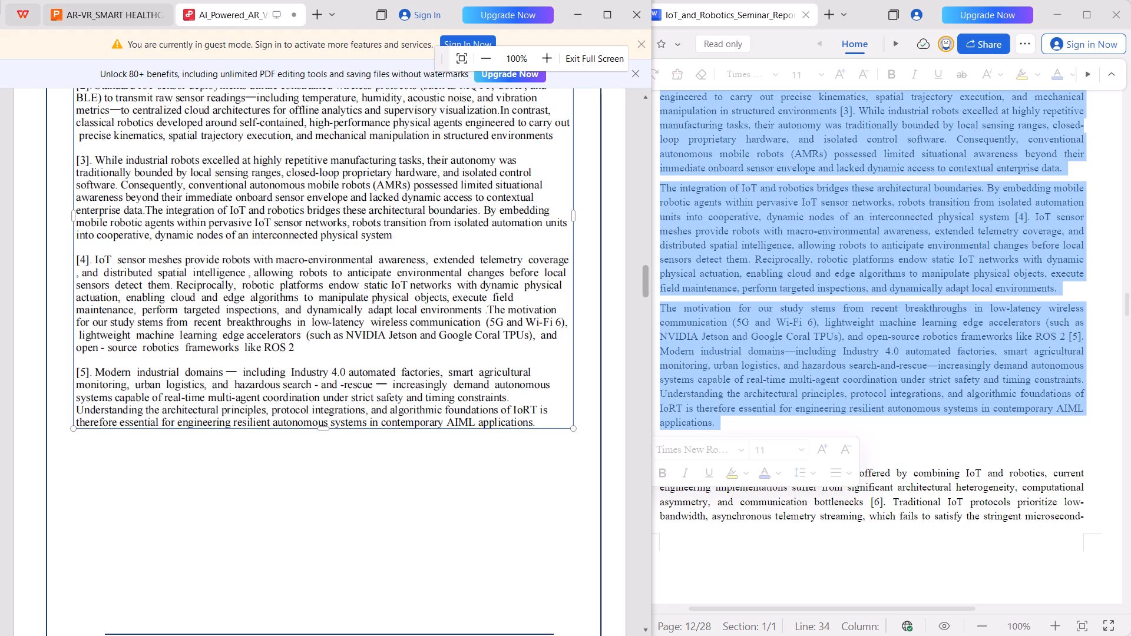
Start widening paragraph [5]'s third line by adding one extra space between "systems" and "capable".
{"action": "left_click", "coordinate": [111, 399]}
{"action": "key", "text": "space"}
{"action": "left_click", "coordinate": [155, 399]}
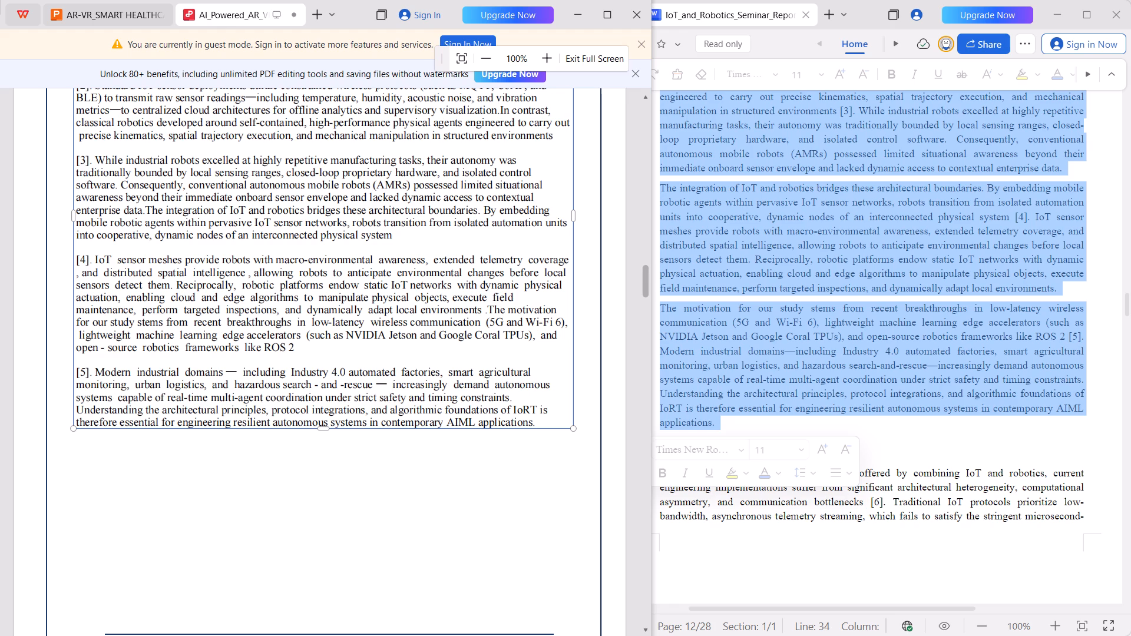